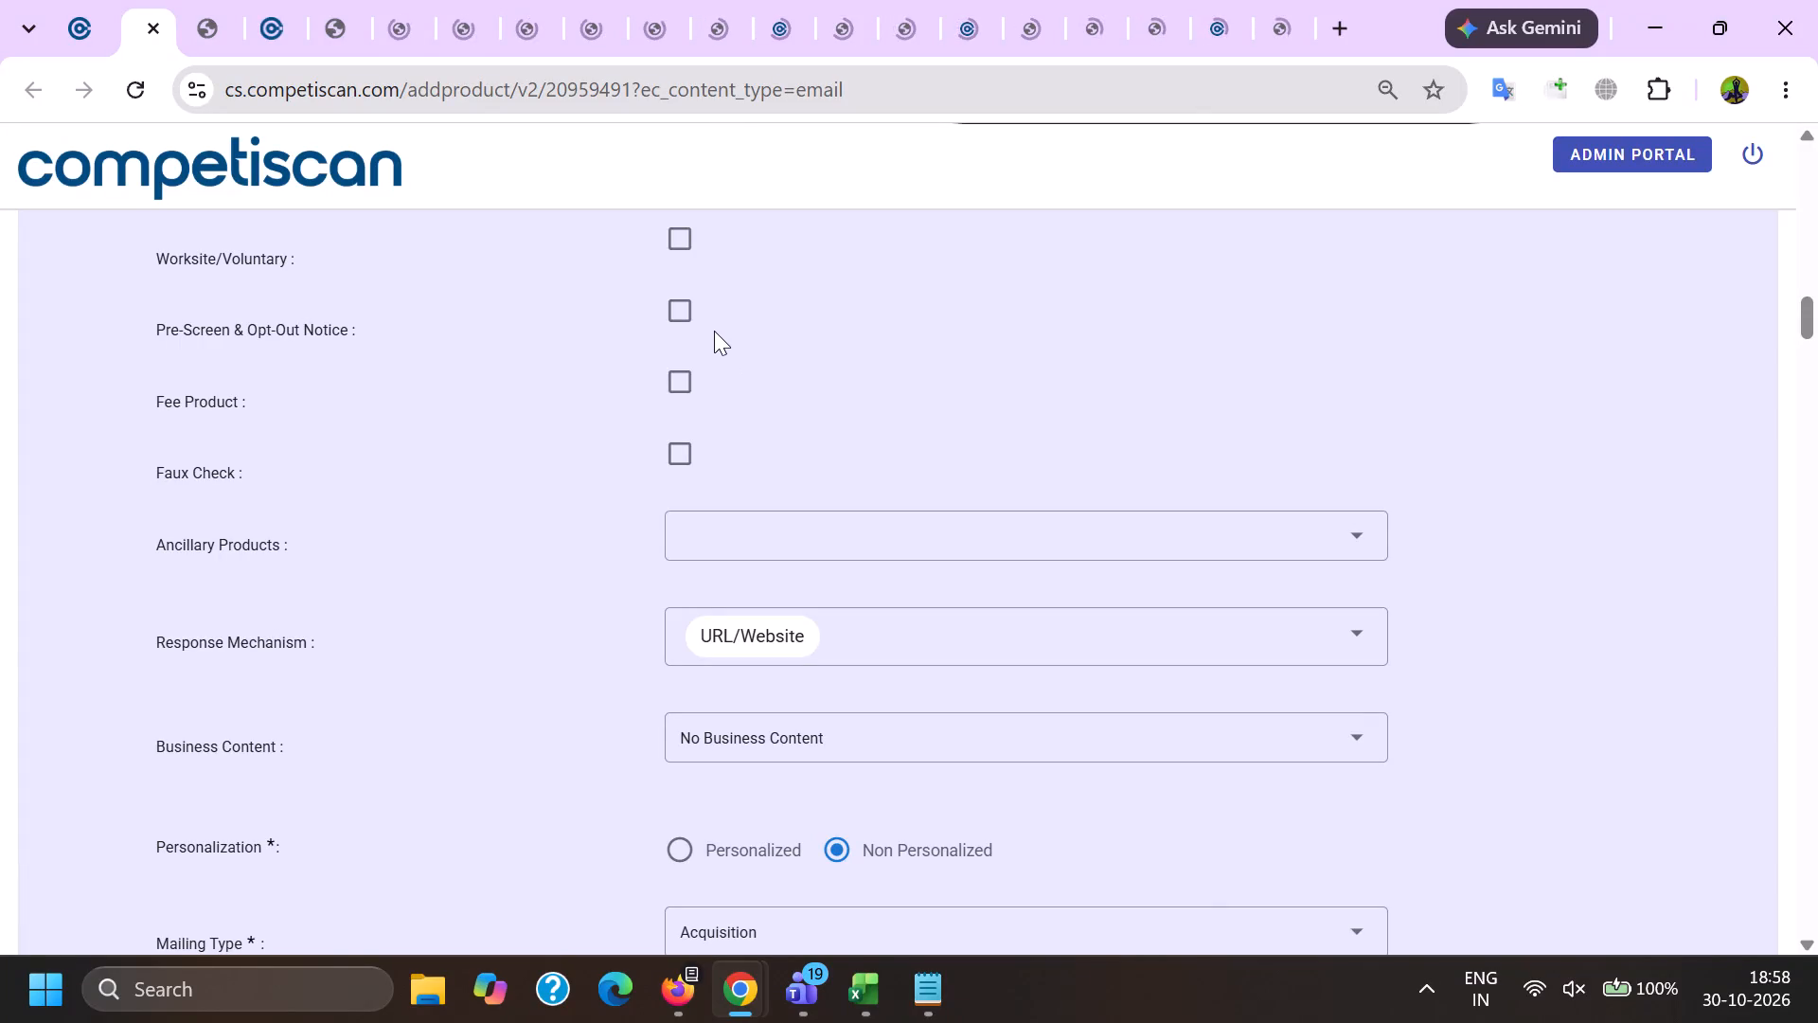
Review the product 20959491 record from its personalization and incentive fields through to the payment card offer details.
{"action": "scroll", "coordinate": [736, 391], "scroll_direction": "down", "scroll_amount": 3}
{"action": "scroll", "coordinate": [657, 513], "scroll_direction": "down", "scroll_amount": 2}
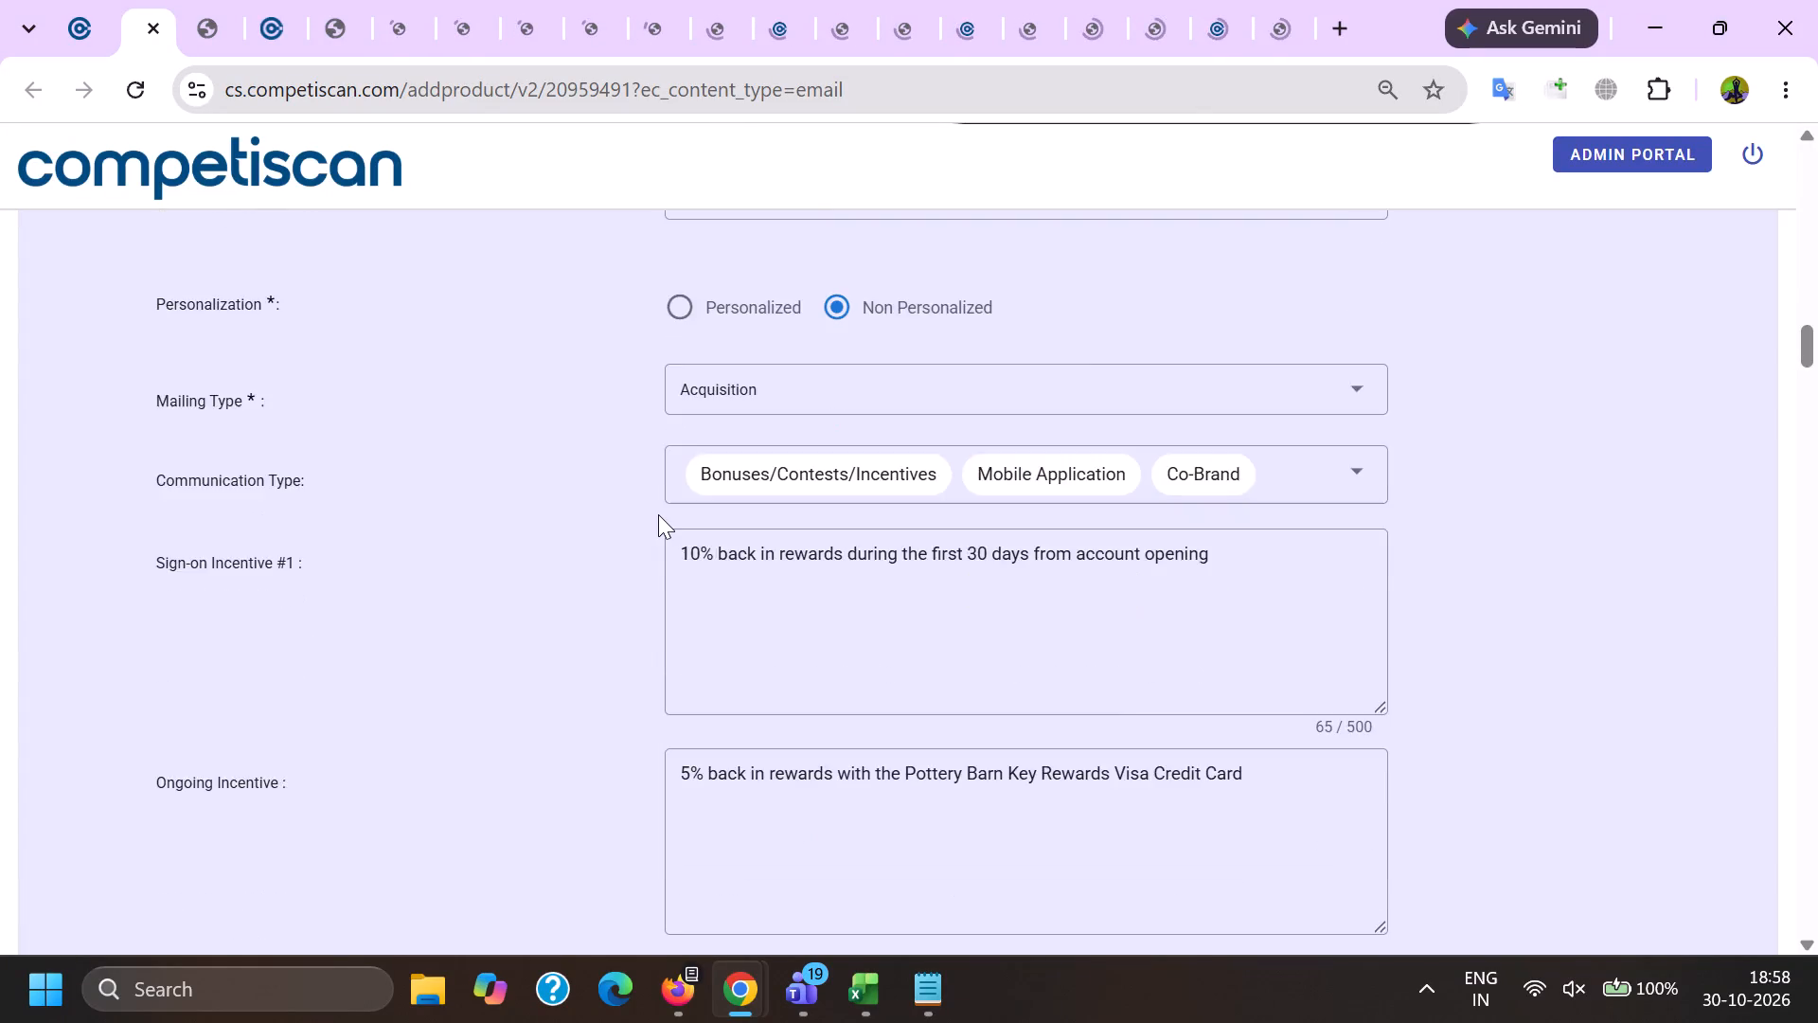
{"action": "scroll", "coordinate": [660, 512], "scroll_direction": "down", "scroll_amount": 20}
{"action": "scroll", "coordinate": [660, 512], "scroll_direction": "down", "scroll_amount": 8}
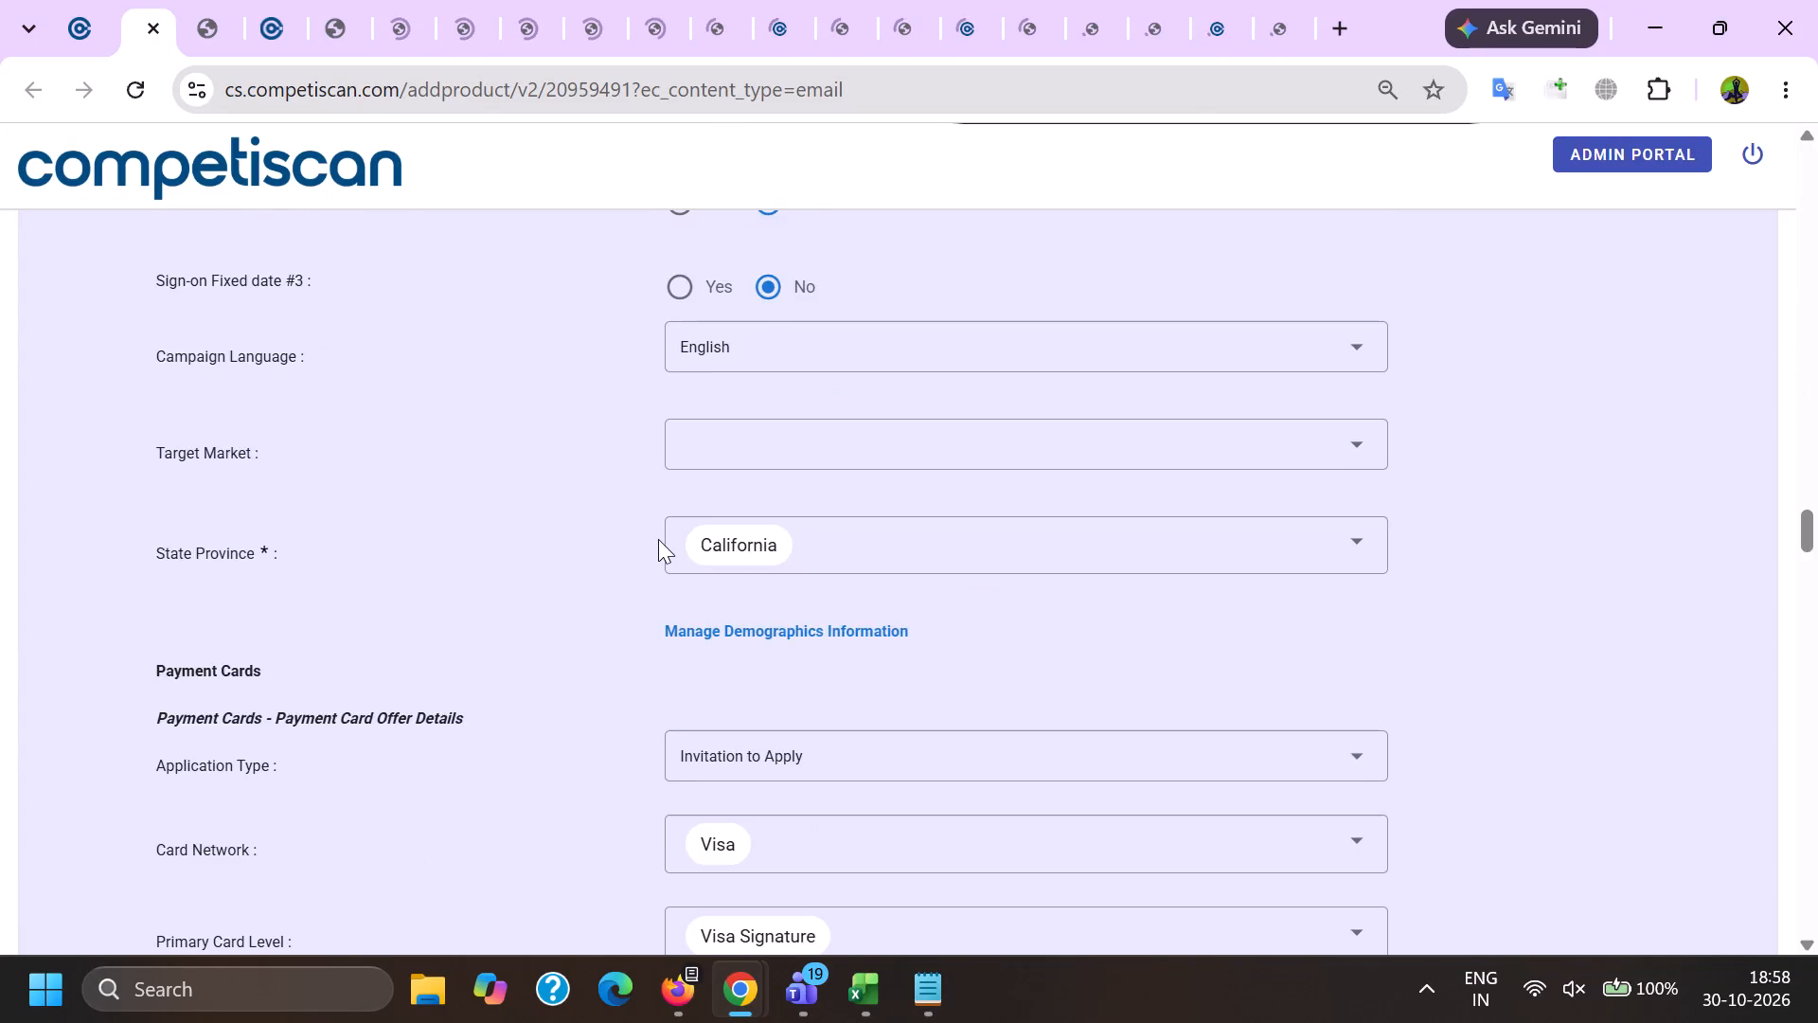
{"action": "scroll", "coordinate": [589, 591], "scroll_direction": "up", "scroll_amount": 2}
{"action": "left_click", "coordinate": [590, 590]}
{"action": "key", "text": "End"}
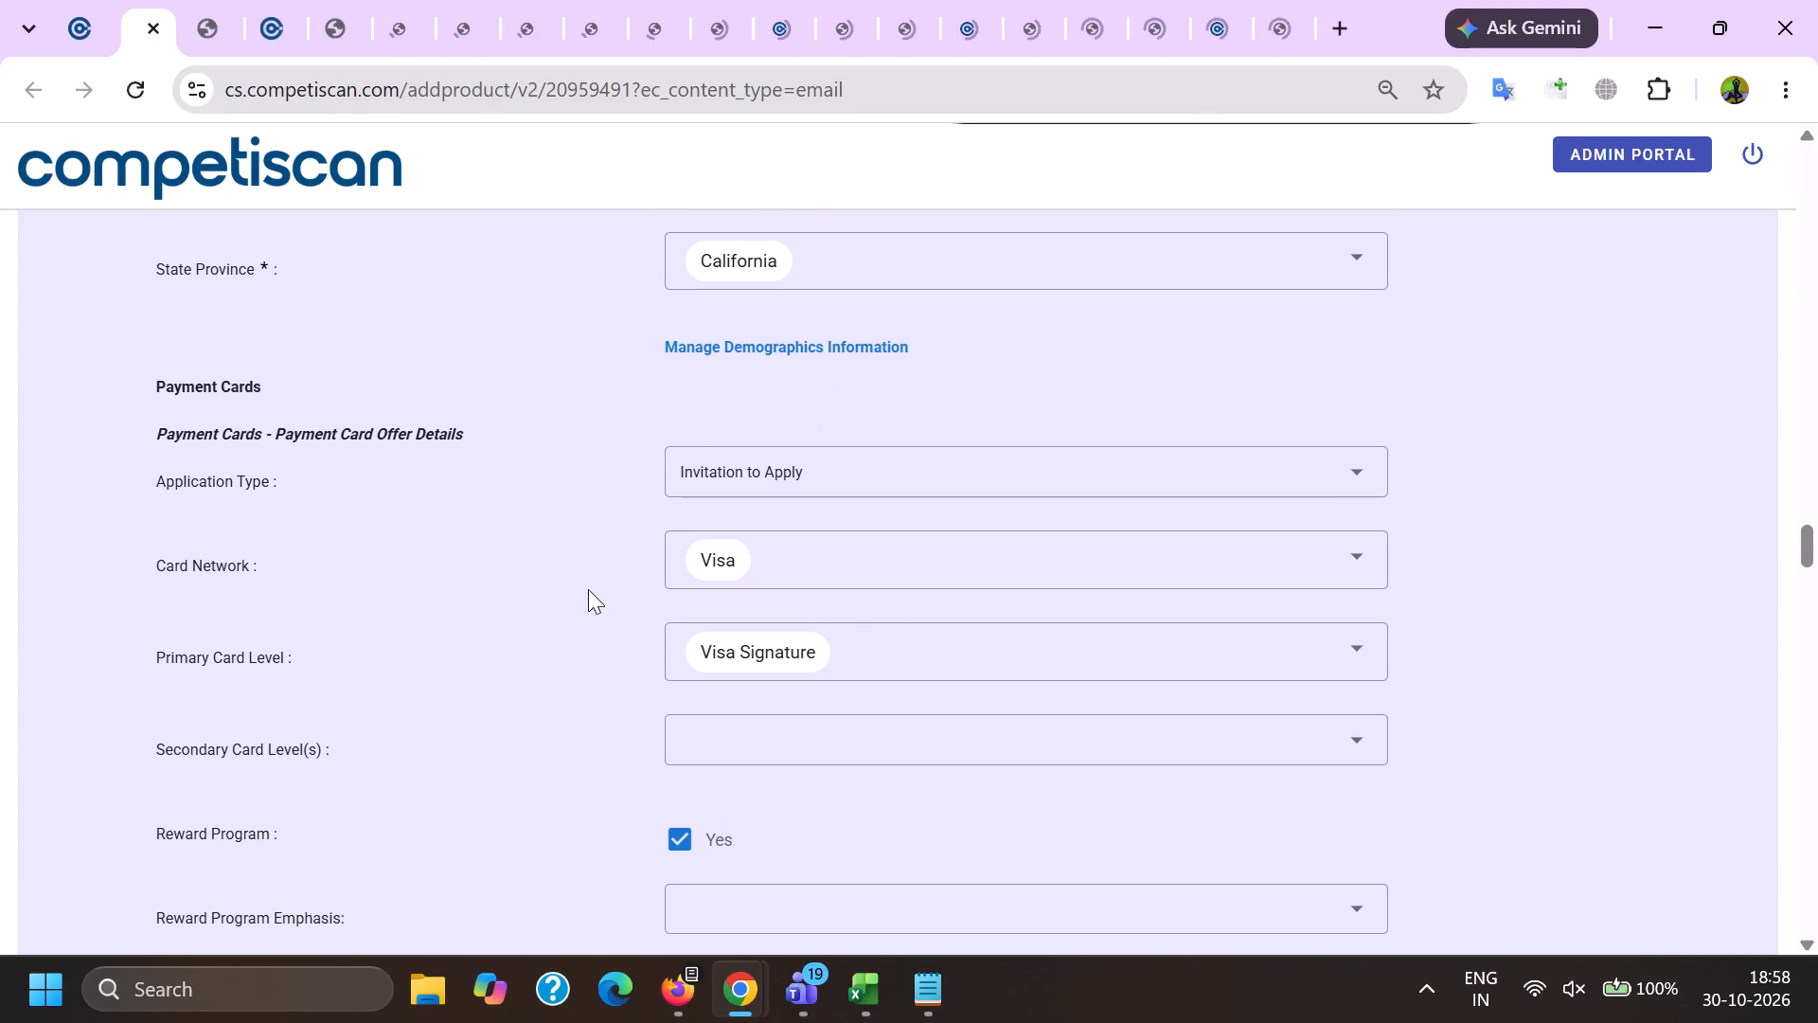
{"action": "scroll", "coordinate": [588, 583], "scroll_direction": "down", "scroll_amount": 5}
{"action": "scroll", "coordinate": [490, 377], "scroll_direction": "up", "scroll_amount": 4}
Close the product 20959491 record and the page open beside it.
{"action": "left_click", "coordinate": [153, 32]}
{"action": "left_click", "coordinate": [155, 32]}
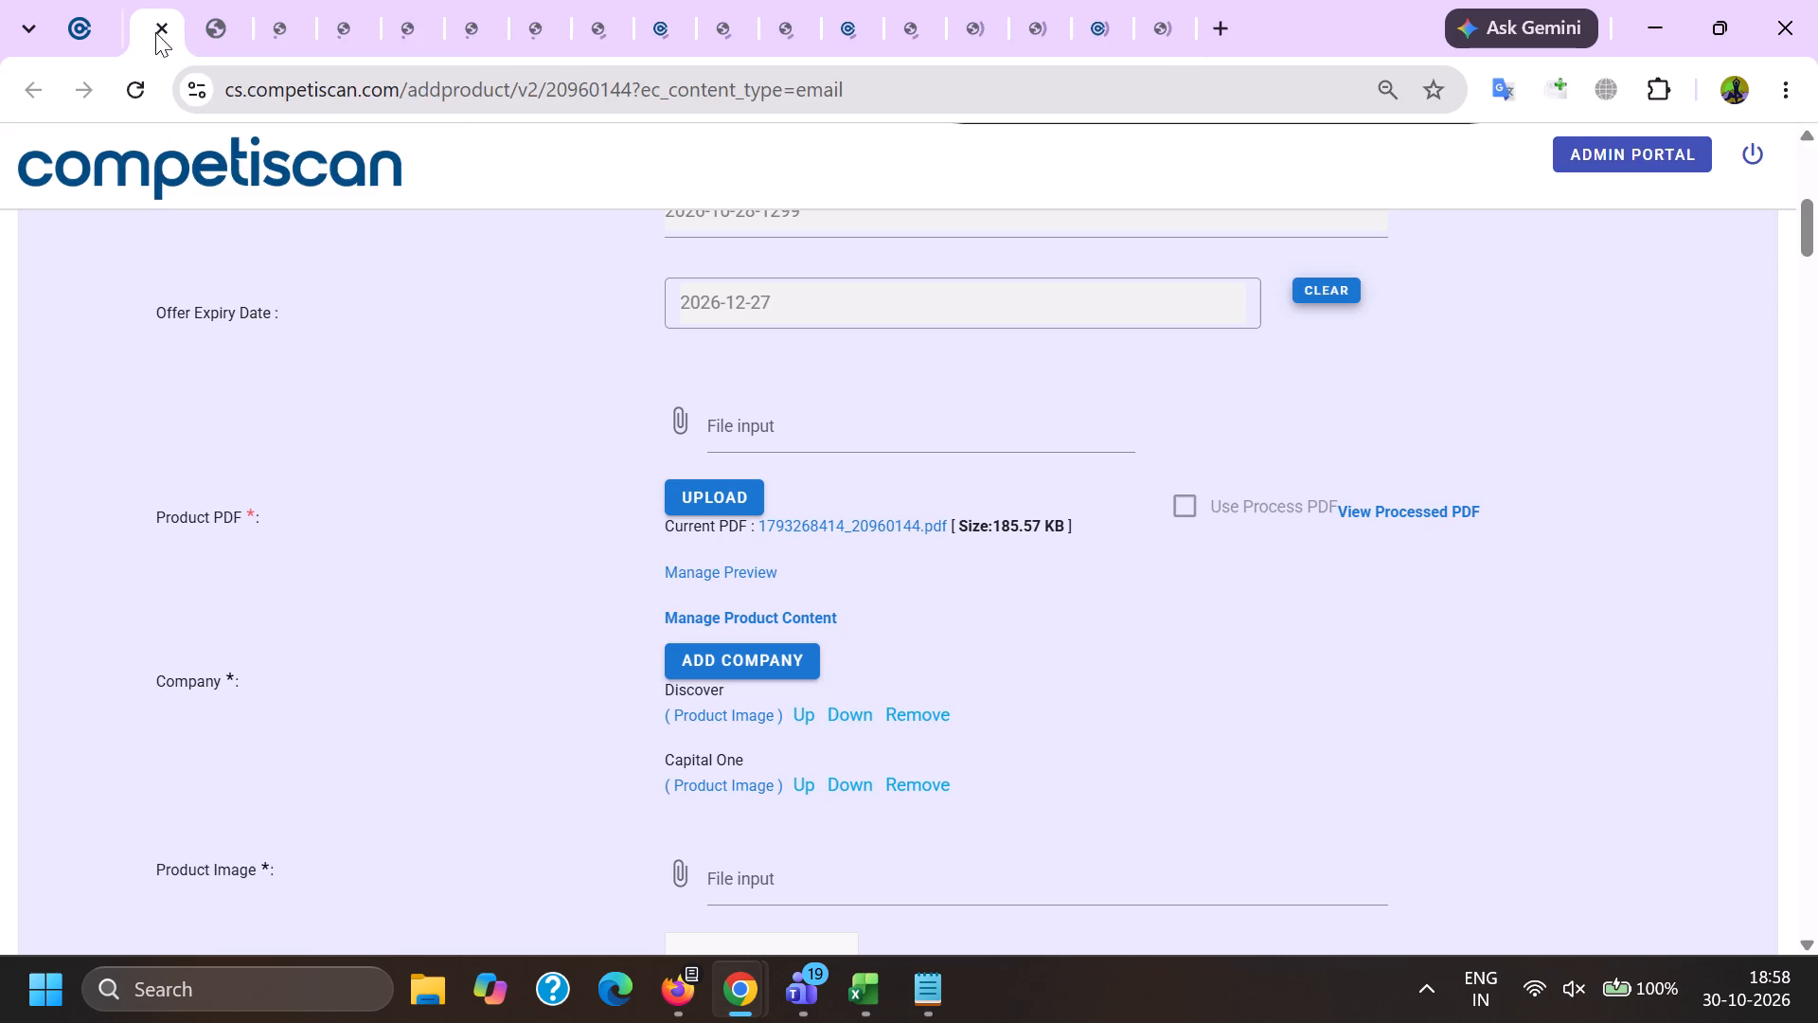
Examine the Discover email PDF of product 20960144, from its promo APR offer through the important notice to the app section.
{"action": "left_click", "coordinate": [210, 1]}
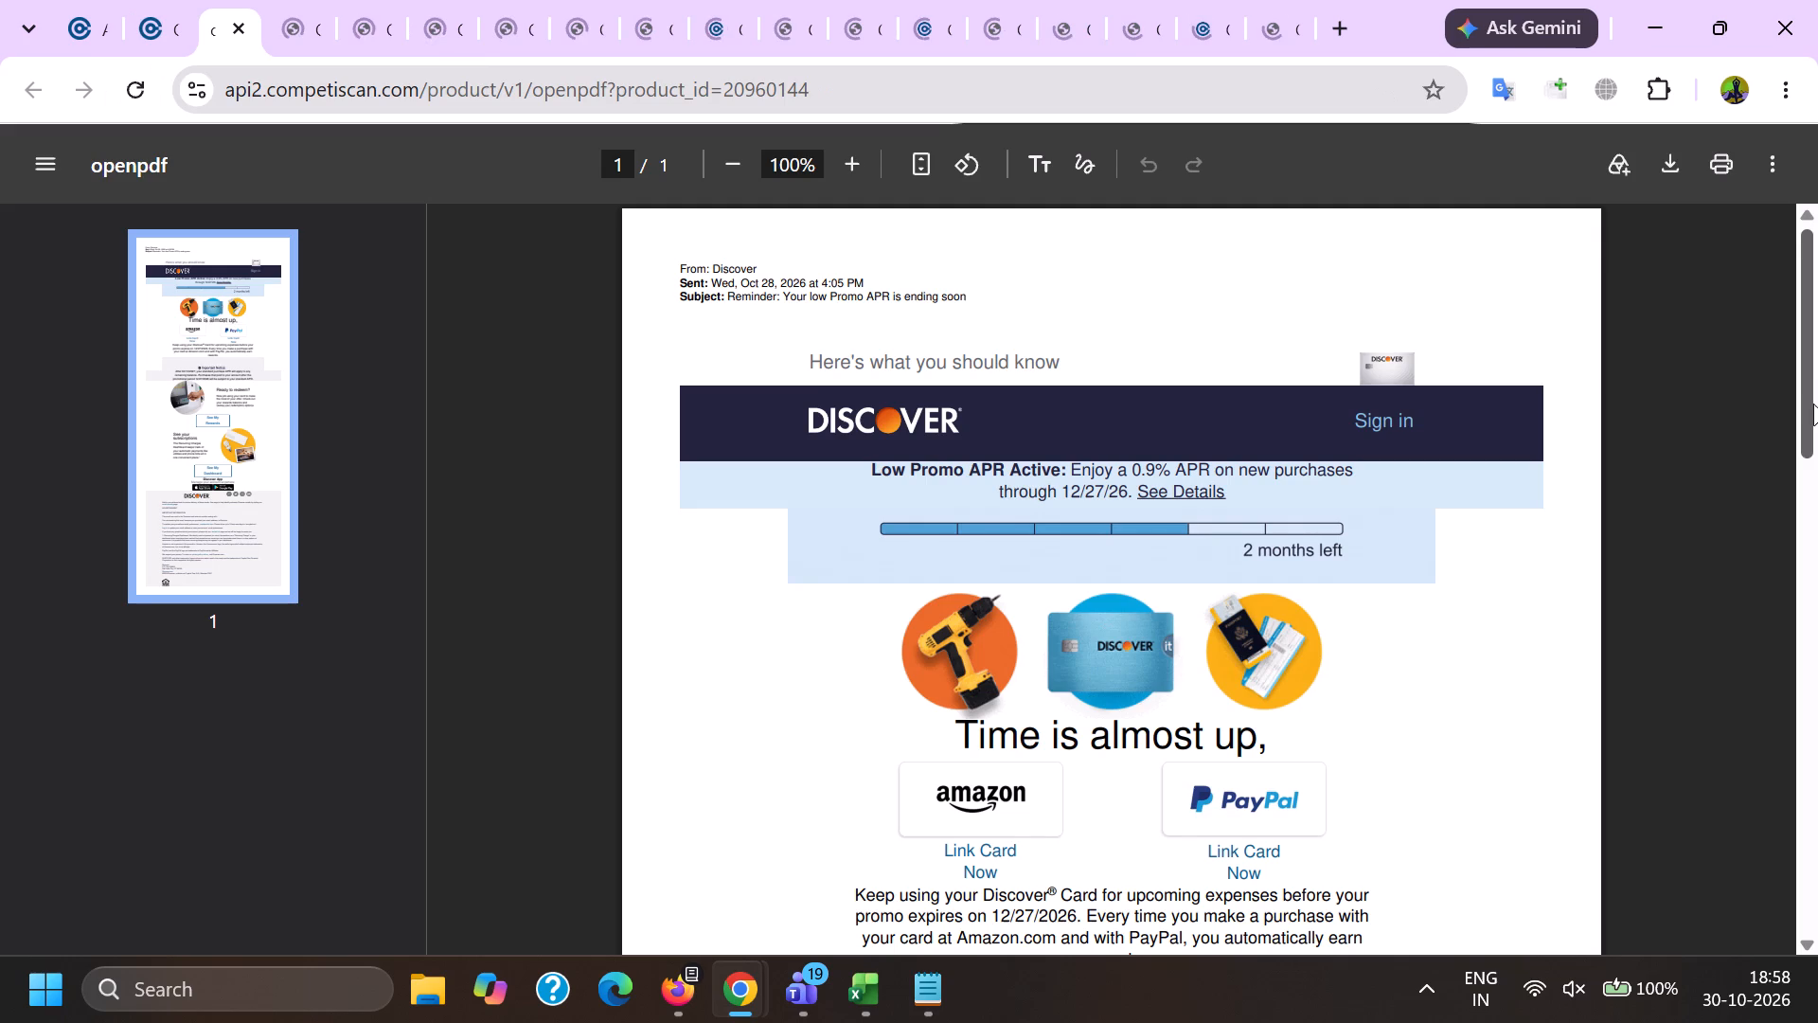
{"action": "left_click_drag", "start_coordinate": [1813, 405], "coordinate": [1817, 406]}
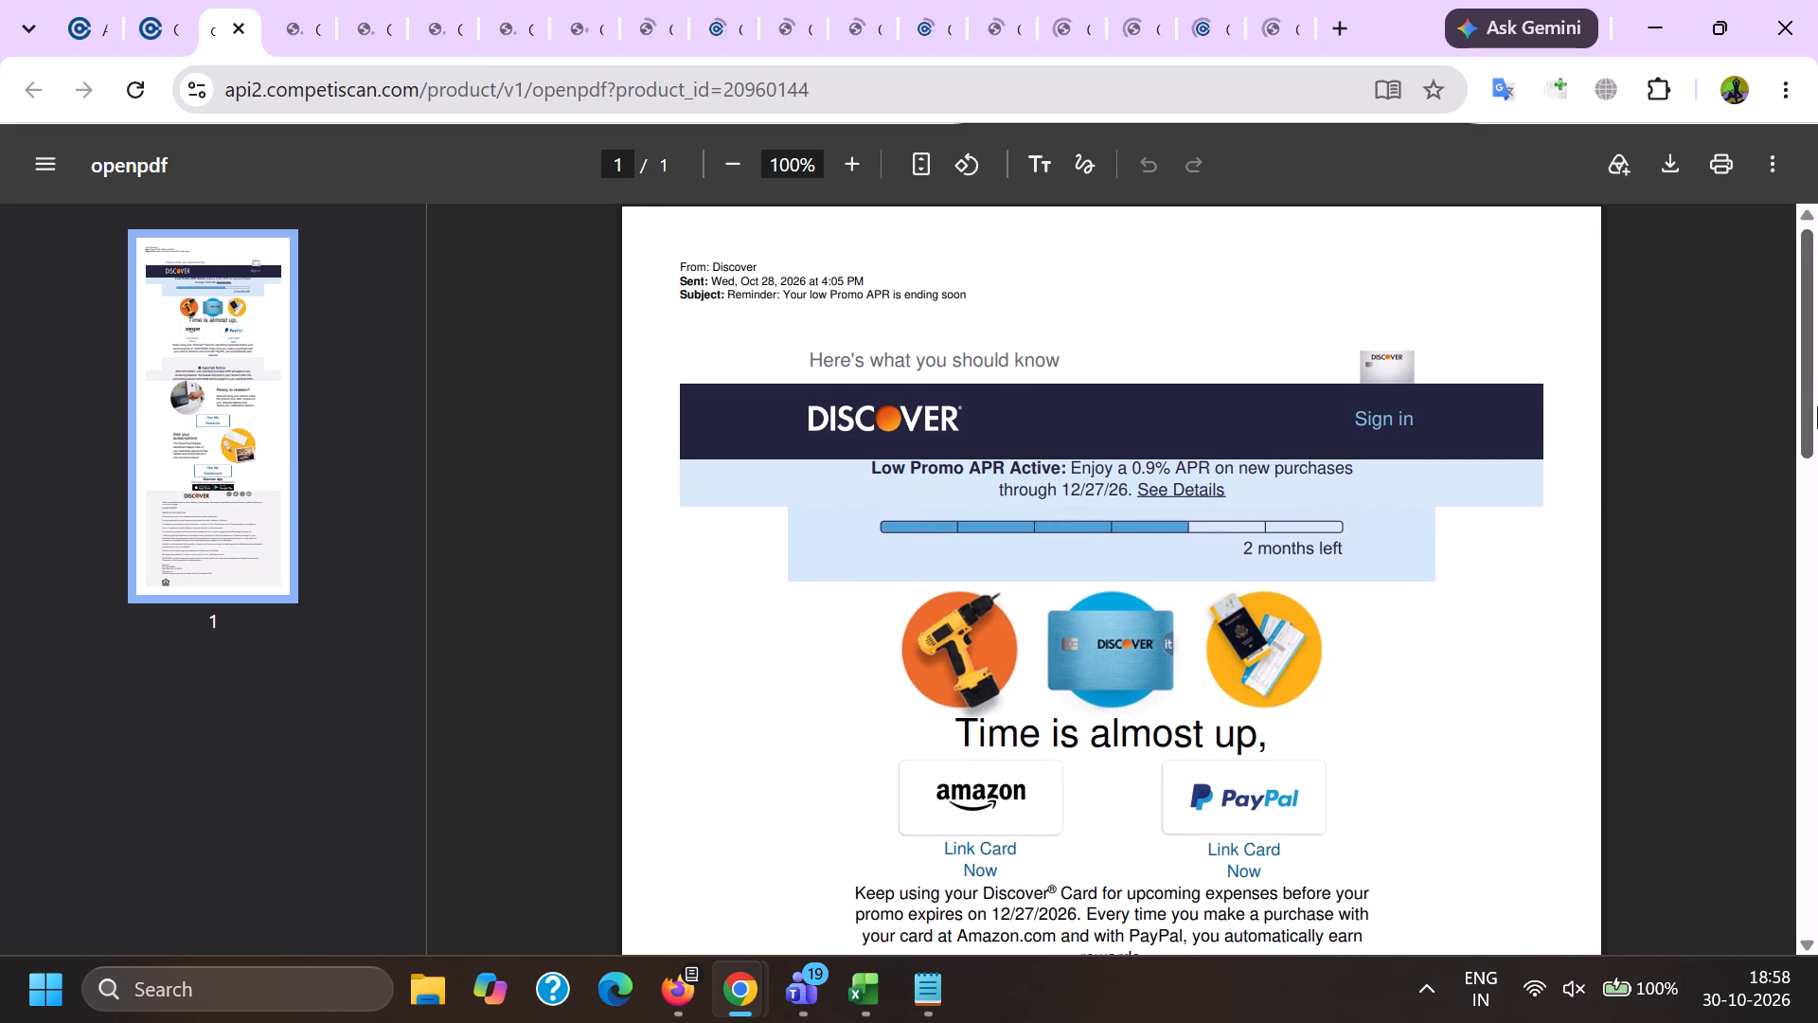
{"action": "left_click_drag", "start_coordinate": [1817, 406], "coordinate": [1815, 406]}
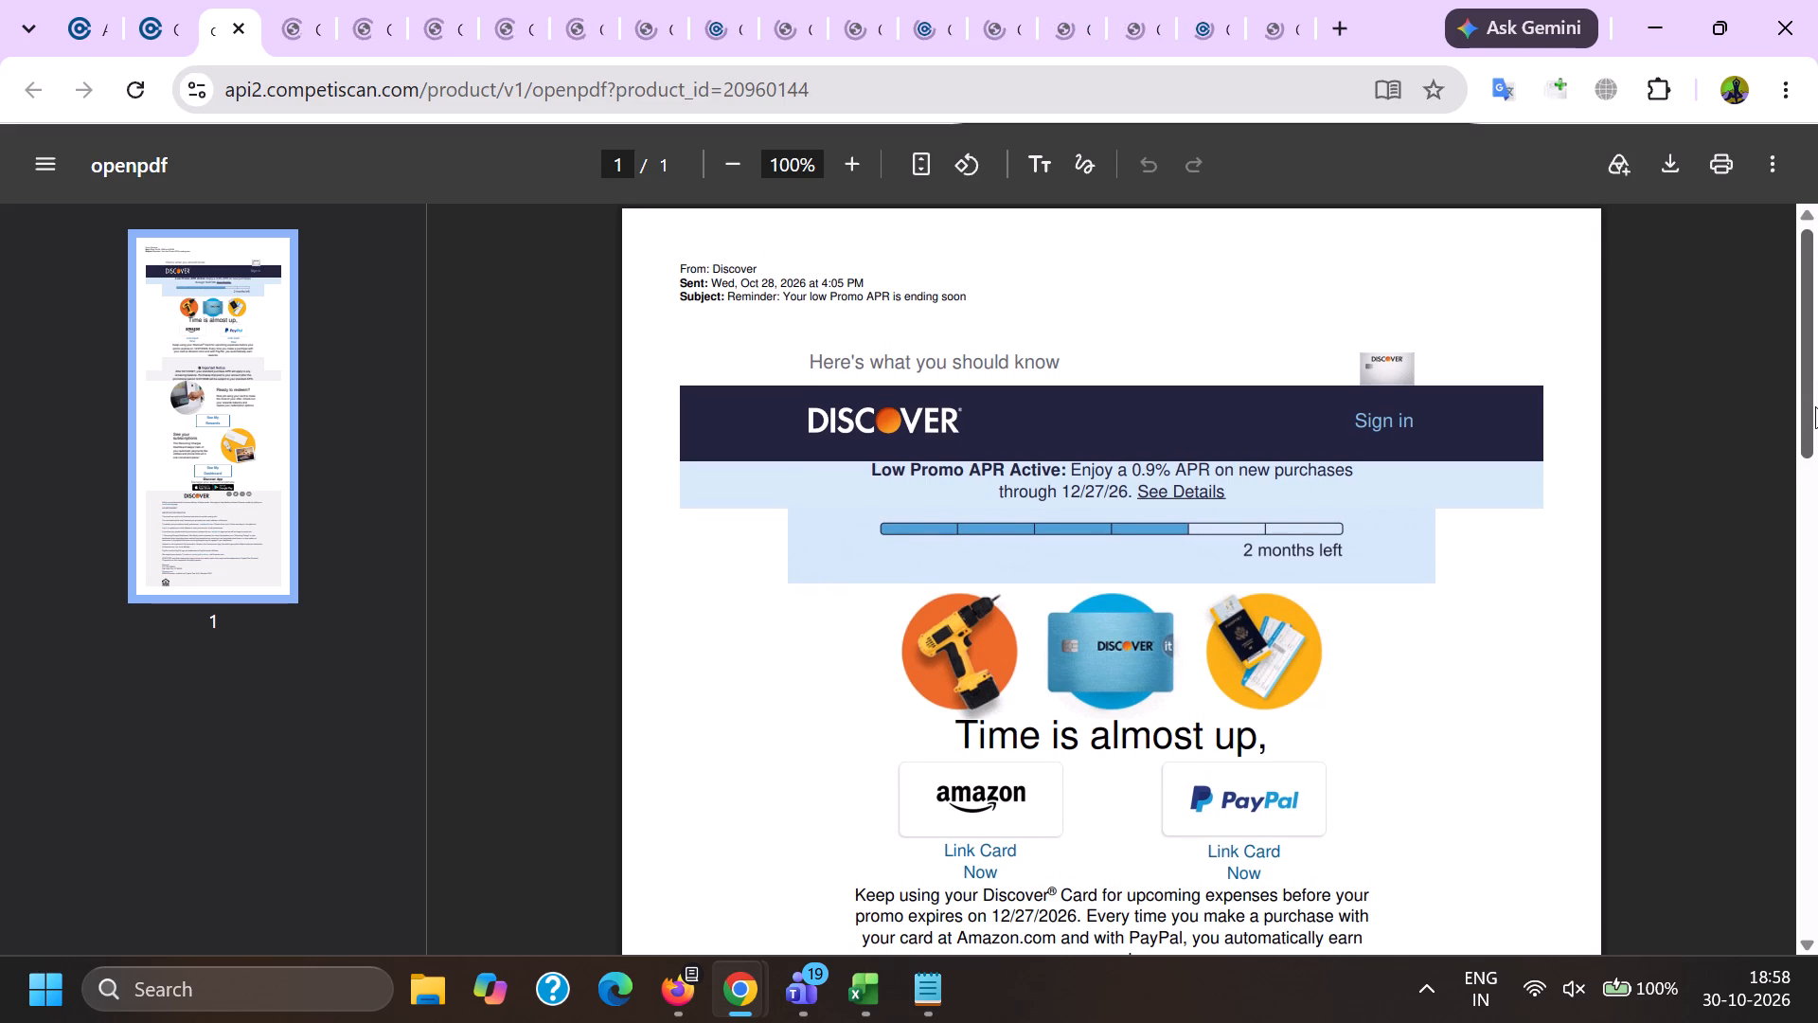
{"action": "left_click_drag", "start_coordinate": [1815, 406], "coordinate": [1814, 432]}
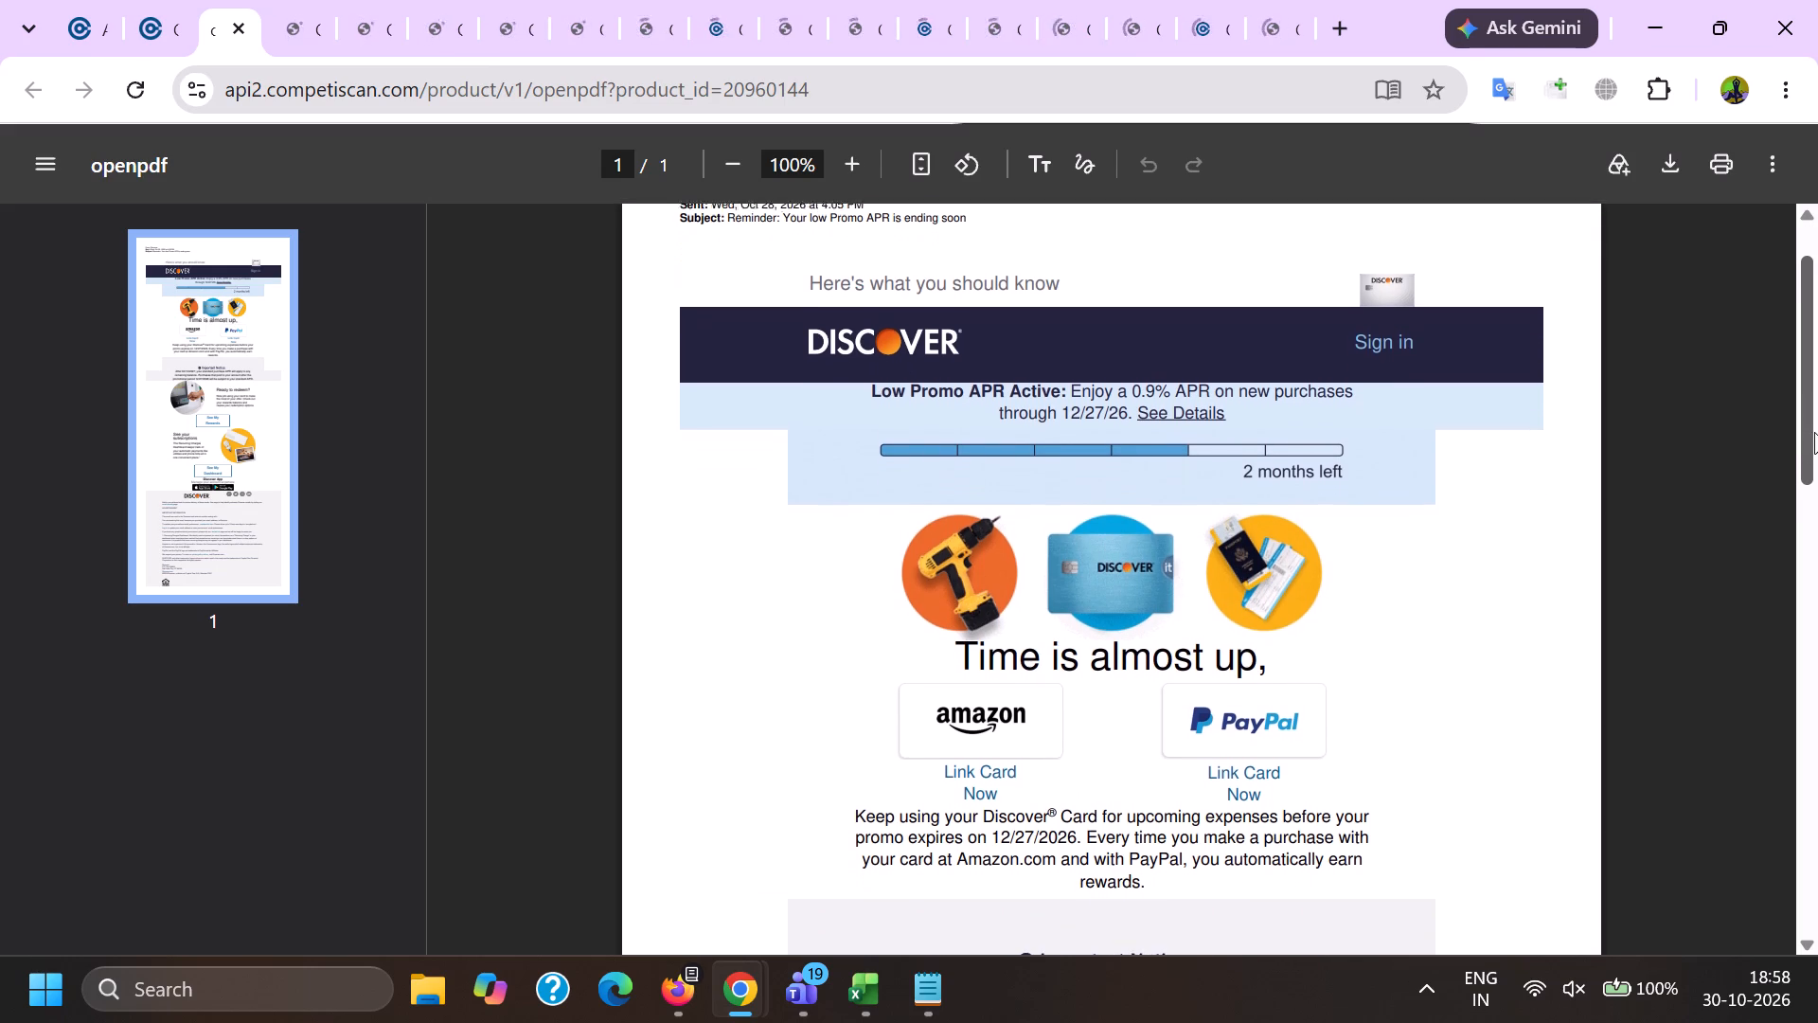
{"action": "left_click_drag", "start_coordinate": [1814, 432], "coordinate": [1815, 510]}
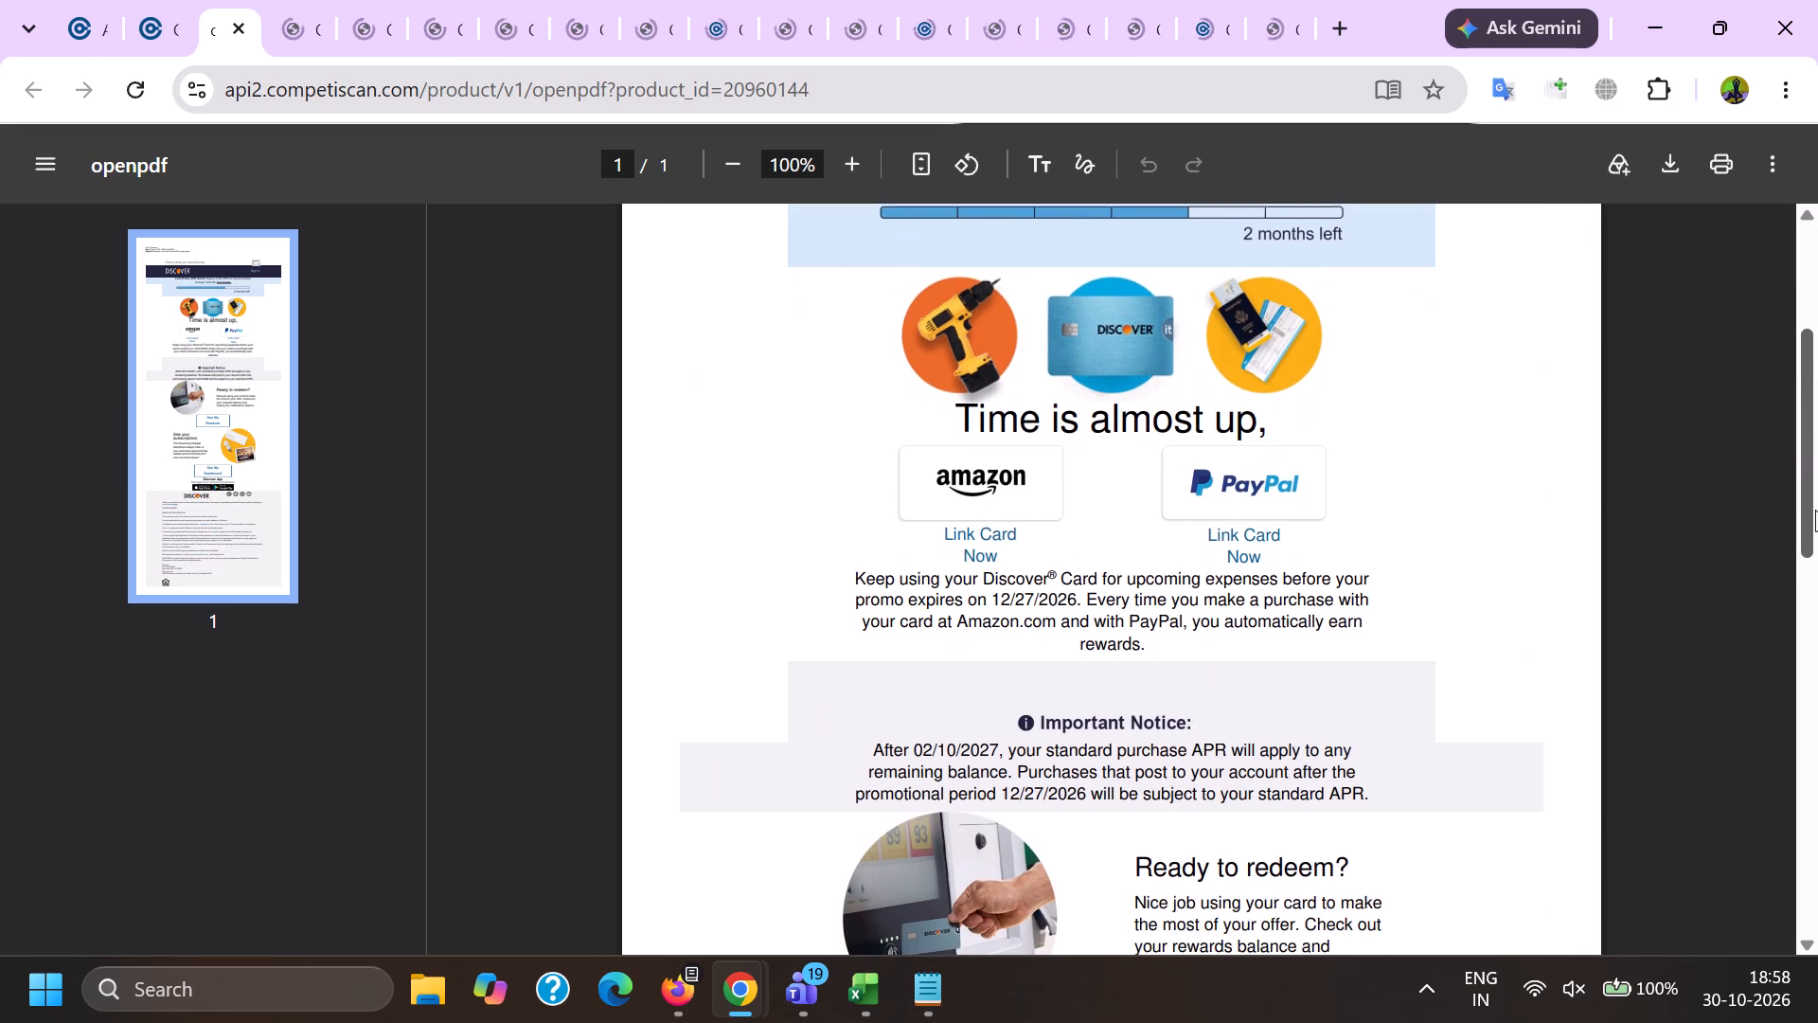
{"action": "left_click_drag", "start_coordinate": [1815, 510], "coordinate": [1814, 586]}
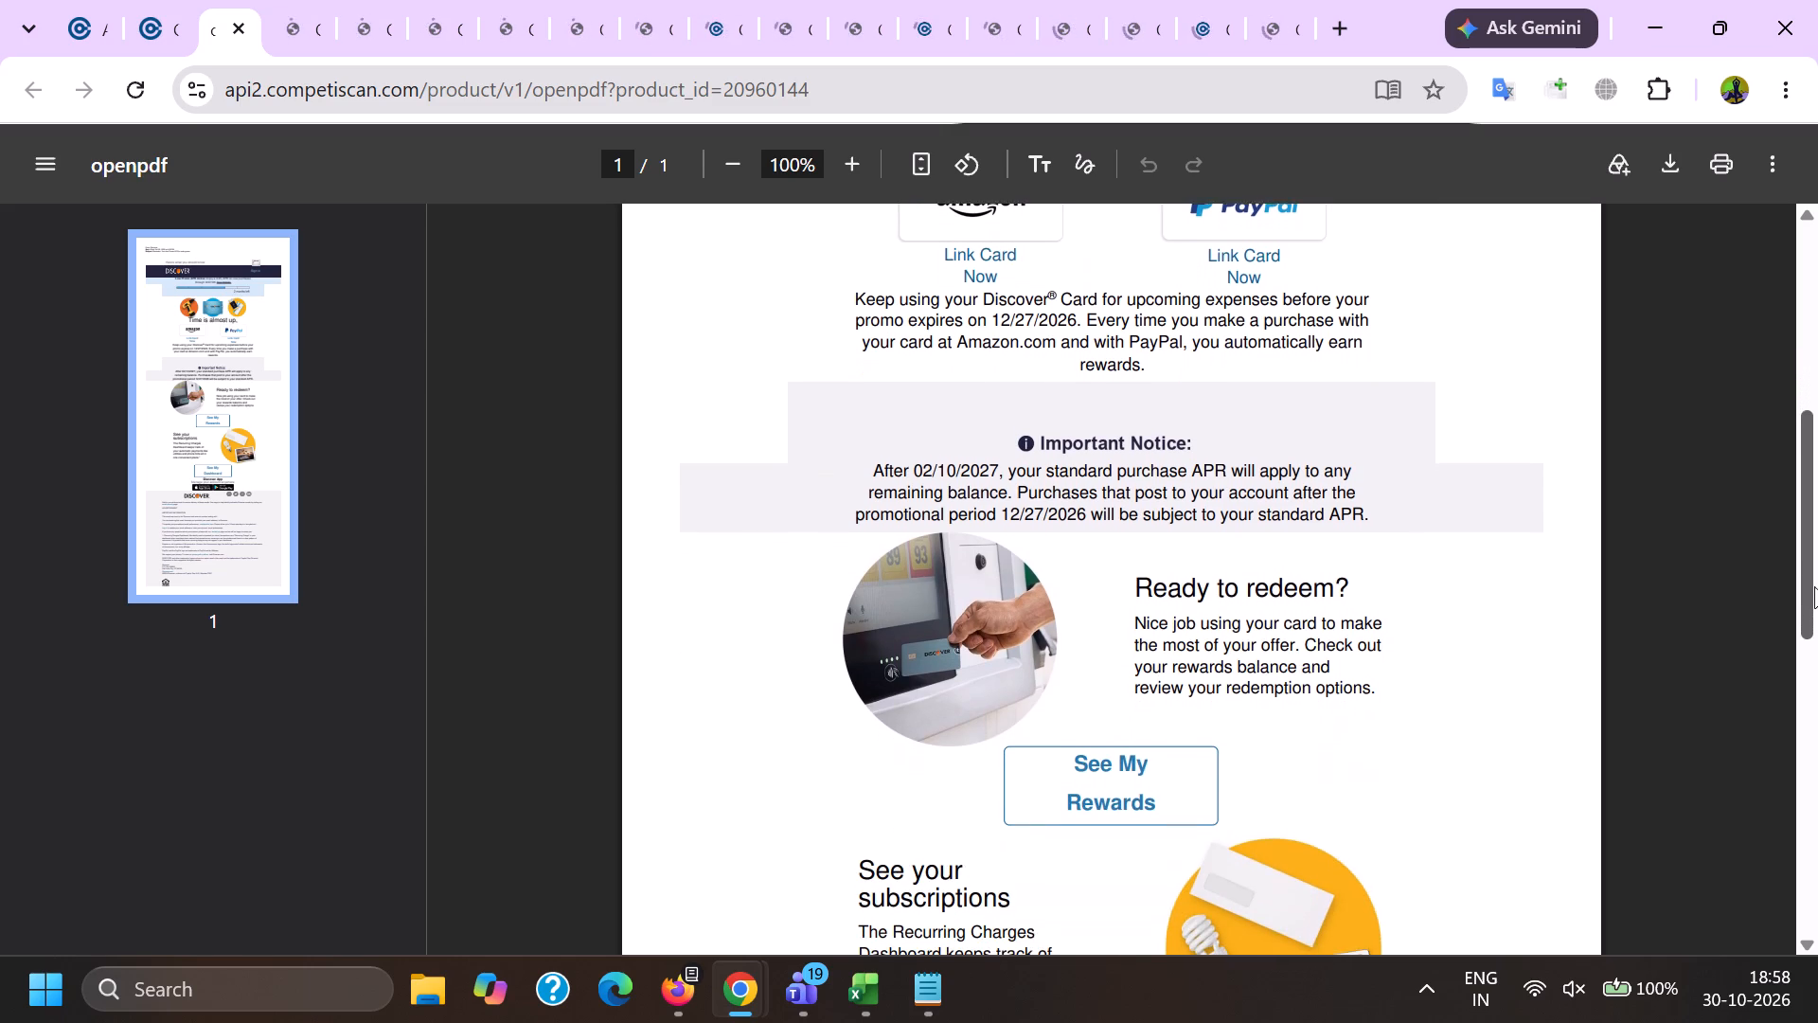
{"action": "left_click_drag", "start_coordinate": [1814, 586], "coordinate": [1814, 585]}
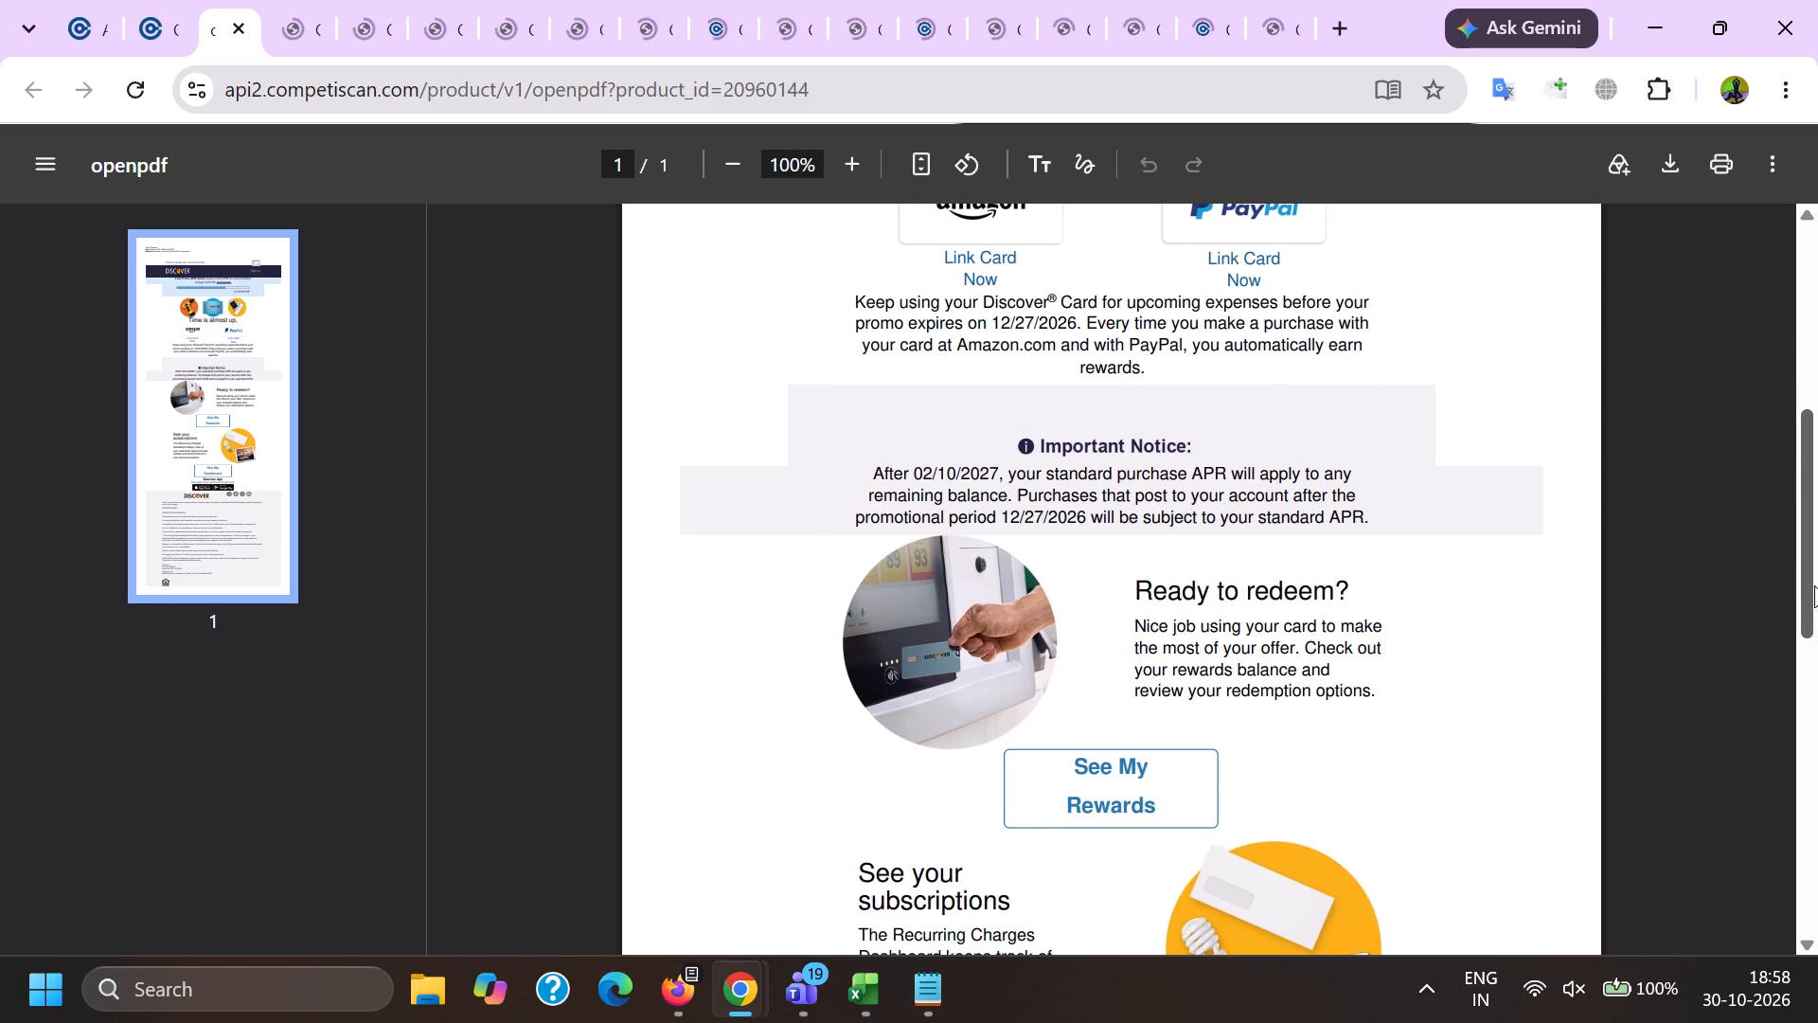
{"action": "left_click_drag", "start_coordinate": [1814, 585], "coordinate": [1815, 586]}
{"action": "scroll", "coordinate": [1020, 481], "scroll_direction": "down", "scroll_amount": 2}
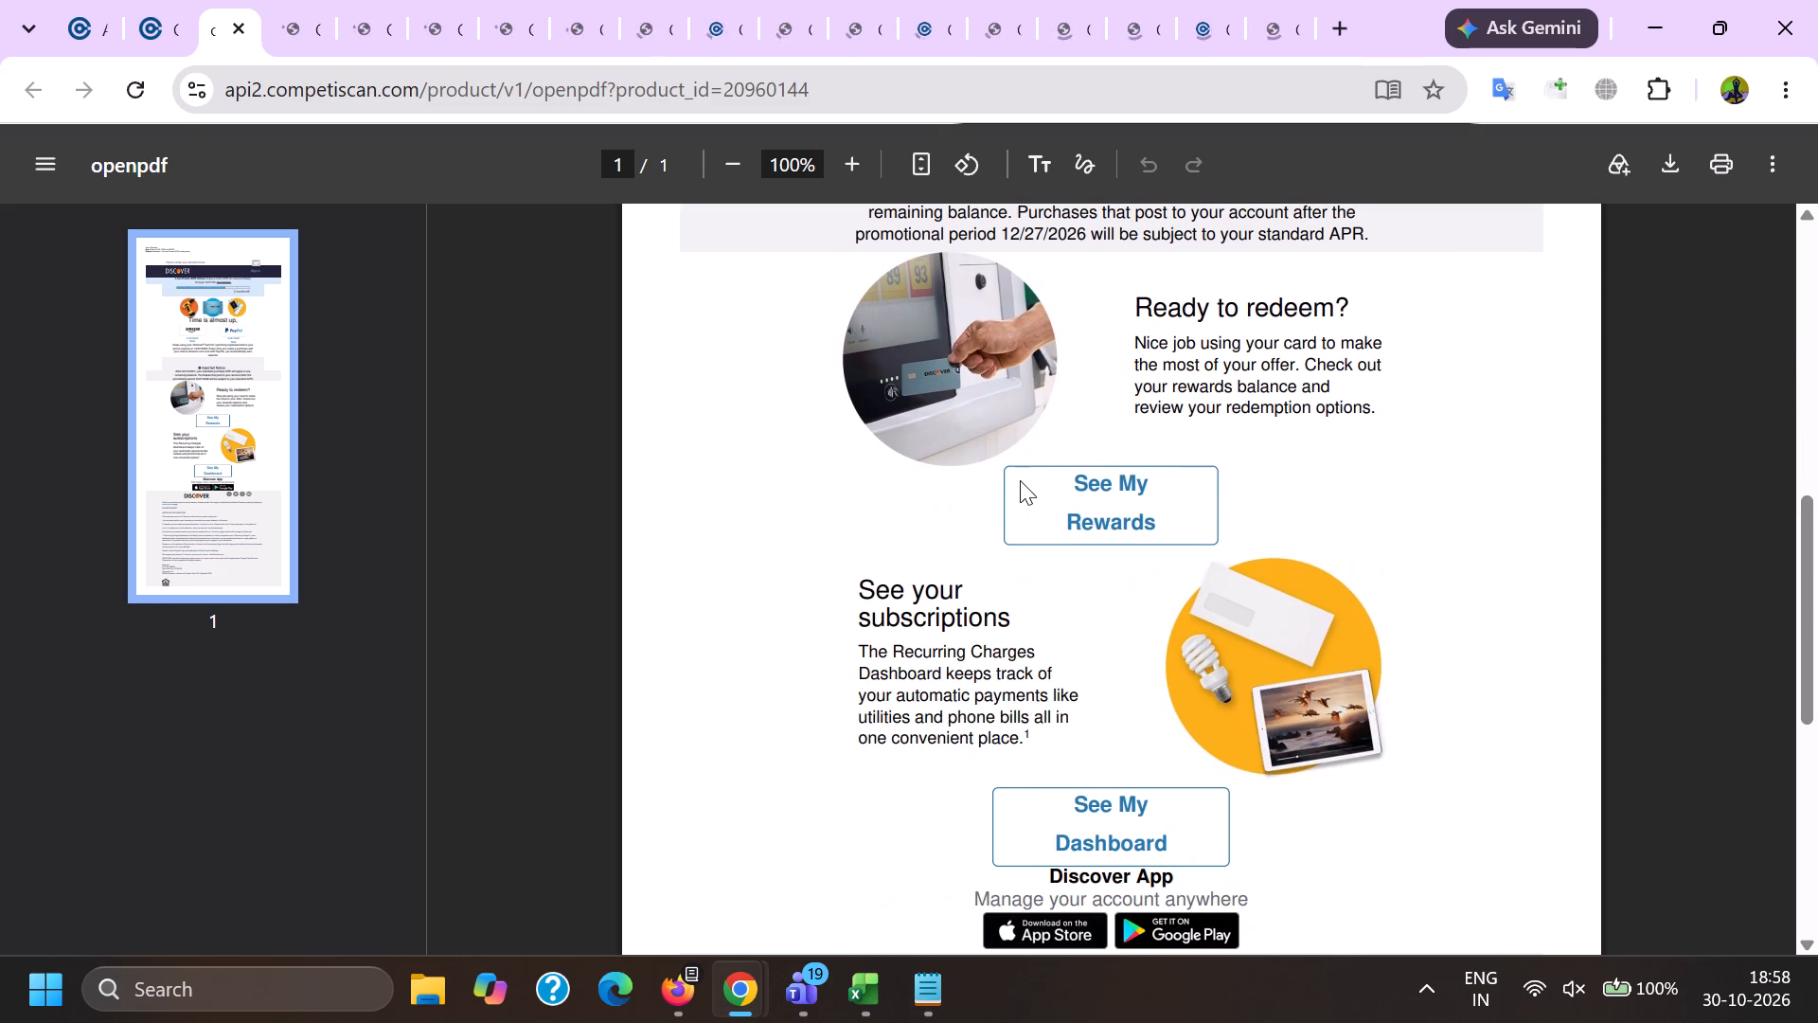
{"action": "scroll", "coordinate": [1020, 481], "scroll_direction": "down", "scroll_amount": 4}
{"action": "scroll", "coordinate": [1020, 486], "scroll_direction": "up", "scroll_amount": 11}
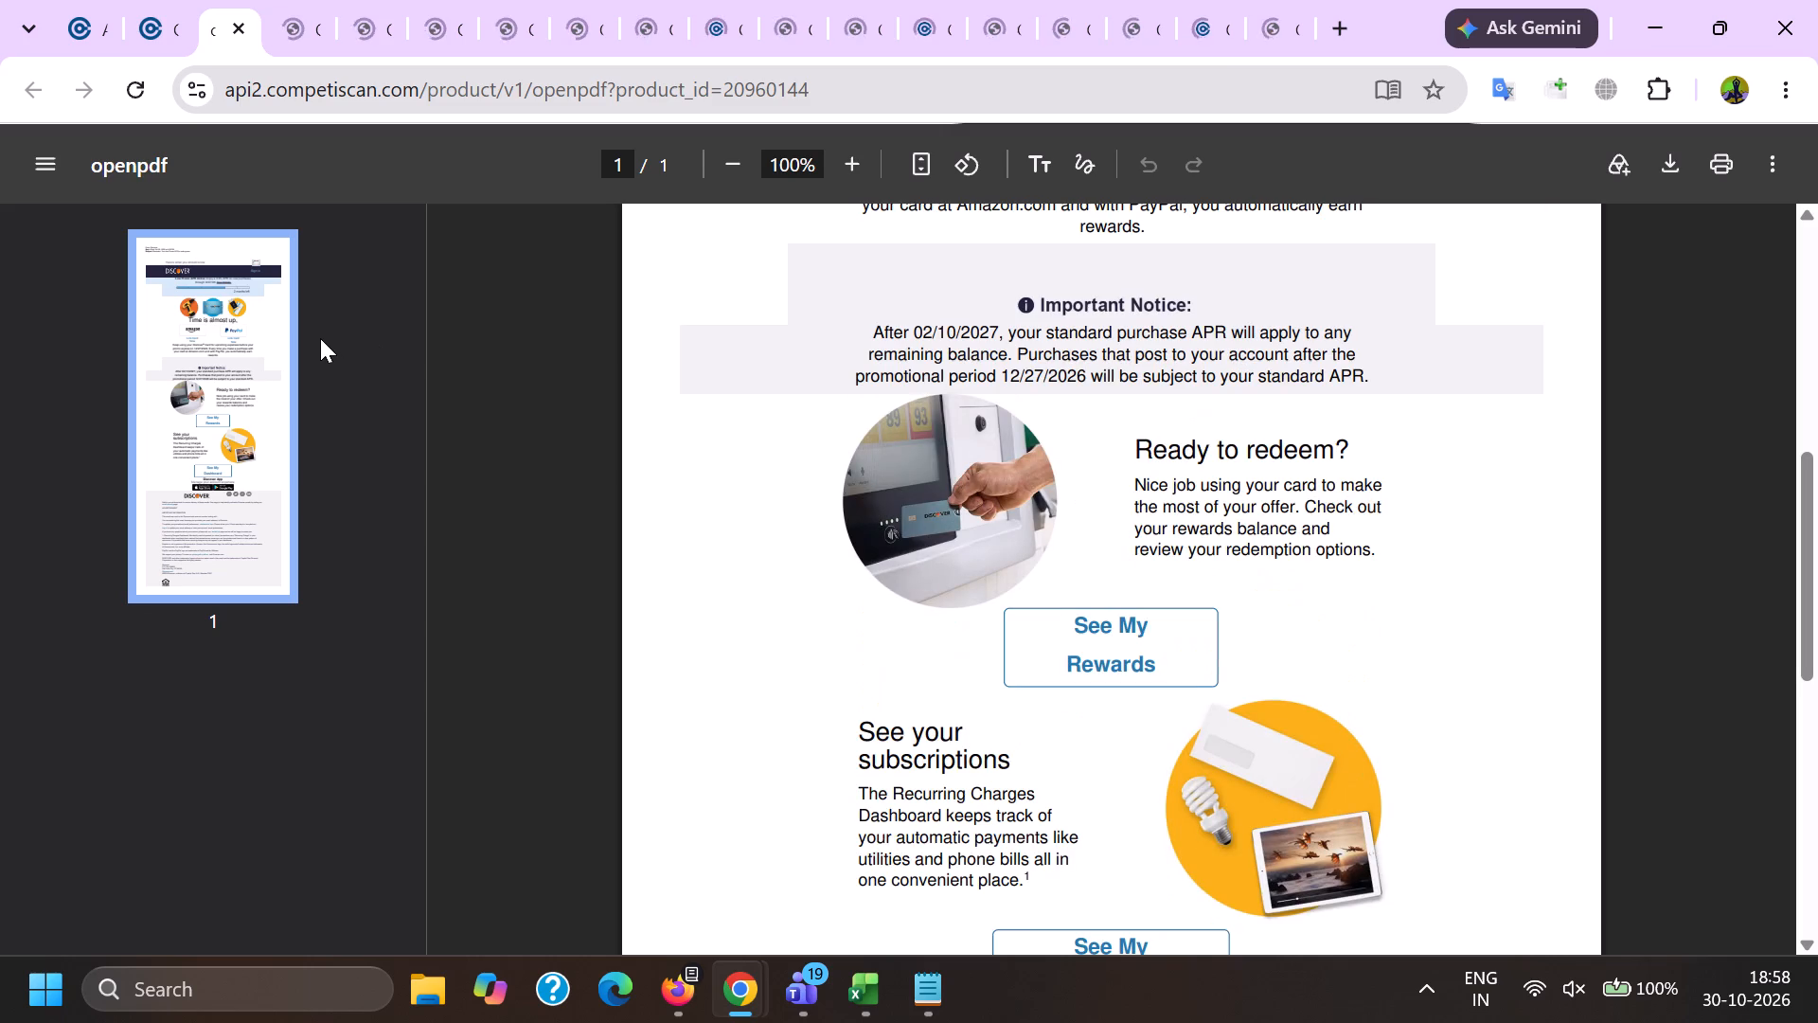
{"action": "scroll", "coordinate": [320, 338], "scroll_direction": "up", "scroll_amount": 17}
Open the published Electronic Content product list in the admin portal.
{"action": "left_click", "coordinate": [61, 0]}
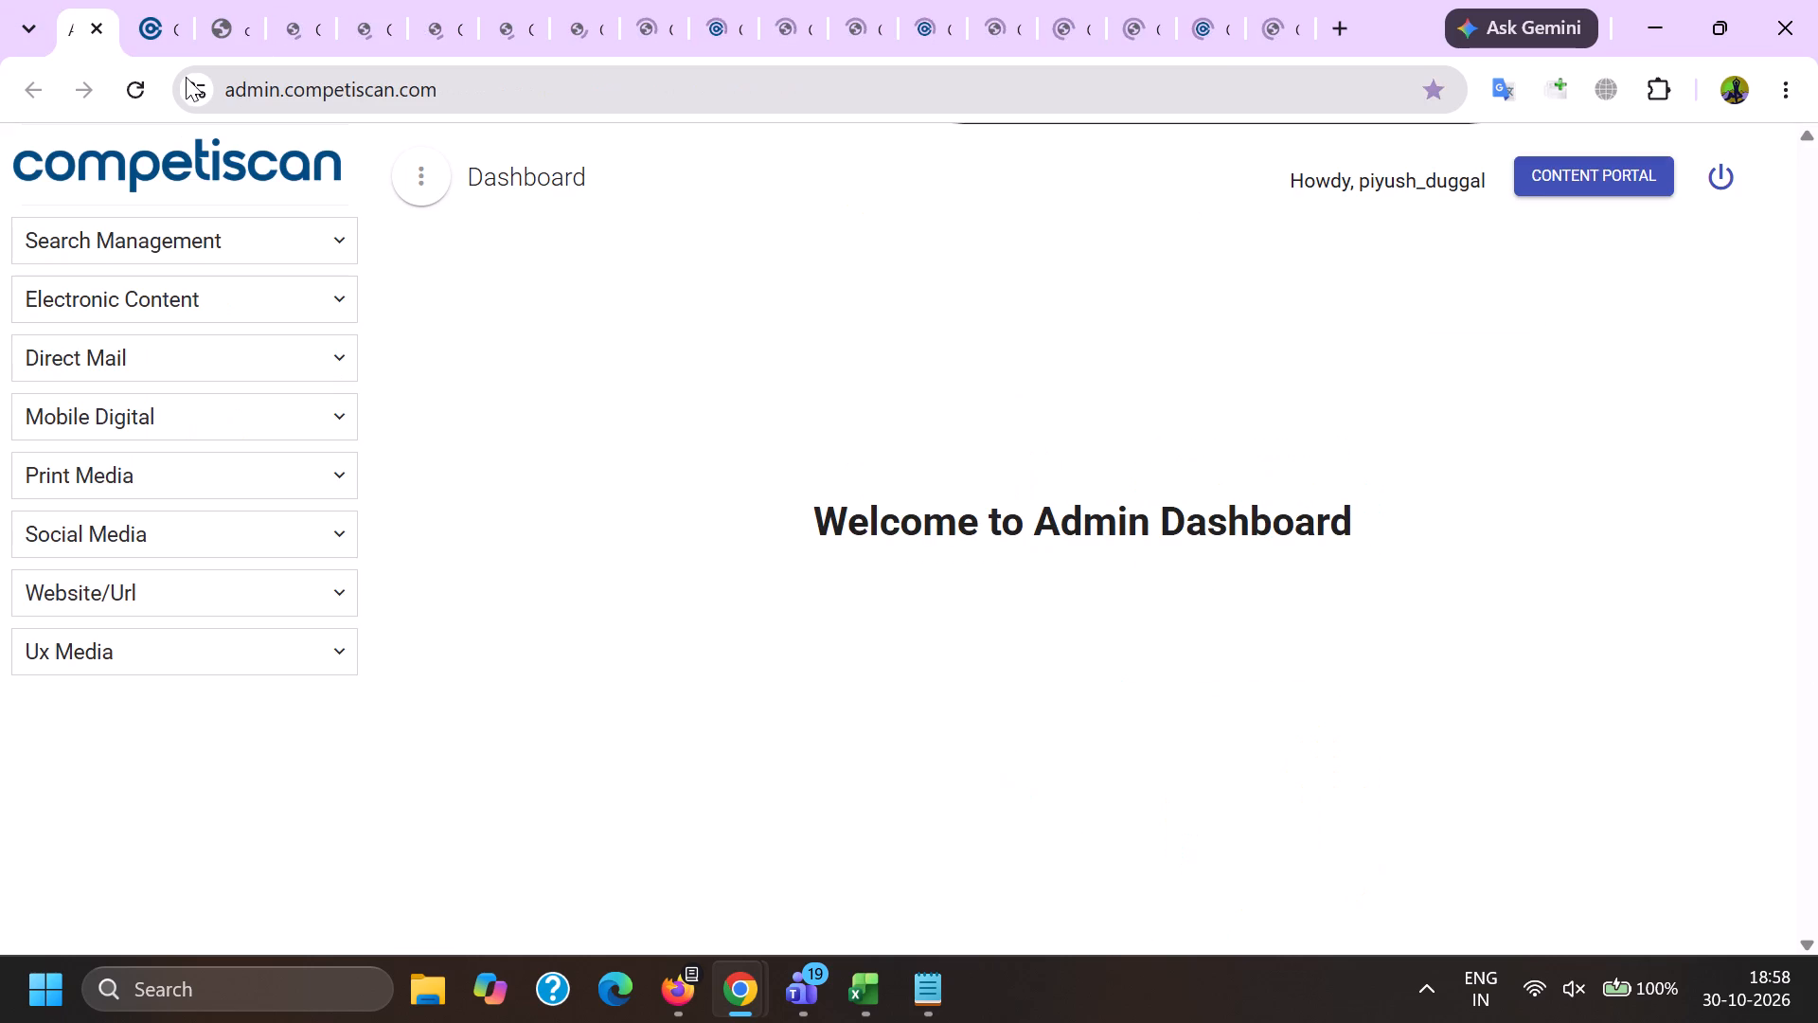
{"action": "left_click", "coordinate": [218, 293]}
{"action": "left_click", "coordinate": [137, 368]}
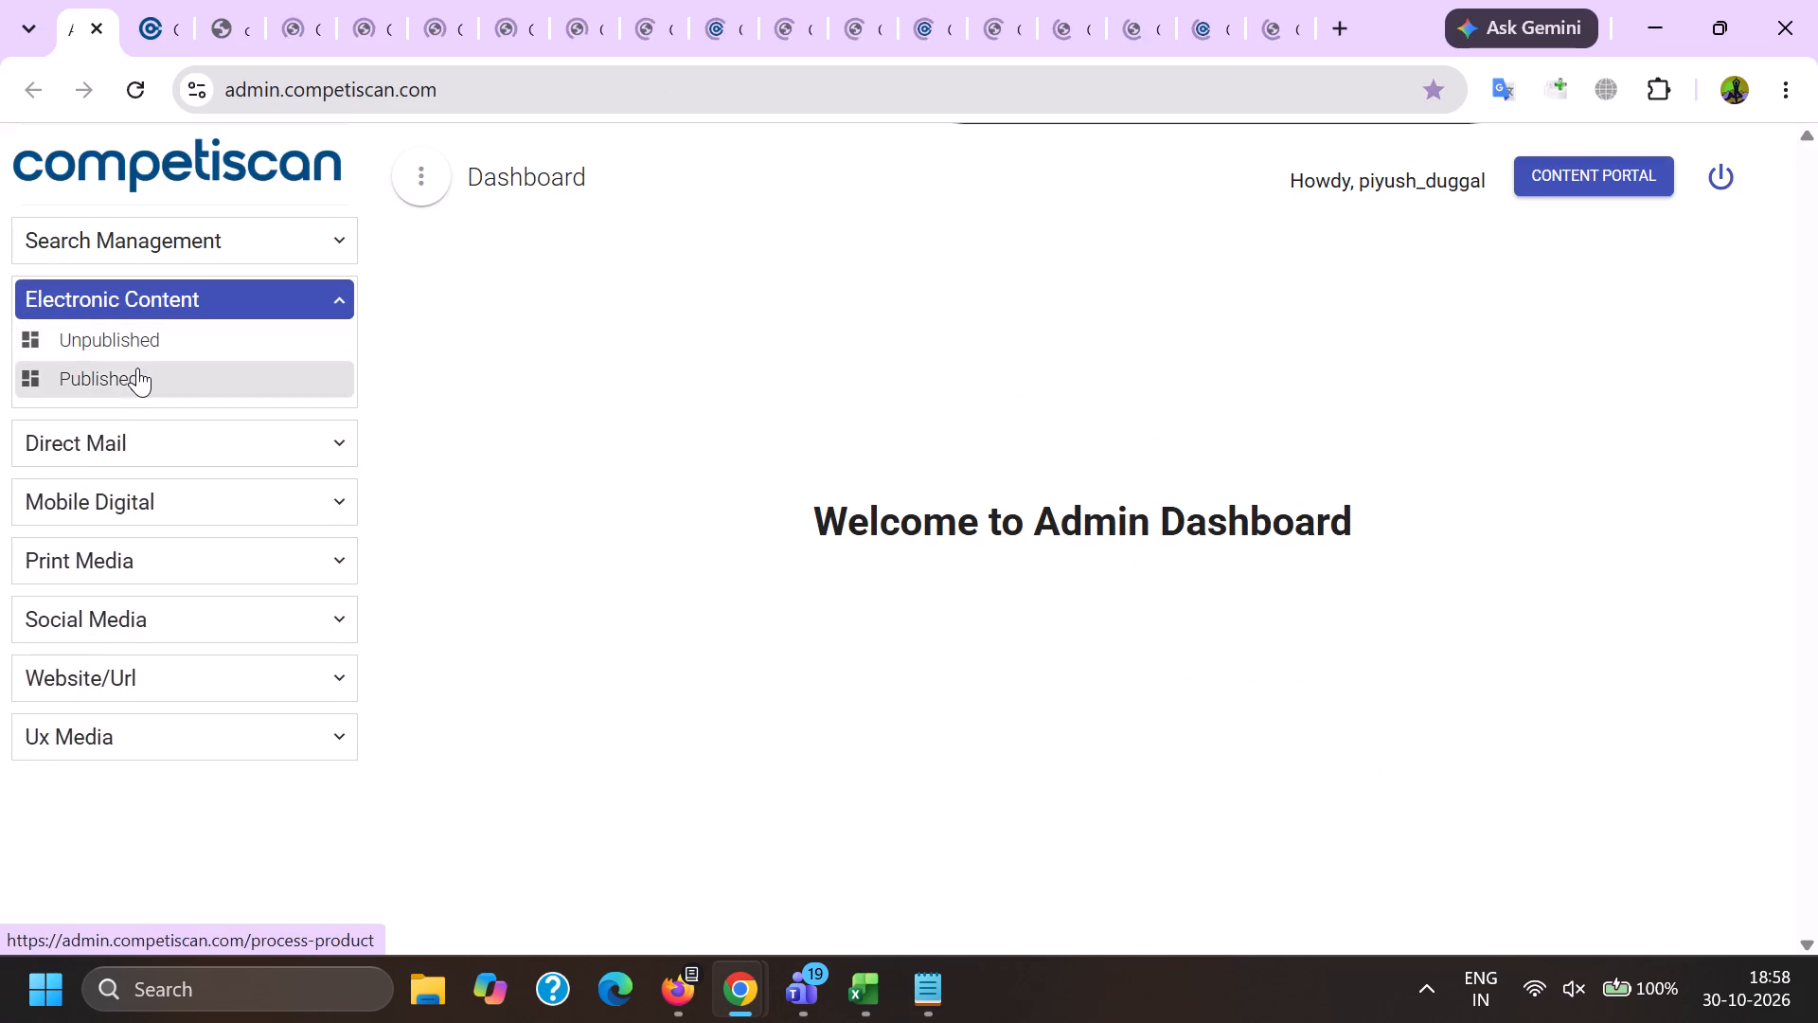
Copy product 20960144's subject "Reminder: Your low Promo APR is ending soon" and search the published products' OCR text for it.
{"action": "left_click", "coordinate": [159, 1]}
{"action": "scroll", "coordinate": [859, 430], "scroll_direction": "up", "scroll_amount": 5}
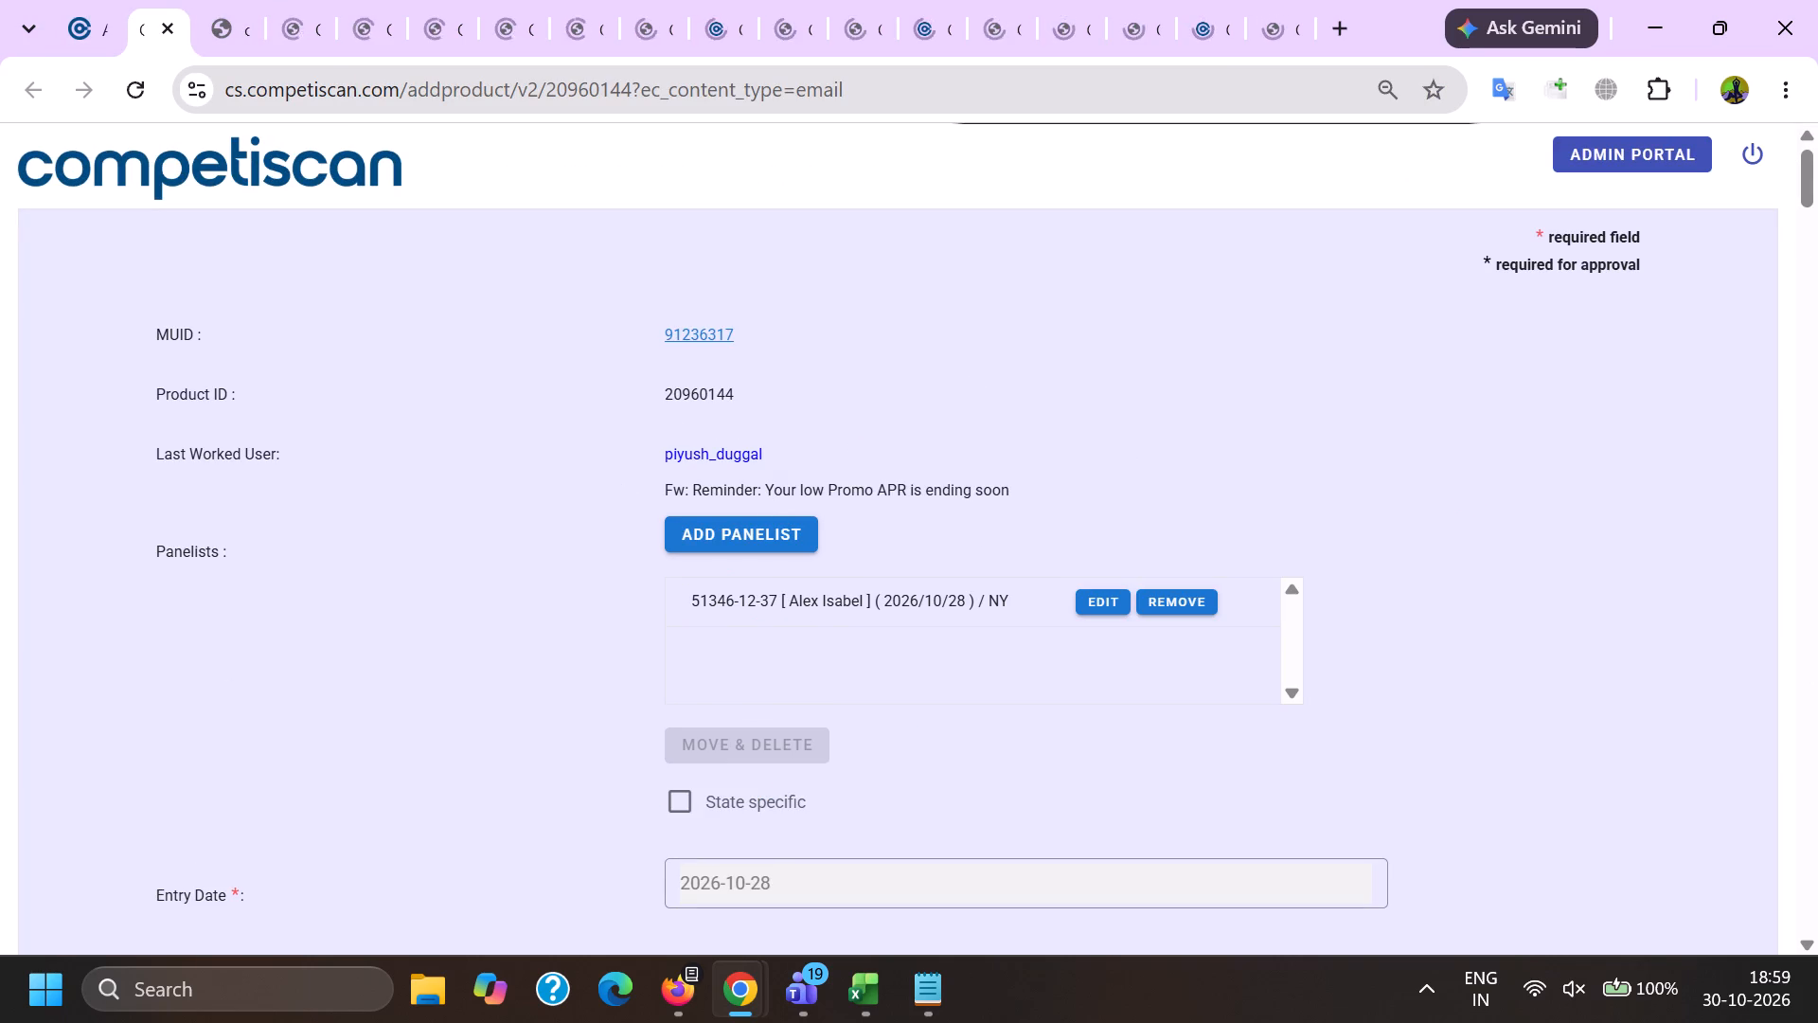
{"action": "left_click_drag", "start_coordinate": [691, 487], "coordinate": [1023, 478]}
{"action": "key", "text": "ctrl+c"}
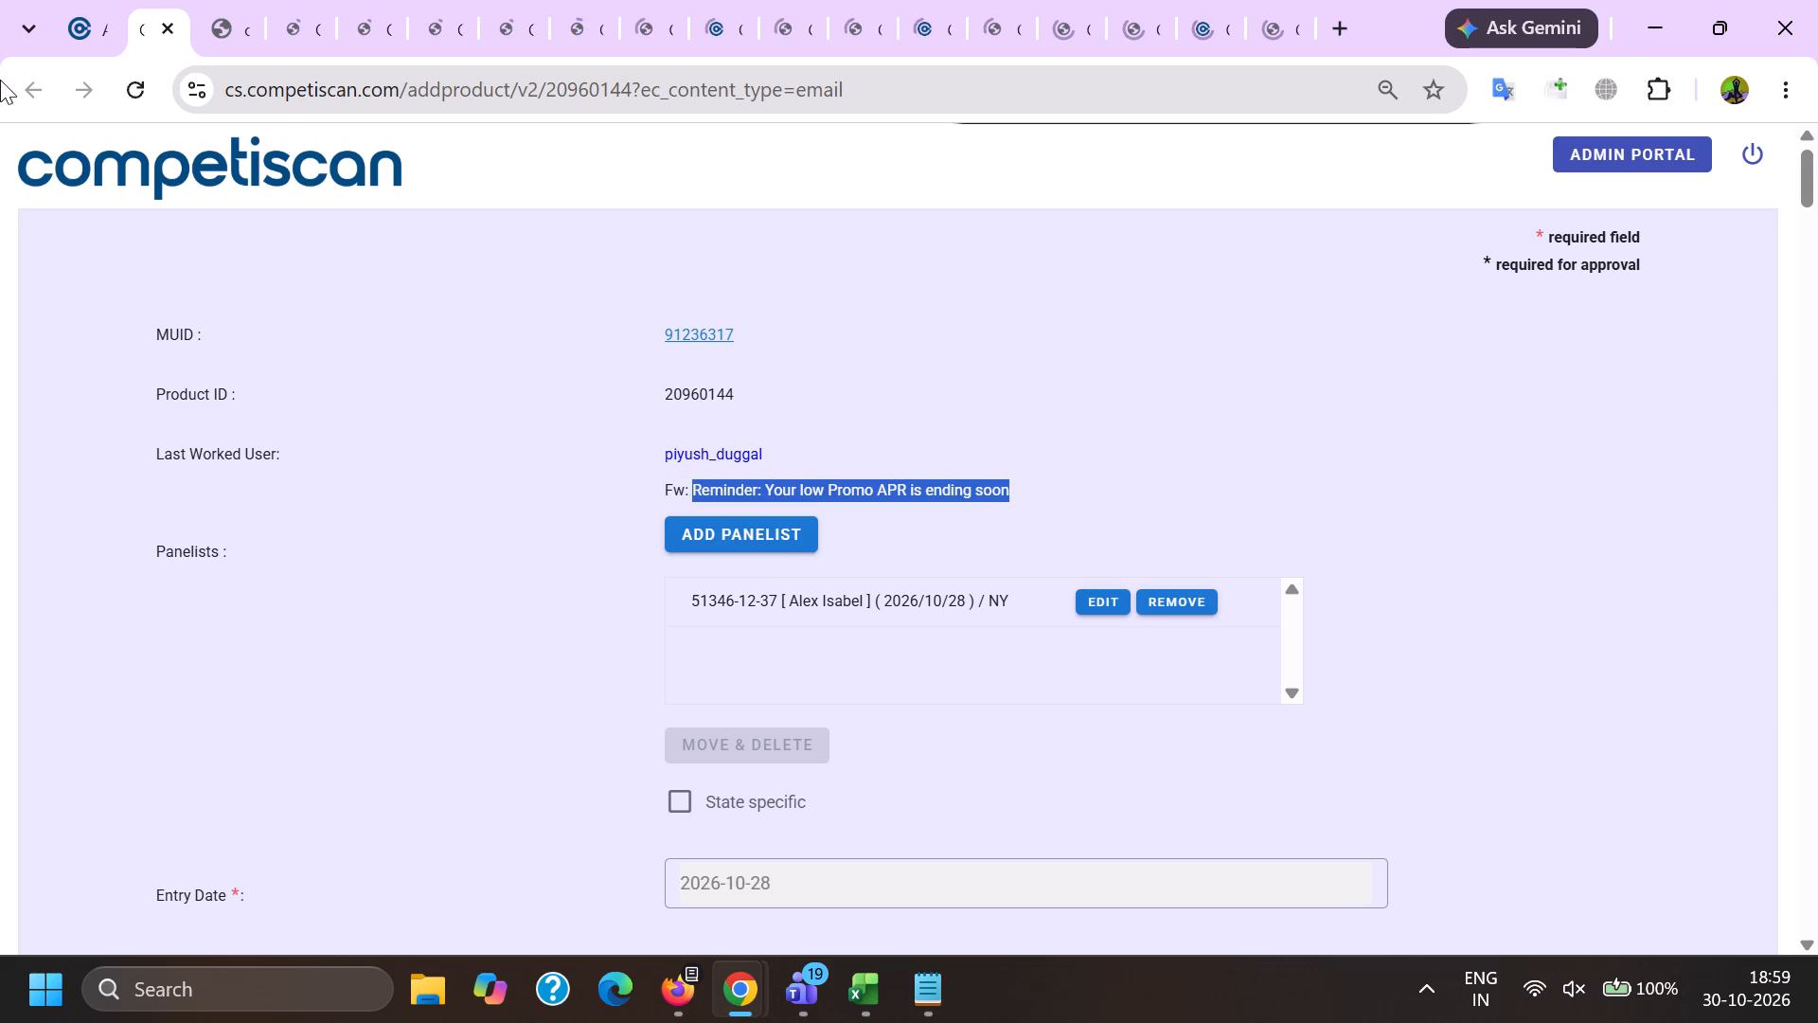
{"action": "left_click", "coordinate": [72, 0]}
{"action": "left_click", "coordinate": [499, 316]}
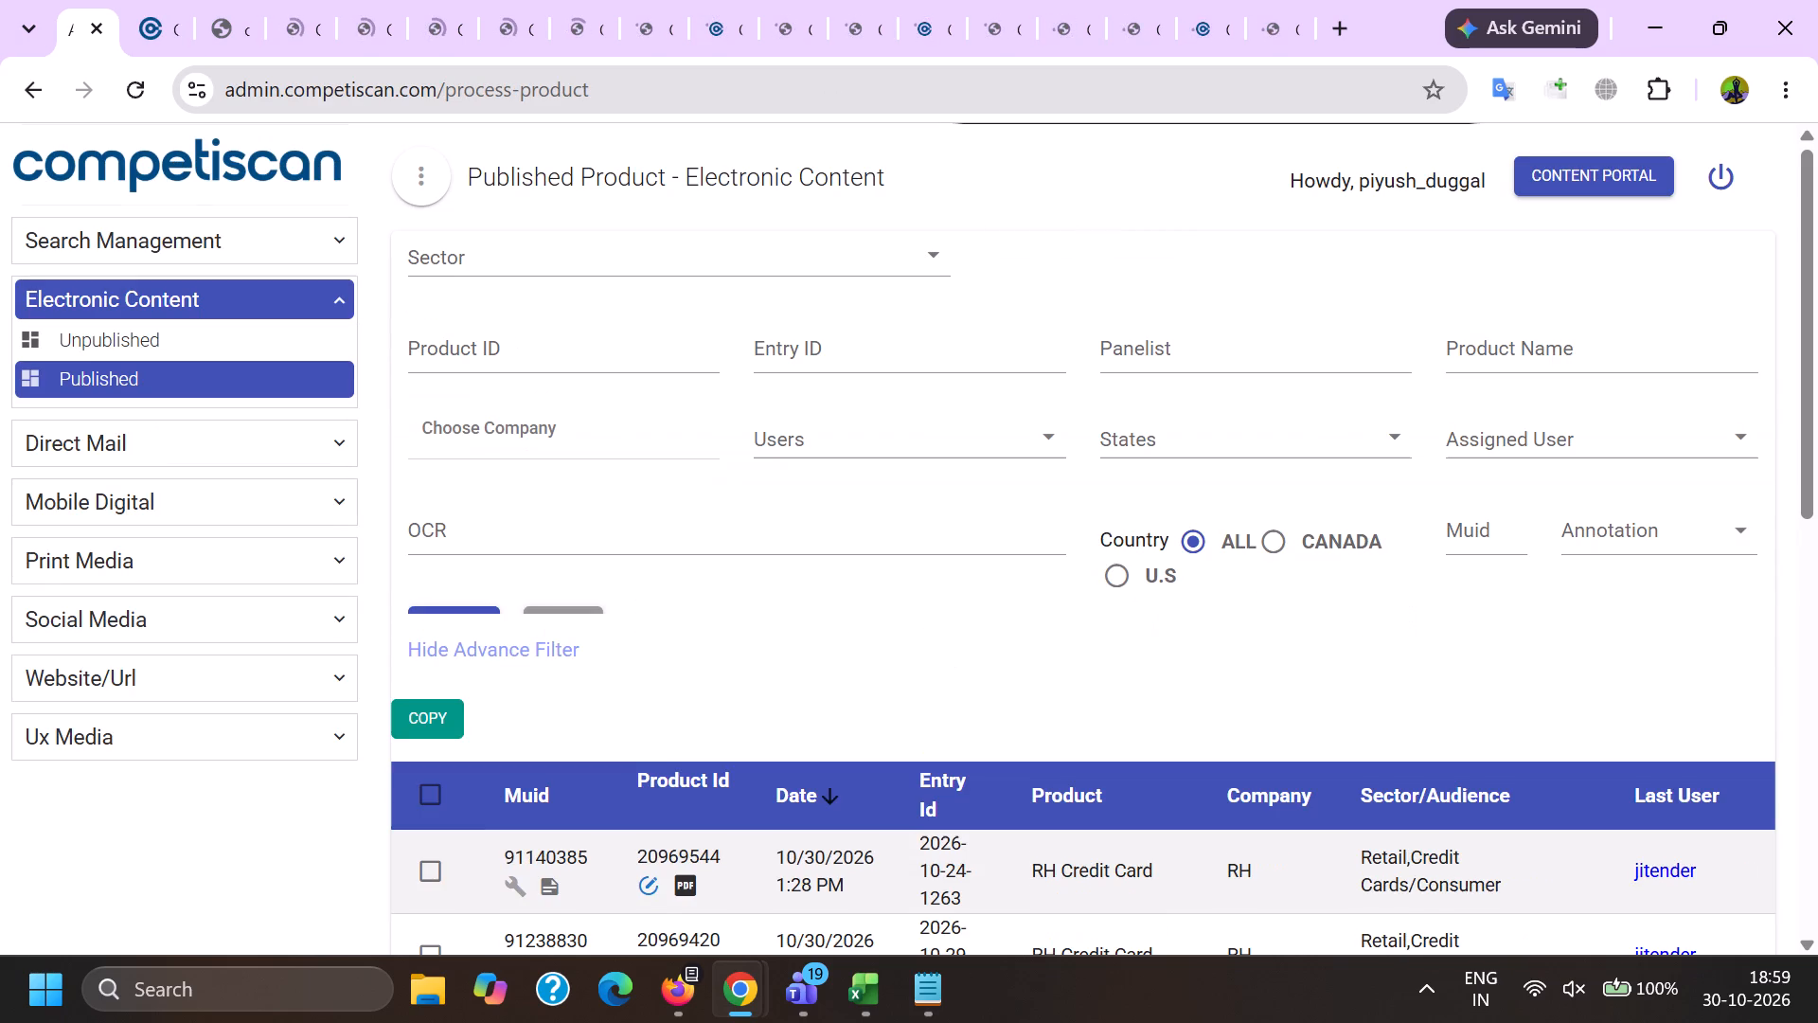
{"action": "left_click", "coordinate": [758, 515]}
{"action": "key", "text": "ctrl+v"}
{"action": "key", "text": "Return"}
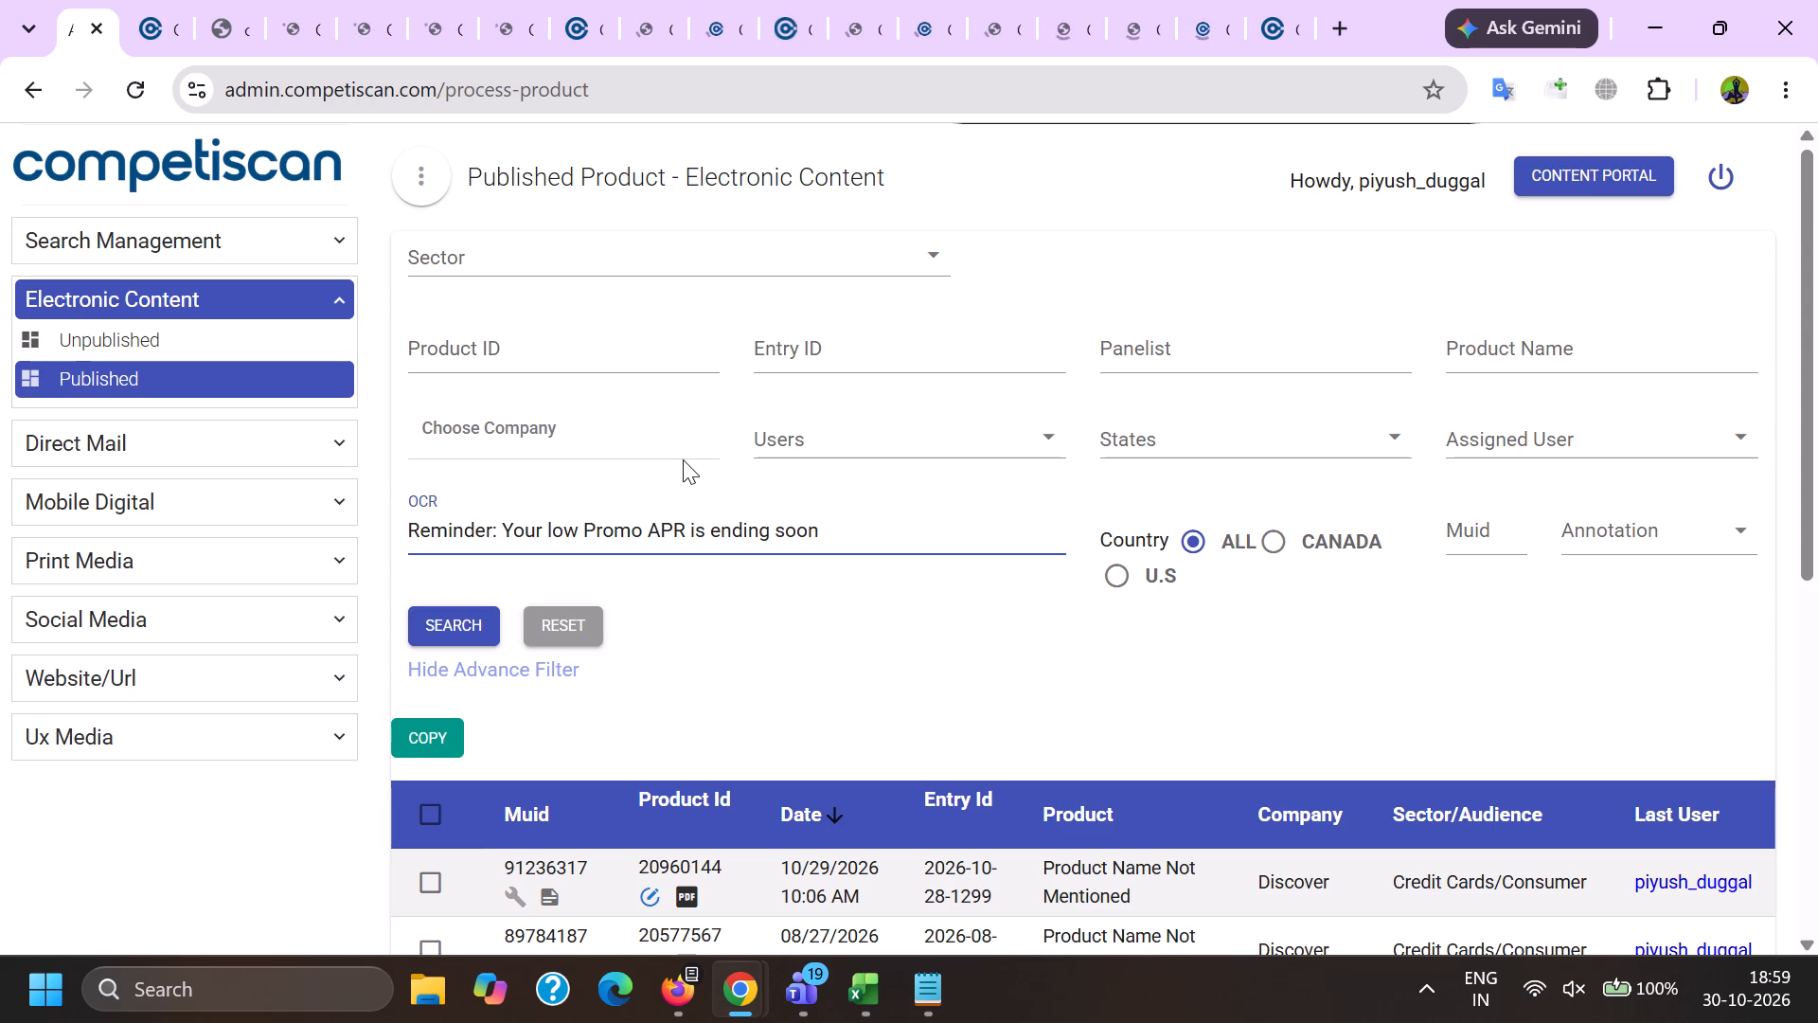
Open the record of the earlier matching Discover product 20577567 from the search results.
{"action": "scroll", "coordinate": [515, 499], "scroll_direction": "down", "scroll_amount": 1}
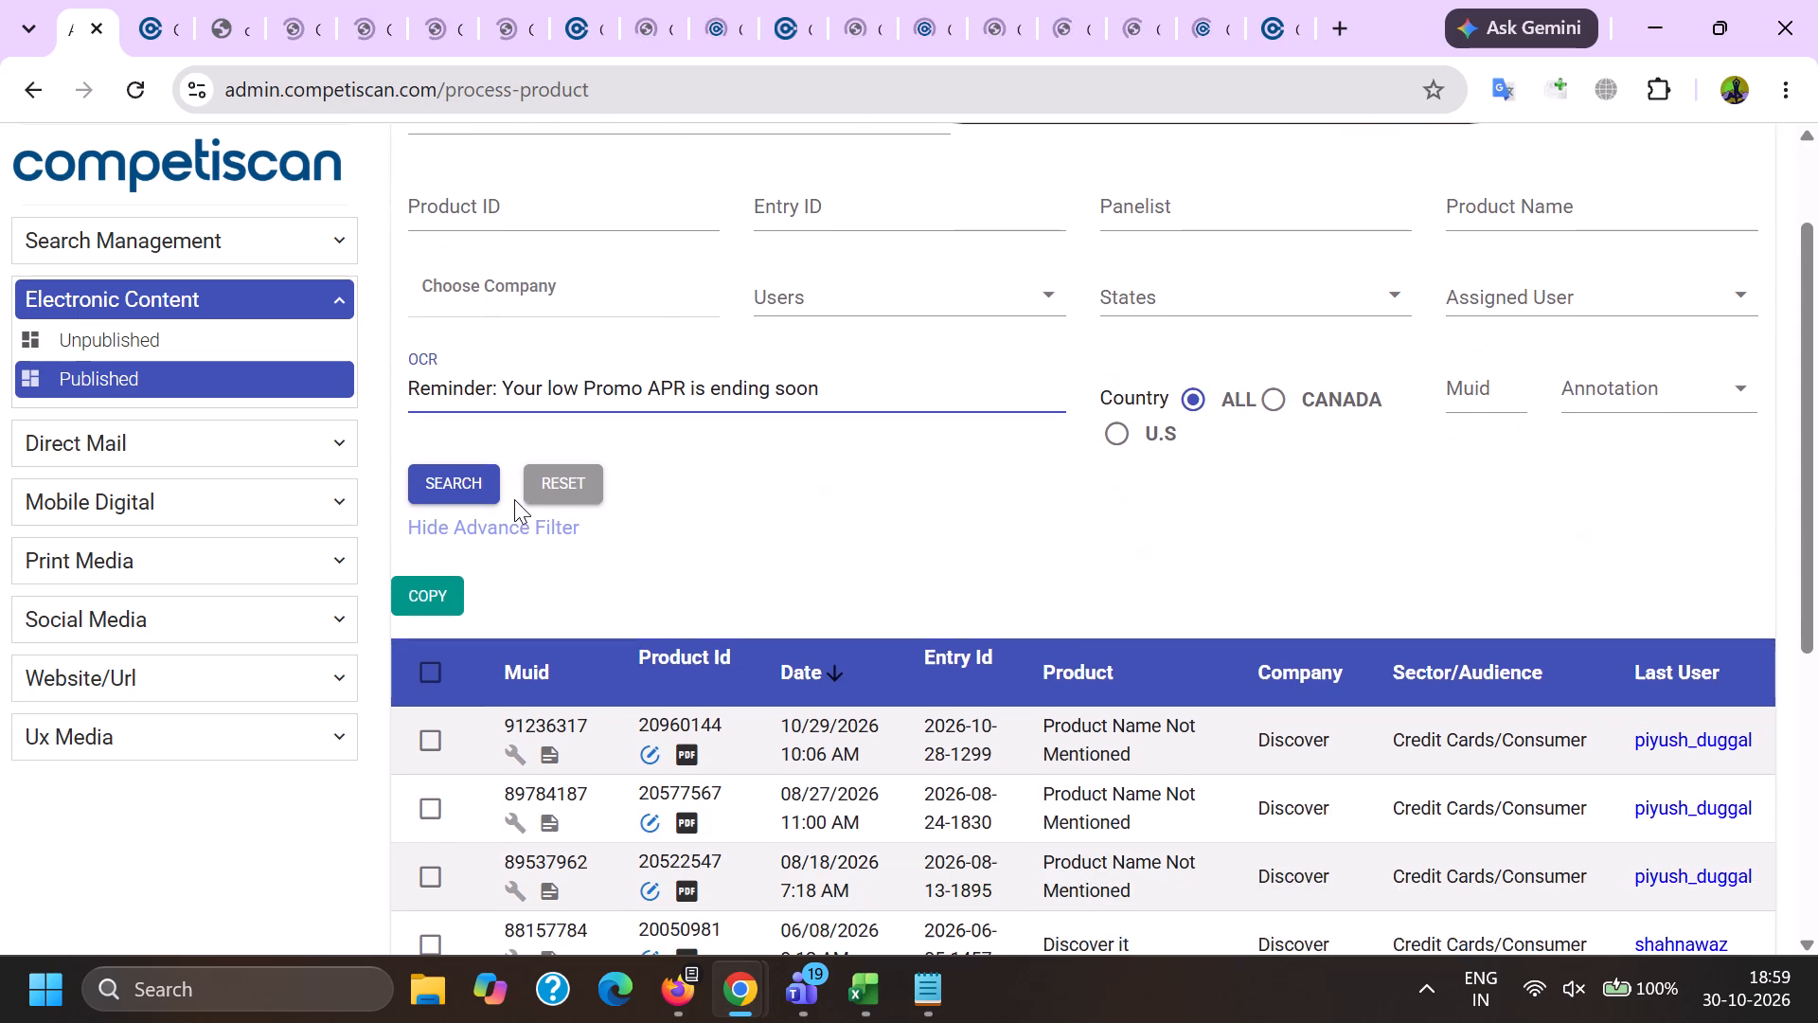
{"action": "scroll", "coordinate": [515, 499], "scroll_direction": "down", "scroll_amount": 1}
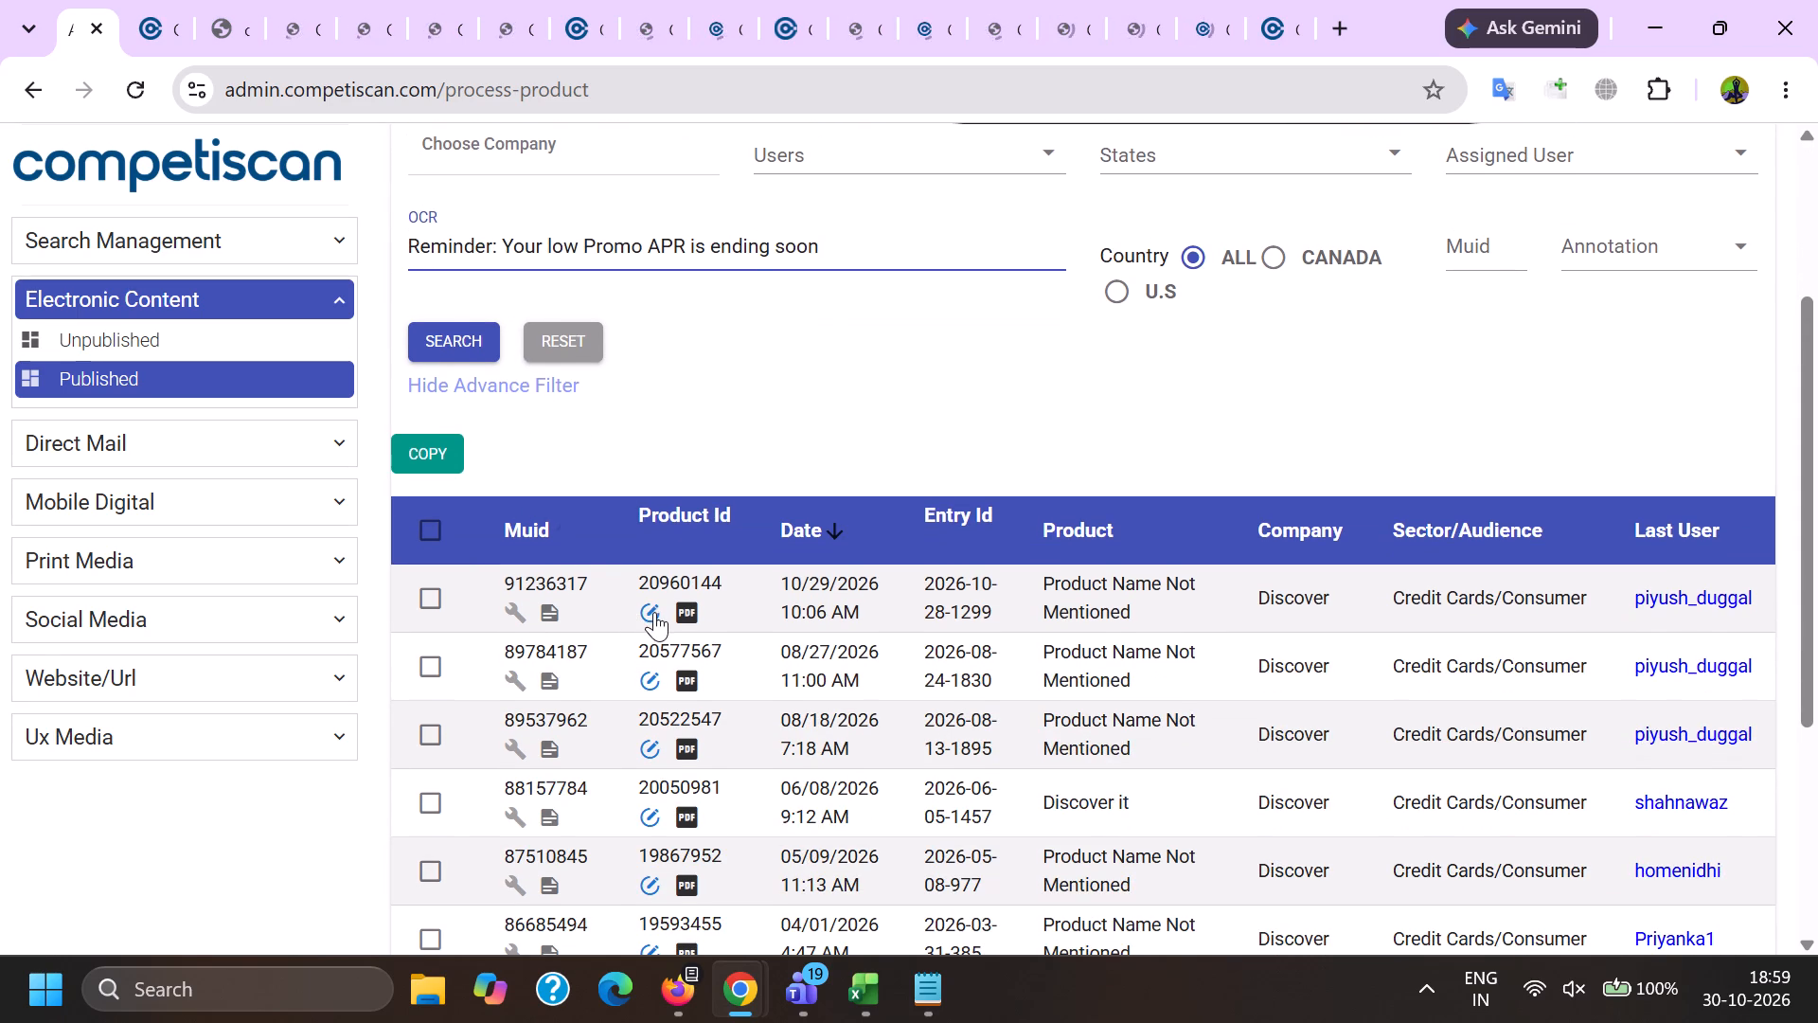
{"action": "left_click", "coordinate": [648, 674], "text": "ctrl"}
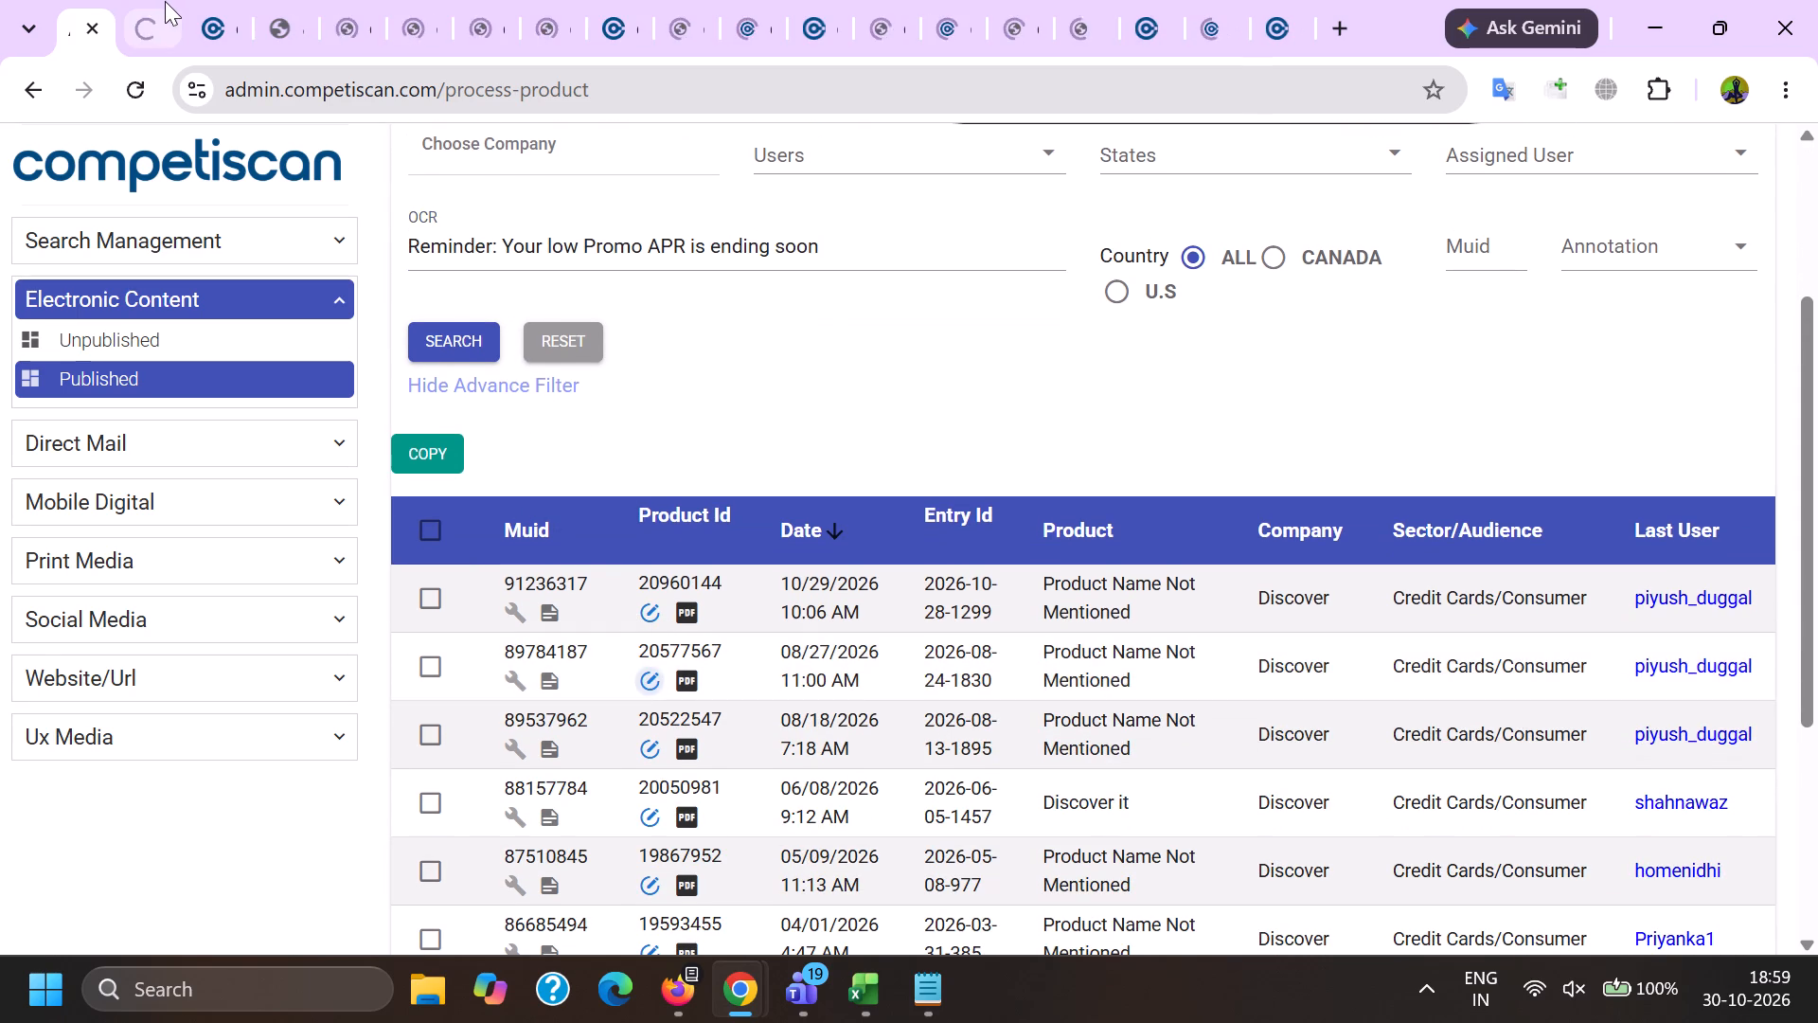
{"action": "left_click", "coordinate": [161, 0]}
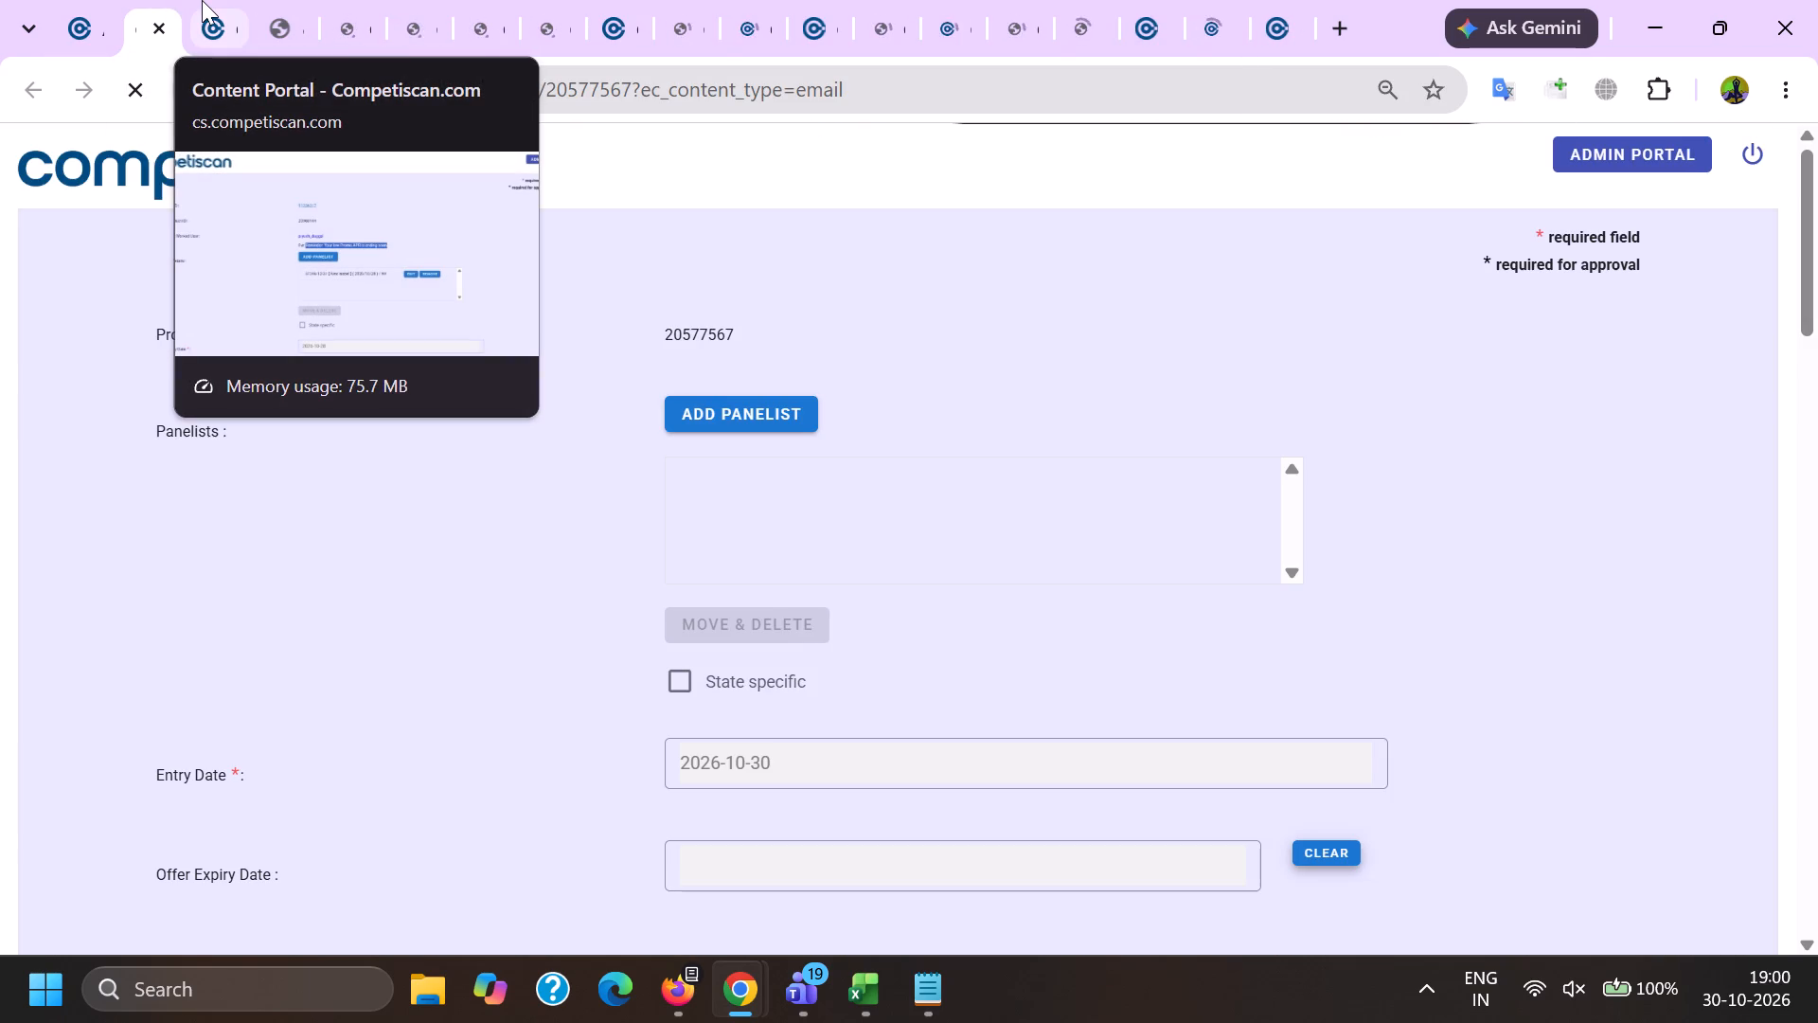
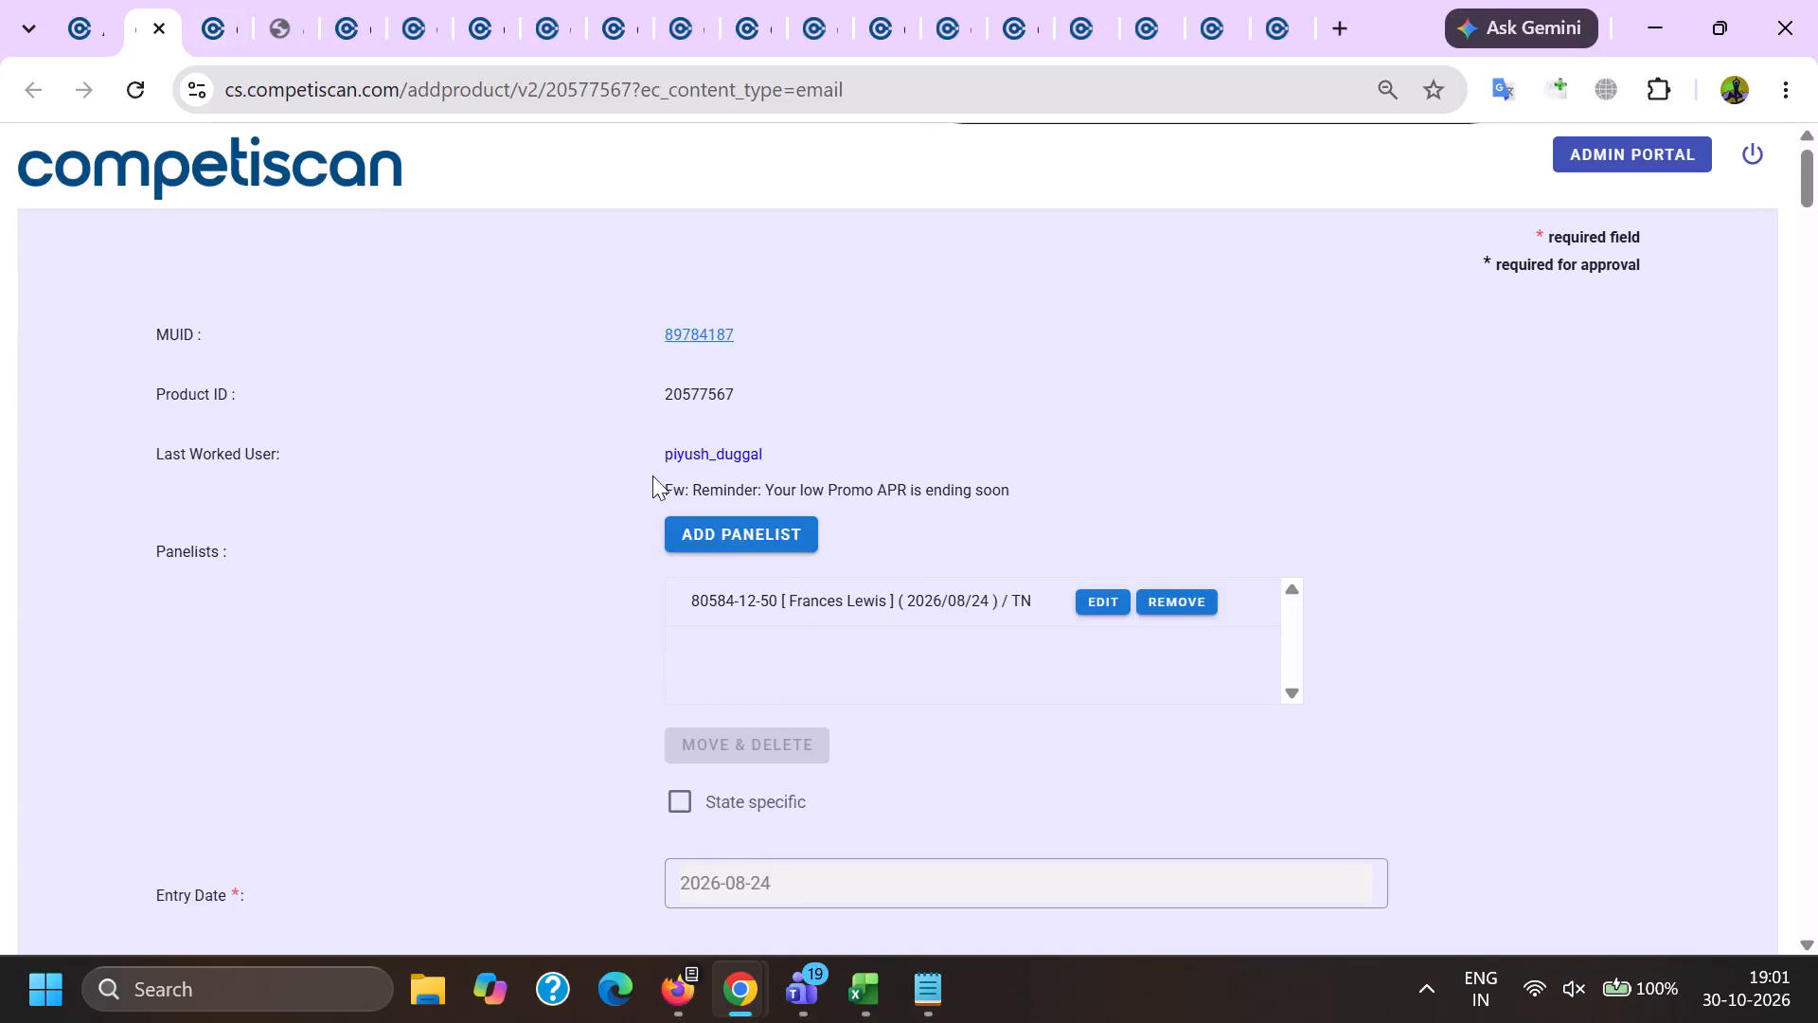
Open the PDF of matching product 20577567 and examine it against the PDF of product 20960144.
{"action": "scroll", "coordinate": [683, 459], "scroll_direction": "down", "scroll_amount": 10}
{"action": "scroll", "coordinate": [752, 534], "scroll_direction": "up", "scroll_amount": 10}
{"action": "scroll", "coordinate": [777, 552], "scroll_direction": "down", "scroll_amount": 2}
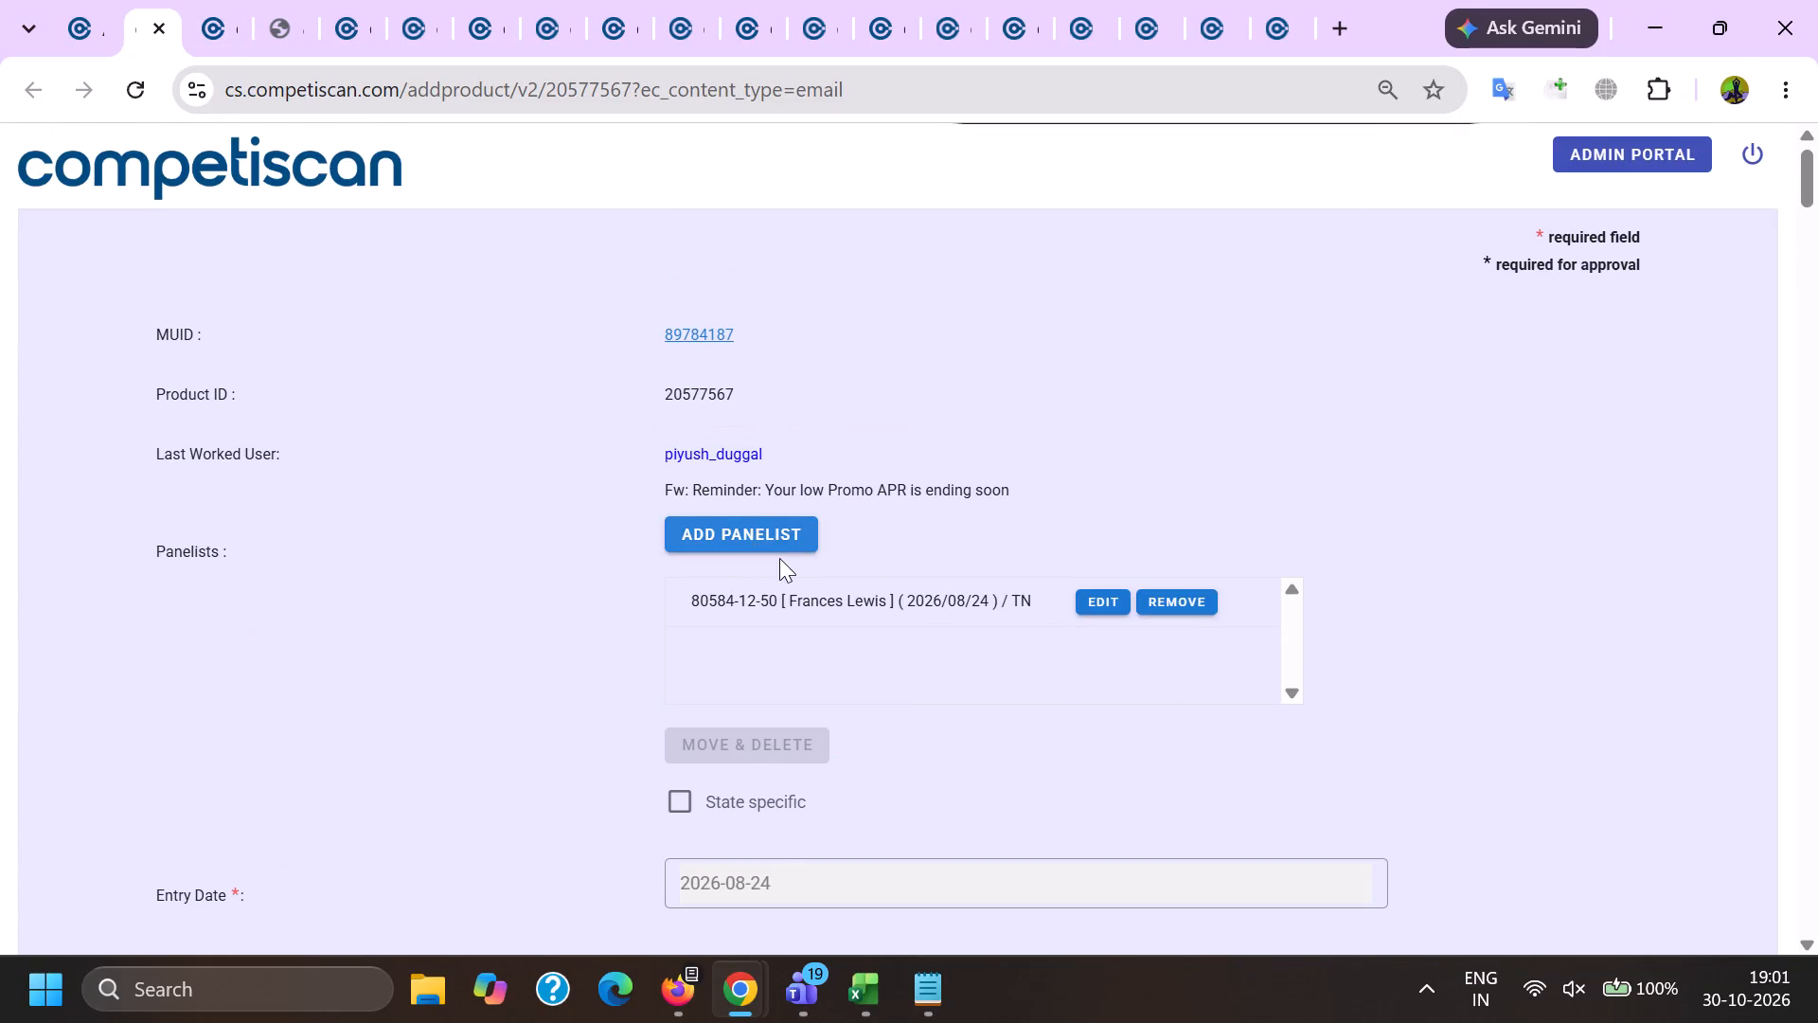
{"action": "scroll", "coordinate": [779, 558], "scroll_direction": "down", "scroll_amount": 2}
{"action": "left_click", "coordinate": [820, 661], "text": "ctrl"}
{"action": "left_click", "coordinate": [337, 0]}
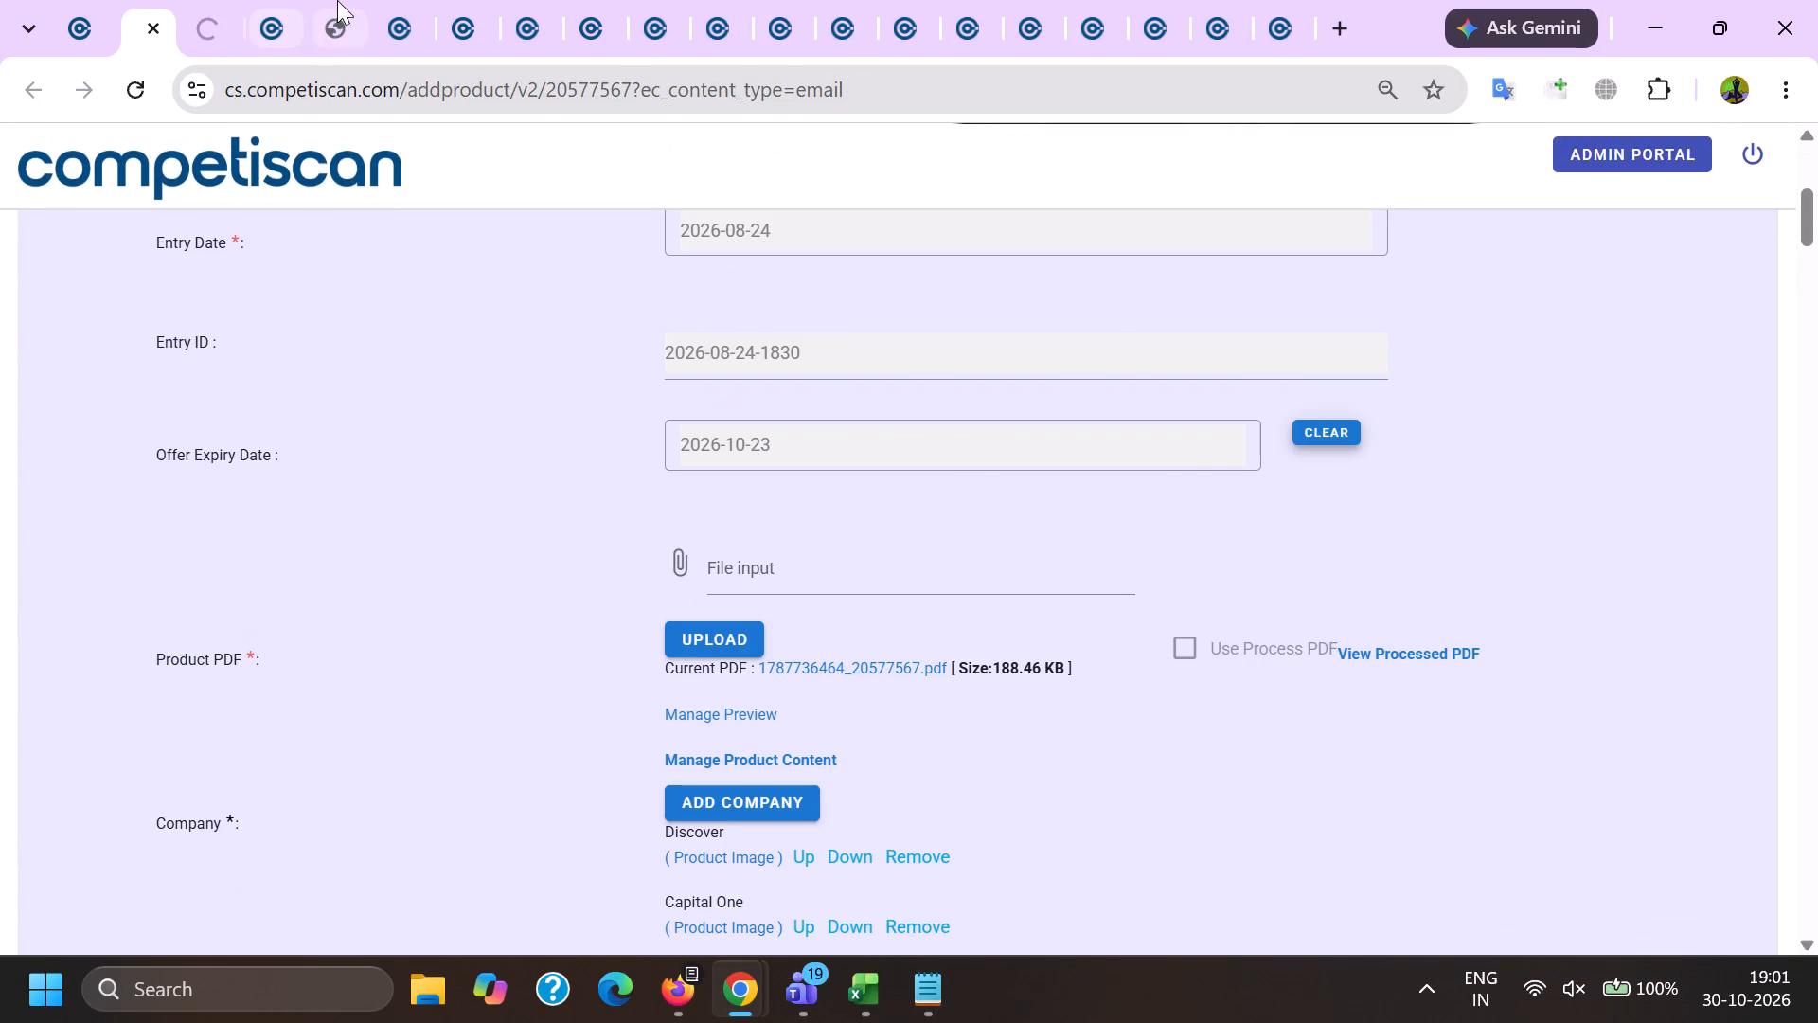
{"action": "scroll", "coordinate": [668, 653], "scroll_direction": "down", "scroll_amount": 5}
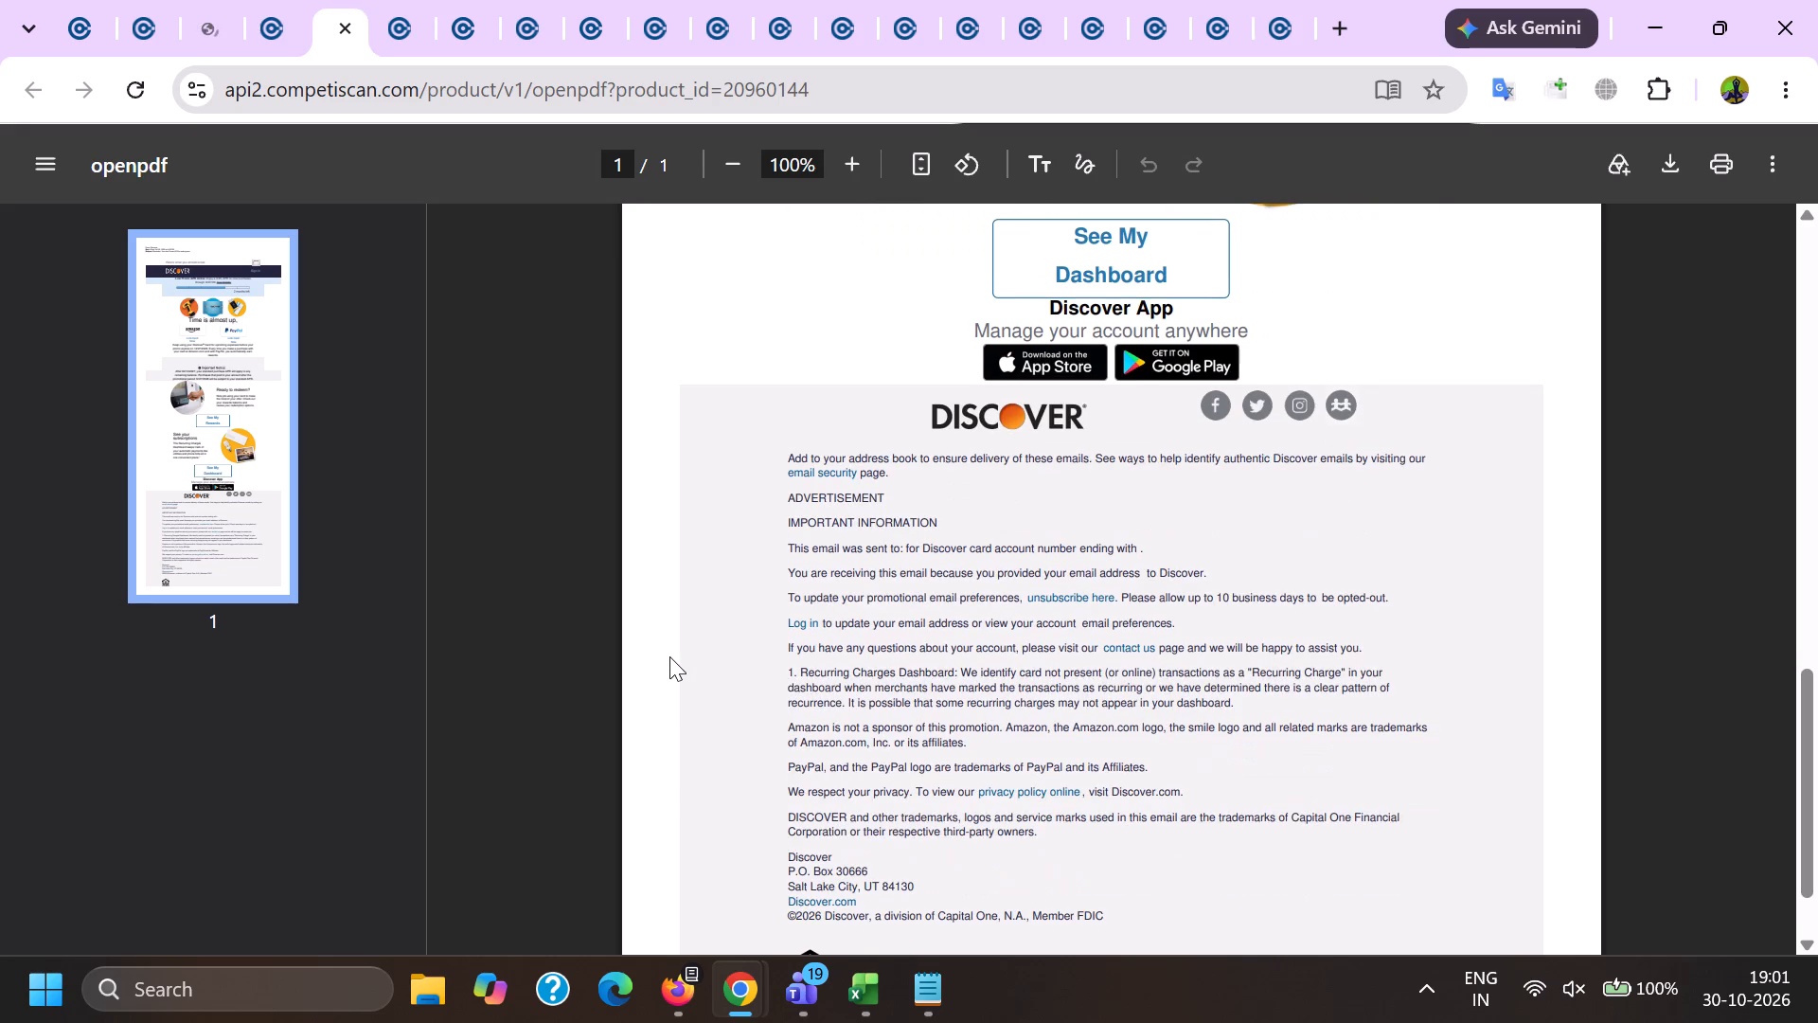
{"action": "left_click", "coordinate": [213, 0]}
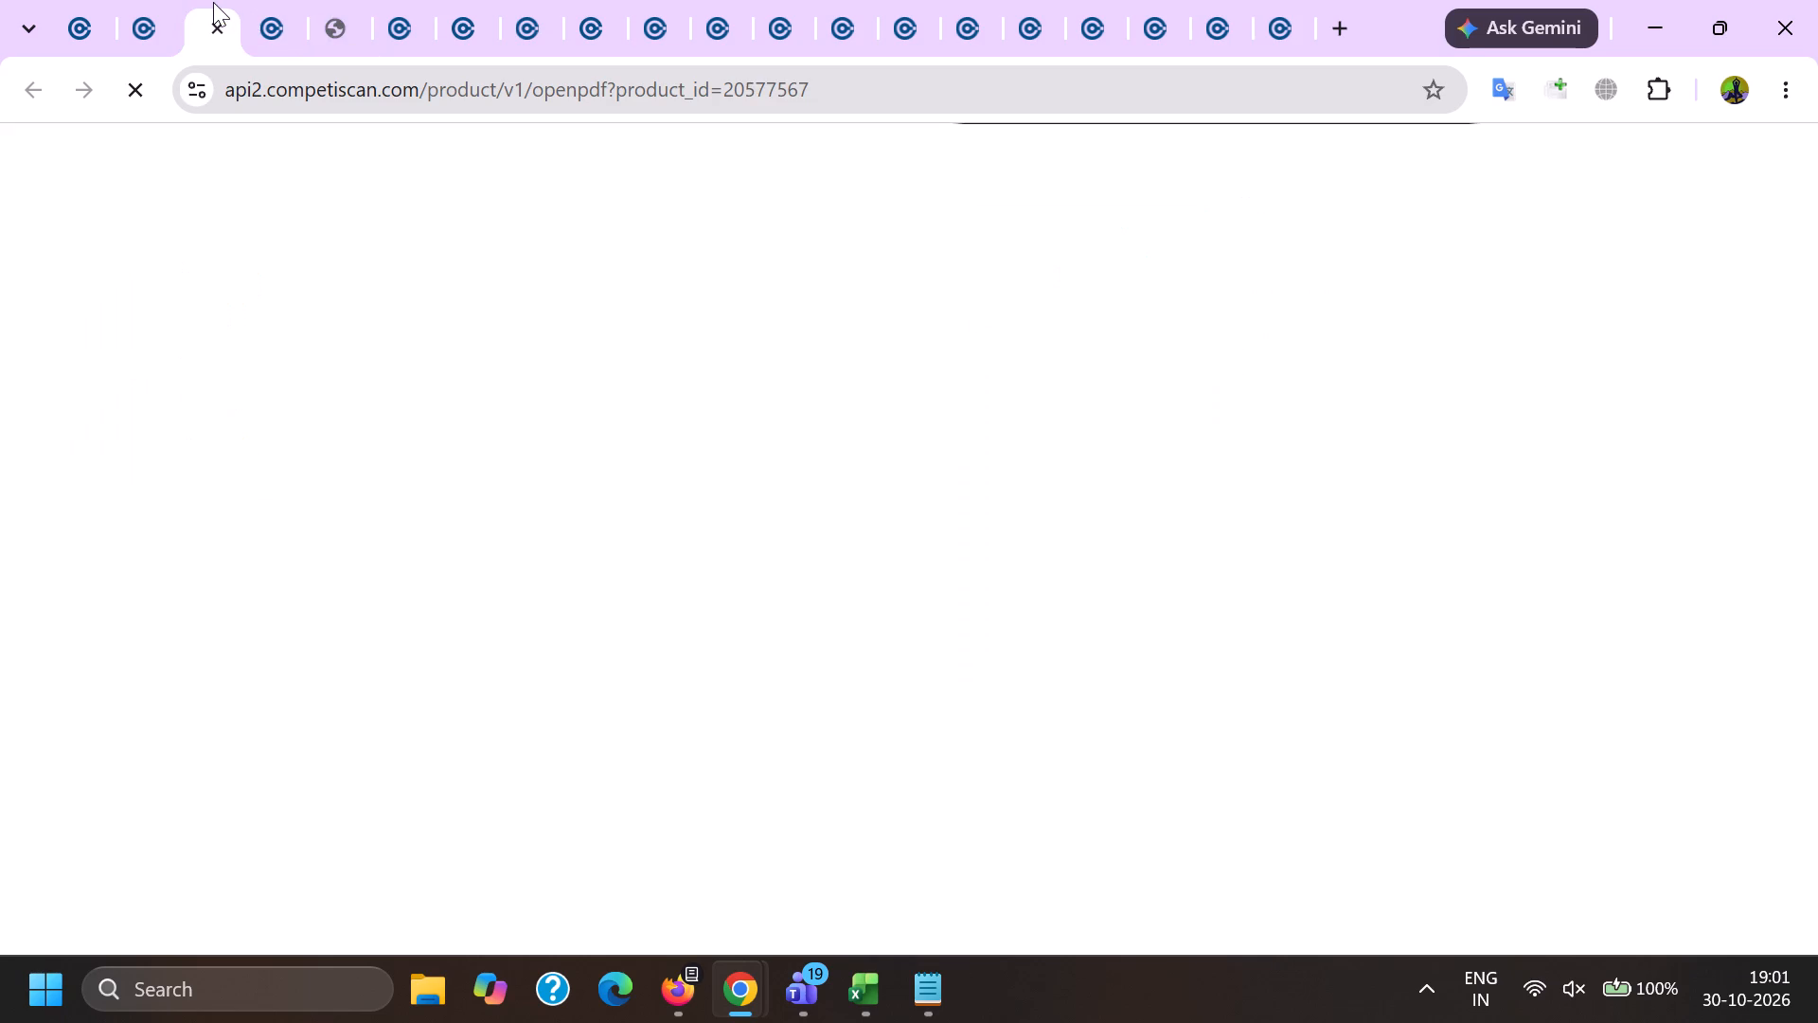
{"action": "scroll", "coordinate": [875, 706], "scroll_direction": "down", "scroll_amount": 1}
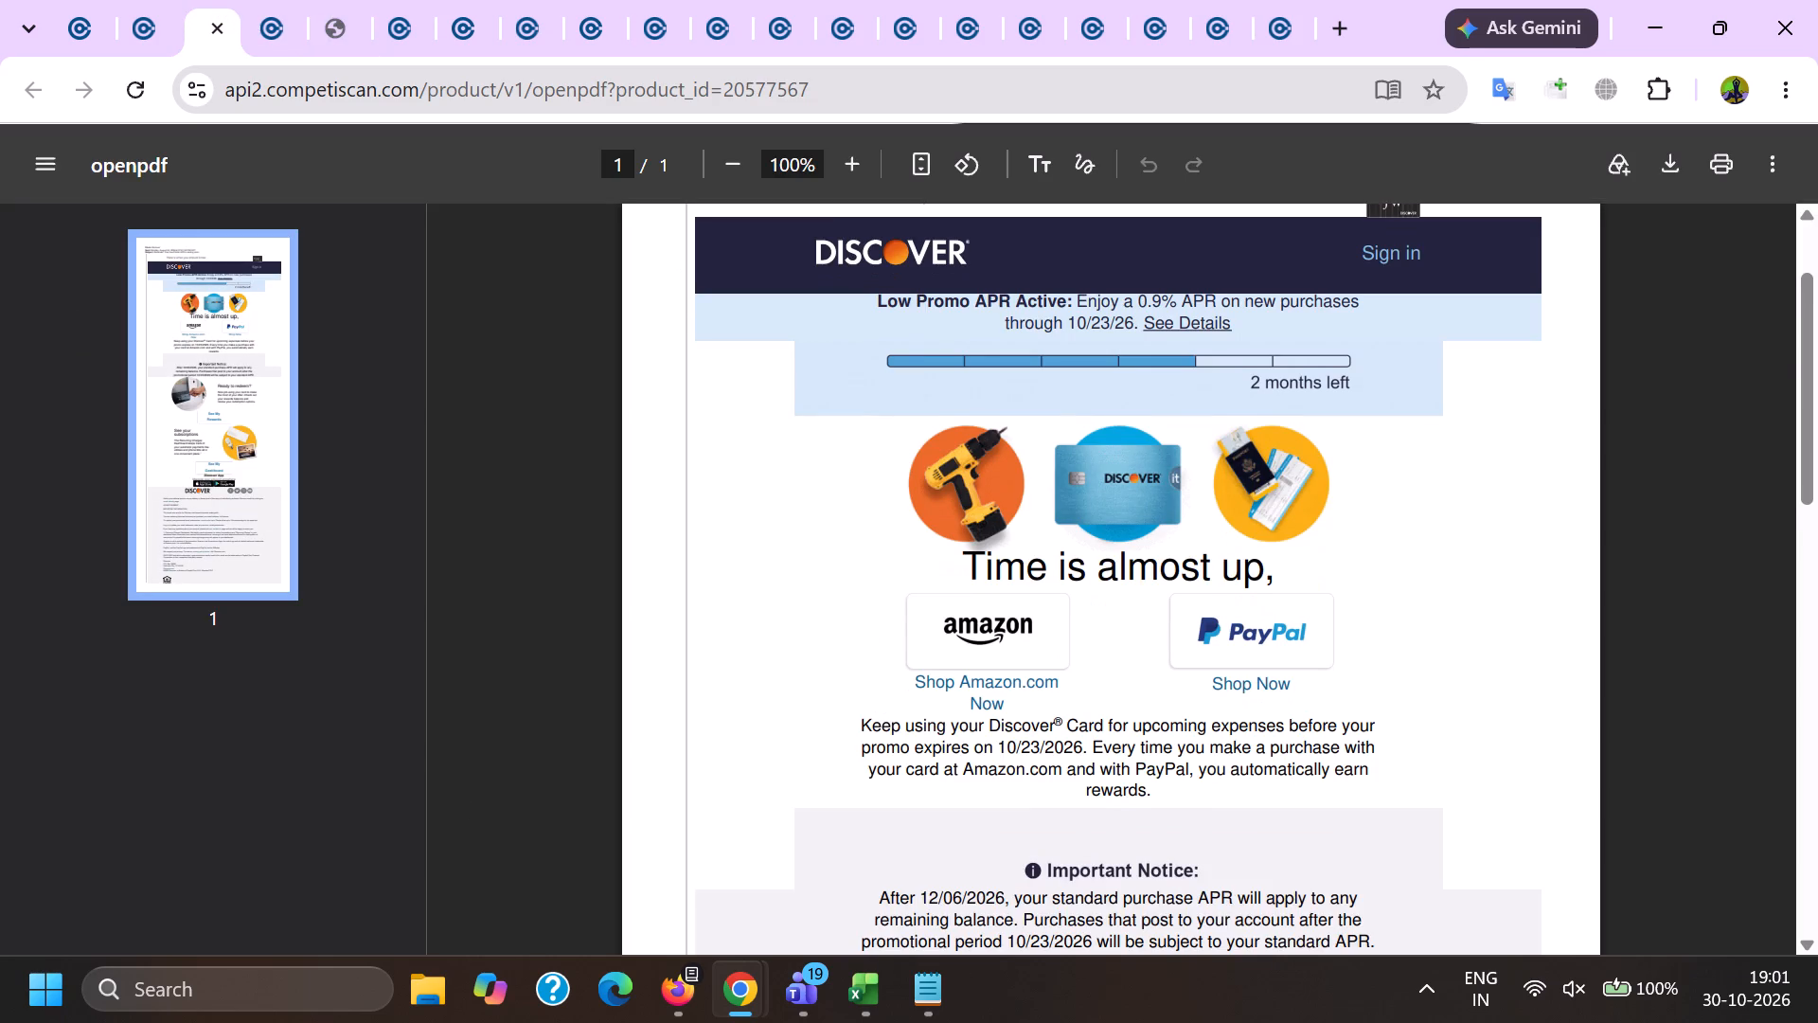
{"action": "scroll", "coordinate": [874, 706], "scroll_direction": "down", "scroll_amount": 2}
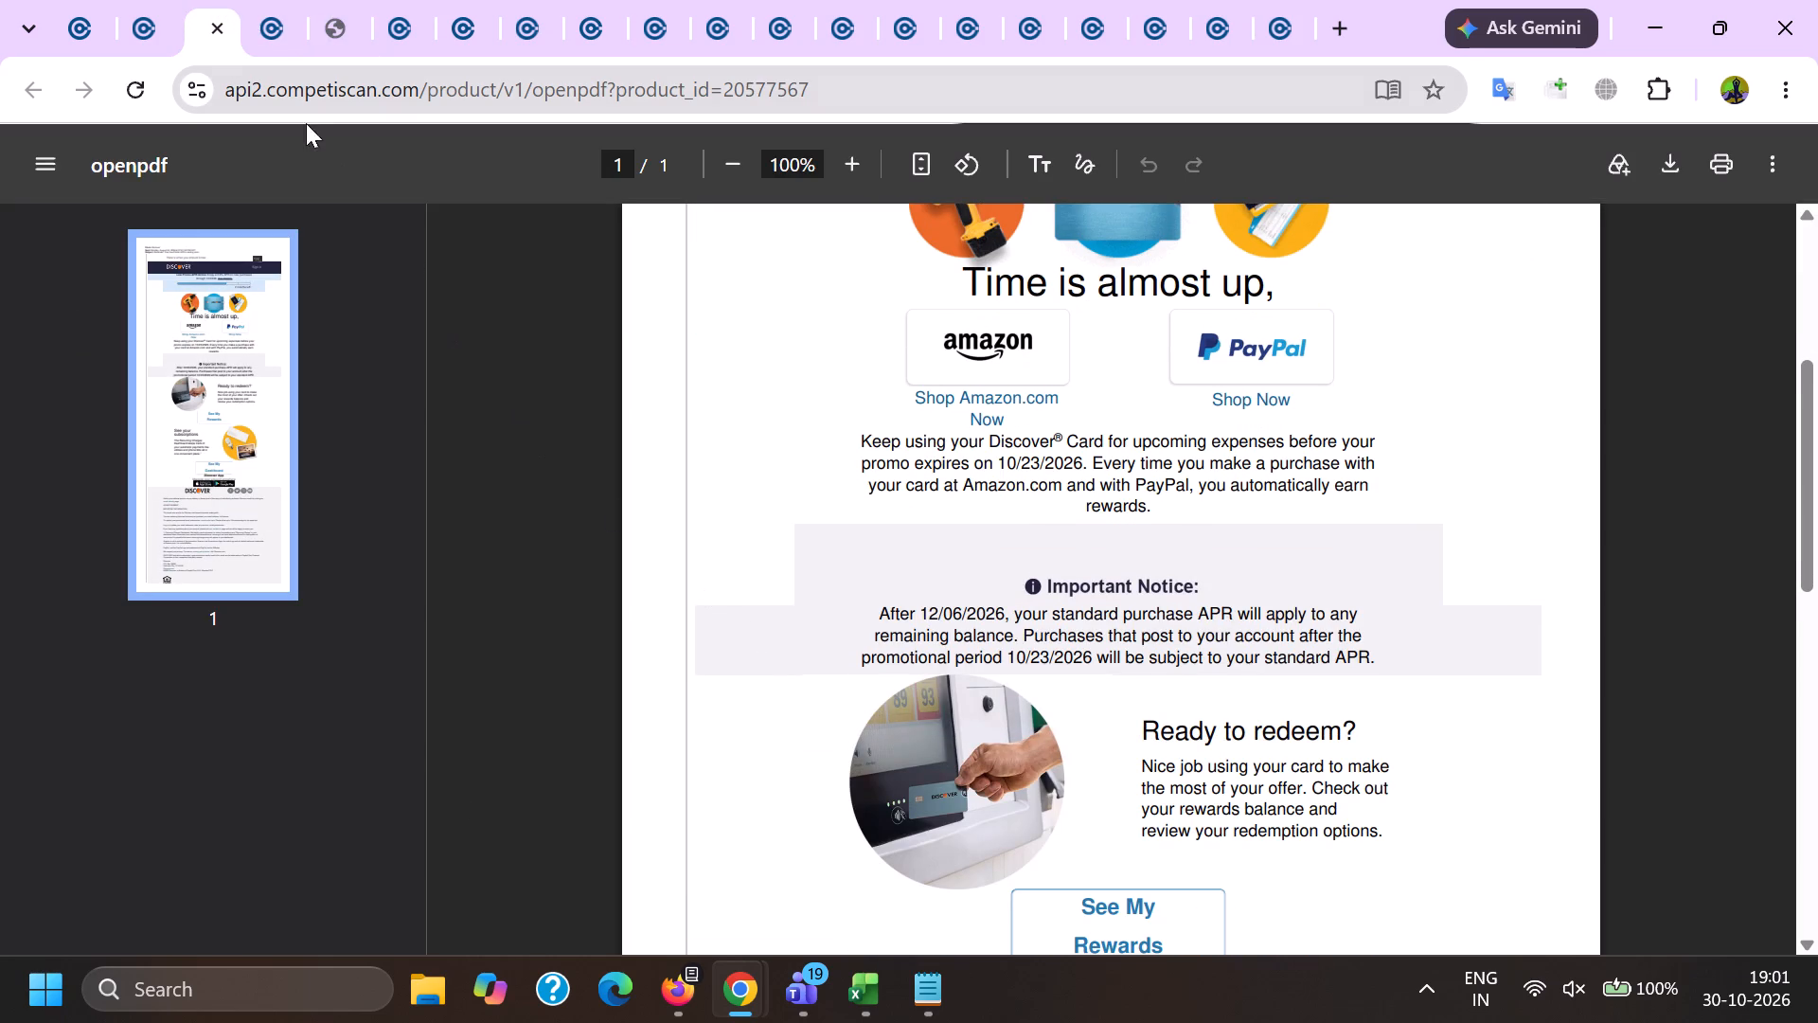
{"action": "left_click", "coordinate": [146, 0]}
{"action": "scroll", "coordinate": [746, 612], "scroll_direction": "down", "scroll_amount": 17}
{"action": "scroll", "coordinate": [688, 655], "scroll_direction": "down", "scroll_amount": 4}
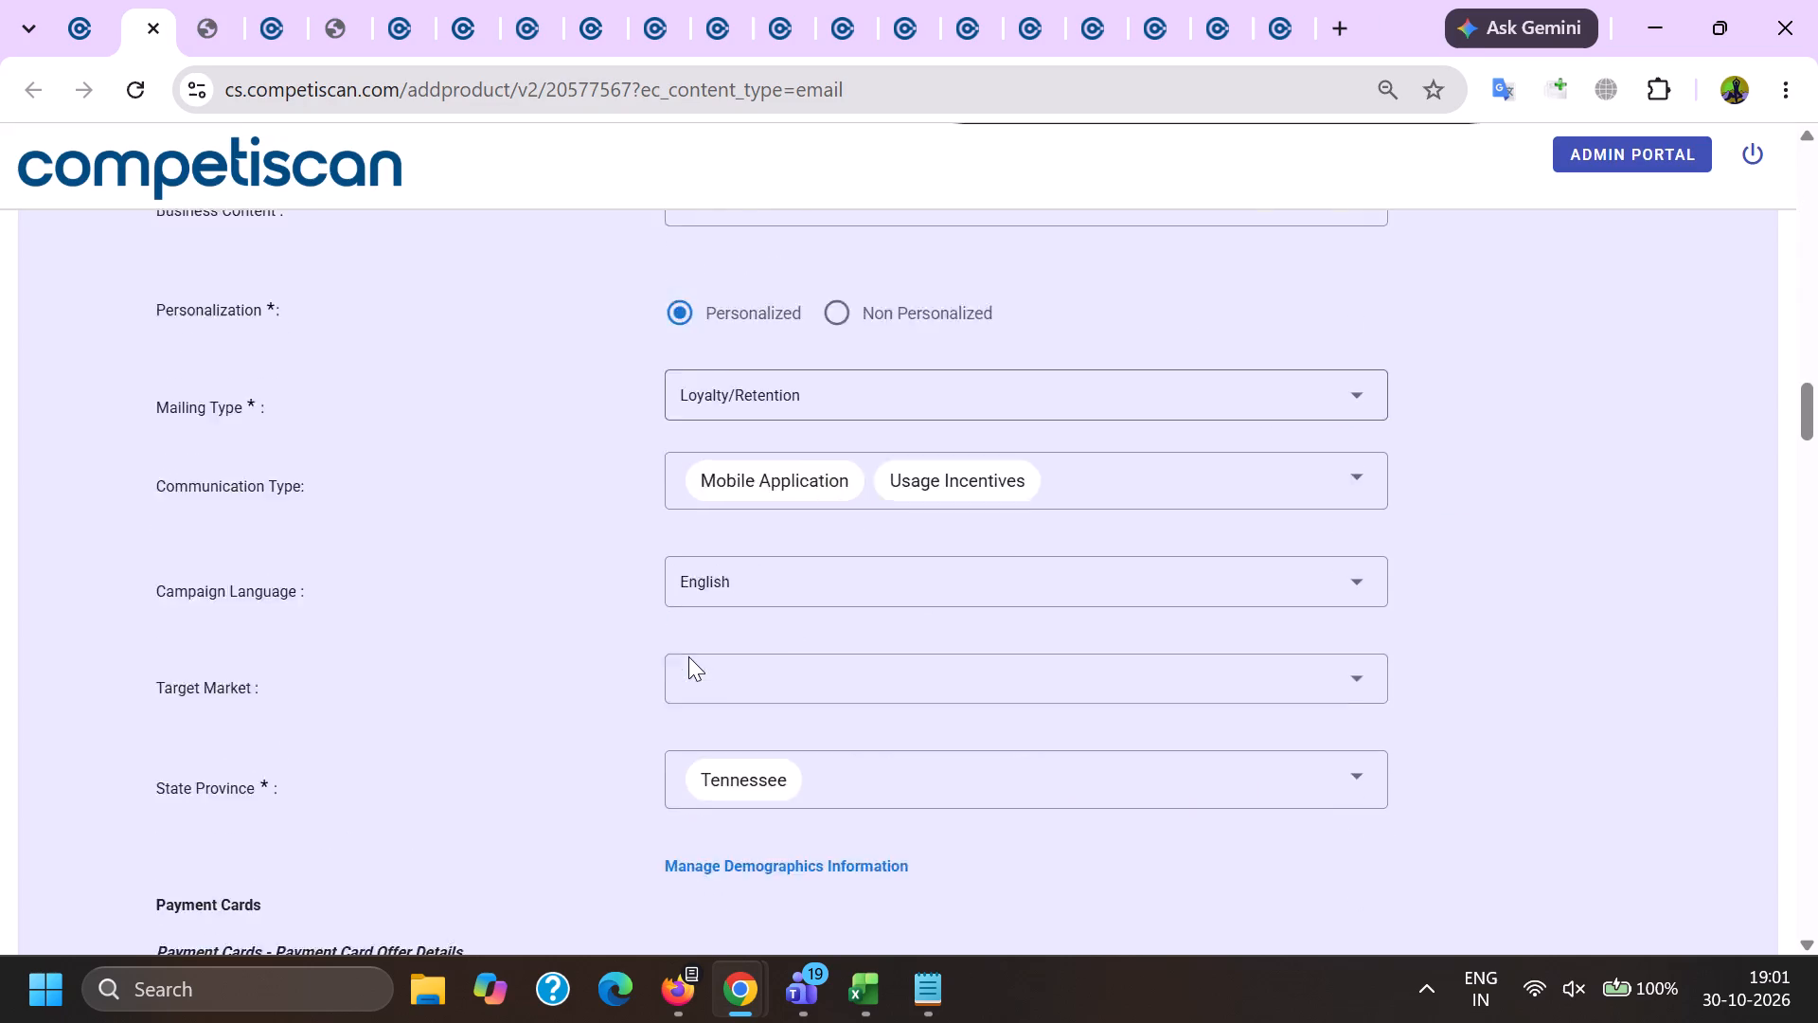
{"action": "scroll", "coordinate": [688, 656], "scroll_direction": "down", "scroll_amount": 10}
{"action": "scroll", "coordinate": [663, 639], "scroll_direction": "up", "scroll_amount": 11}
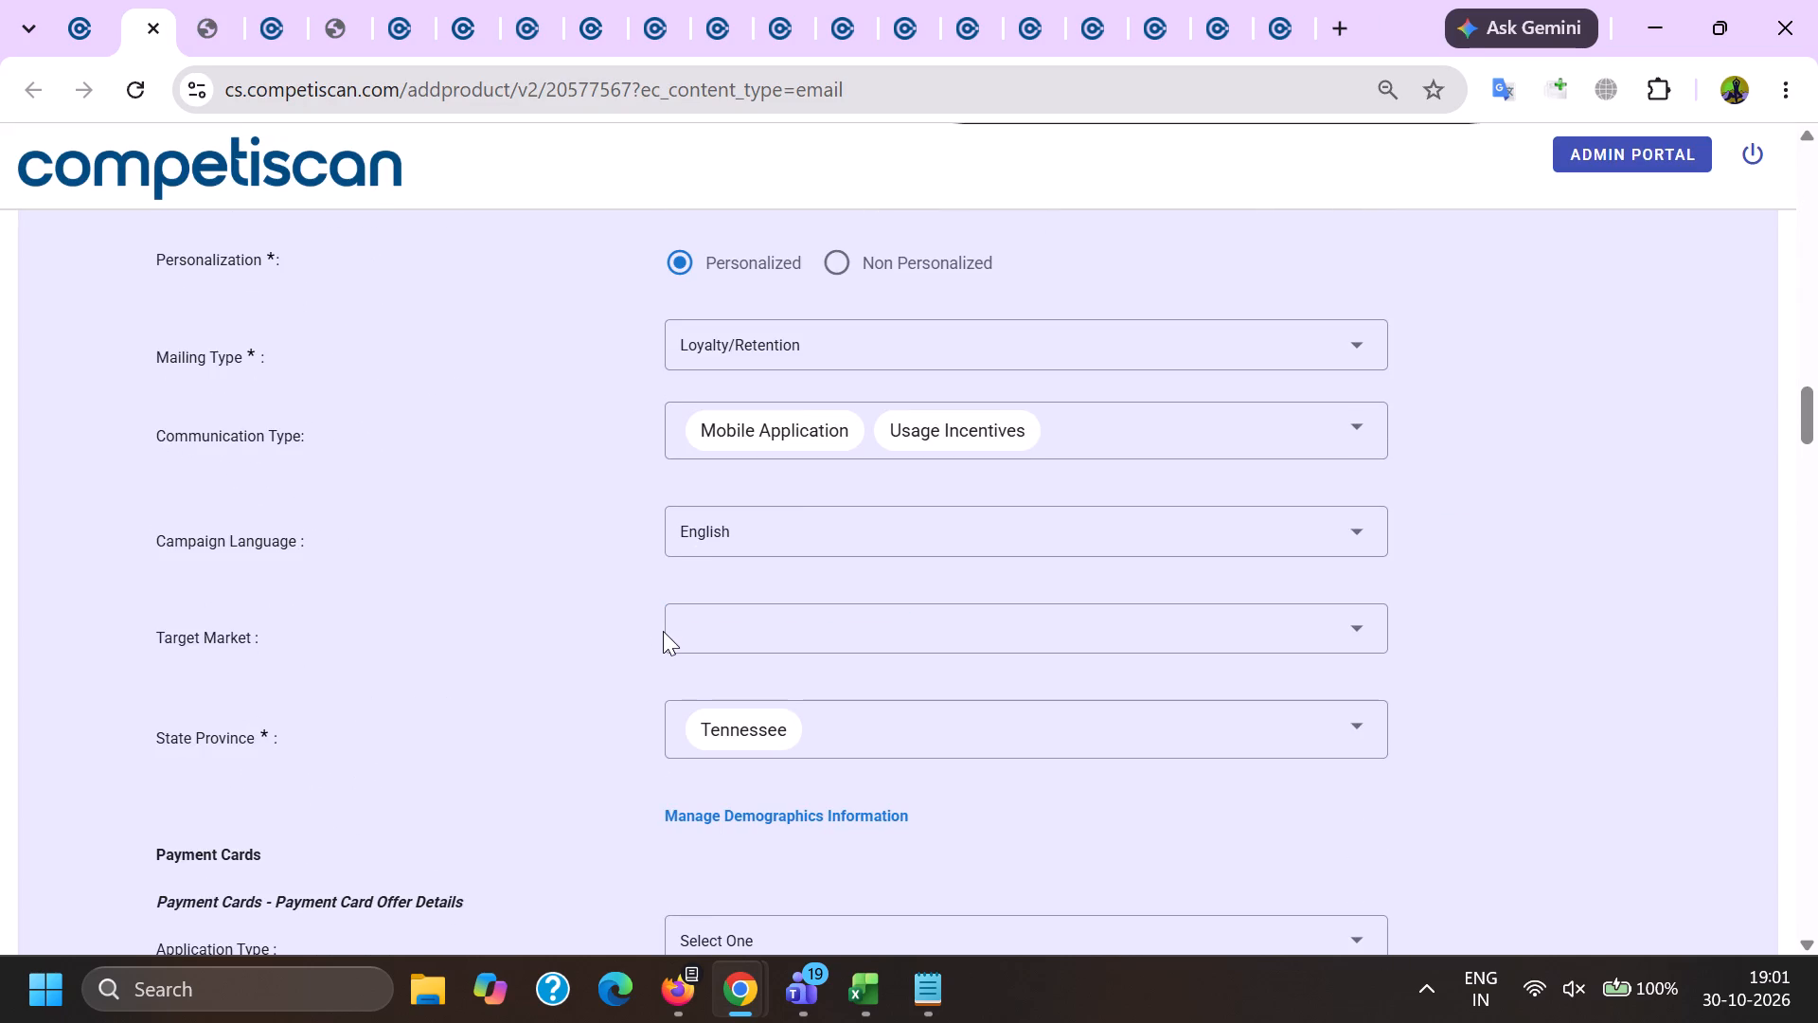
{"action": "scroll", "coordinate": [663, 631], "scroll_direction": "down", "scroll_amount": 20}
{"action": "scroll", "coordinate": [663, 631], "scroll_direction": "down", "scroll_amount": 20}
{"action": "scroll", "coordinate": [663, 631], "scroll_direction": "down", "scroll_amount": 5}
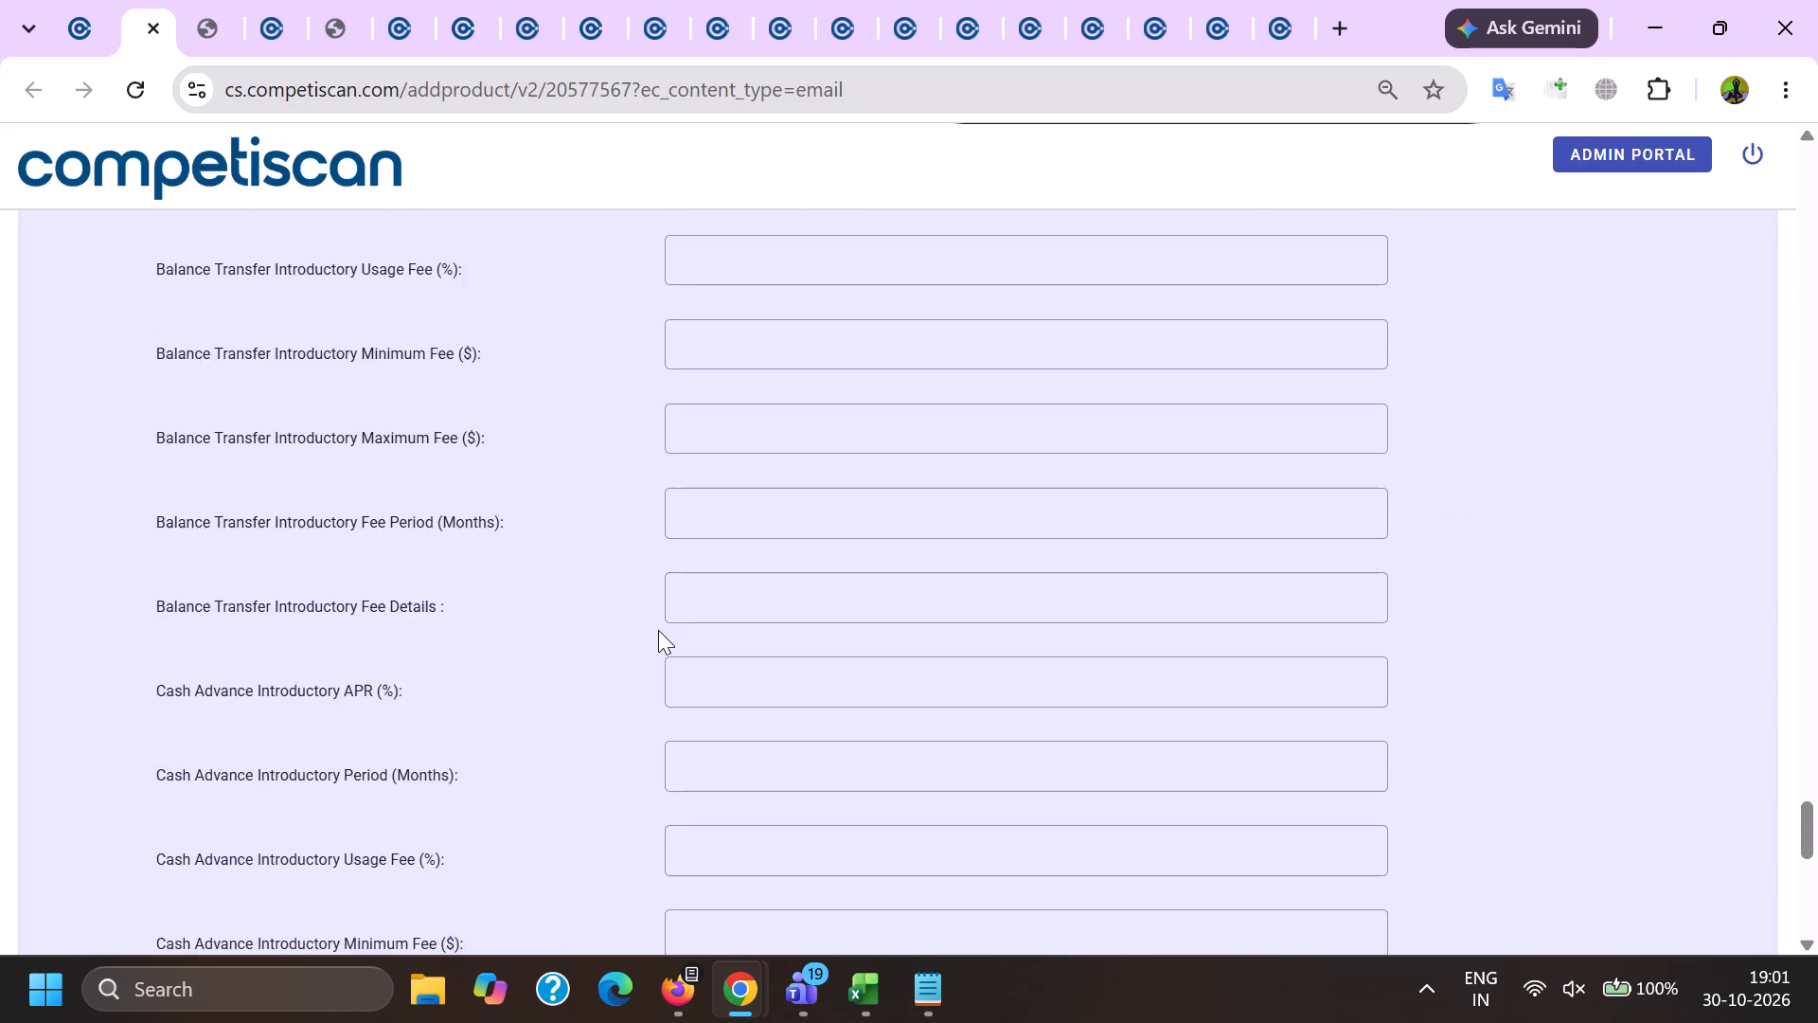
{"action": "scroll", "coordinate": [658, 630], "scroll_direction": "down", "scroll_amount": 9}
{"action": "scroll", "coordinate": [657, 633], "scroll_direction": "up", "scroll_amount": 12}
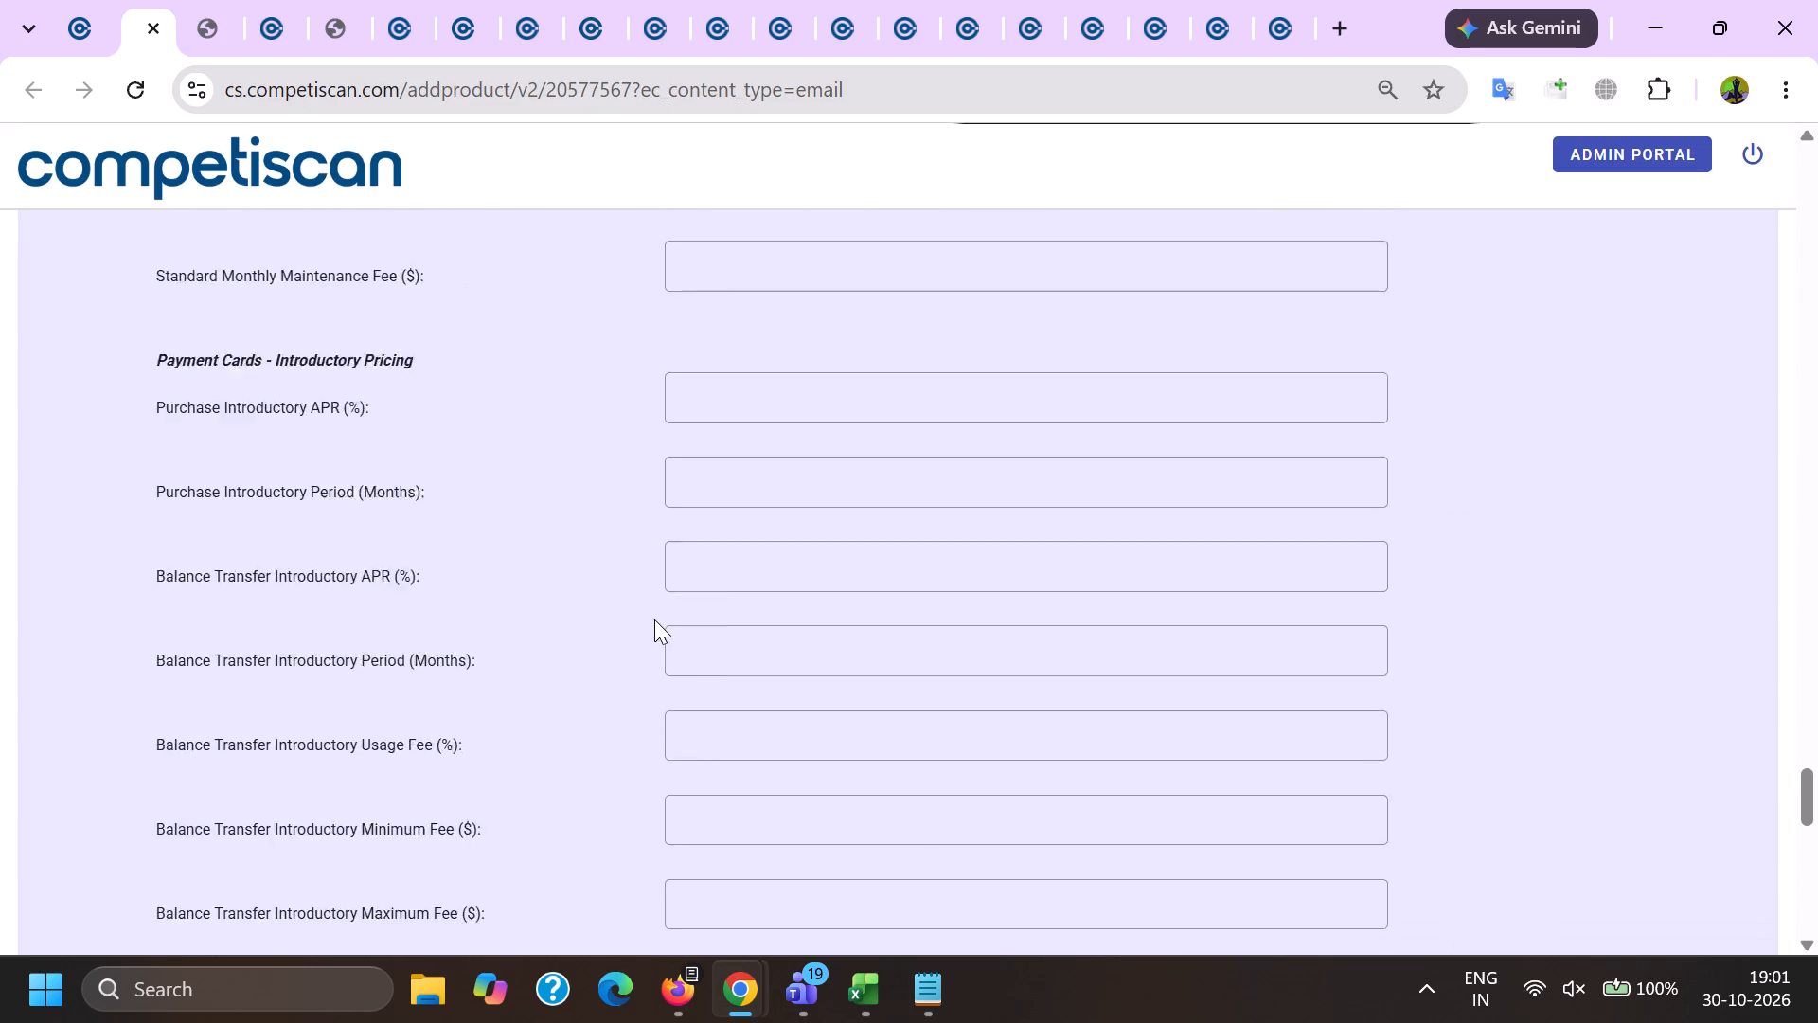
{"action": "scroll", "coordinate": [654, 619], "scroll_direction": "up", "scroll_amount": 17}
Compare the sent date, promo APR offer and expiry dates in the PDFs of products 20577567 and 20960144.
{"action": "left_click", "coordinate": [225, 0]}
{"action": "scroll", "coordinate": [347, 432], "scroll_direction": "up", "scroll_amount": 5}
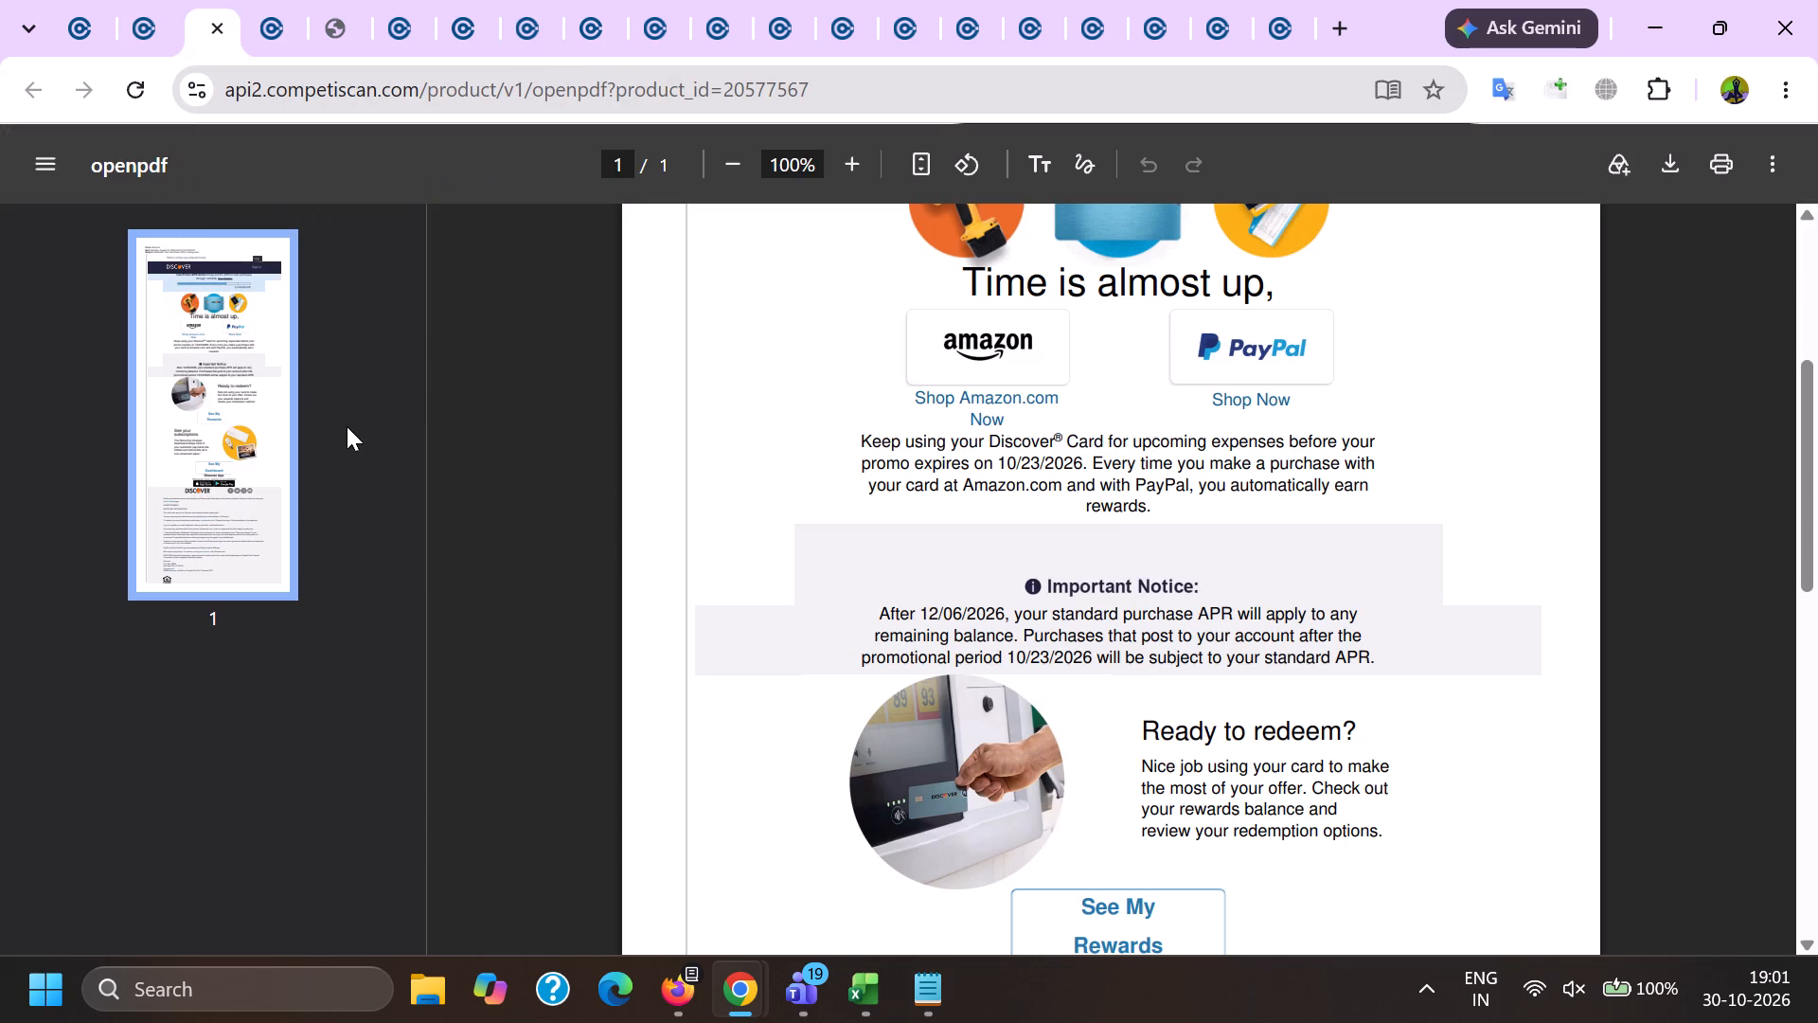
{"action": "scroll", "coordinate": [347, 426], "scroll_direction": "up", "scroll_amount": 8}
{"action": "scroll", "coordinate": [709, 594], "scroll_direction": "up", "scroll_amount": 12}
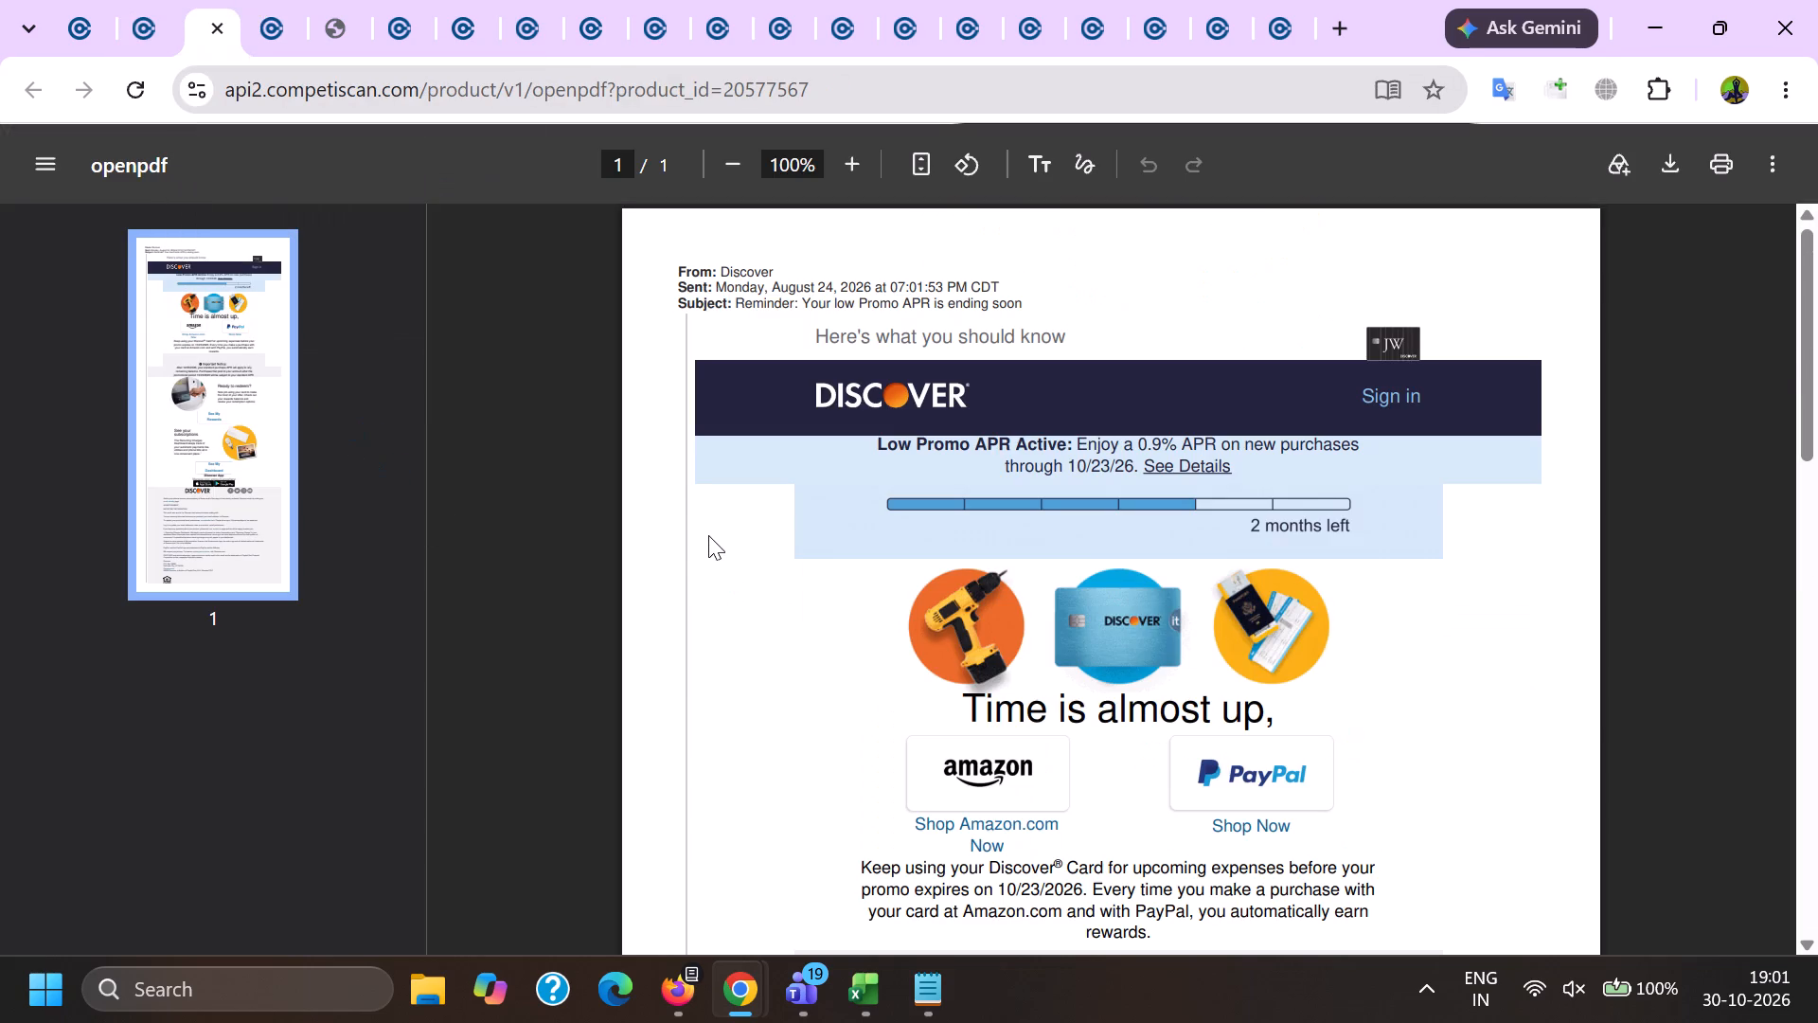
{"action": "scroll", "coordinate": [710, 549], "scroll_direction": "down", "scroll_amount": 3}
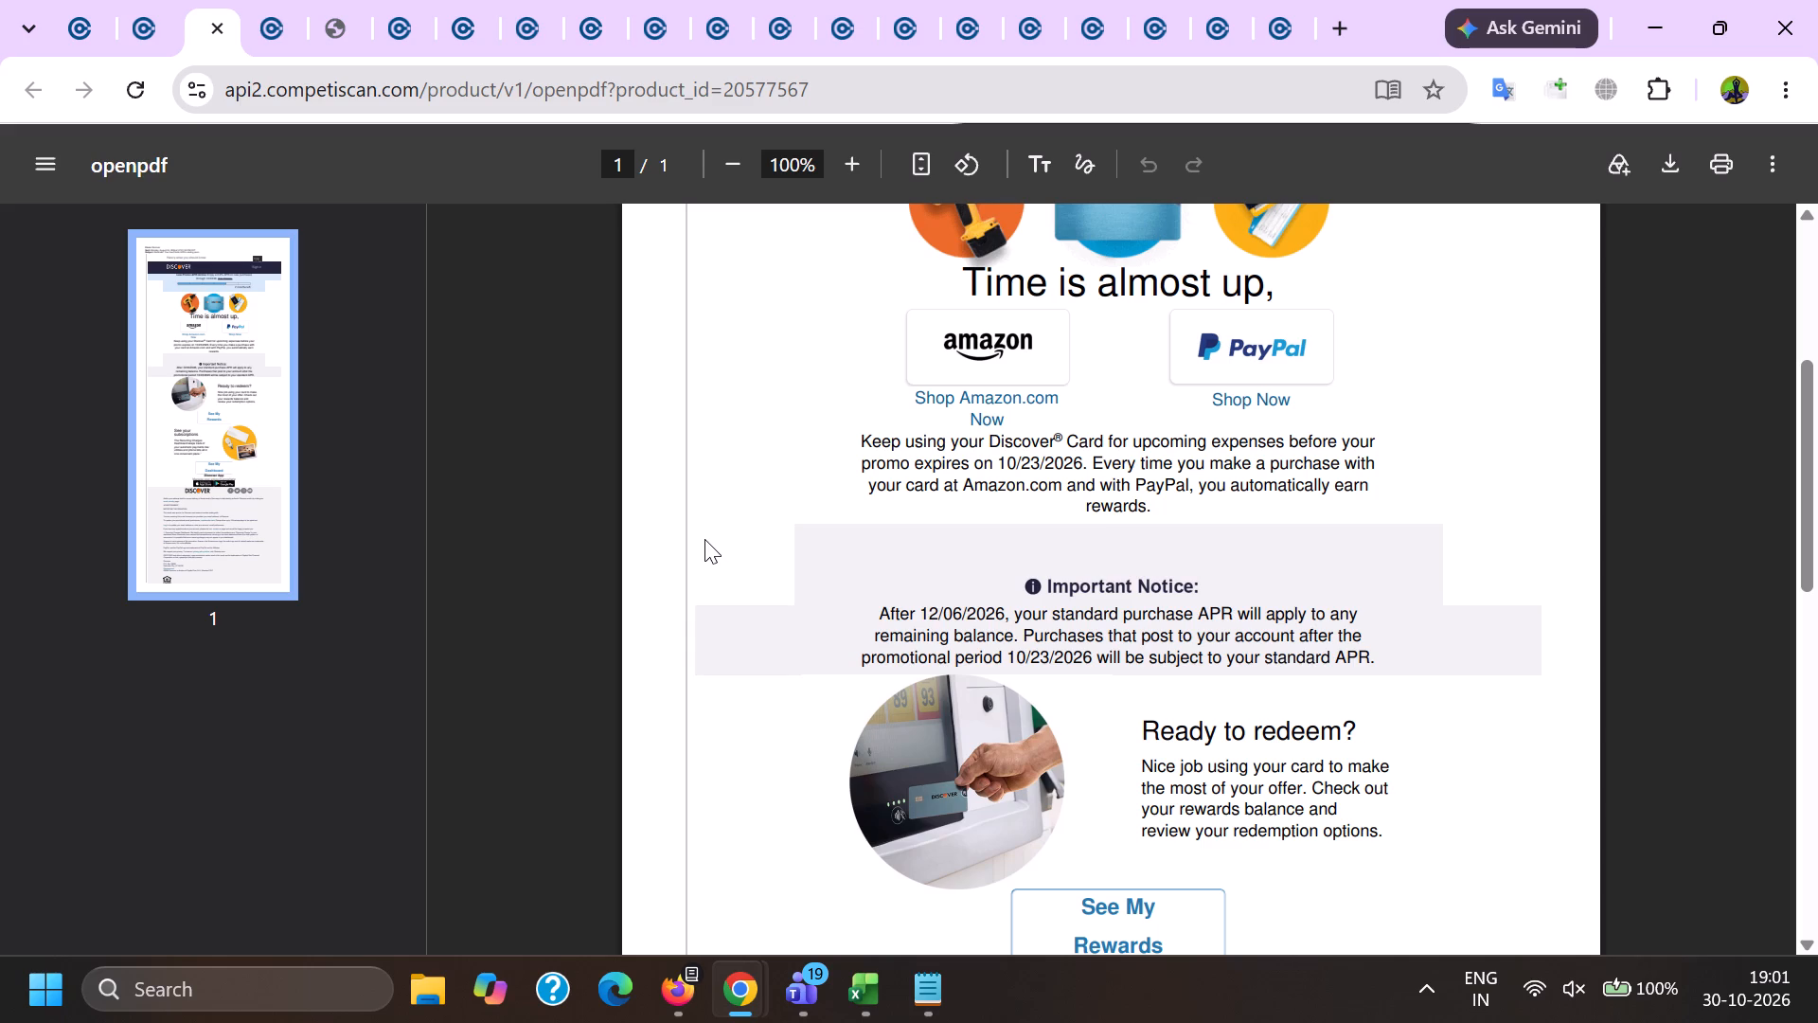
{"action": "left_click", "coordinate": [327, 0]}
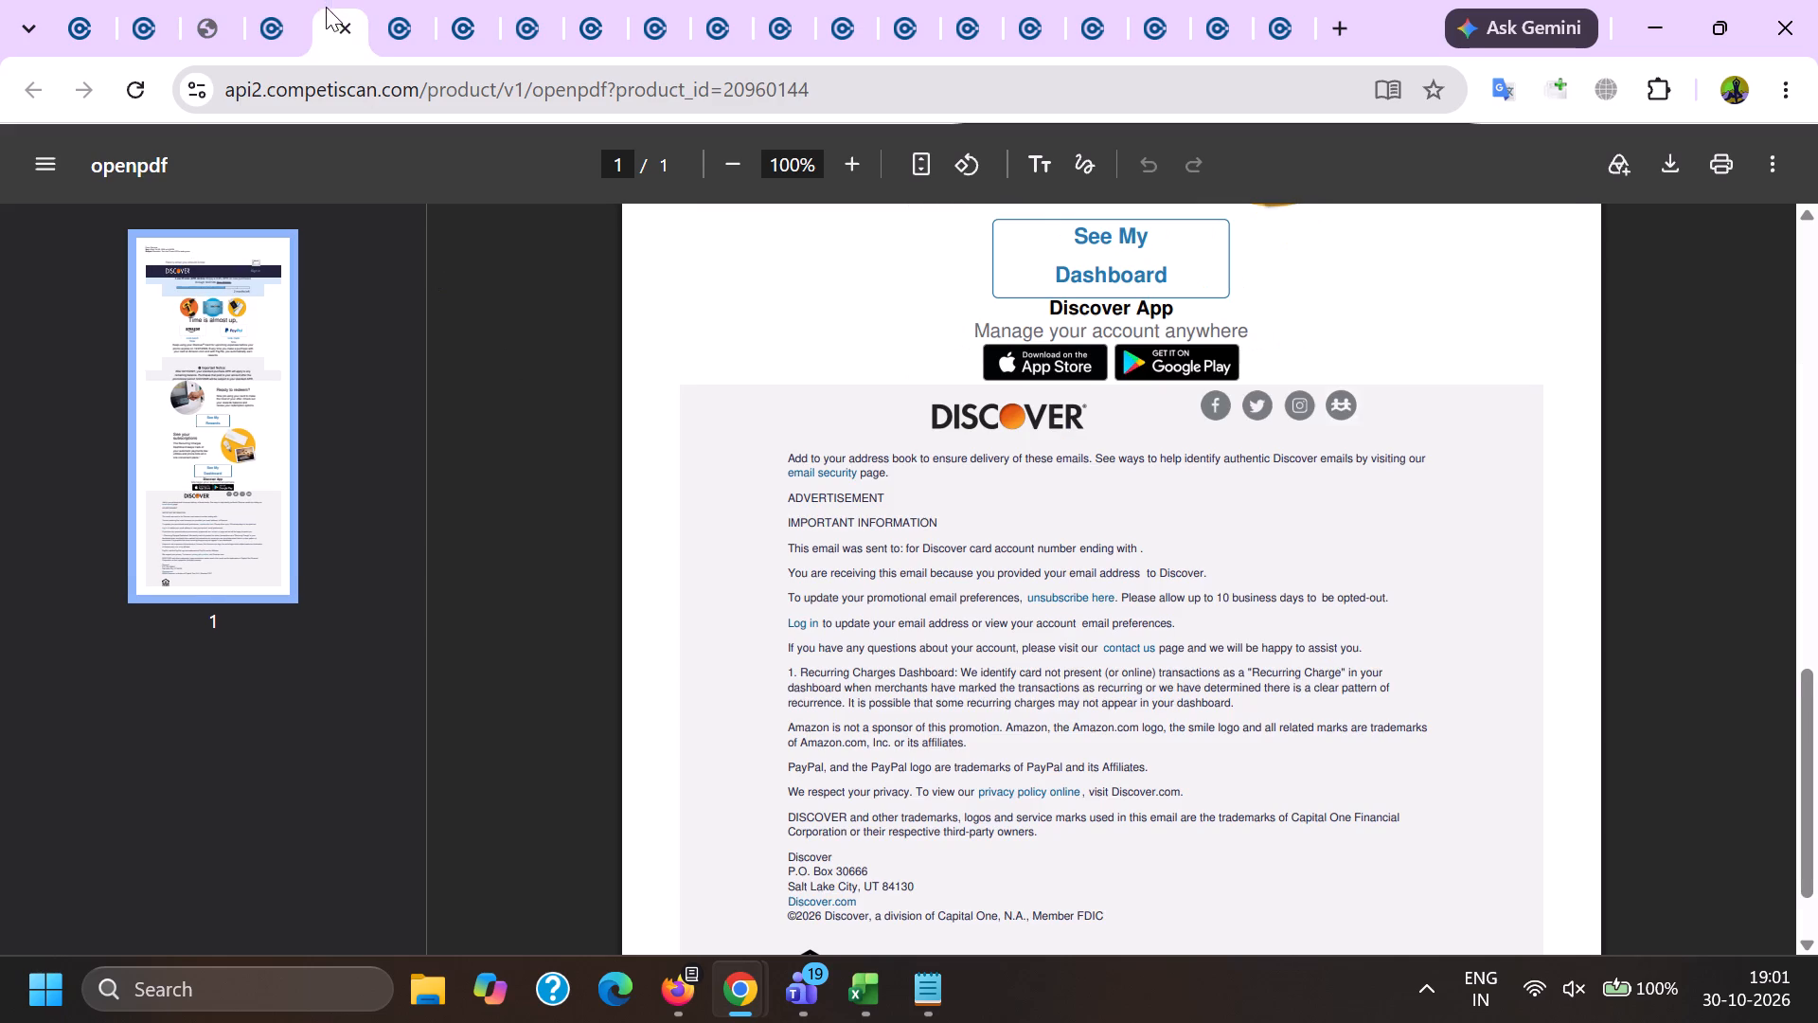
{"action": "scroll", "coordinate": [453, 357], "scroll_direction": "up", "scroll_amount": 19}
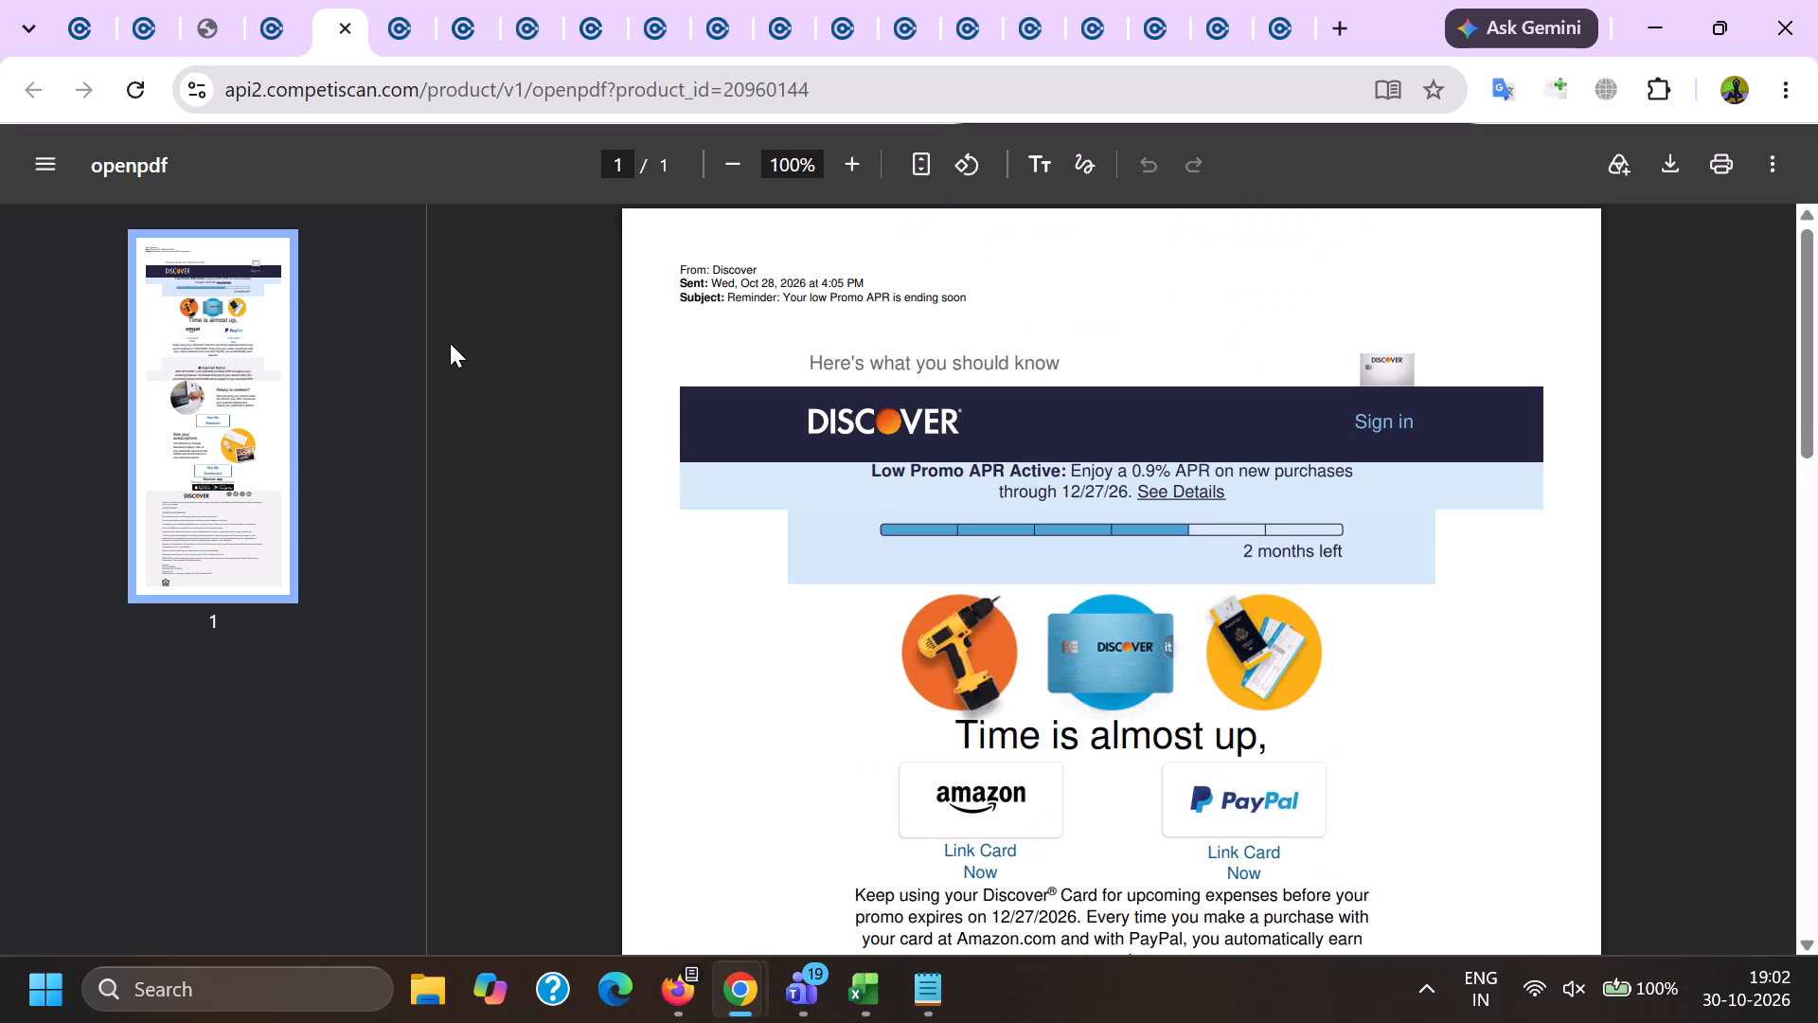
Adjust the Communication Type selection in the record of Discover product 20960144.
{"action": "left_click", "coordinate": [277, 9]}
{"action": "scroll", "coordinate": [697, 462], "scroll_direction": "down", "scroll_amount": 5}
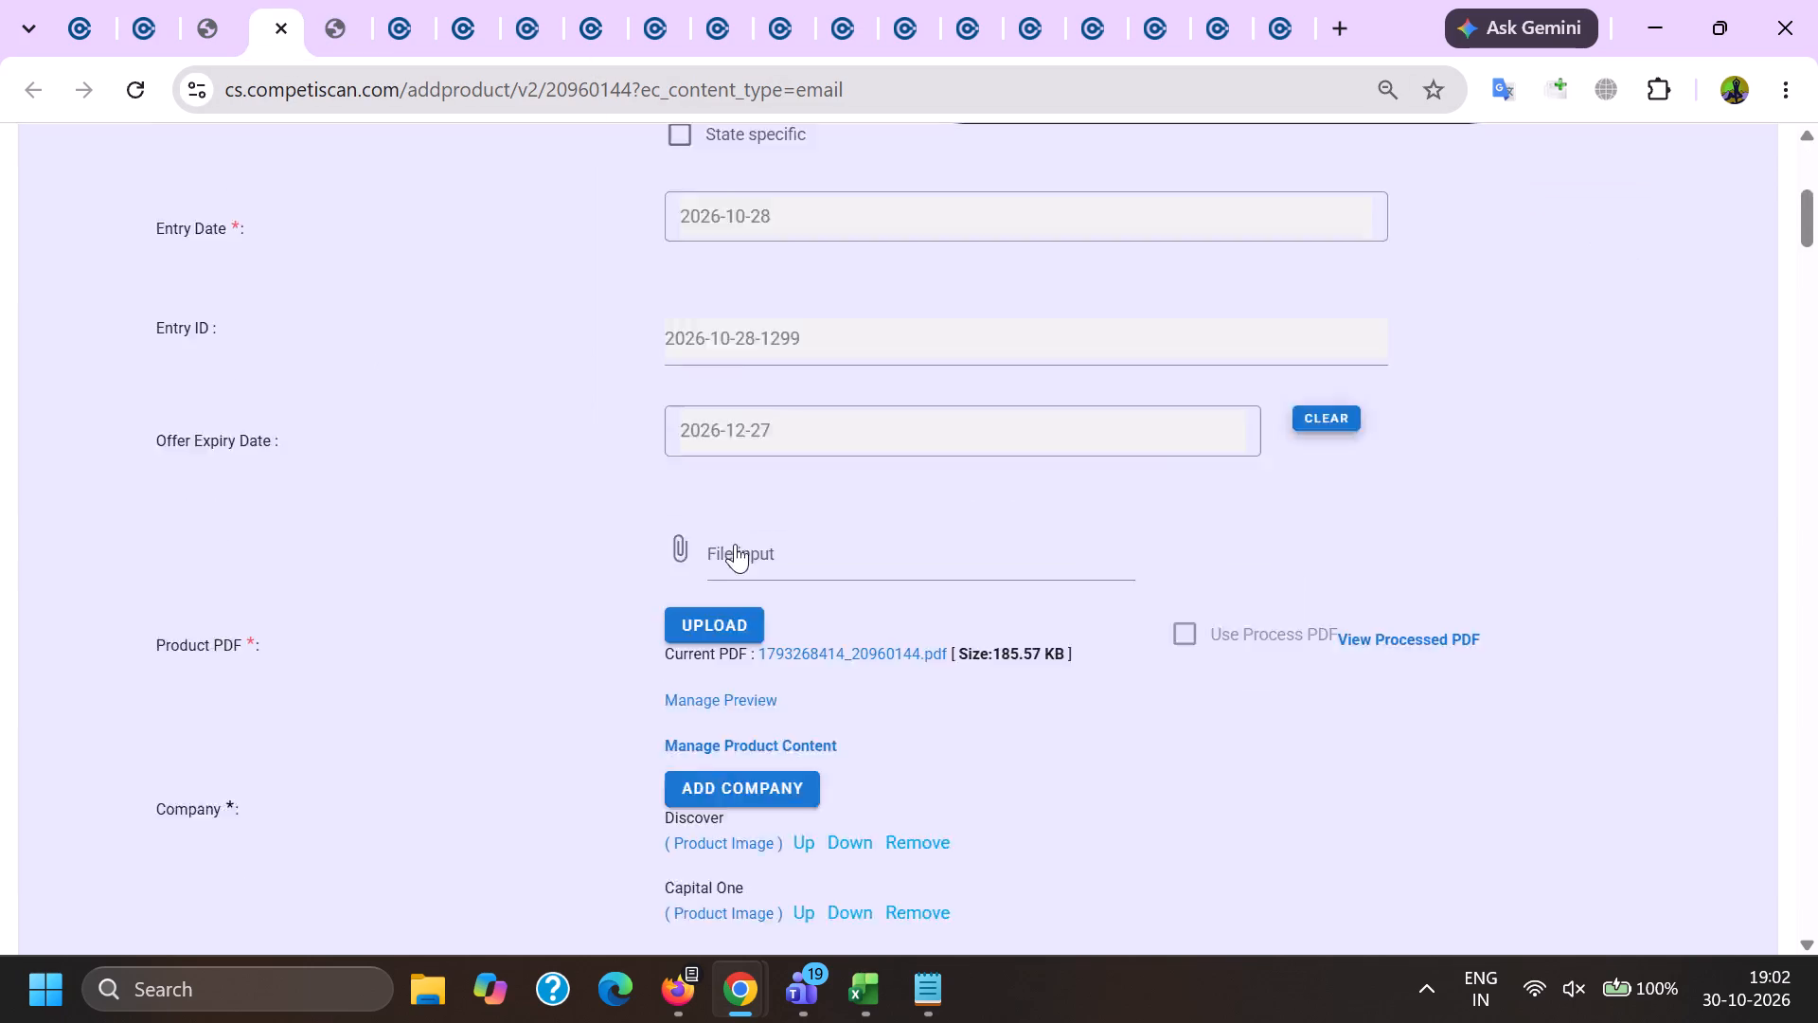
{"action": "scroll", "coordinate": [735, 544], "scroll_direction": "down", "scroll_amount": 10}
{"action": "scroll", "coordinate": [899, 529], "scroll_direction": "down", "scroll_amount": 8}
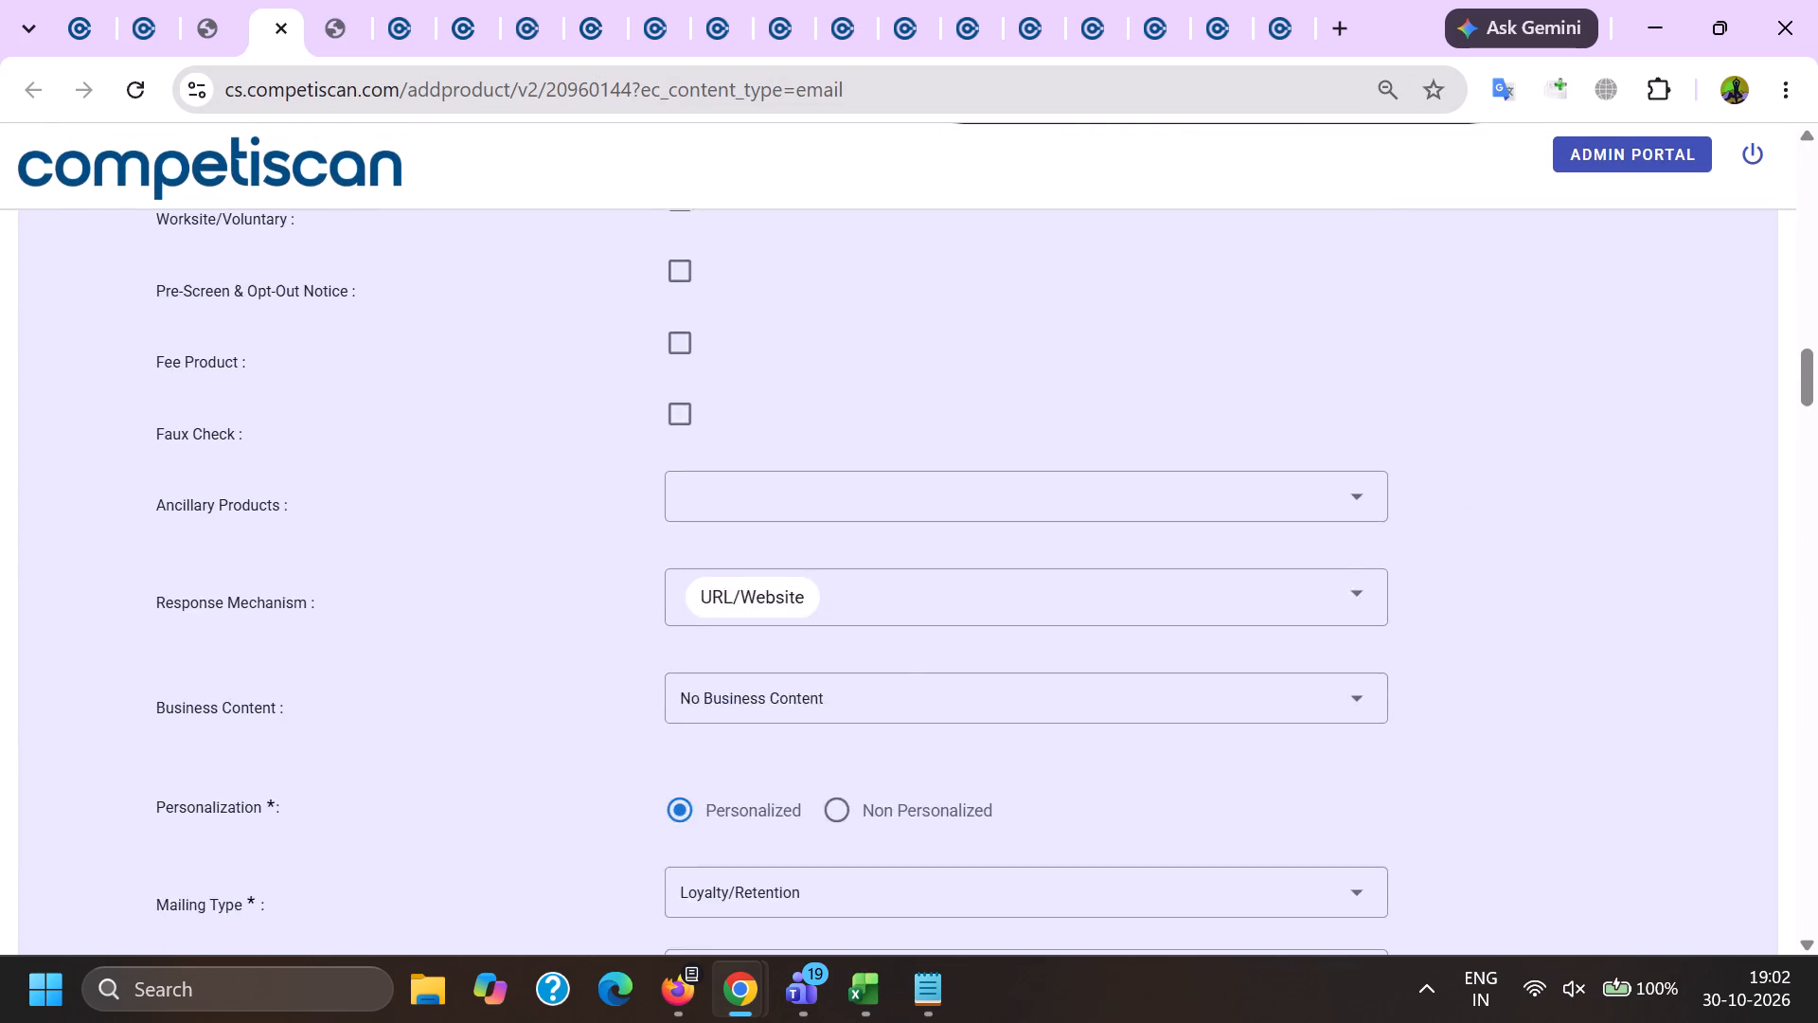
{"action": "left_click", "coordinate": [918, 598]}
{"action": "scroll", "coordinate": [898, 365], "scroll_direction": "down", "scroll_amount": 20}
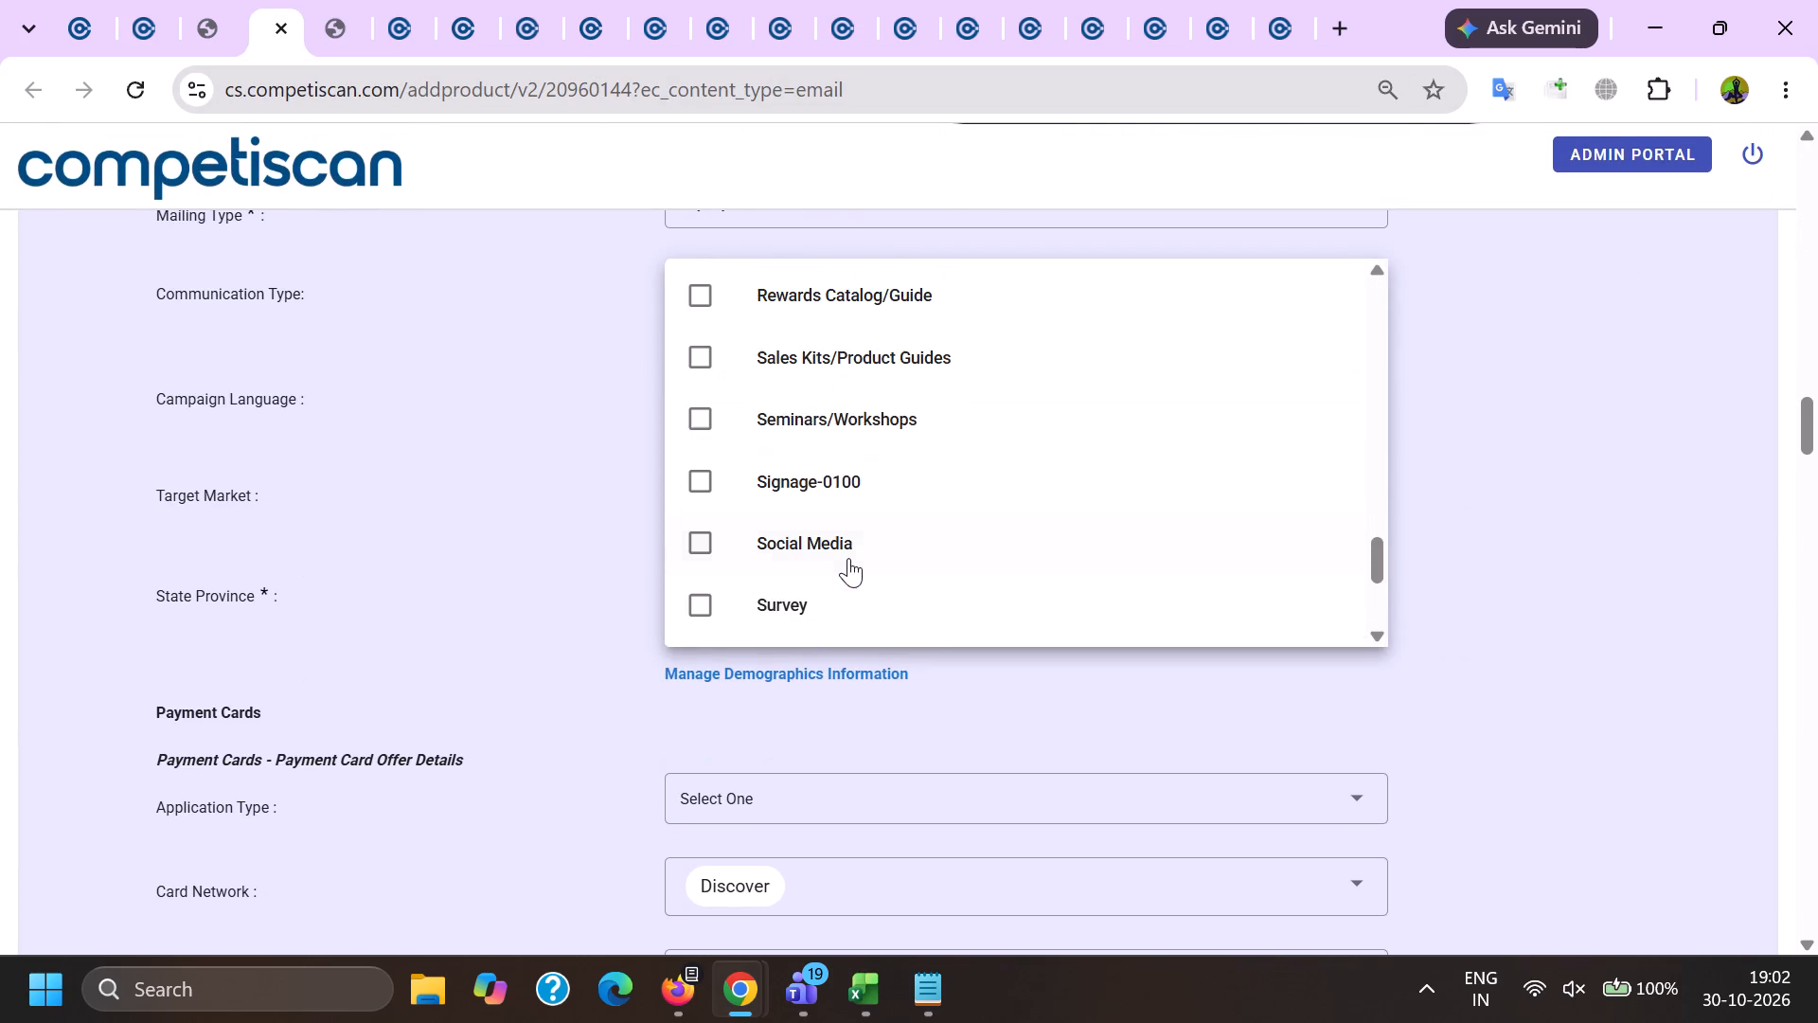
{"action": "scroll", "coordinate": [847, 553], "scroll_direction": "down", "scroll_amount": 7}
{"action": "left_click", "coordinate": [847, 555]}
{"action": "left_click", "coordinate": [597, 495]}
Check the payment card offer details of product 20960144 against record 20577567 and the email PDF.
{"action": "scroll", "coordinate": [612, 482], "scroll_direction": "down", "scroll_amount": 8}
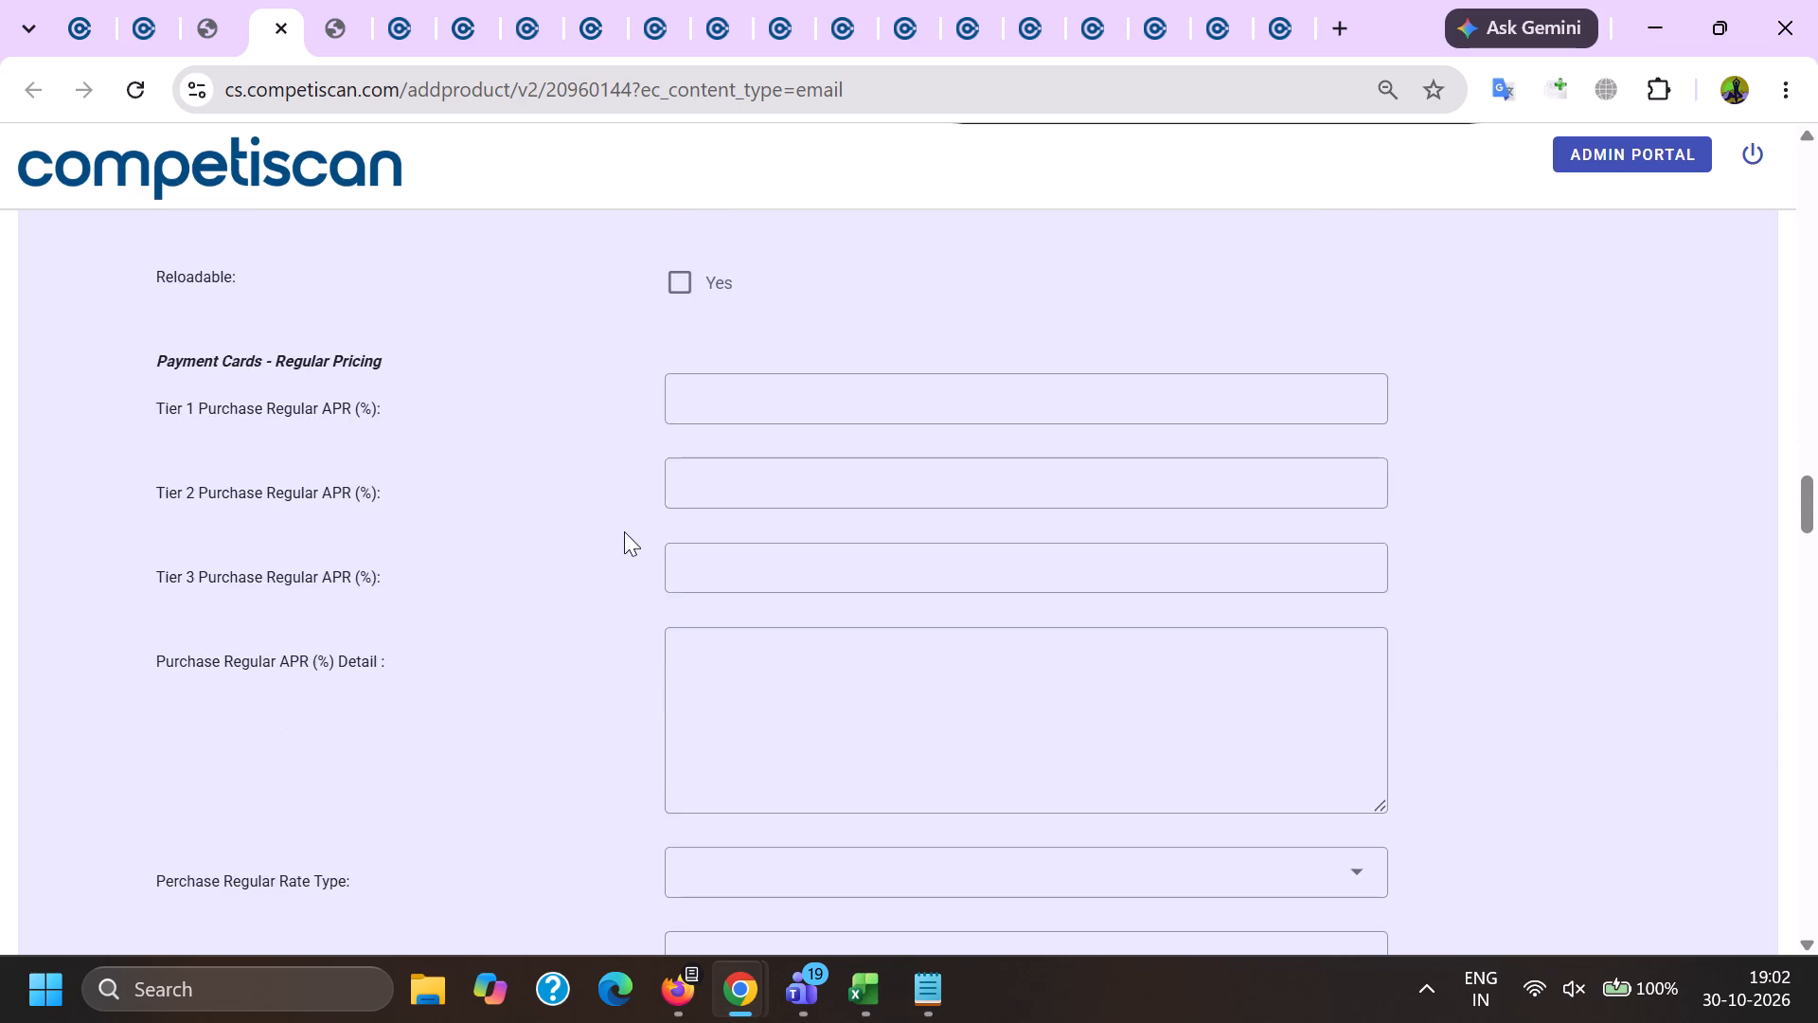
{"action": "scroll", "coordinate": [625, 535], "scroll_direction": "up", "scroll_amount": 3}
{"action": "left_click", "coordinate": [152, 0]}
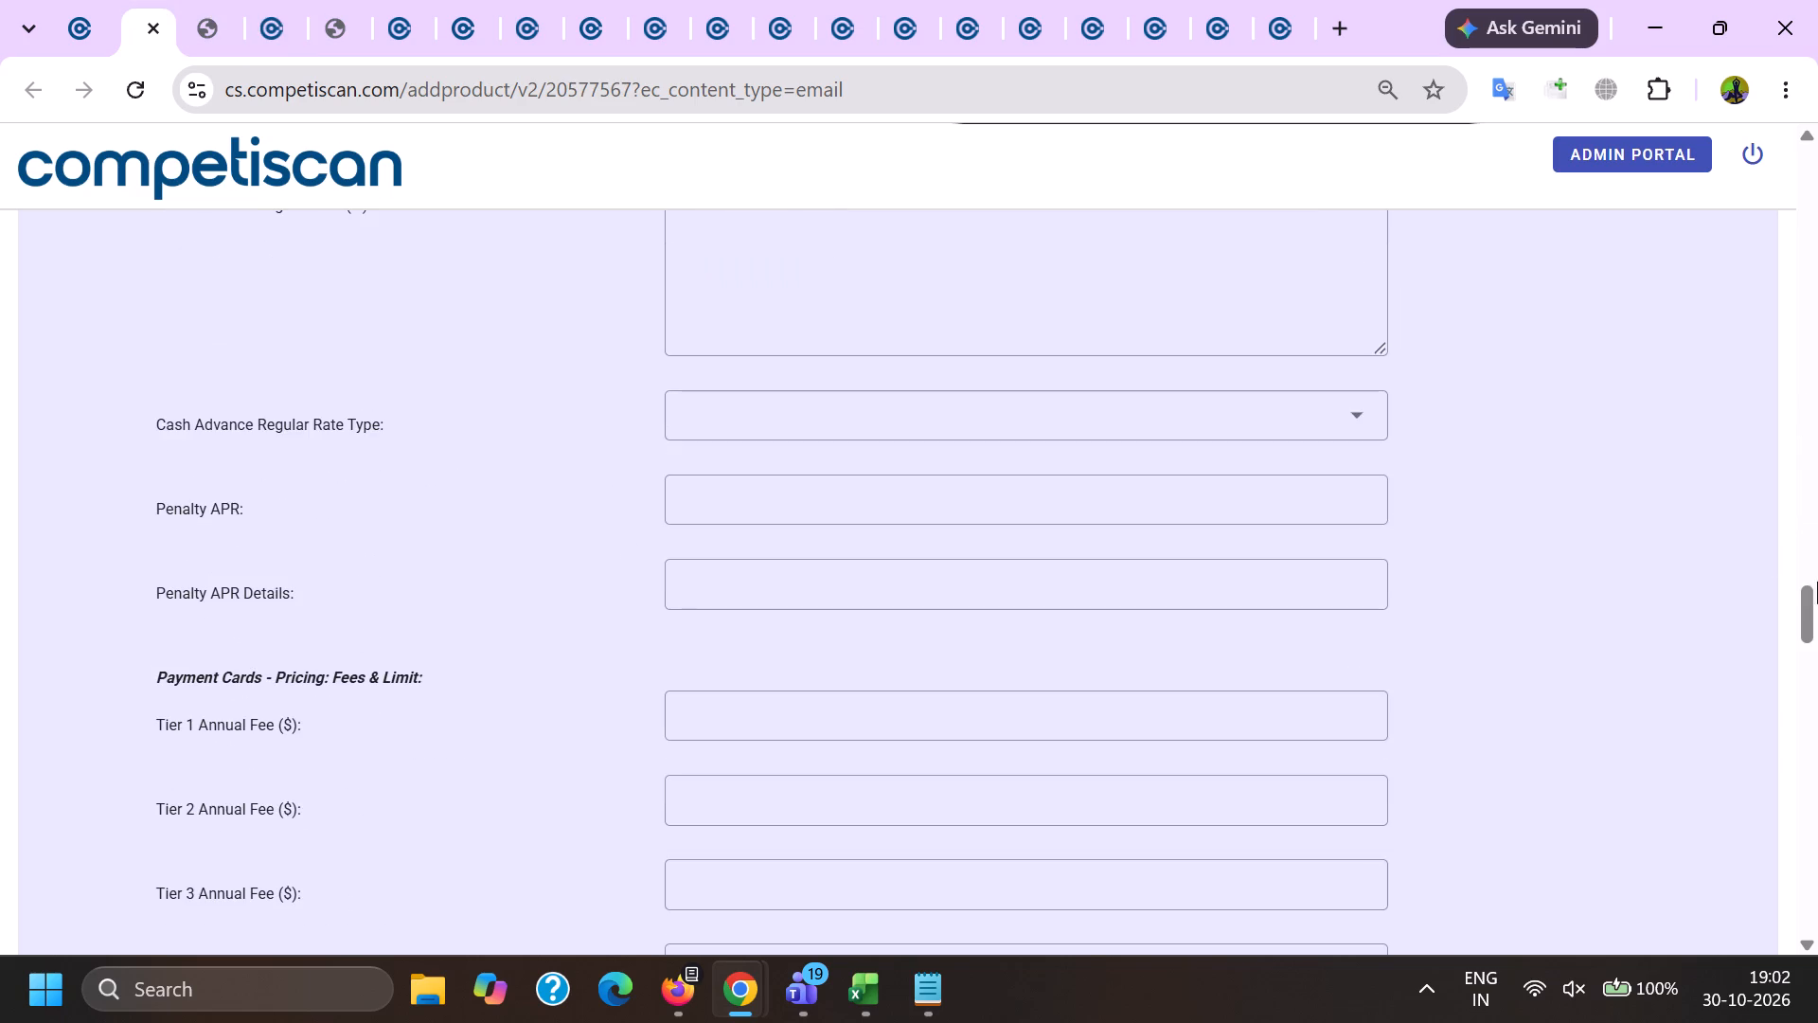
{"action": "left_click_drag", "start_coordinate": [1801, 621], "coordinate": [1817, 478]}
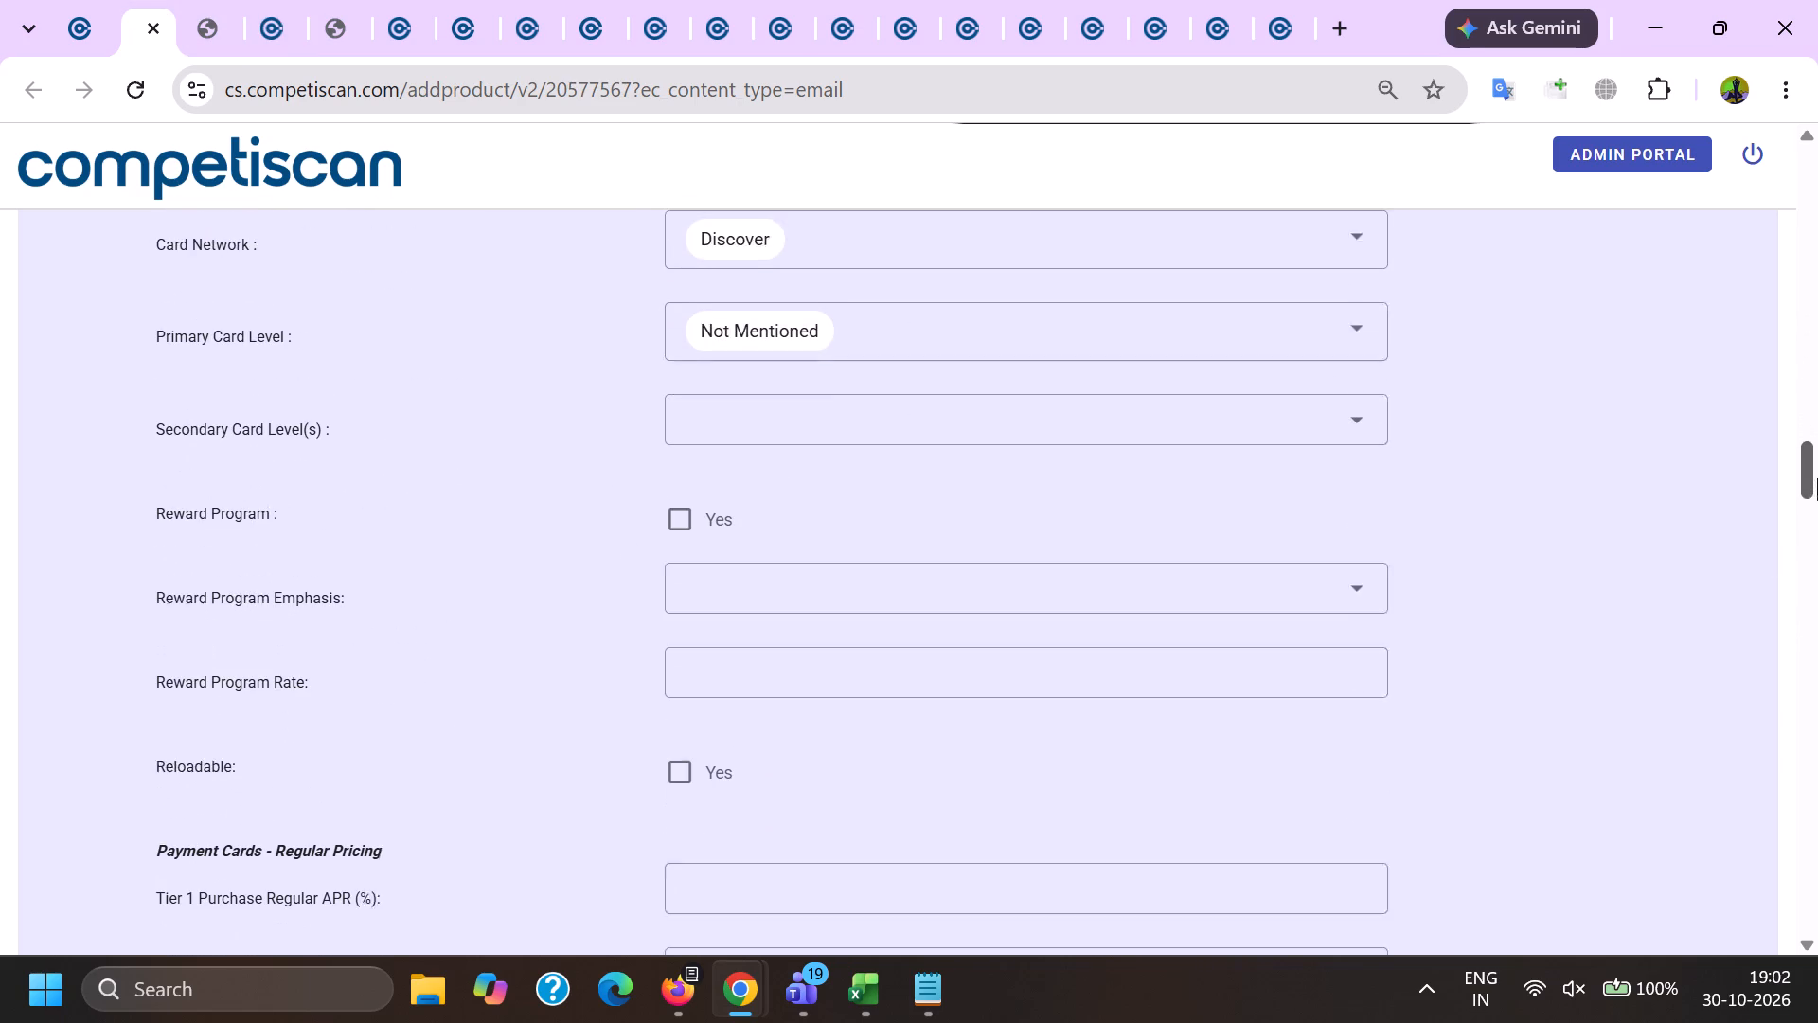
{"action": "left_click_drag", "start_coordinate": [1817, 478], "coordinate": [1817, 482]}
{"action": "left_click", "coordinate": [333, 0]}
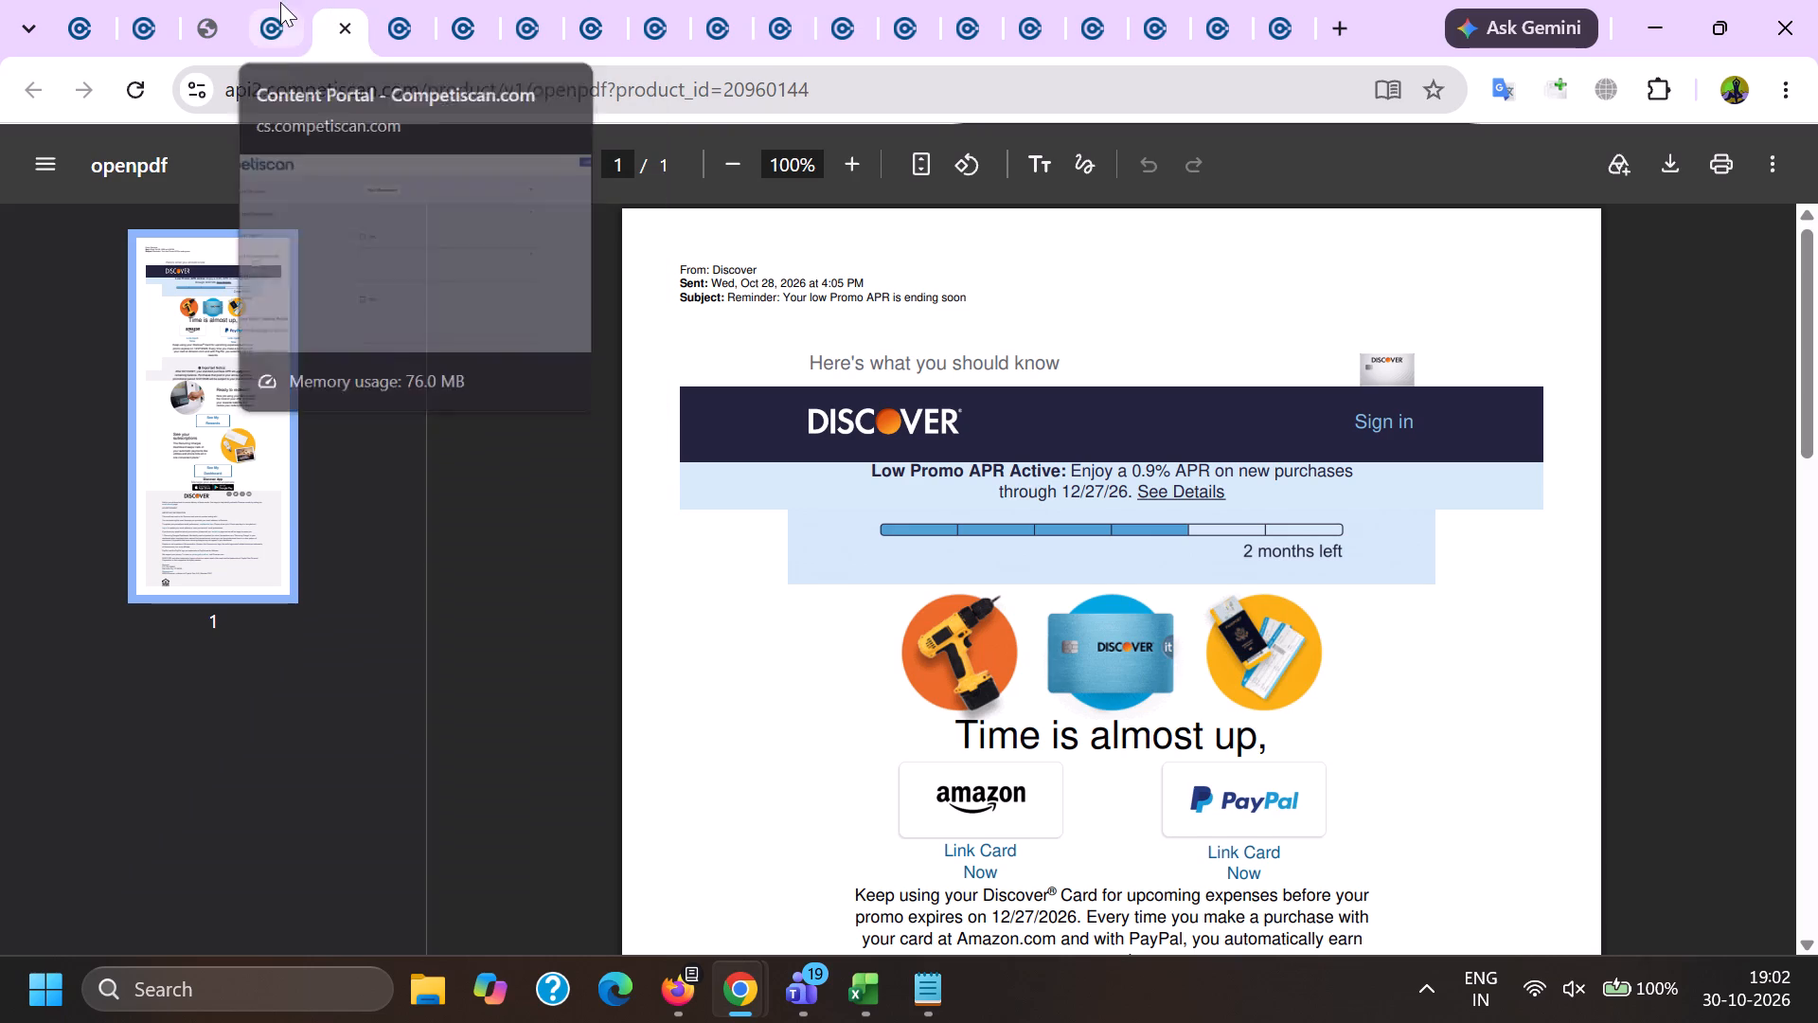
{"action": "scroll", "coordinate": [743, 523], "scroll_direction": "down", "scroll_amount": 2}
Enter a Promotional Purchase Pricing usage offer of 0.9% with a 2-month term for product 20960144 and mark it Approved.
{"action": "left_click", "coordinate": [294, 0]}
{"action": "scroll", "coordinate": [879, 454], "scroll_direction": "down", "scroll_amount": 3}
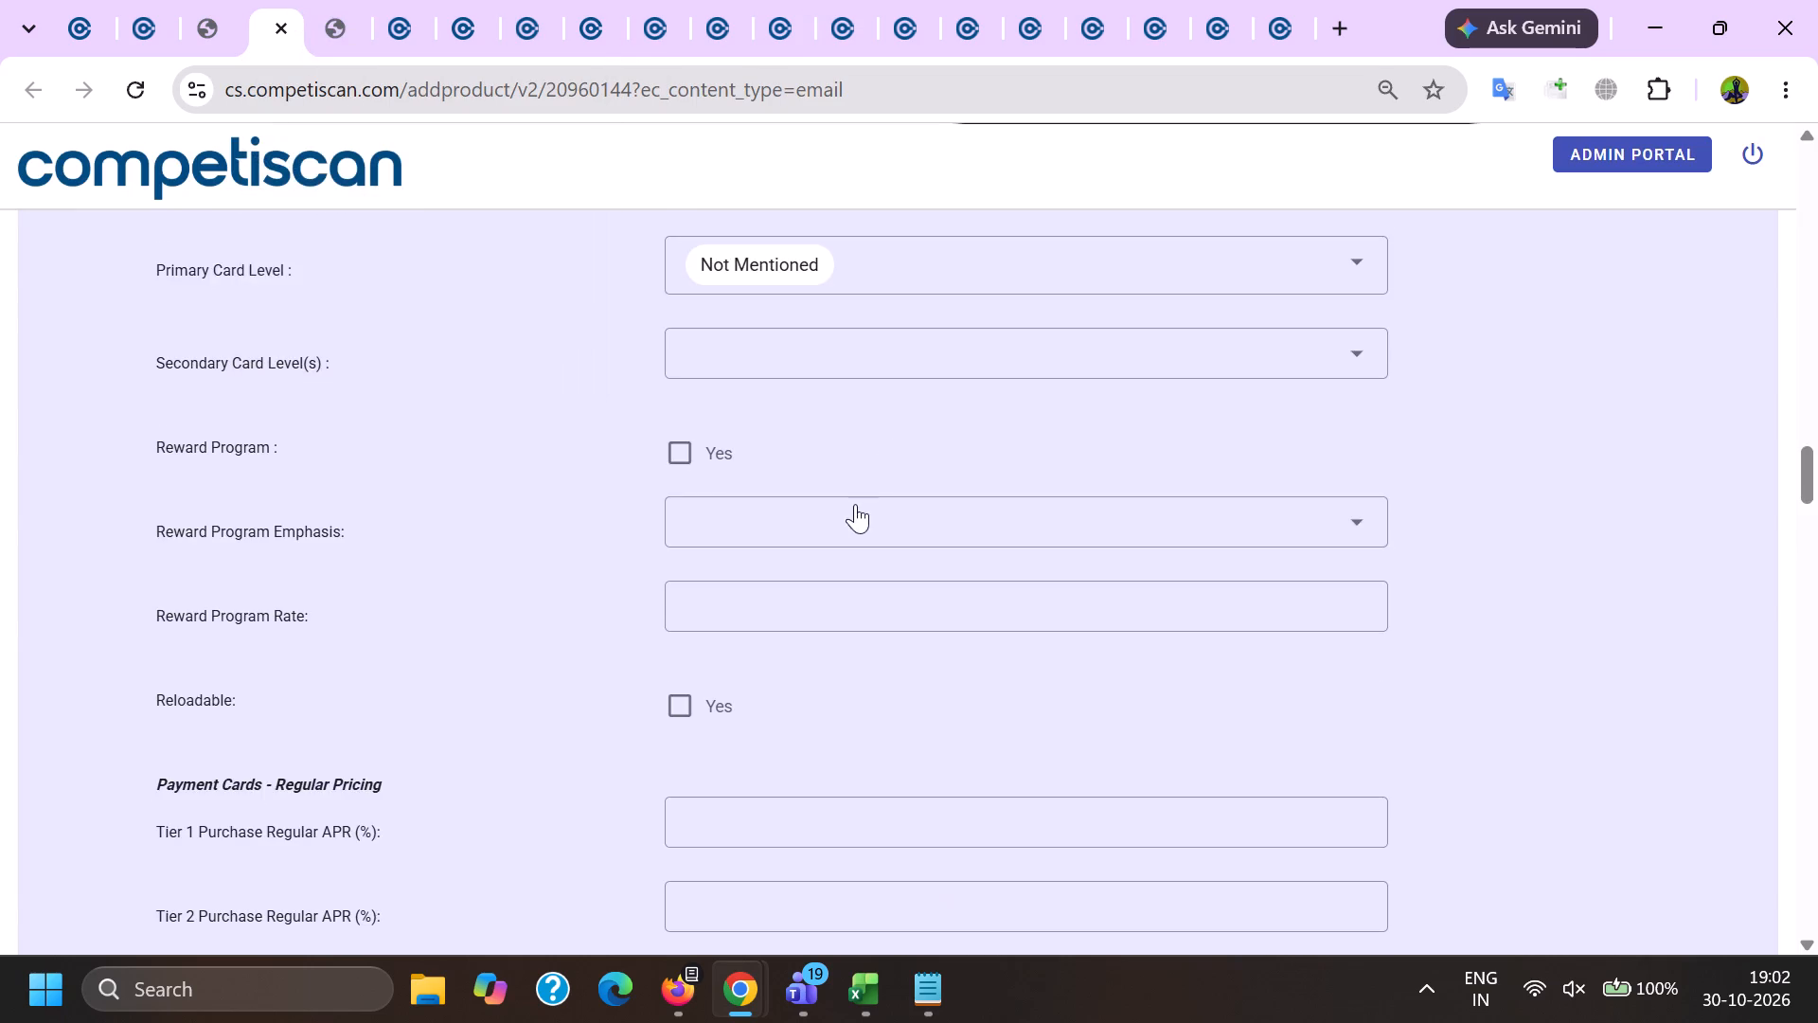
{"action": "scroll", "coordinate": [855, 504], "scroll_direction": "down", "scroll_amount": 20}
{"action": "scroll", "coordinate": [855, 504], "scroll_direction": "down", "scroll_amount": 20}
{"action": "scroll", "coordinate": [855, 504], "scroll_direction": "down", "scroll_amount": 7}
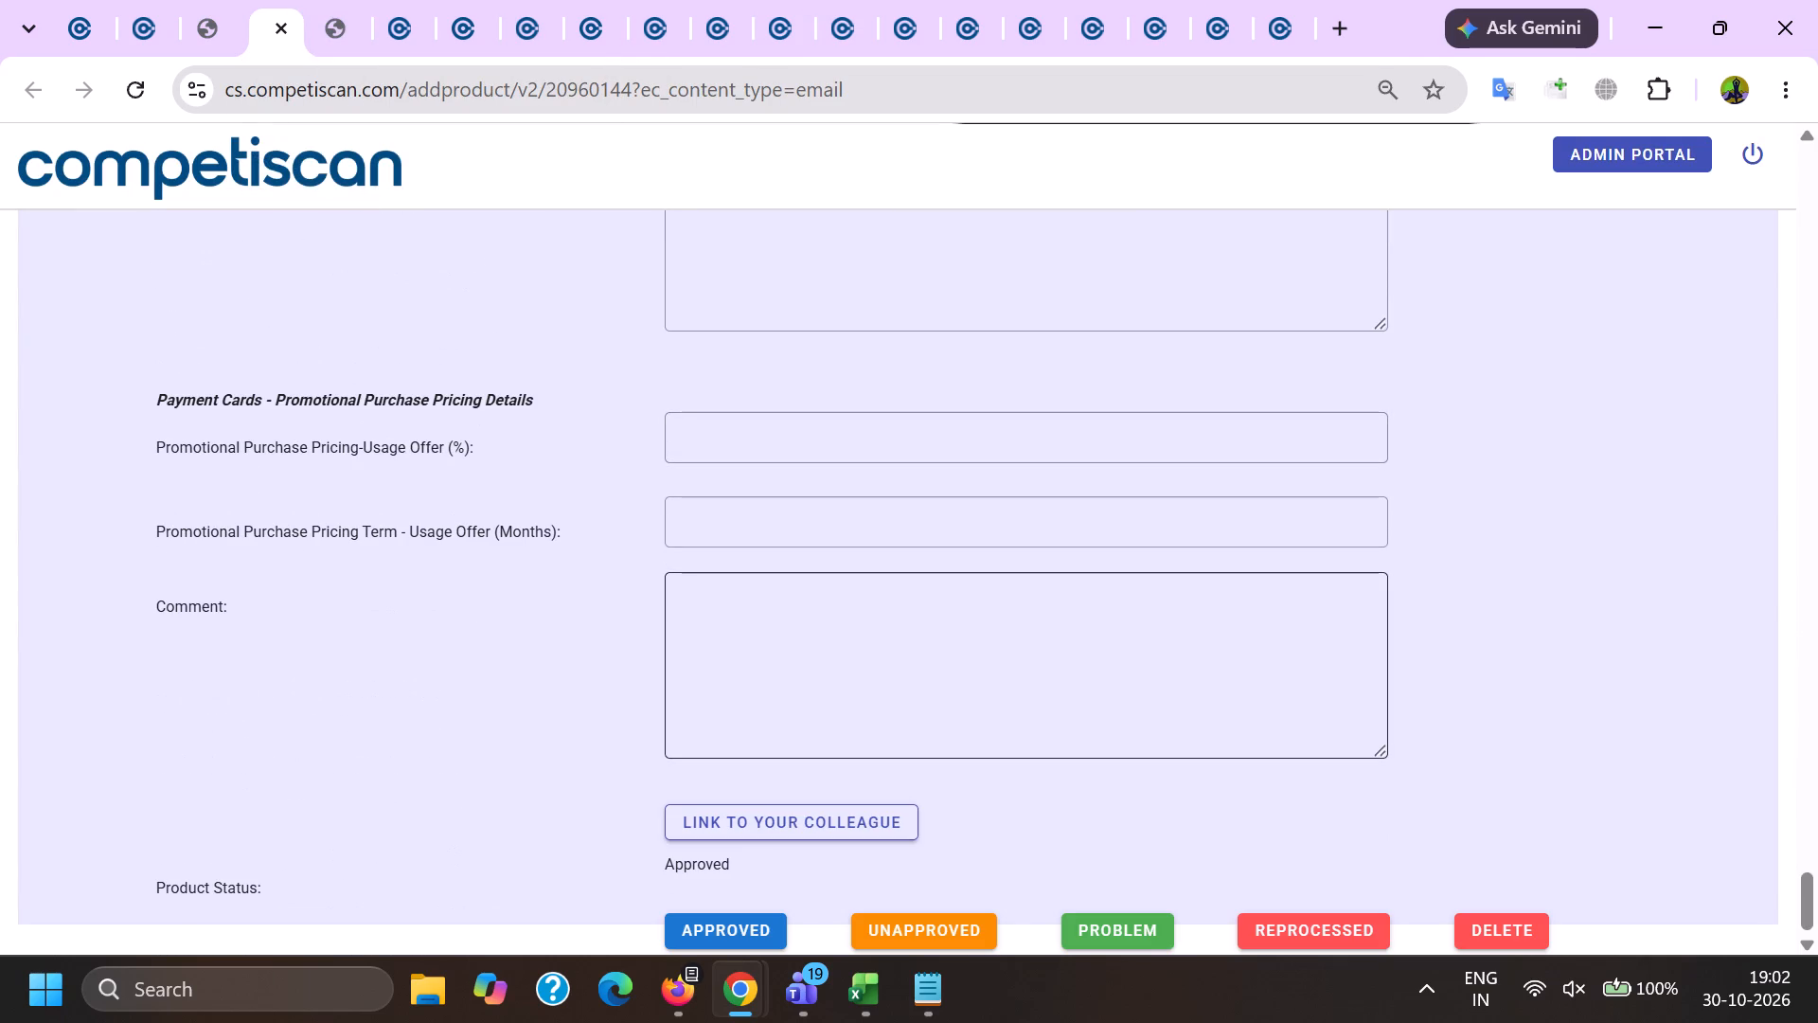
{"action": "left_click", "coordinate": [691, 430]}
{"action": "key", "text": "0"}
{"action": "key", "text": "period"}
{"action": "key", "text": "9"}
{"action": "key", "text": "Tab"}
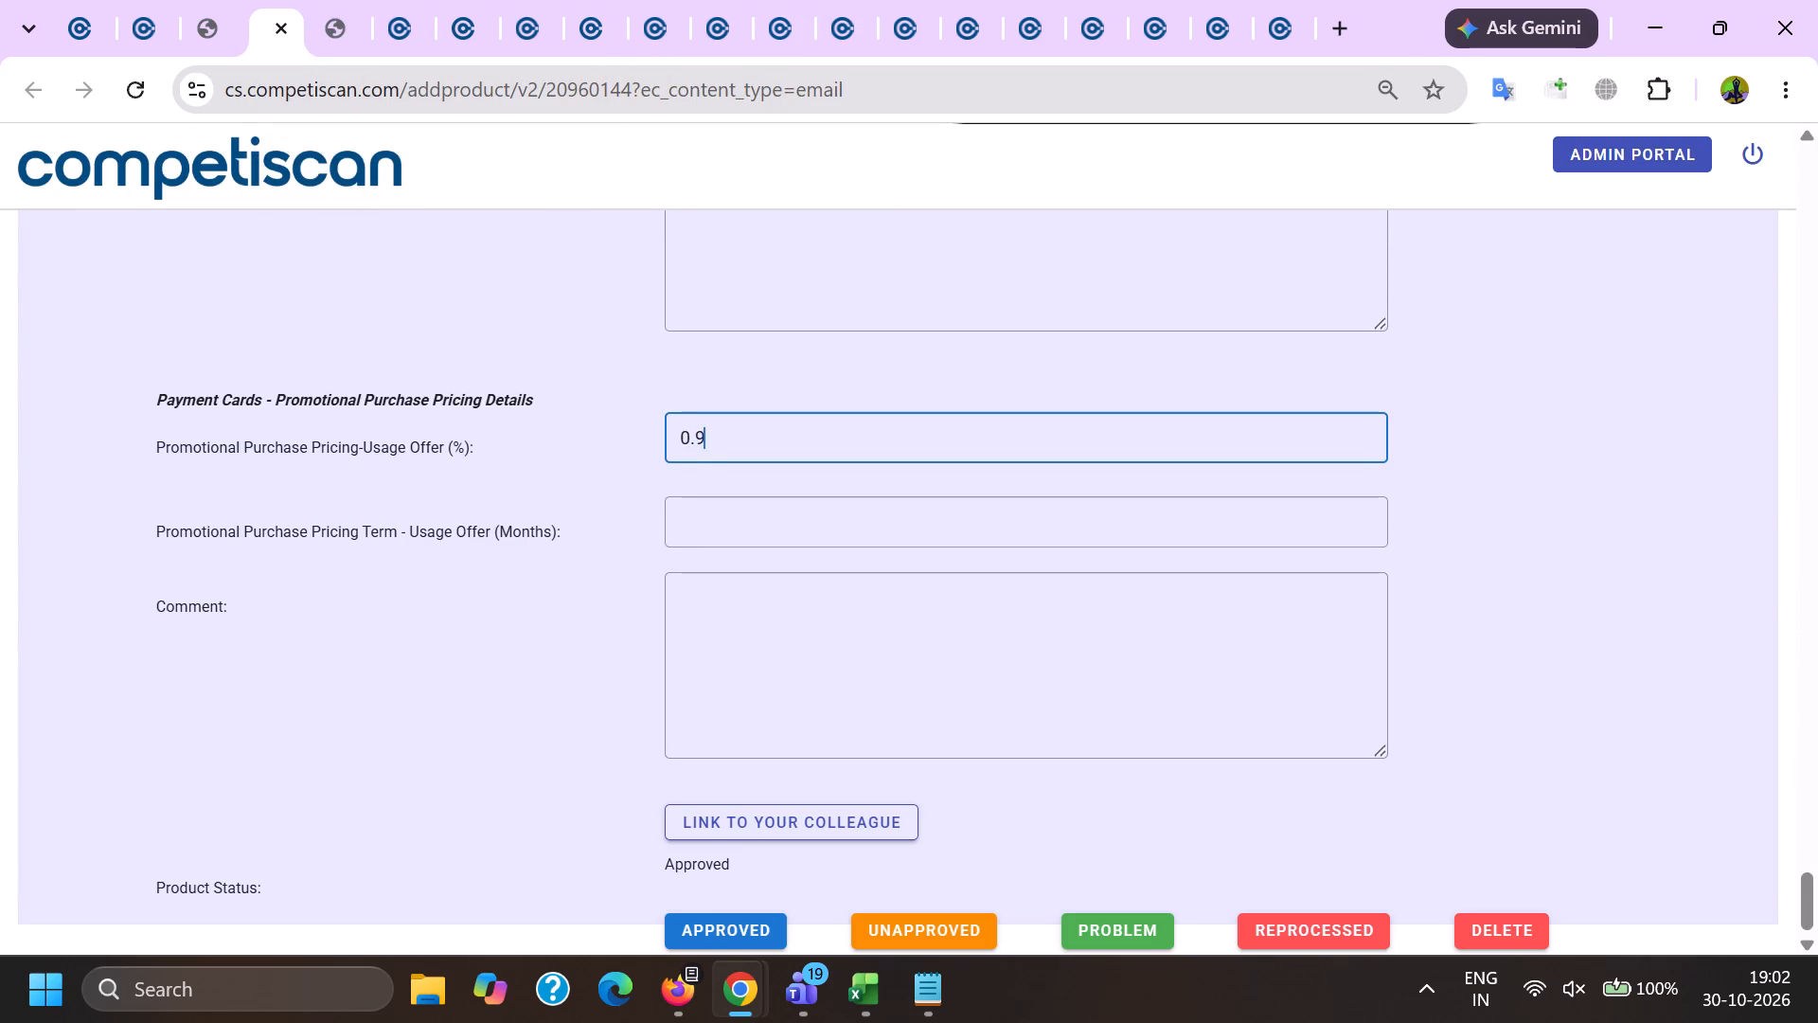
{"action": "key", "text": "2"}
{"action": "scroll", "coordinate": [688, 440], "scroll_direction": "down", "scroll_amount": 11}
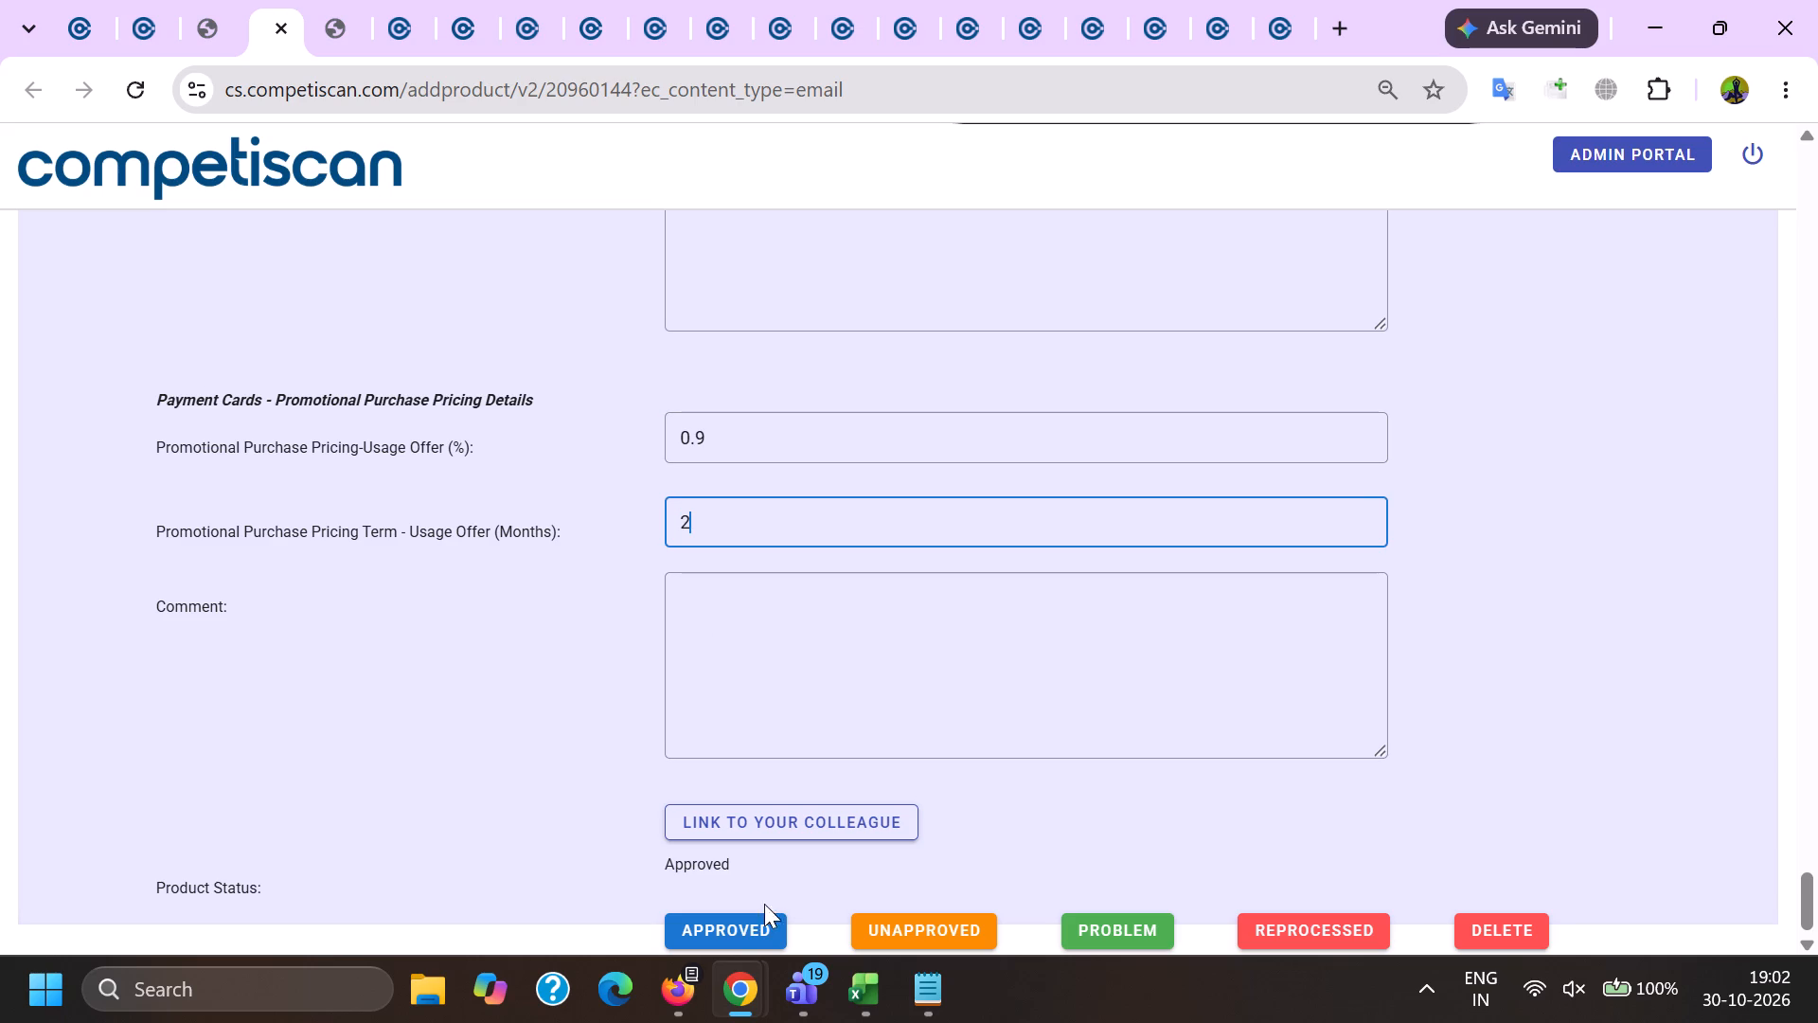
{"action": "left_click", "coordinate": [749, 924]}
Open the current product PDFs of records 20960188 and 20960784 in their own tabs.
{"action": "left_click", "coordinate": [407, 0]}
{"action": "scroll", "coordinate": [737, 375], "scroll_direction": "down", "scroll_amount": 2}
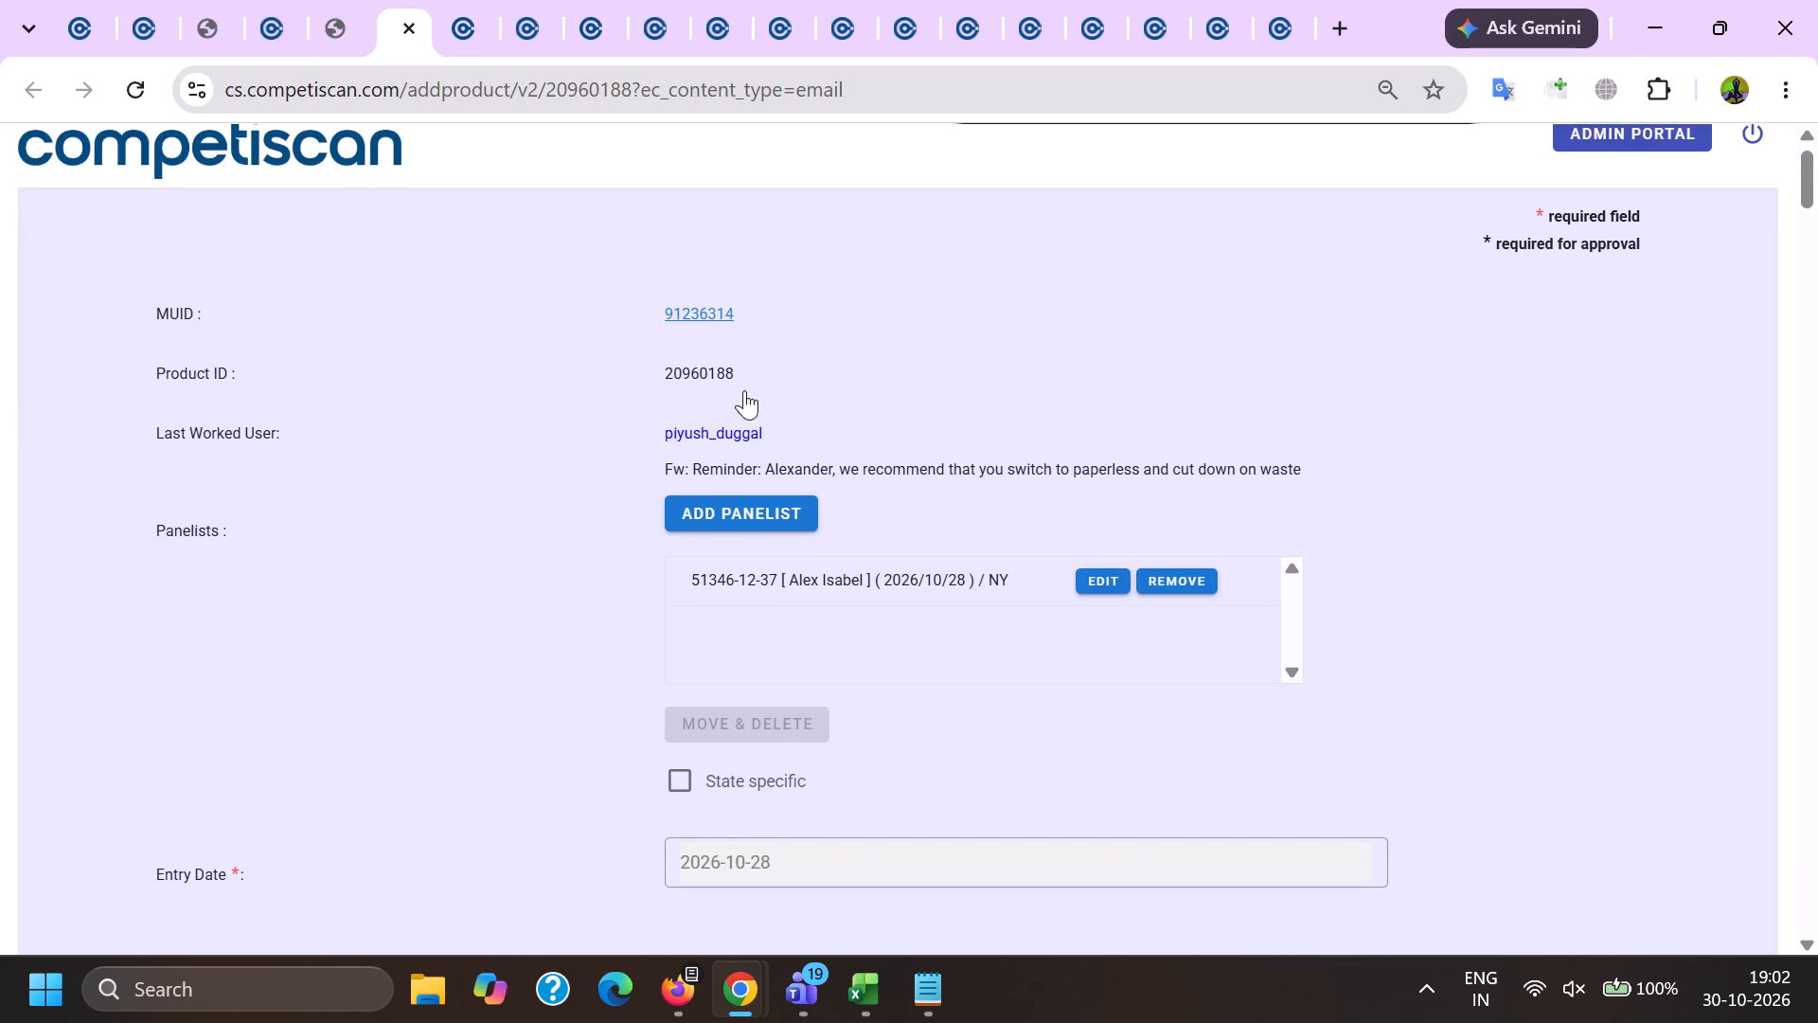
{"action": "scroll", "coordinate": [842, 454], "scroll_direction": "down", "scroll_amount": 3}
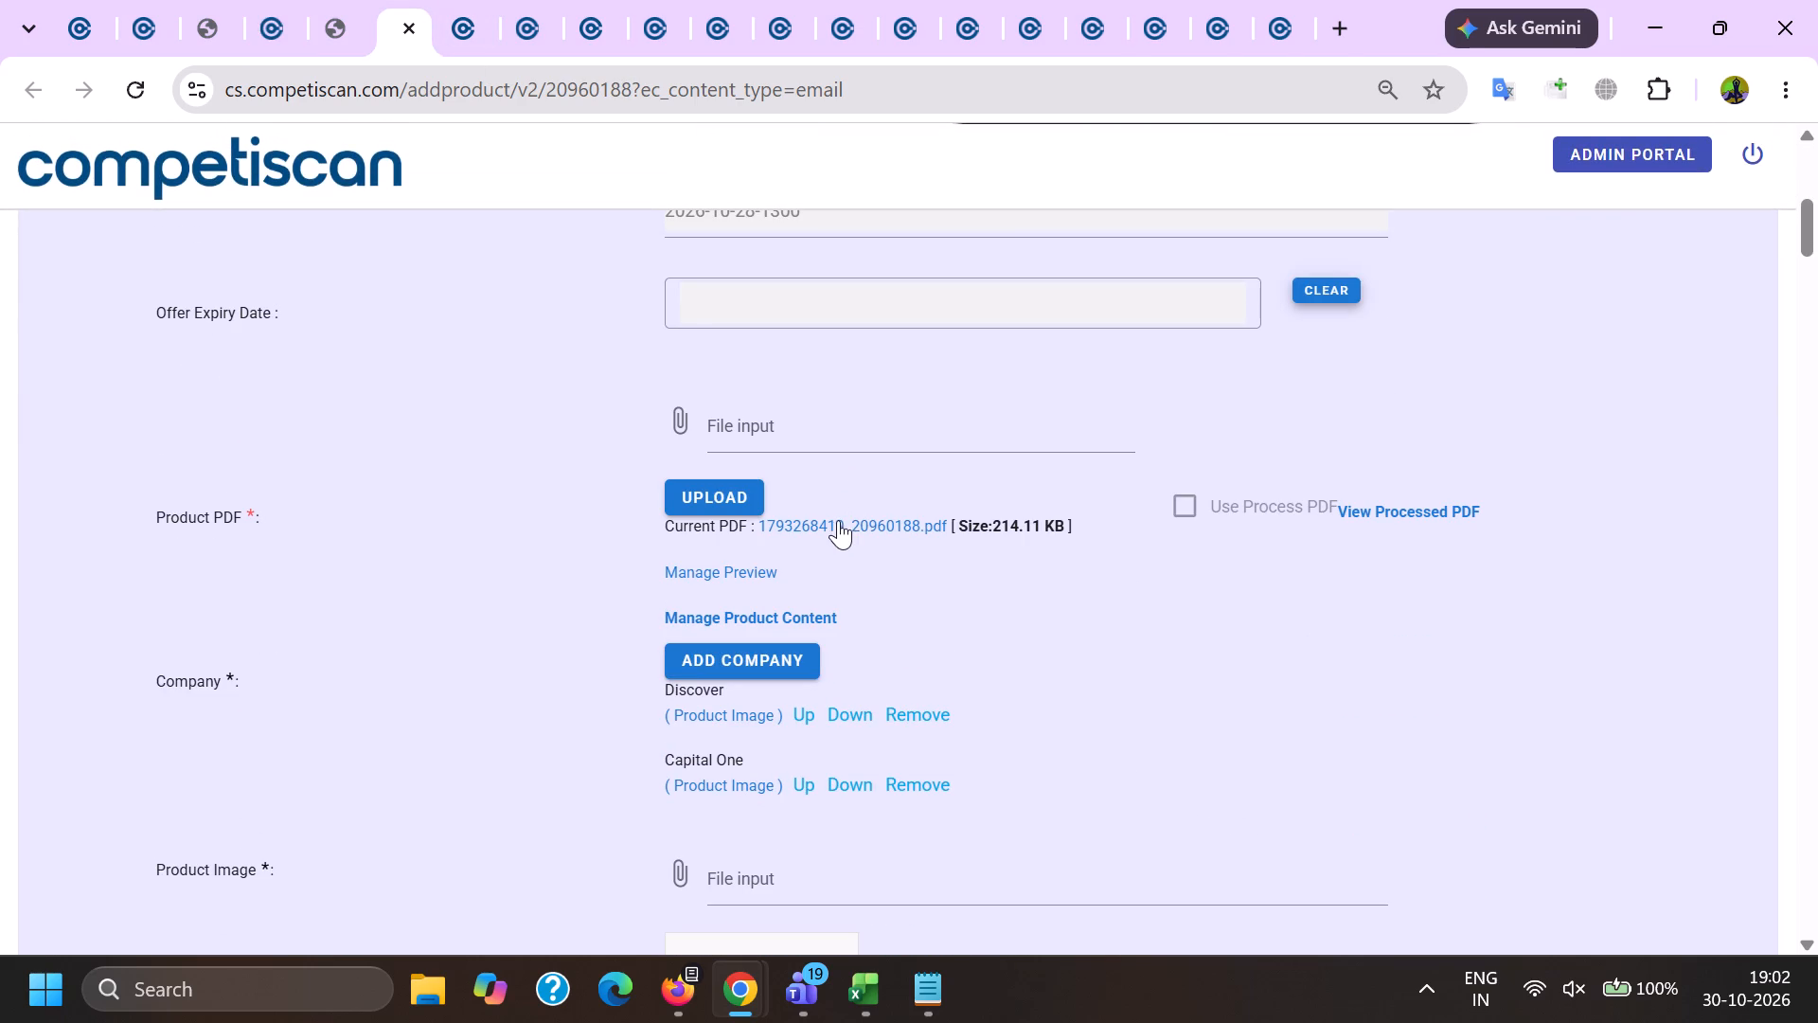
{"action": "left_click", "coordinate": [837, 519], "text": "ctrl"}
{"action": "key", "text": "ctrl+Tab"}
{"action": "key", "text": "ctrl+Tab"}
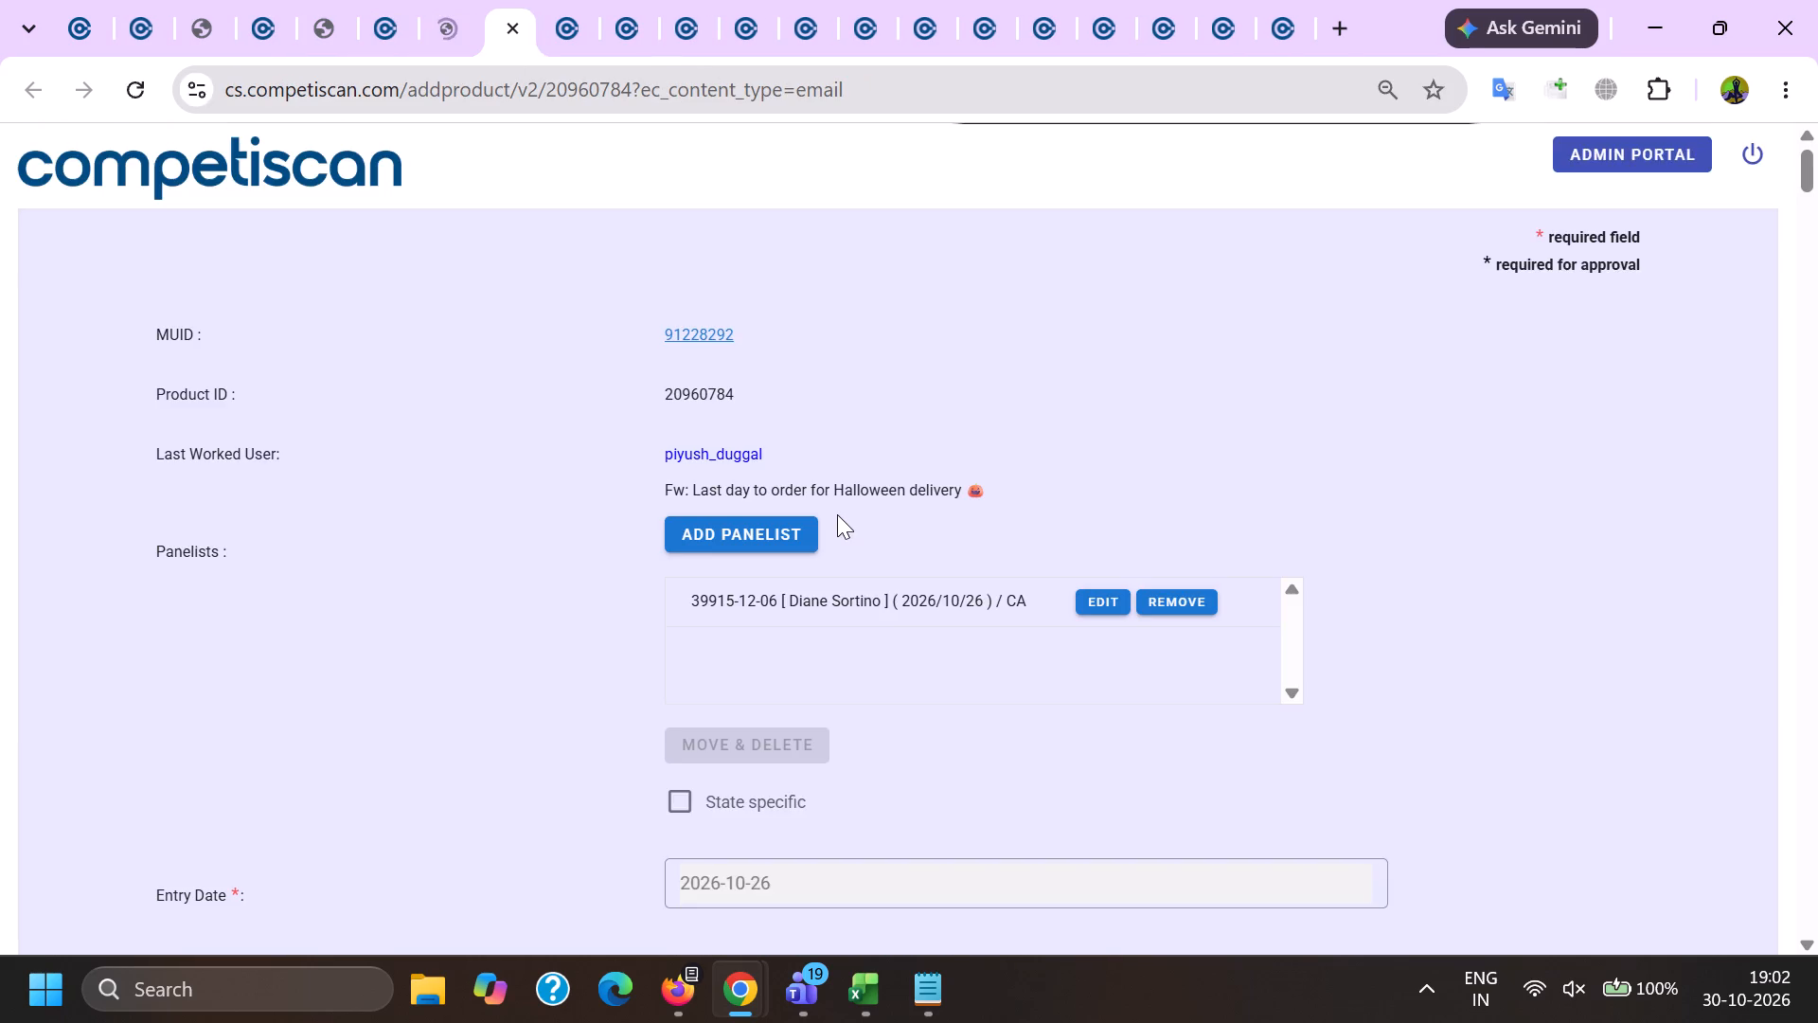
{"action": "scroll", "coordinate": [837, 515], "scroll_direction": "down", "scroll_amount": 6}
{"action": "left_click", "coordinate": [826, 383], "text": "ctrl"}
Open the current product PDFs of record 20960818 and of the product record that follows it.
{"action": "key", "text": "ctrl+Tab"}
{"action": "key", "text": "ctrl+Tab"}
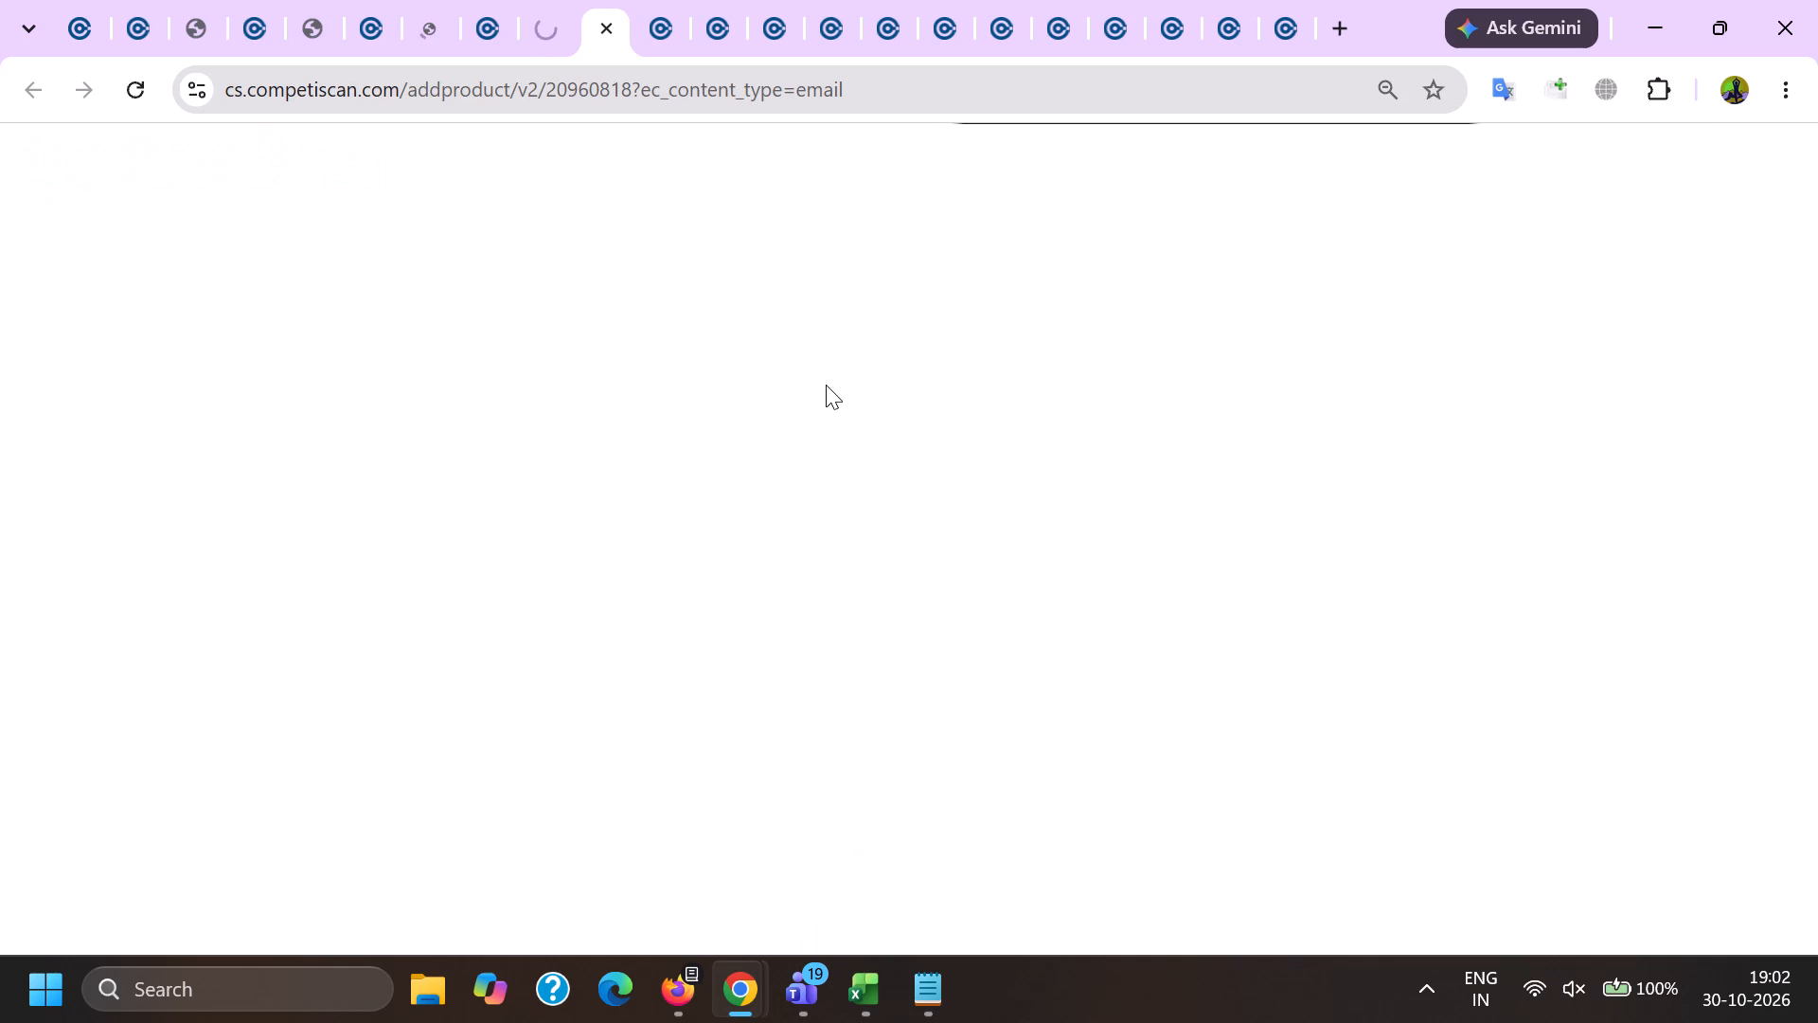
{"action": "scroll", "coordinate": [826, 384], "scroll_direction": "down", "scroll_amount": 6}
{"action": "left_click", "coordinate": [831, 384], "text": "ctrl"}
{"action": "key", "text": "ctrl+Tab"}
{"action": "key", "text": "ctrl+Tab"}
{"action": "scroll", "coordinate": [829, 388], "scroll_direction": "down", "scroll_amount": 6}
{"action": "left_click", "coordinate": [833, 386], "text": "ctrl"}
Open the current product PDFs of records 20960868 and 20960900 in their own tabs.
{"action": "key", "text": "ctrl+Tab"}
{"action": "key", "text": "ctrl+Tab"}
{"action": "scroll", "coordinate": [829, 395], "scroll_direction": "down", "scroll_amount": 6}
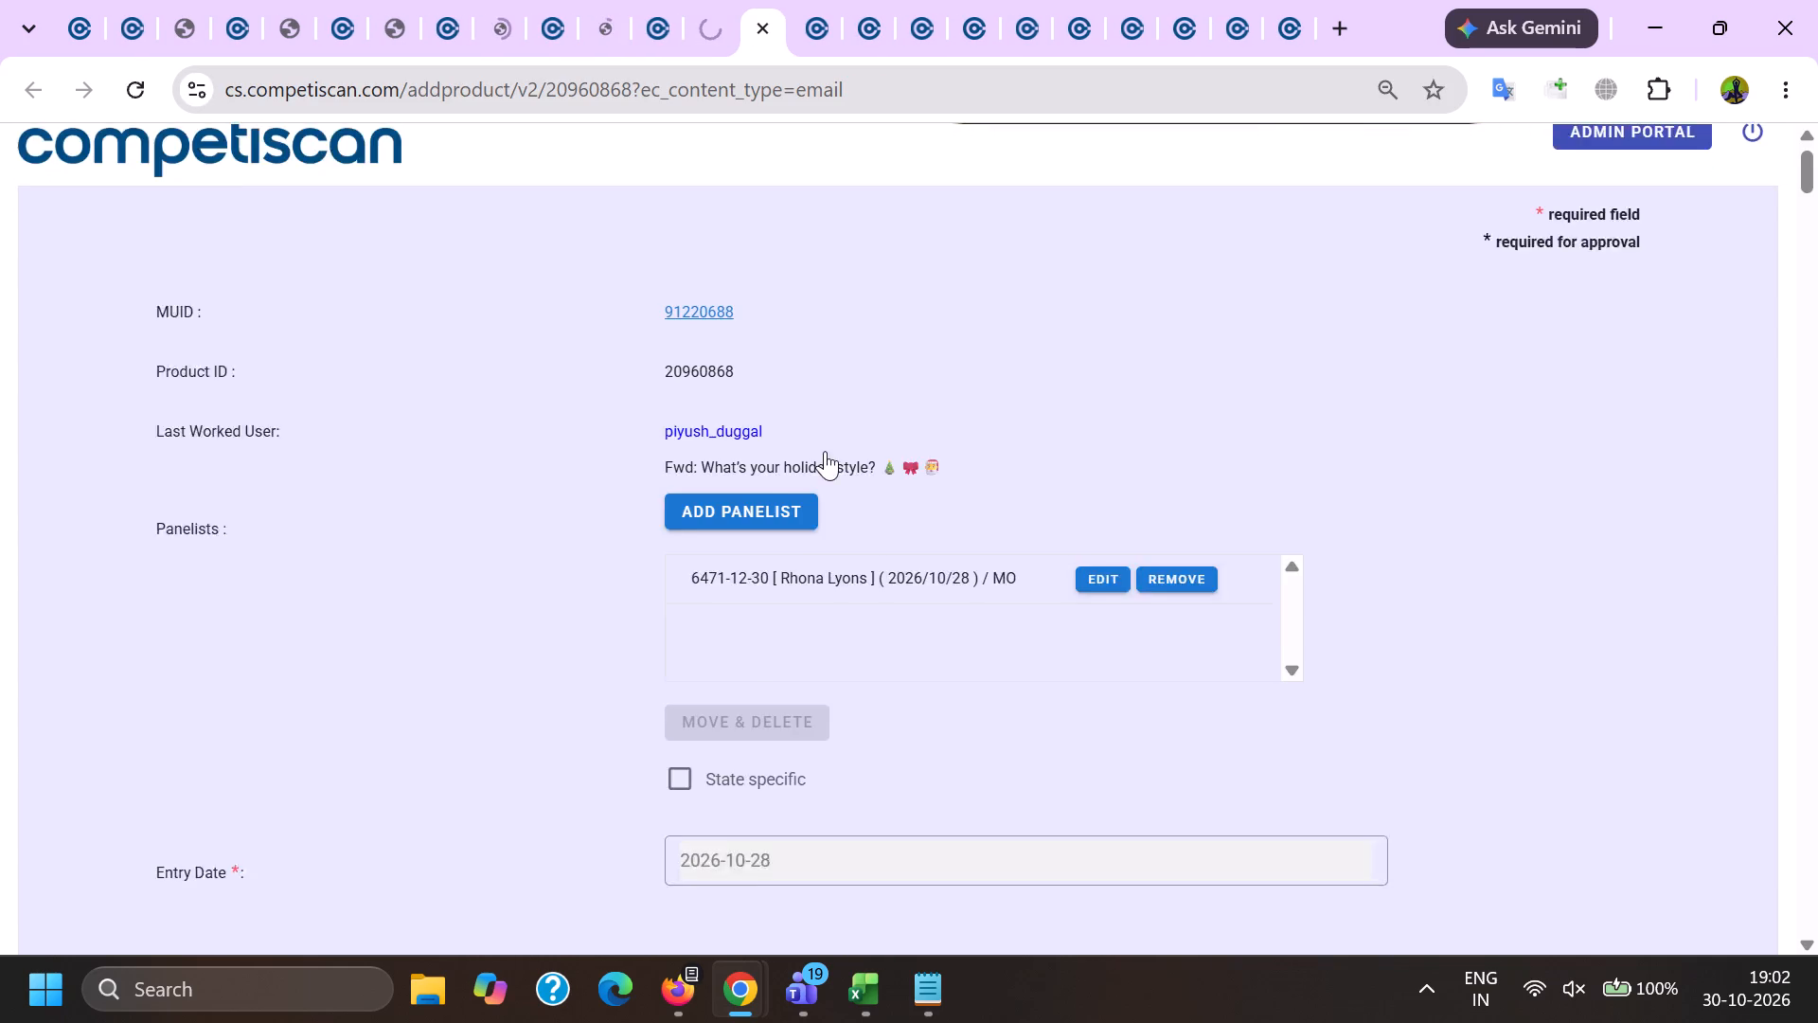
{"action": "scroll", "coordinate": [828, 505], "scroll_direction": "down", "scroll_amount": 5}
{"action": "left_click", "coordinate": [855, 389], "text": "ctrl"}
{"action": "key", "text": "ctrl+Tab"}
{"action": "key", "text": "ctrl+Tab"}
{"action": "scroll", "coordinate": [855, 386], "scroll_direction": "down", "scroll_amount": 6}
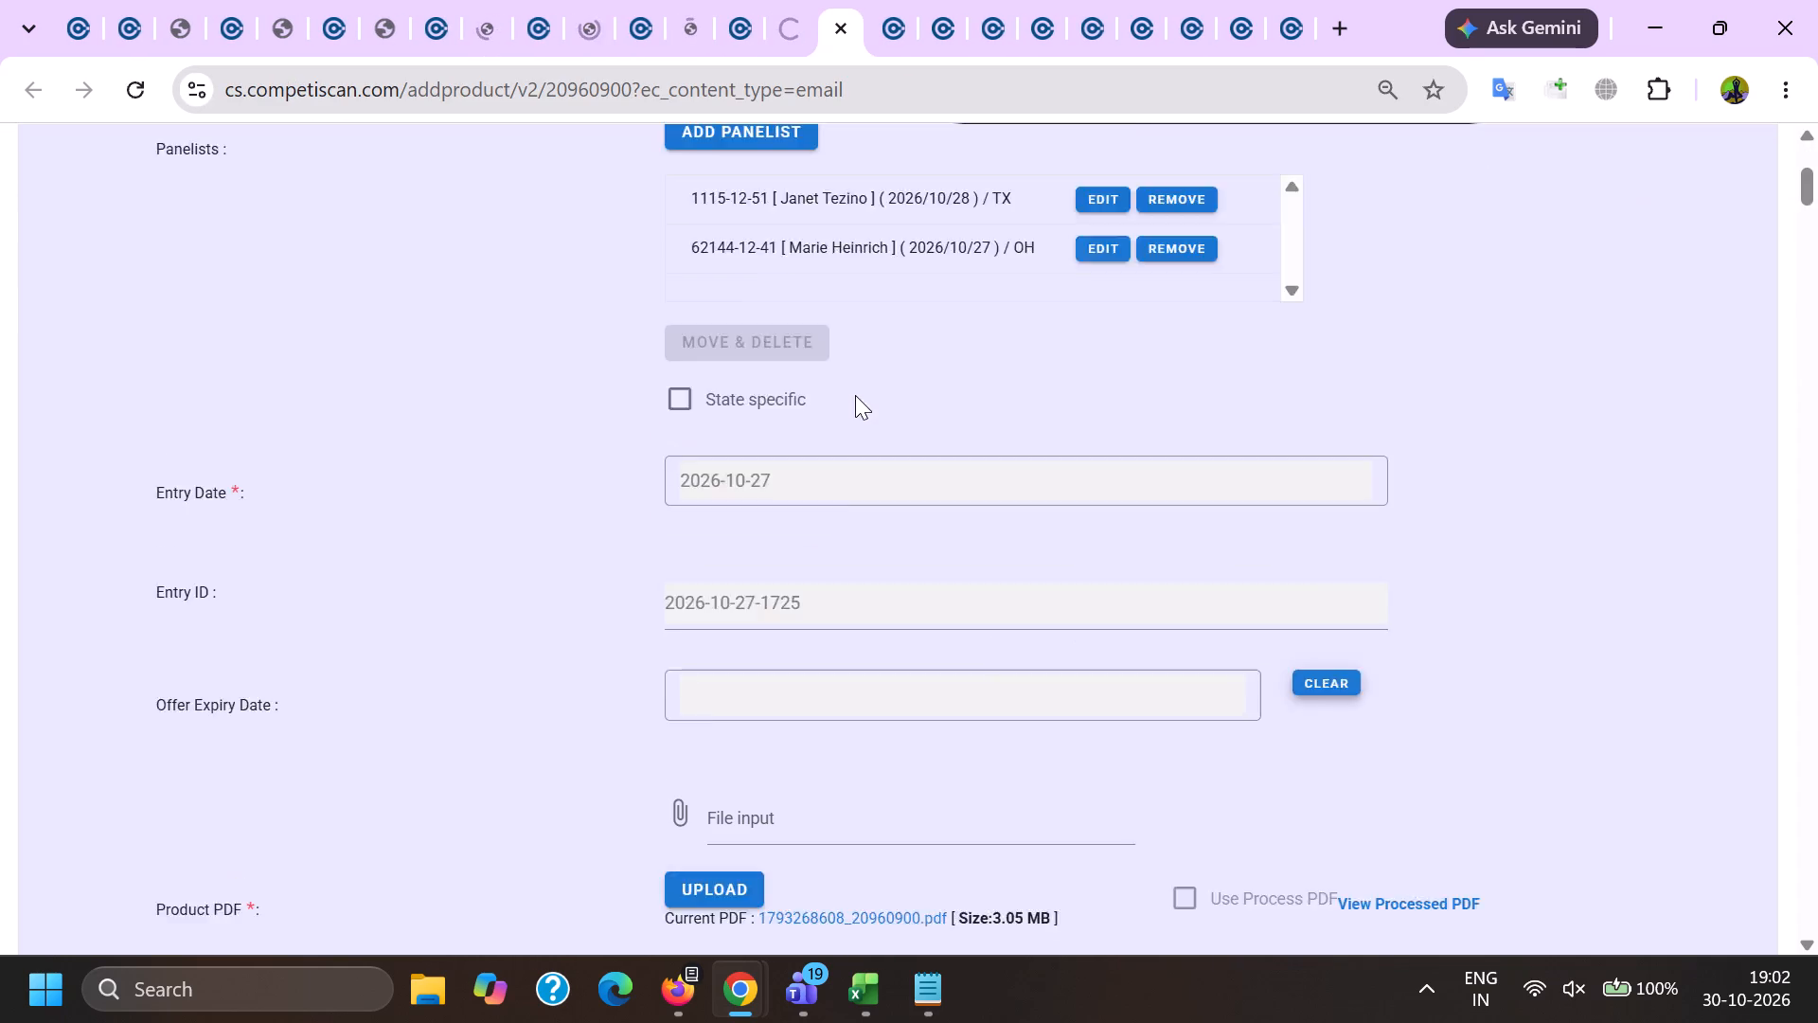
{"action": "left_click", "coordinate": [845, 379], "text": "ctrl"}
Open the current product PDFs of records 20960946 and 20960987 in their own tabs.
{"action": "key", "text": "ctrl+Tab"}
{"action": "key", "text": "ctrl+Tab"}
{"action": "scroll", "coordinate": [845, 379], "scroll_direction": "down", "scroll_amount": 6}
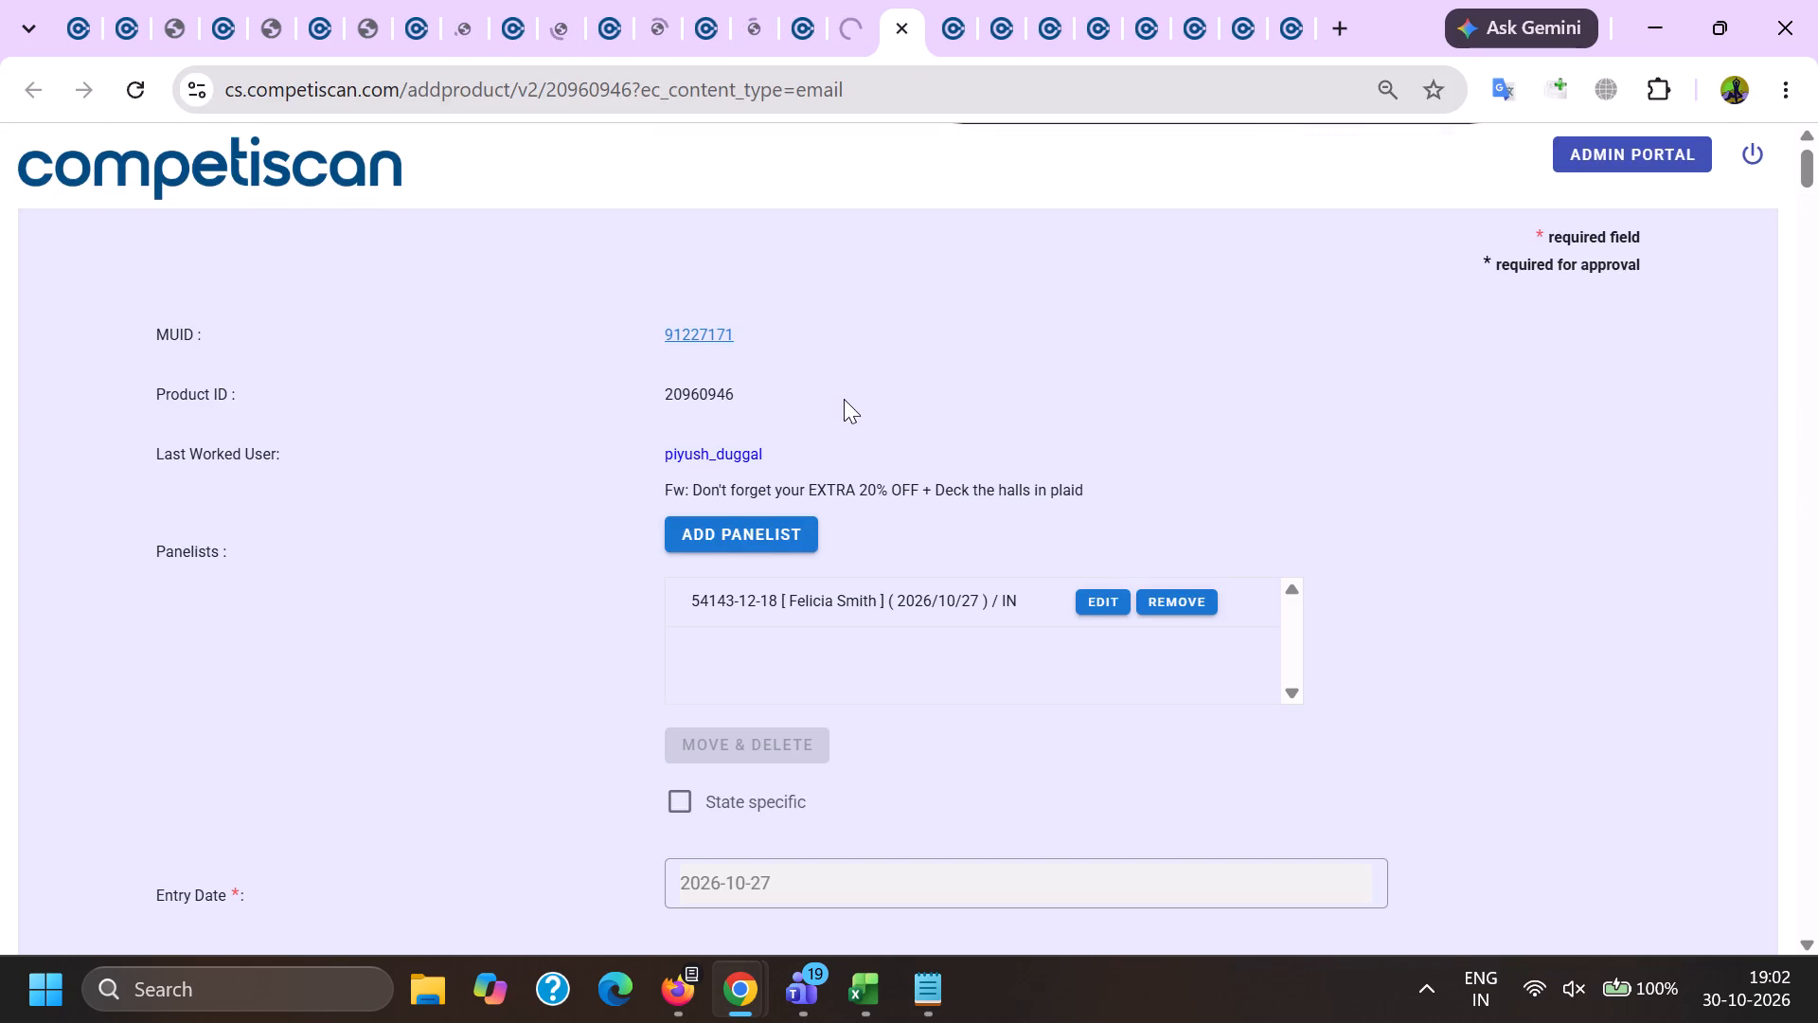
{"action": "scroll", "coordinate": [839, 460], "scroll_direction": "down", "scroll_amount": 6}
{"action": "left_click", "coordinate": [865, 385], "text": "ctrl"}
{"action": "key", "text": "ctrl+Tab"}
{"action": "key", "text": "ctrl+Tab"}
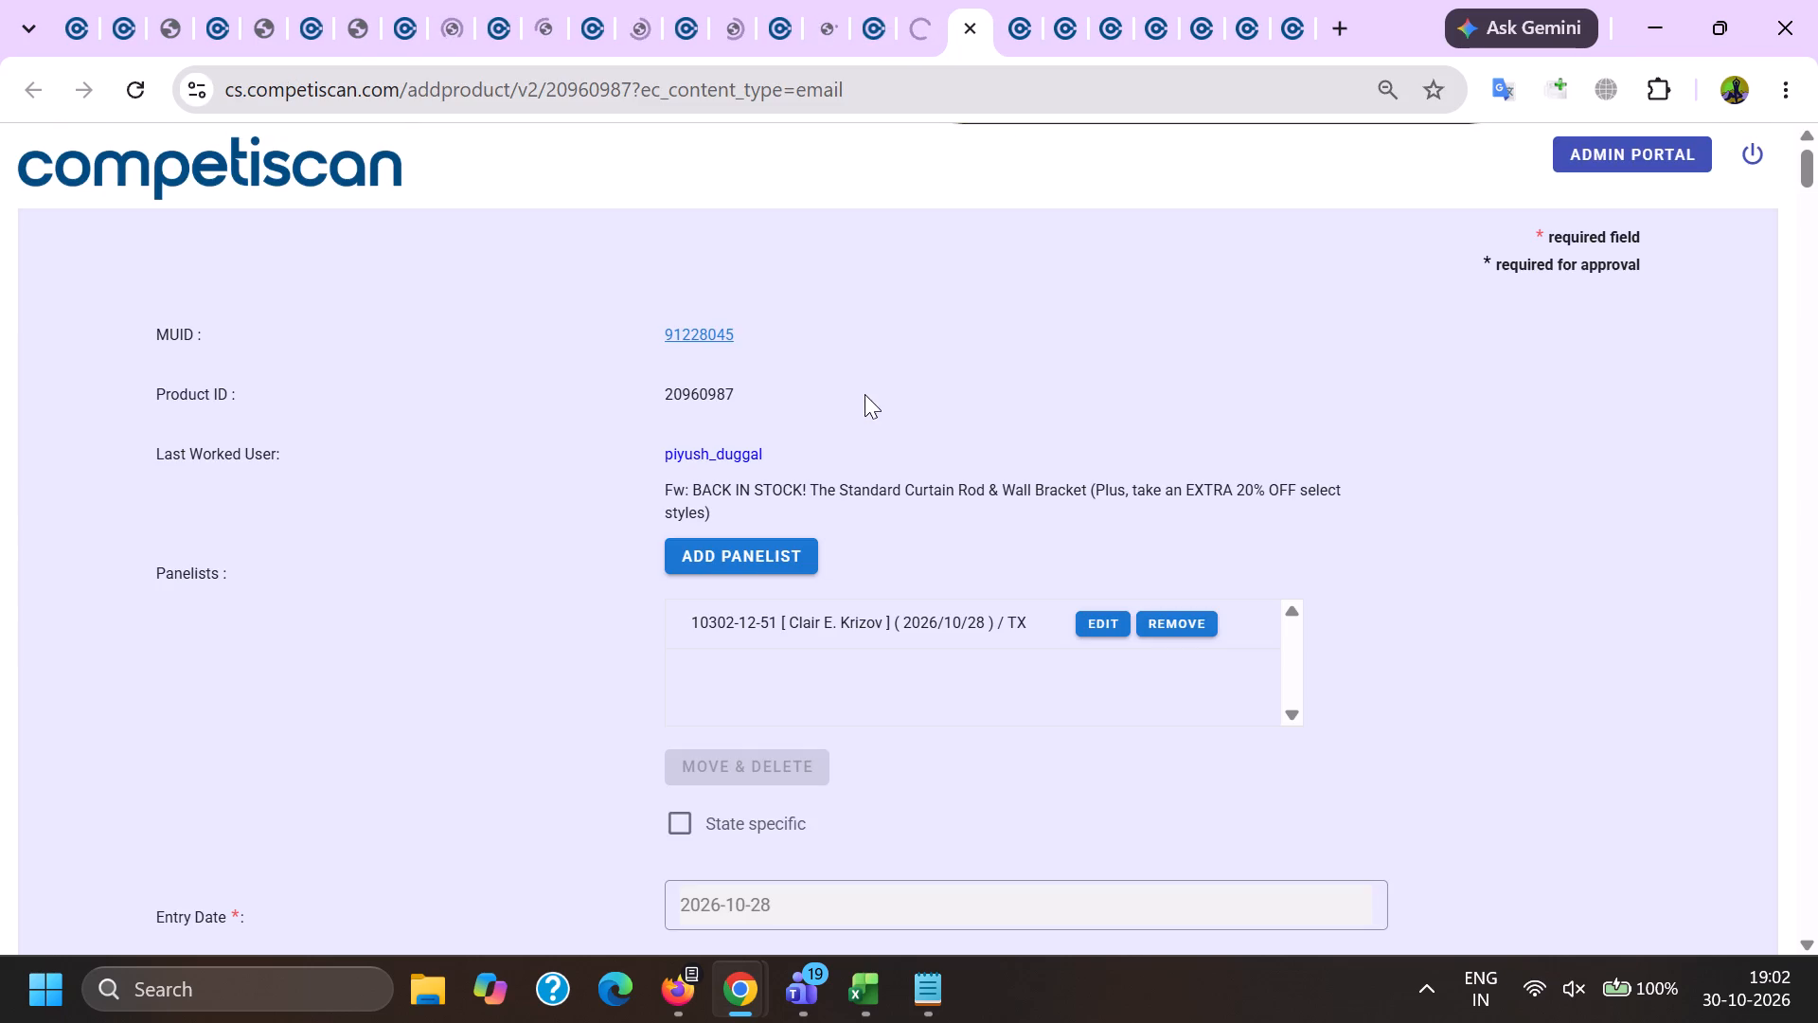
{"action": "scroll", "coordinate": [828, 461], "scroll_direction": "down", "scroll_amount": 5}
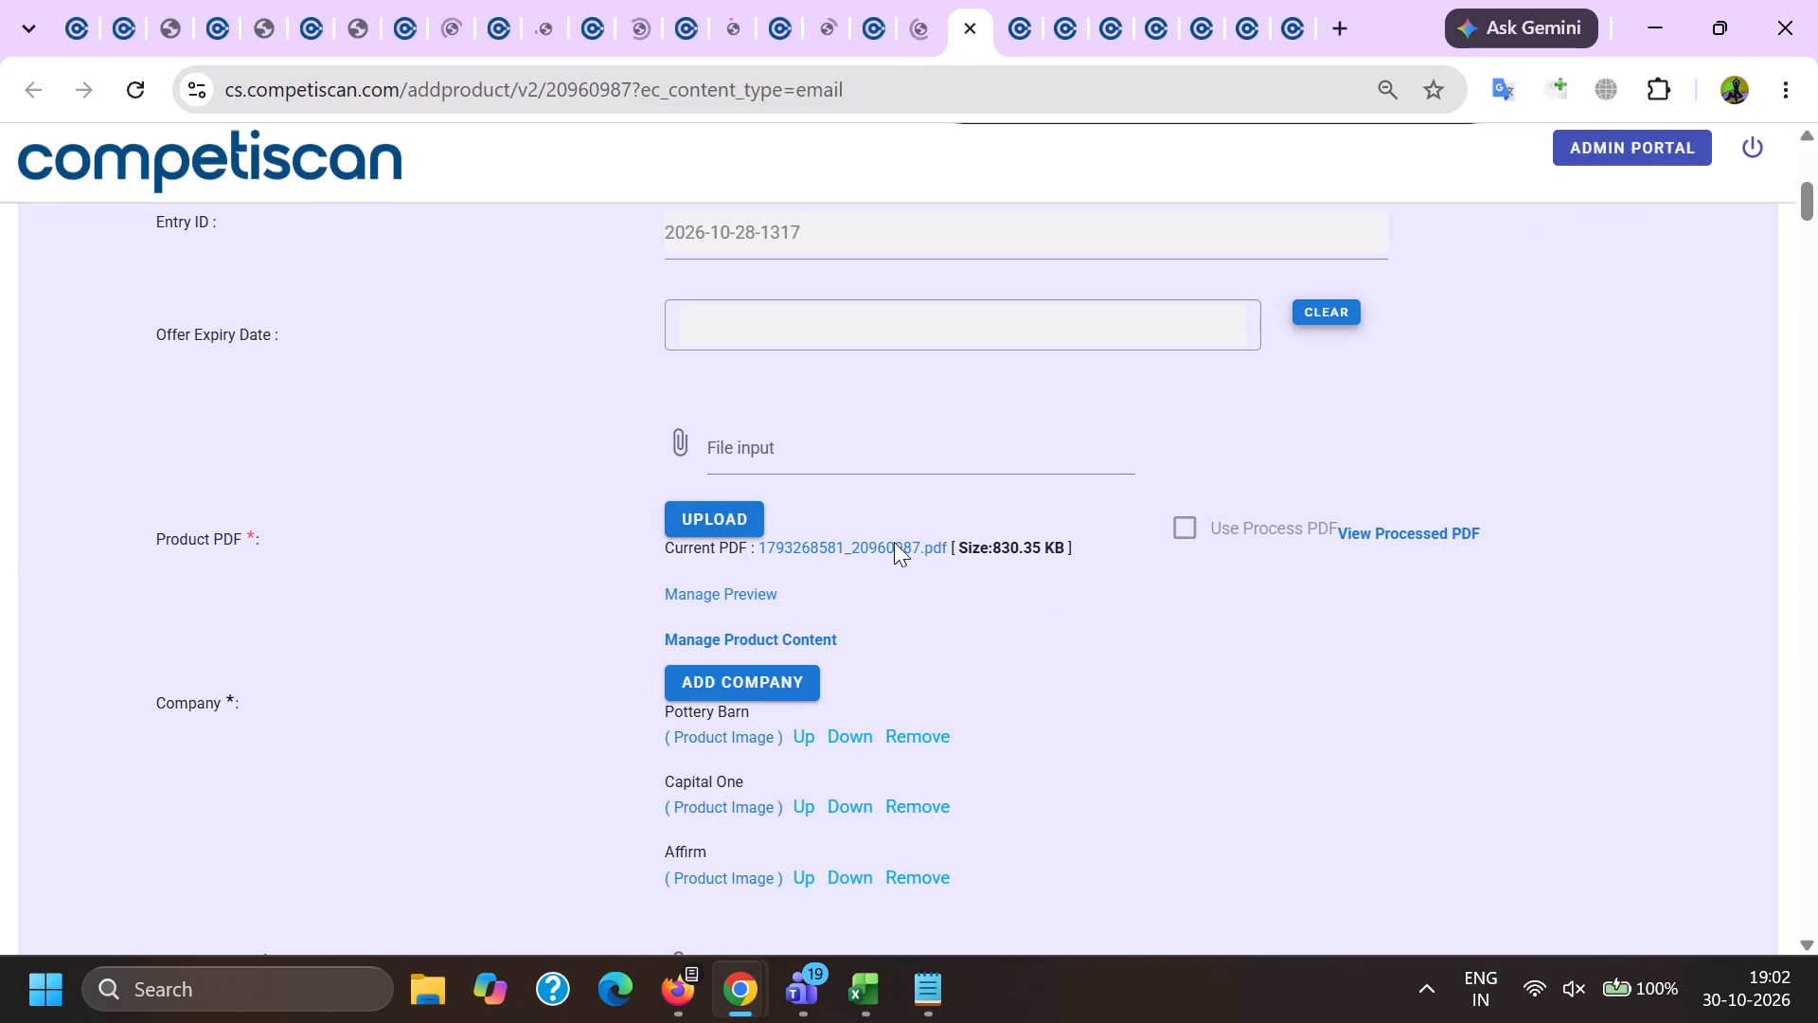
{"action": "left_click", "coordinate": [894, 544], "text": "ctrl"}
Open the current product PDFs of records 20961065 and 20961043 in their own tabs.
{"action": "key", "text": "ctrl+Tab"}
{"action": "key", "text": "ctrl+Tab"}
{"action": "scroll", "coordinate": [894, 540], "scroll_direction": "down", "scroll_amount": 6}
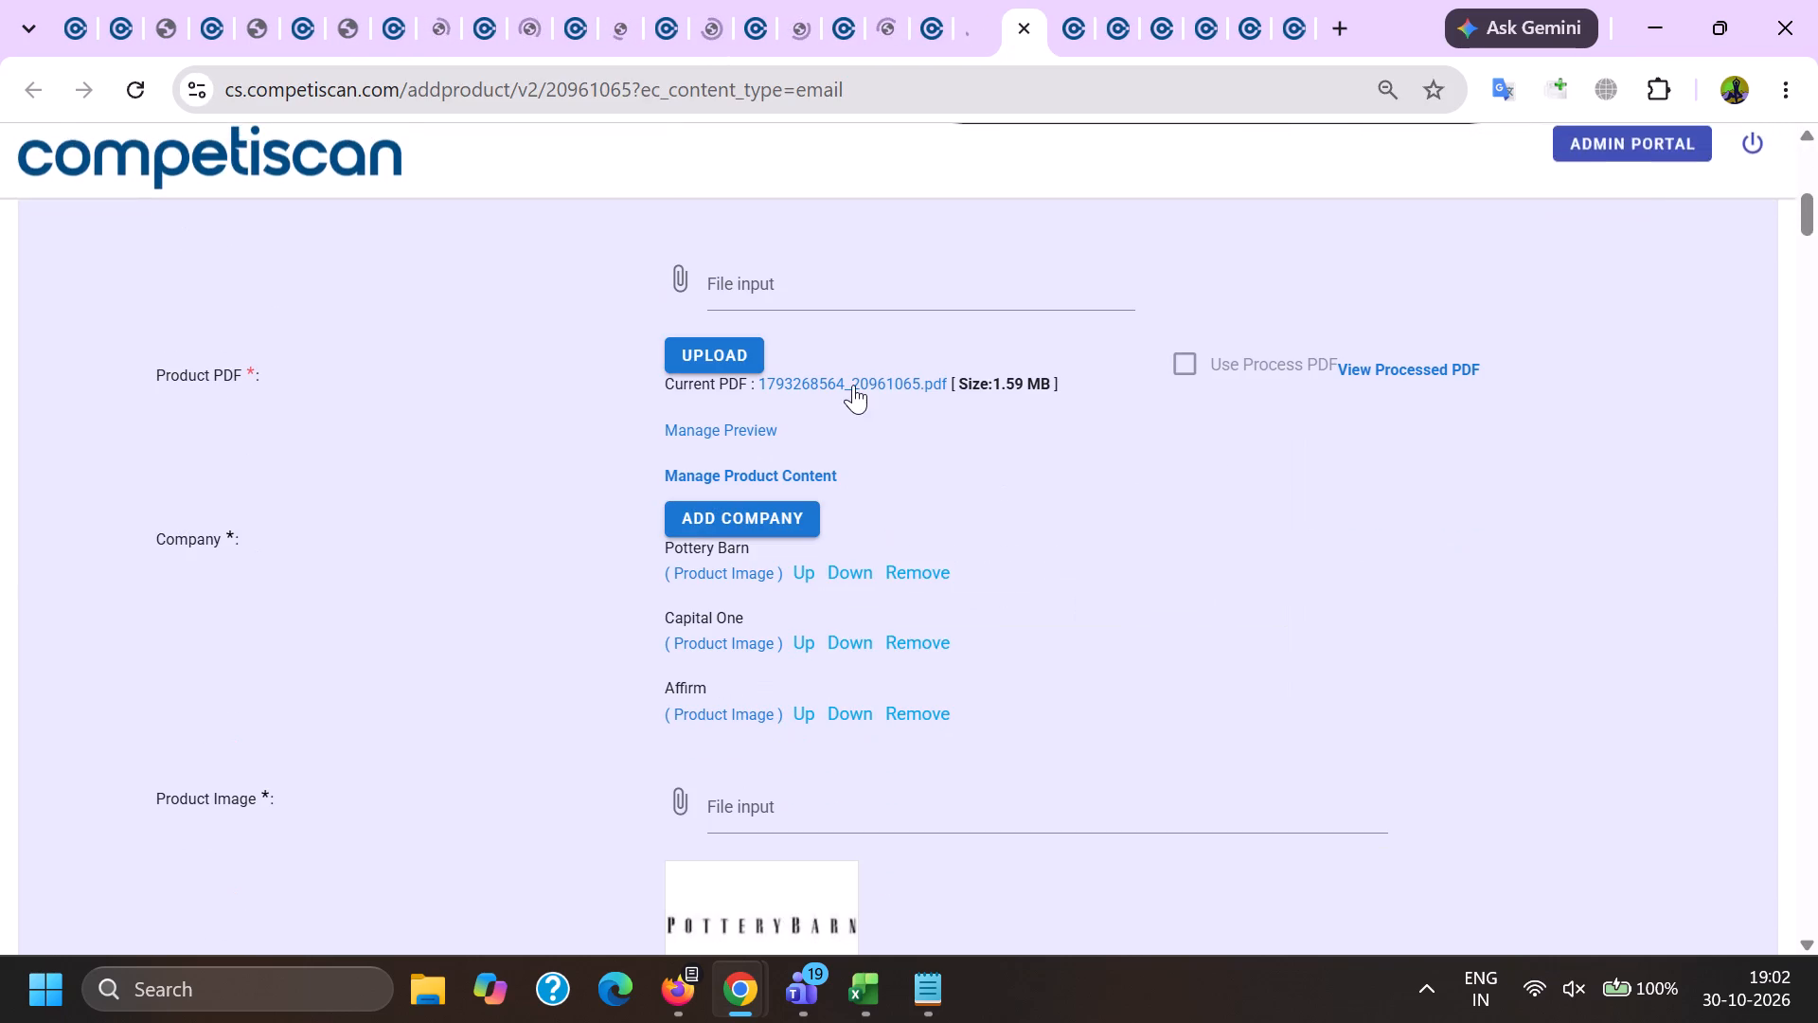
{"action": "left_click", "coordinate": [852, 380], "text": "ctrl"}
{"action": "key", "text": "ctrl+Tab"}
{"action": "key", "text": "ctrl+Tab"}
{"action": "scroll", "coordinate": [851, 390], "scroll_direction": "down", "scroll_amount": 6}
{"action": "left_click", "coordinate": [850, 524], "text": "ctrl"}
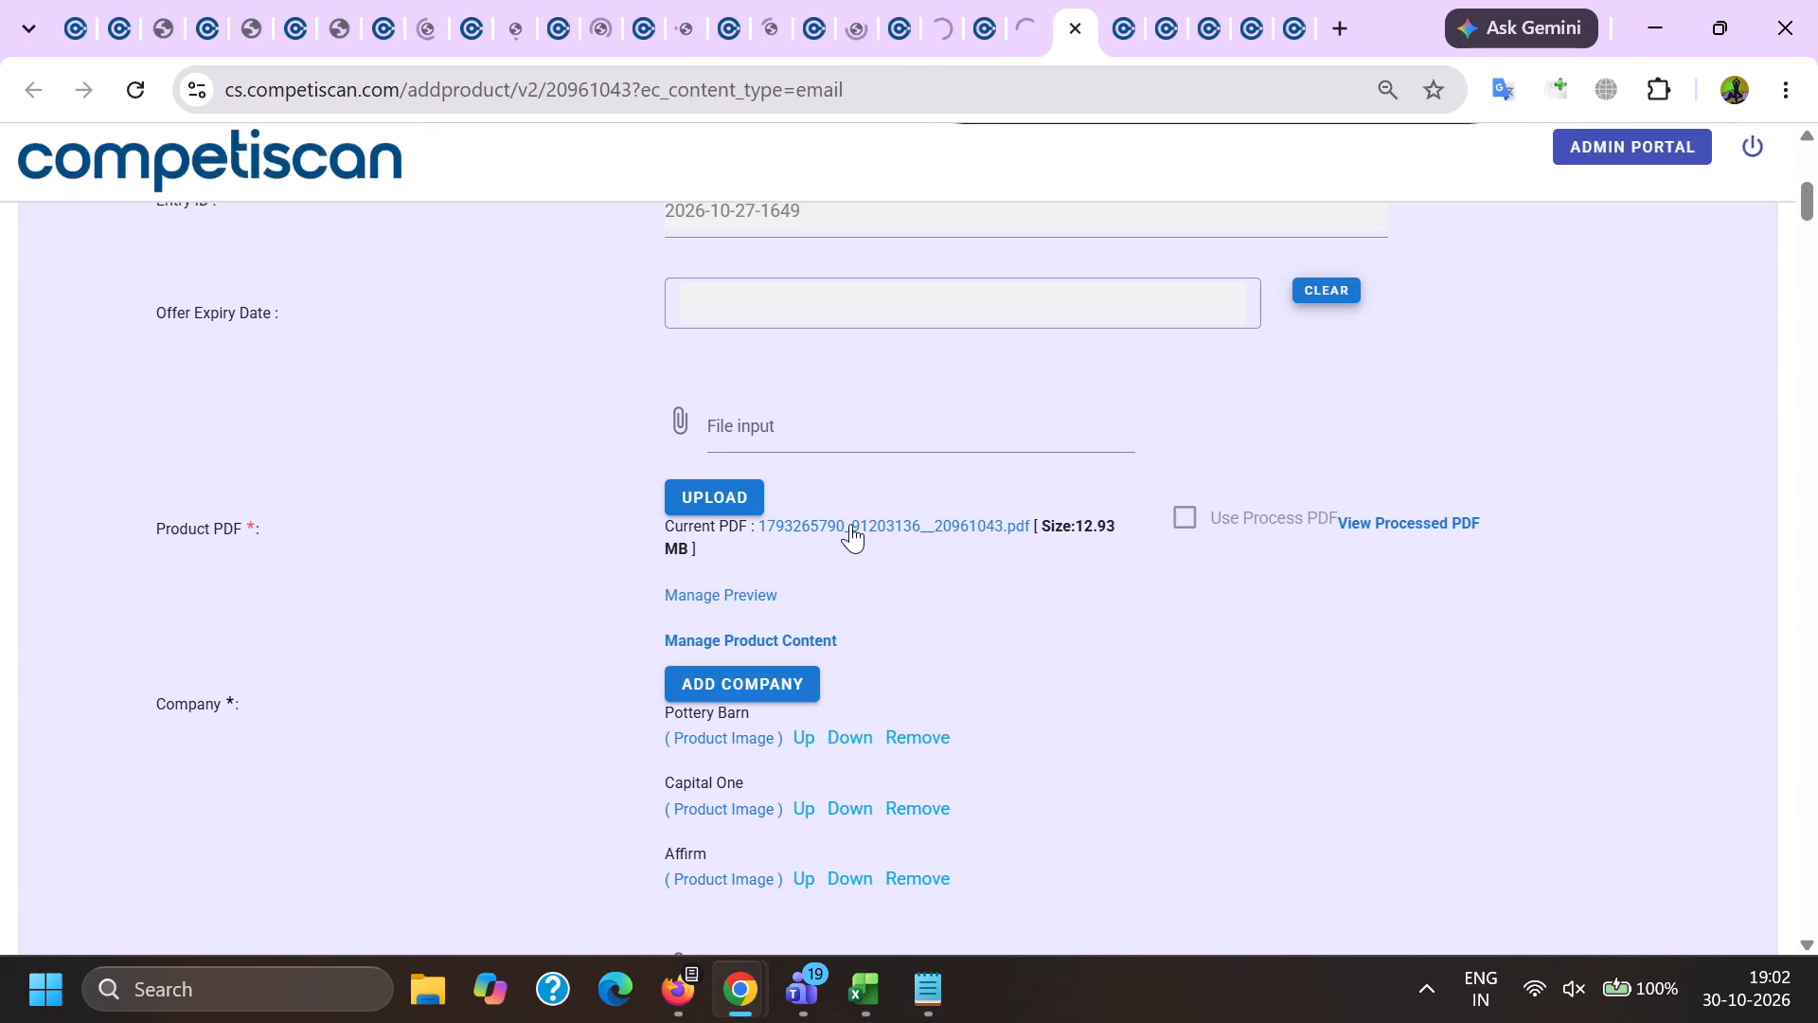
Open the current product PDFs of the record that follows 20961043 and of record 20961145.
{"action": "key", "text": "ctrl+Tab"}
{"action": "key", "text": "ctrl+Tab"}
{"action": "scroll", "coordinate": [850, 521], "scroll_direction": "down", "scroll_amount": 5}
{"action": "left_click", "coordinate": [858, 523], "text": "ctrl"}
{"action": "key", "text": "ctrl+Tab"}
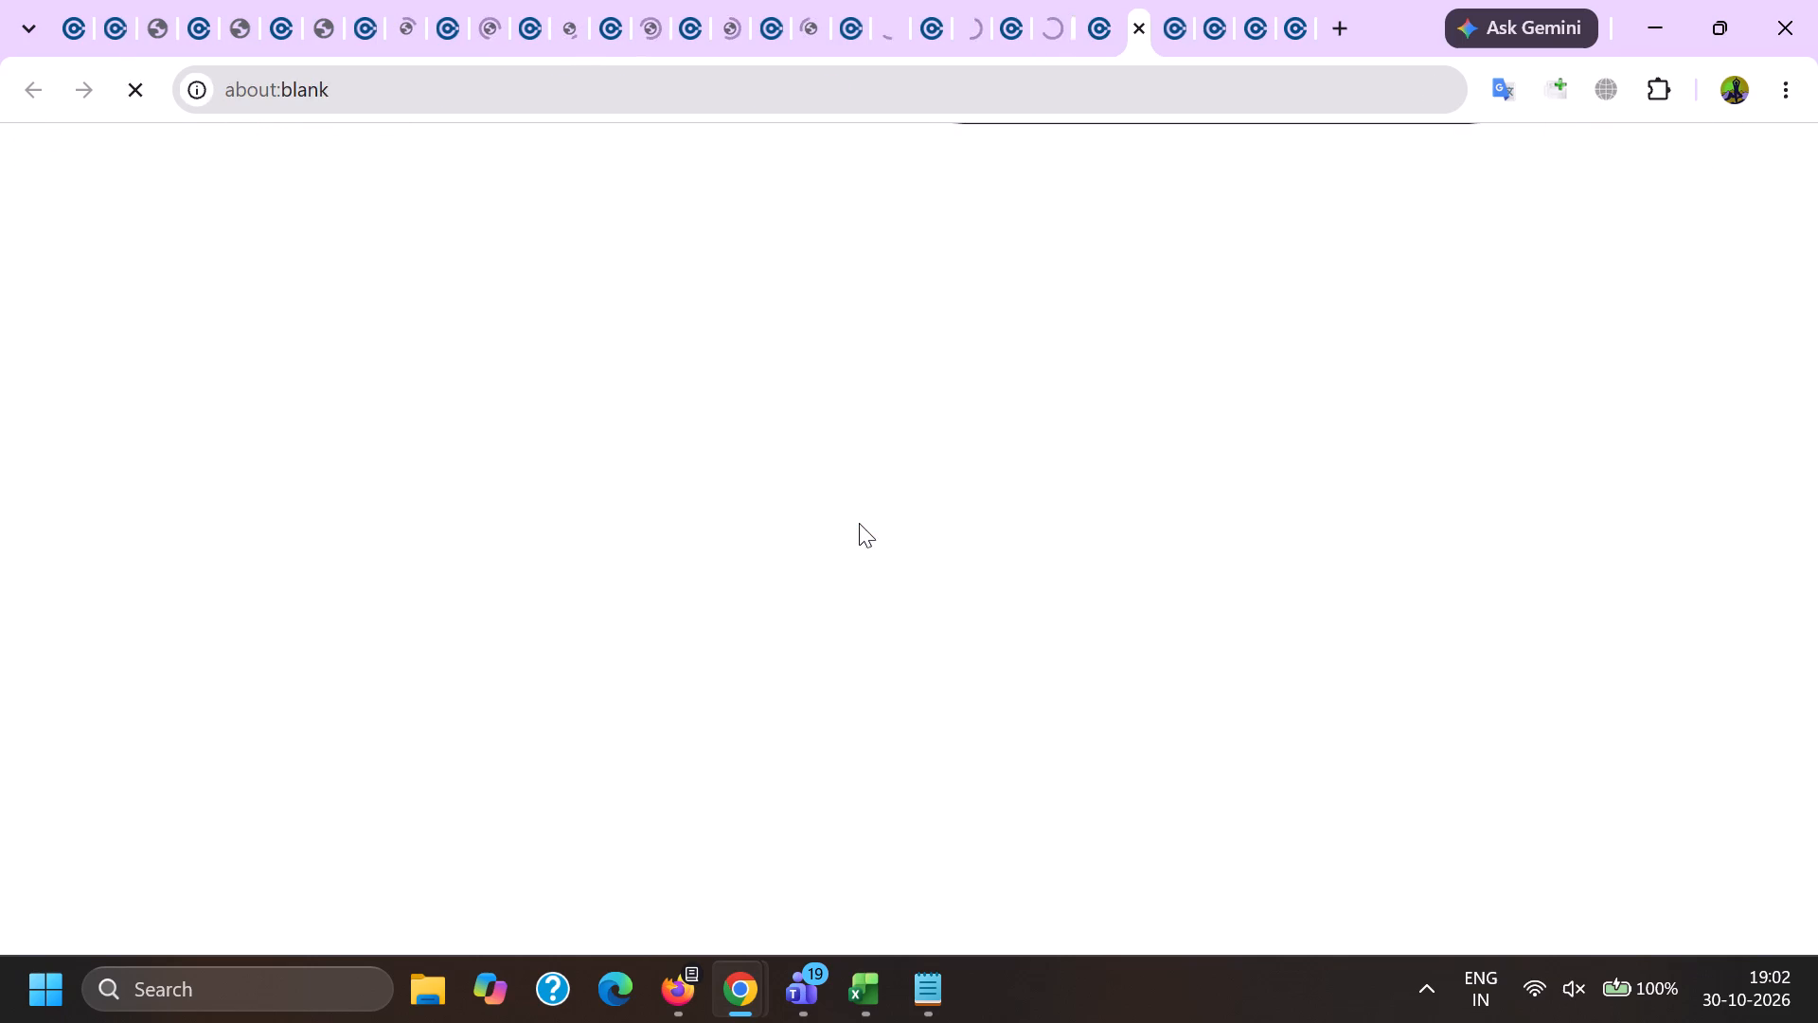
{"action": "key", "text": "ctrl+Tab"}
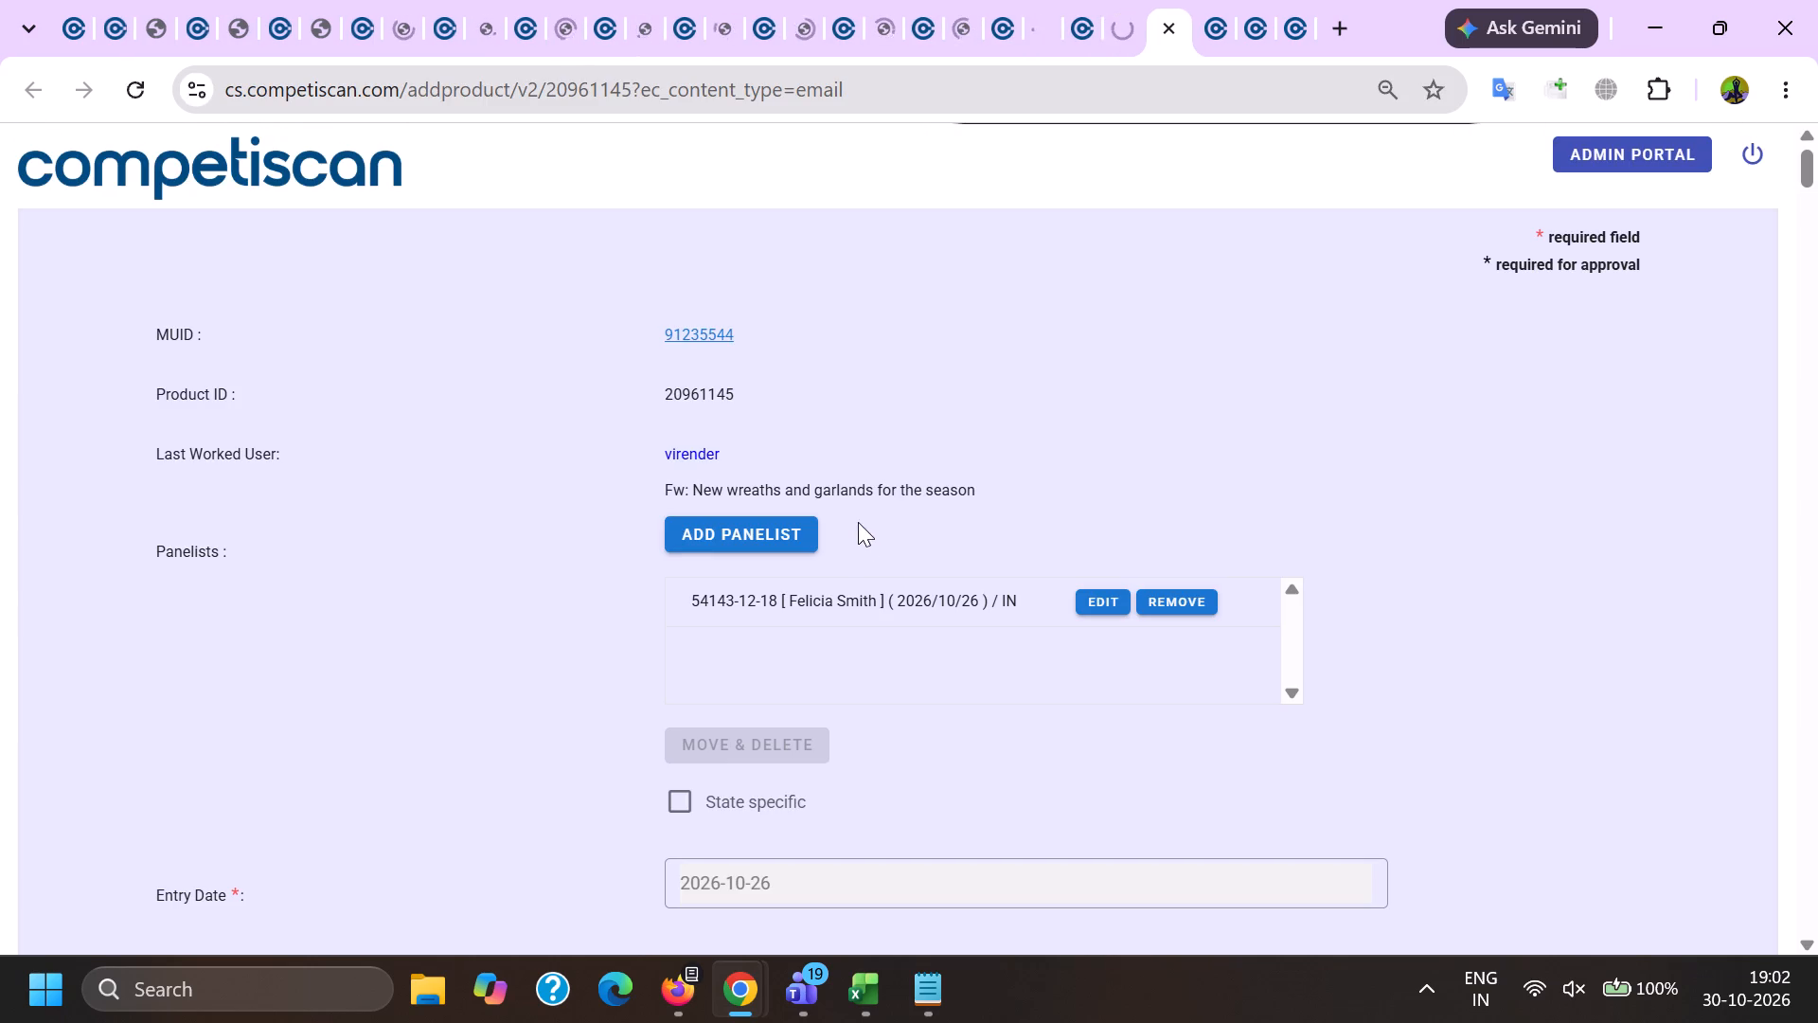
{"action": "scroll", "coordinate": [843, 490], "scroll_direction": "down", "scroll_amount": 5}
{"action": "left_click", "coordinate": [855, 527], "text": "ctrl"}
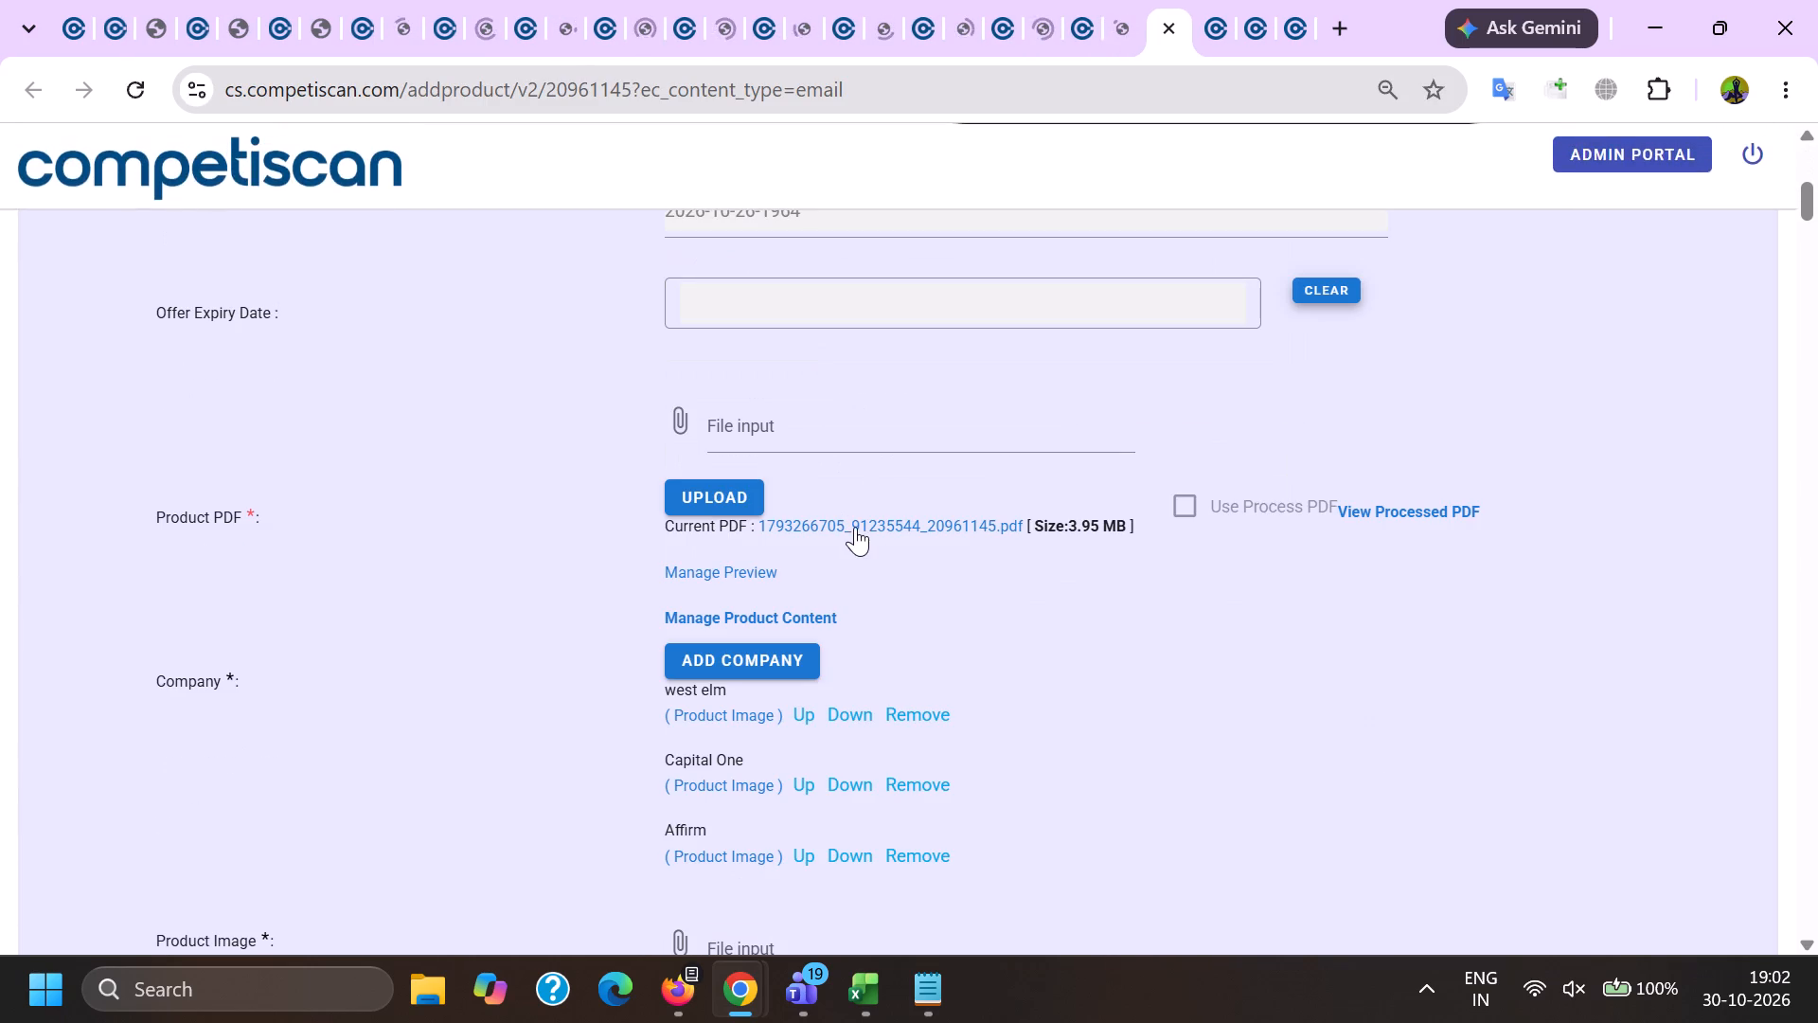
Open the current product PDFs of the two records that follow 20961145 and of record 20961209.
{"action": "key", "text": "ctrl+Tab"}
{"action": "key", "text": "ctrl+Tab"}
{"action": "scroll", "coordinate": [855, 523], "scroll_direction": "down", "scroll_amount": 6}
{"action": "left_click", "coordinate": [852, 386], "text": "ctrl"}
{"action": "key", "text": "ctrl+Tab"}
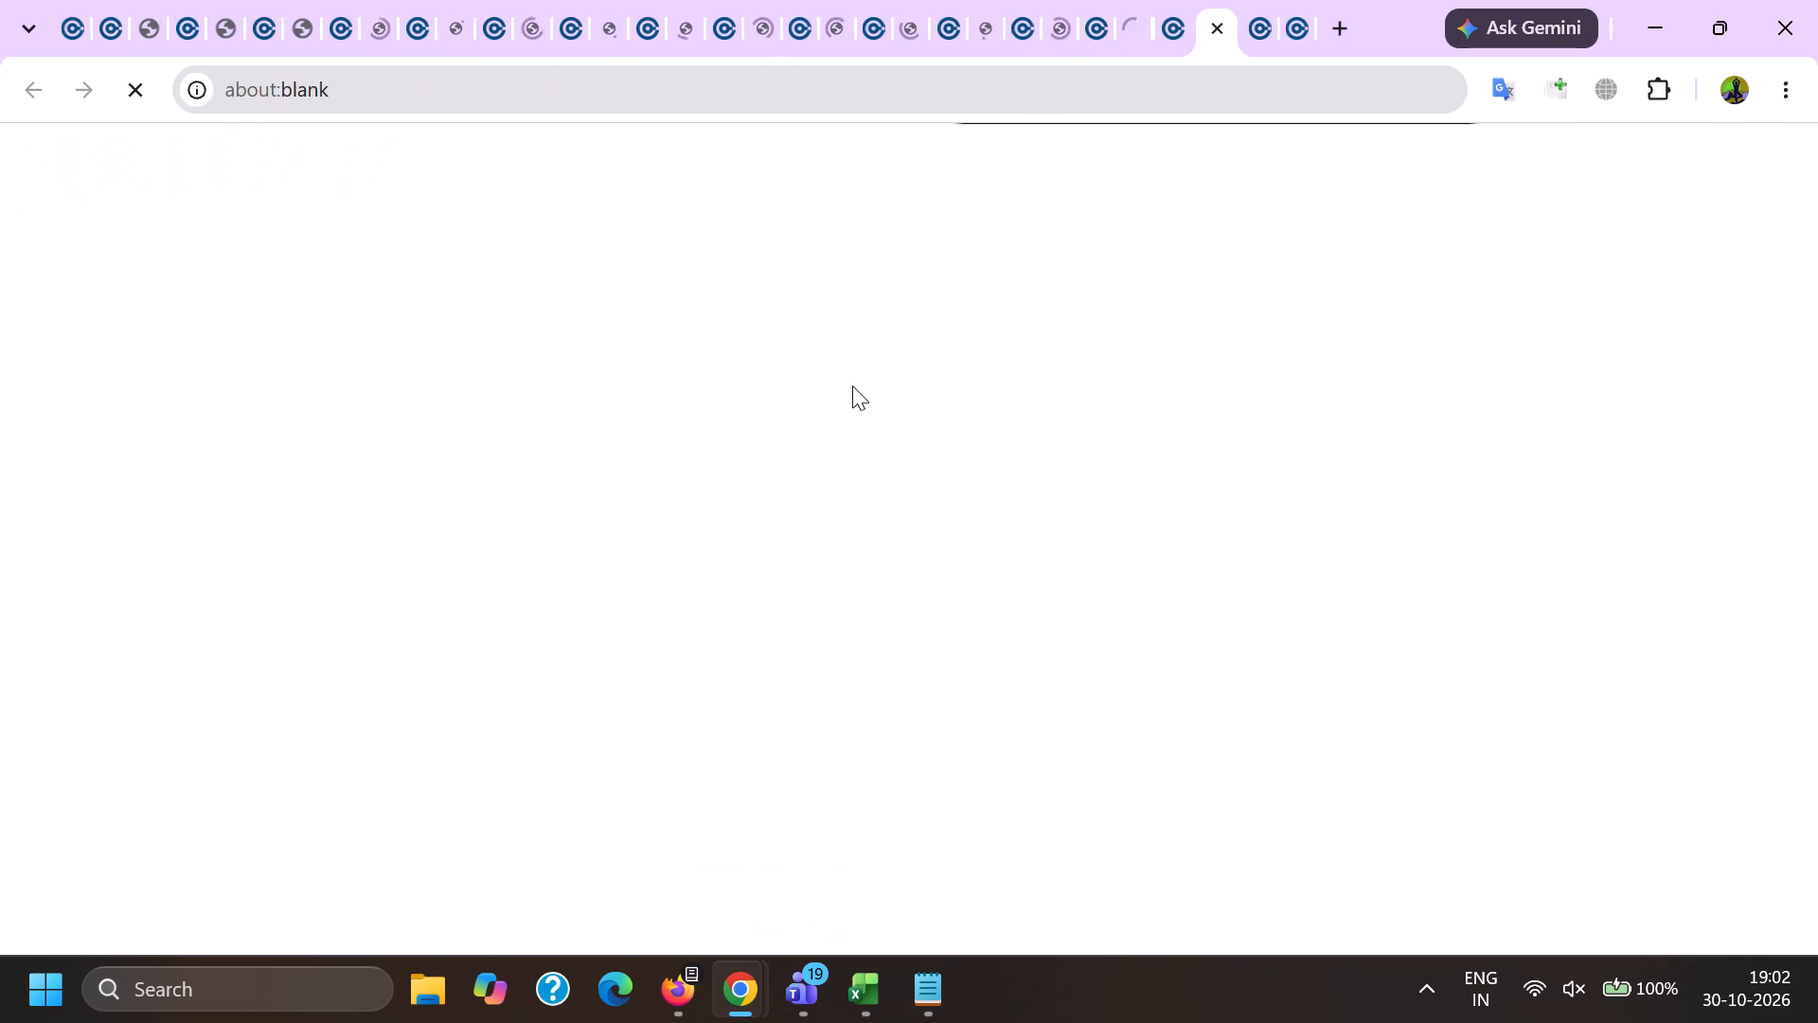
{"action": "key", "text": "ctrl+Tab"}
{"action": "scroll", "coordinate": [852, 396], "scroll_direction": "down", "scroll_amount": 5}
{"action": "left_click", "coordinate": [877, 527], "text": "ctrl"}
{"action": "key", "text": "ctrl+Tab"}
{"action": "key", "text": "ctrl+Tab"}
{"action": "scroll", "coordinate": [877, 524], "scroll_direction": "down", "scroll_amount": 5}
{"action": "left_click", "coordinate": [880, 526], "text": "ctrl"}
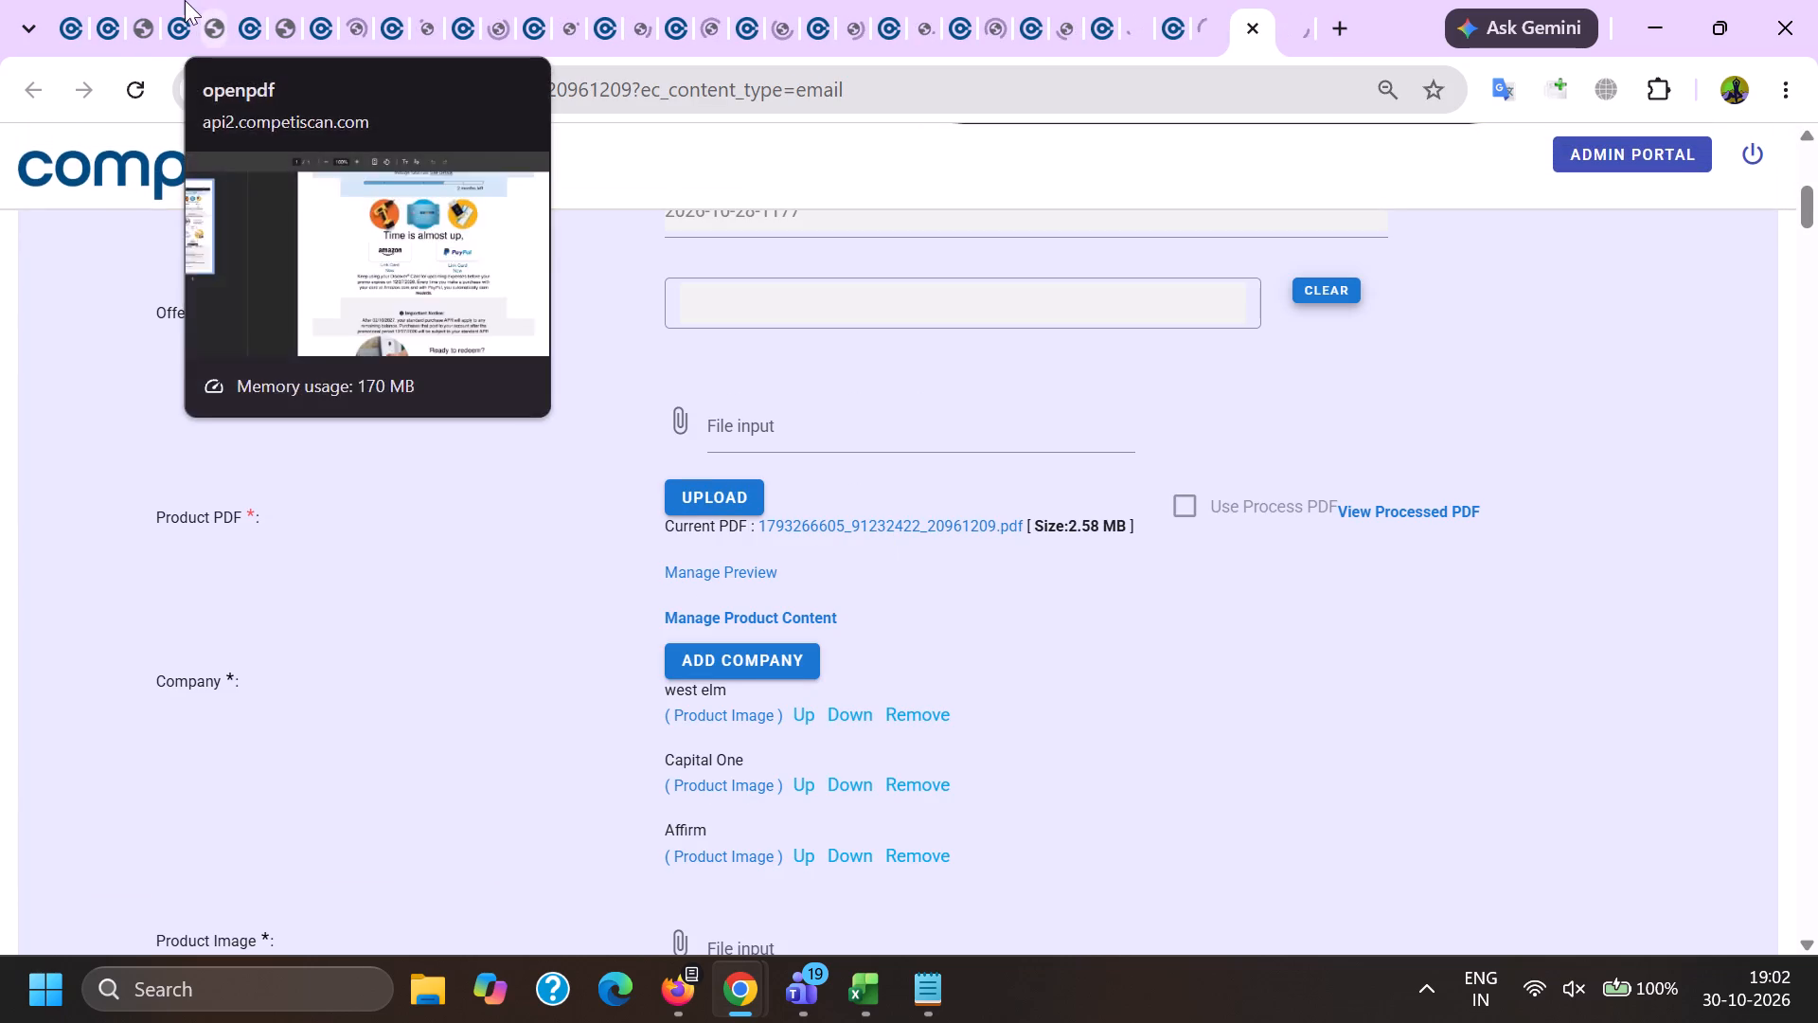
Close the four tabs of the already reviewed records and PDFs, from record 20577567 through product 20960144's PDF.
{"action": "left_click", "coordinate": [162, 0]}
{"action": "left_click", "coordinate": [135, 0]}
{"action": "left_click", "coordinate": [116, 0]}
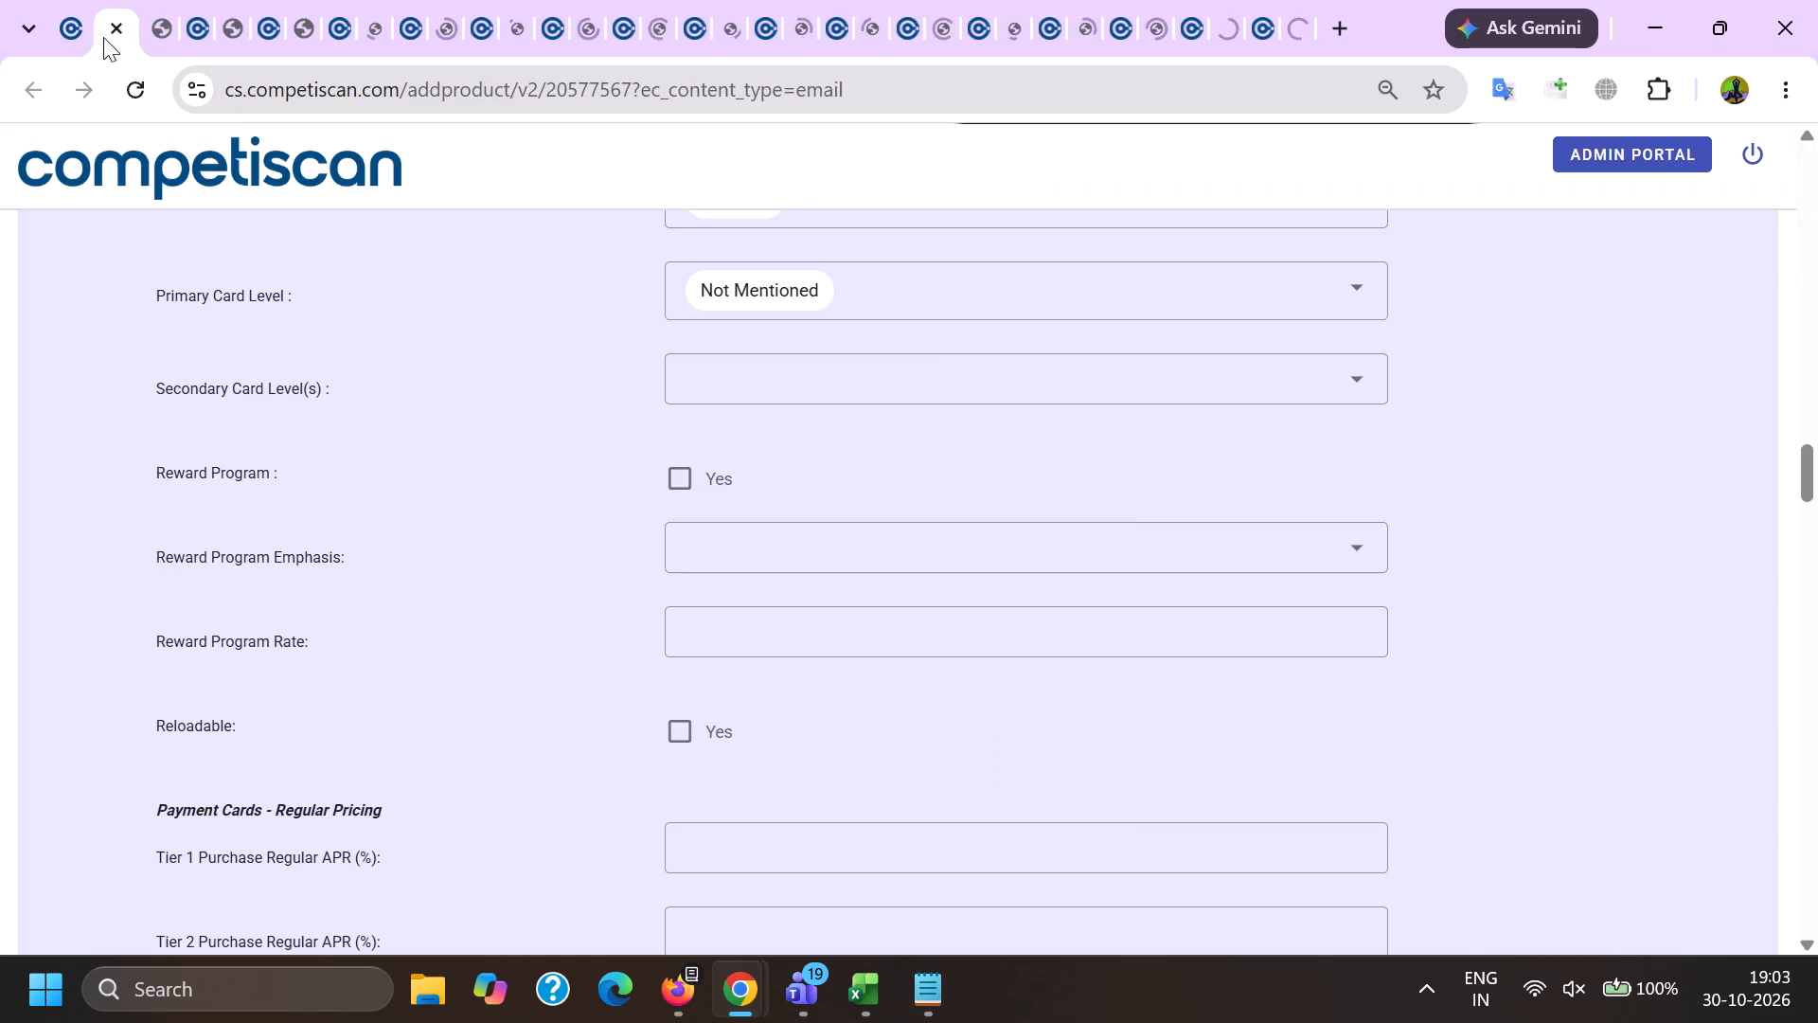
{"action": "double_click", "coordinate": [113, 31]}
{"action": "double_click", "coordinate": [113, 30]}
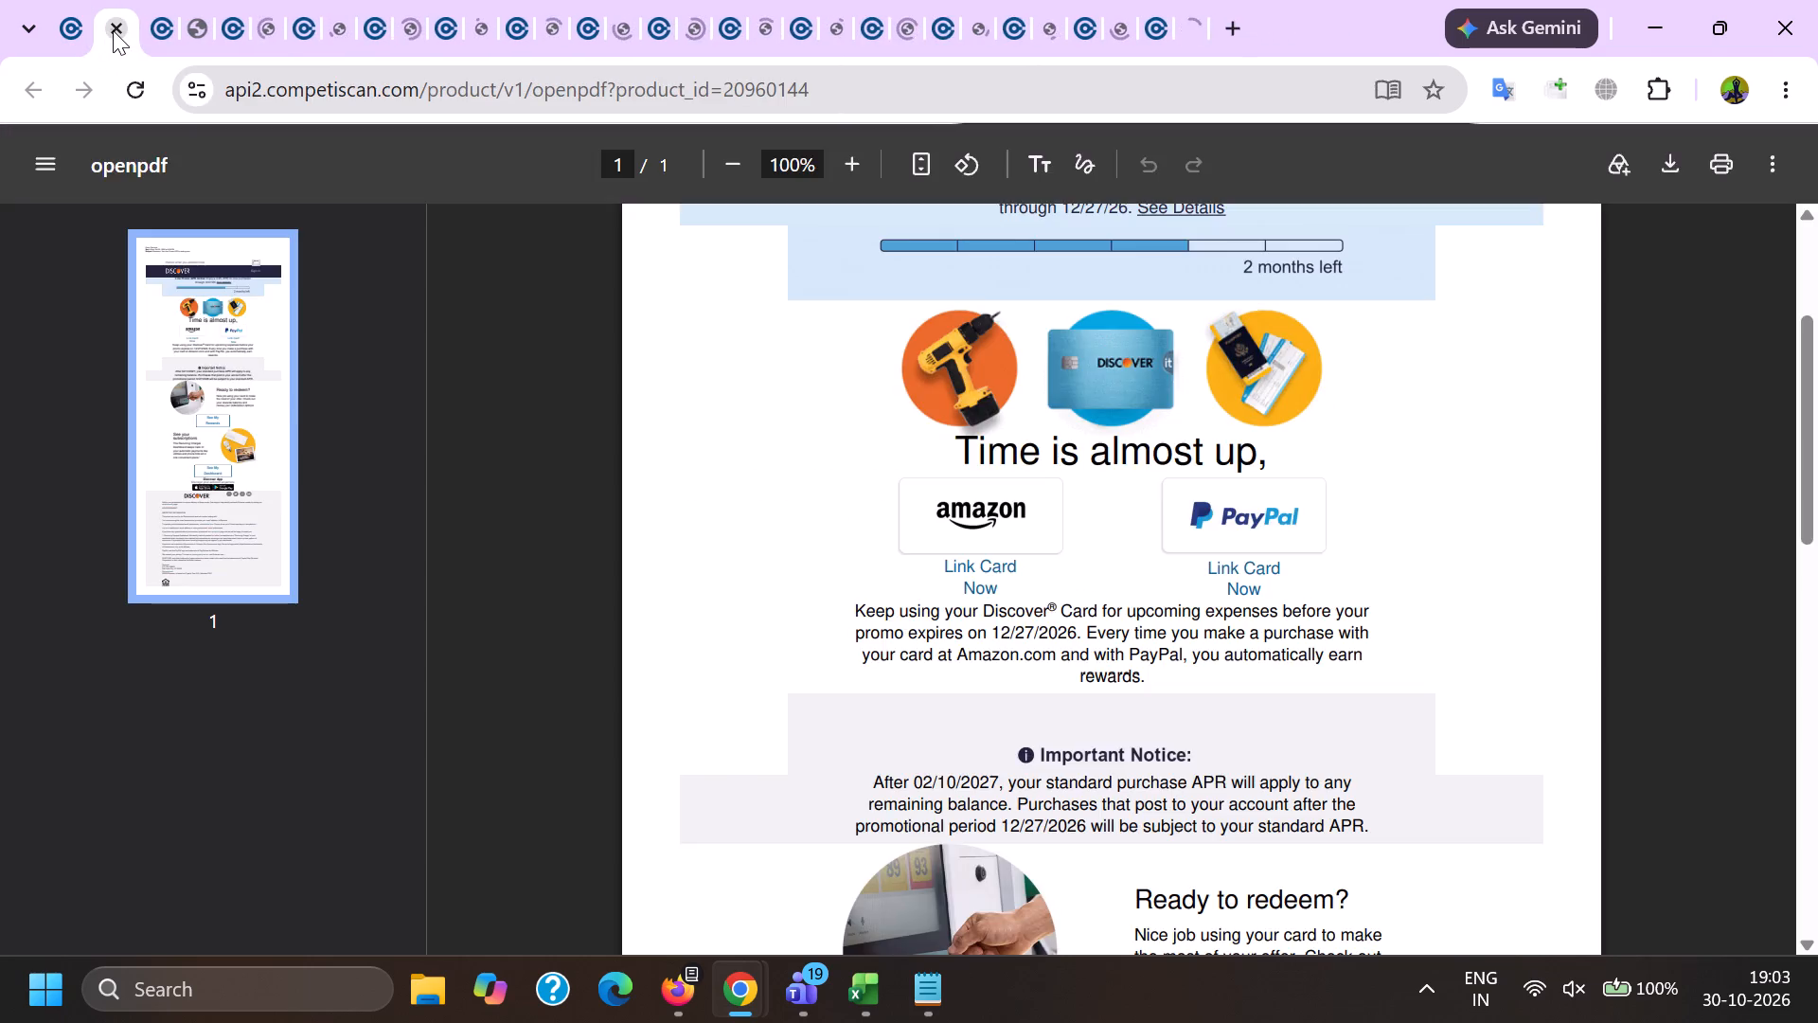
Search the PDF of product 20960188 for "@" and read it through to the footer.
{"action": "left_click", "coordinate": [151, 0]}
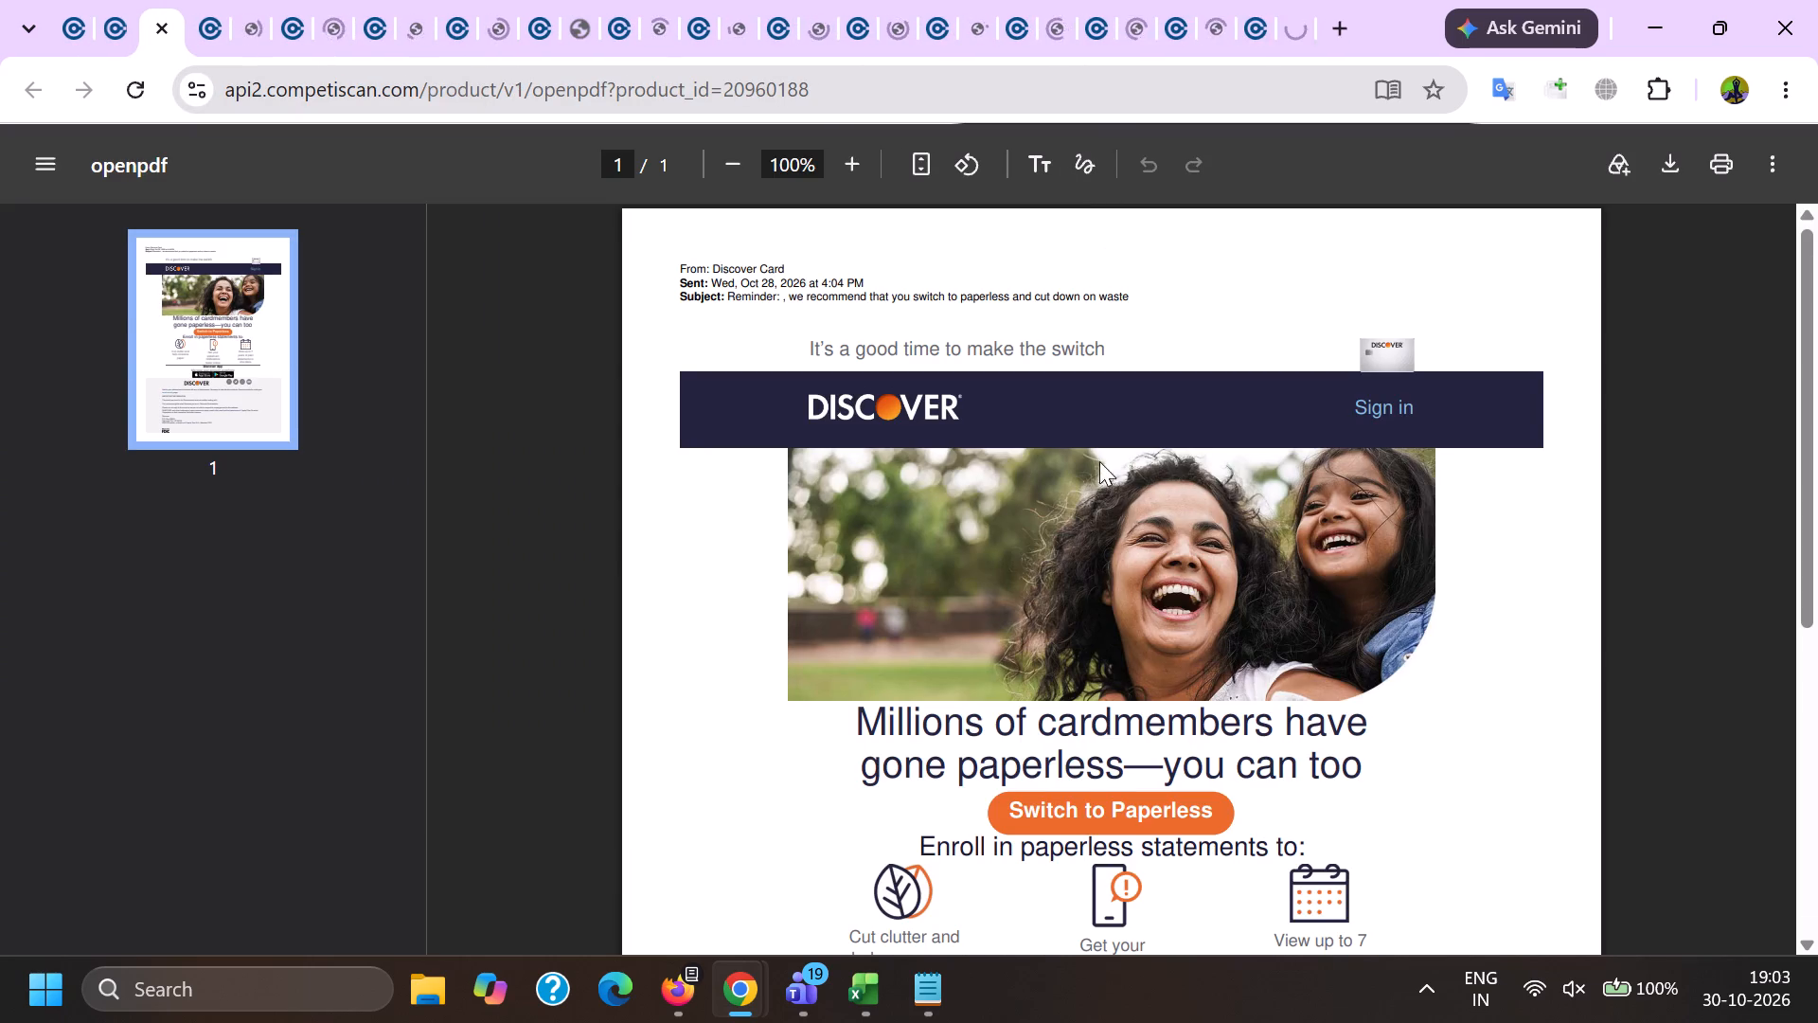
{"action": "key", "text": "ctrl+f"}
{"action": "key", "text": "shift+at"}
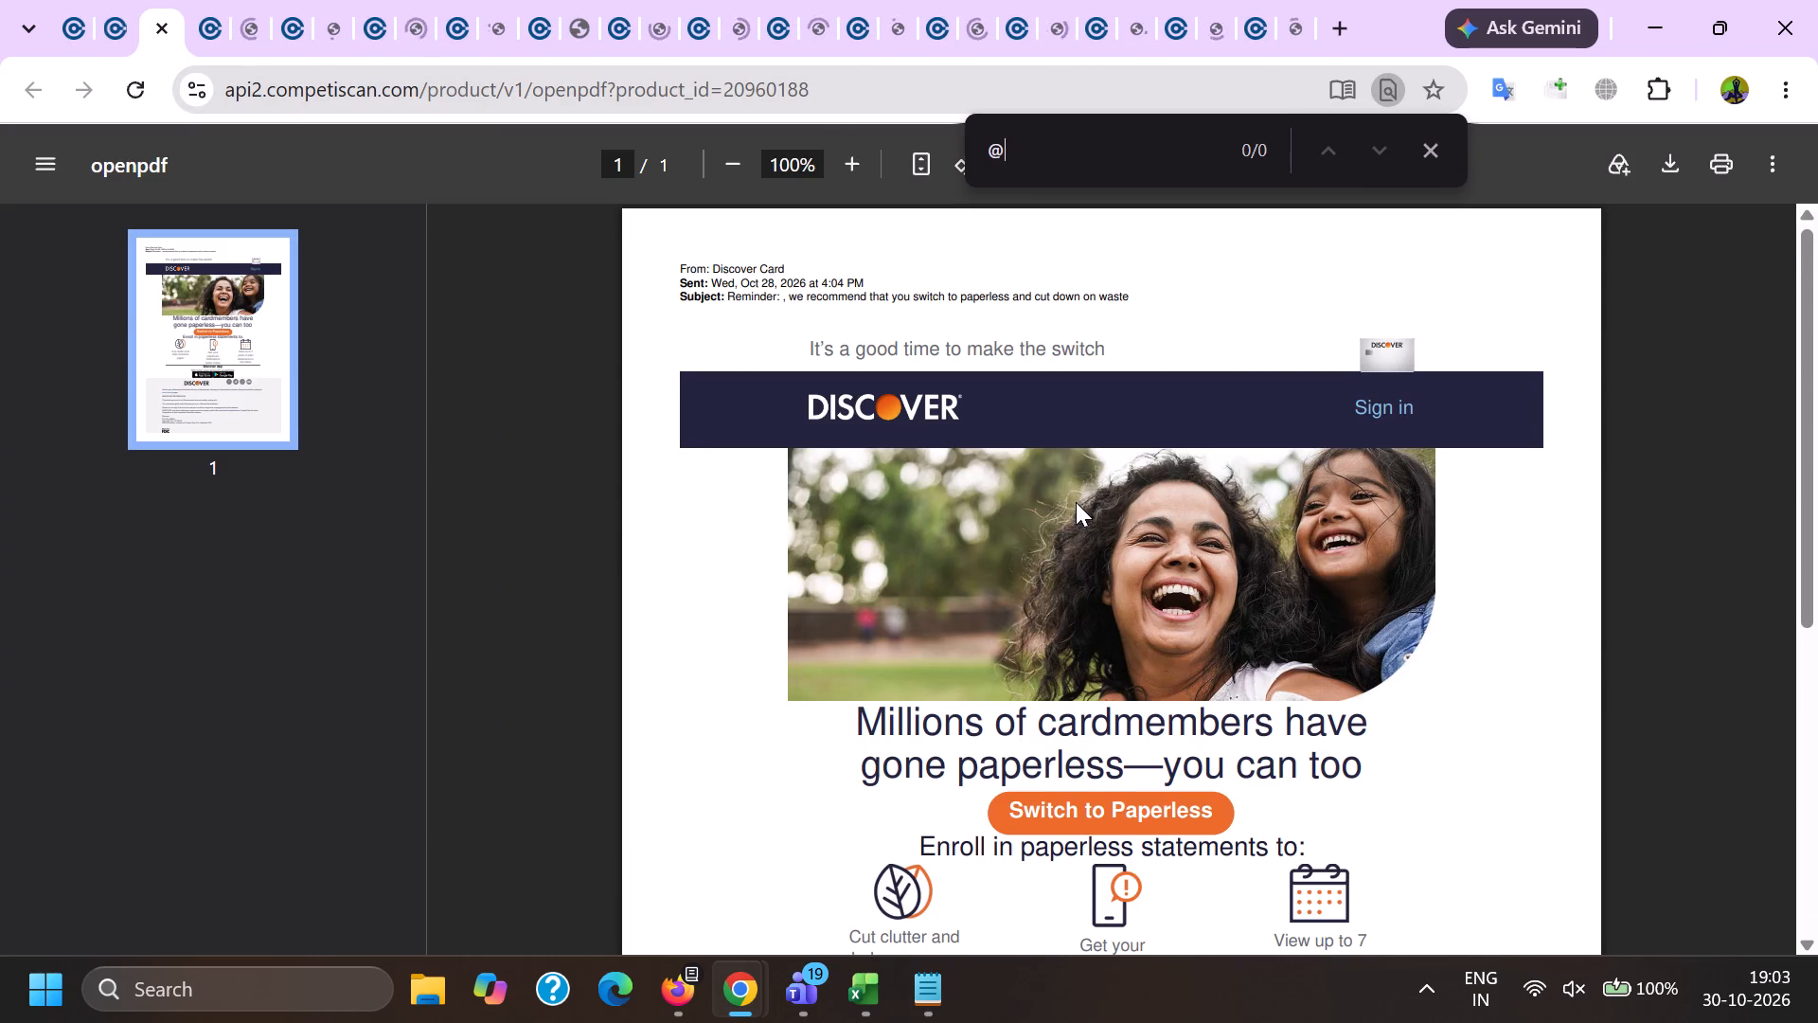
{"action": "key", "text": "Return"}
{"action": "key", "text": "Return"}
{"action": "key", "text": "Return"}
{"action": "scroll", "coordinate": [1074, 499], "scroll_direction": "down", "scroll_amount": 6}
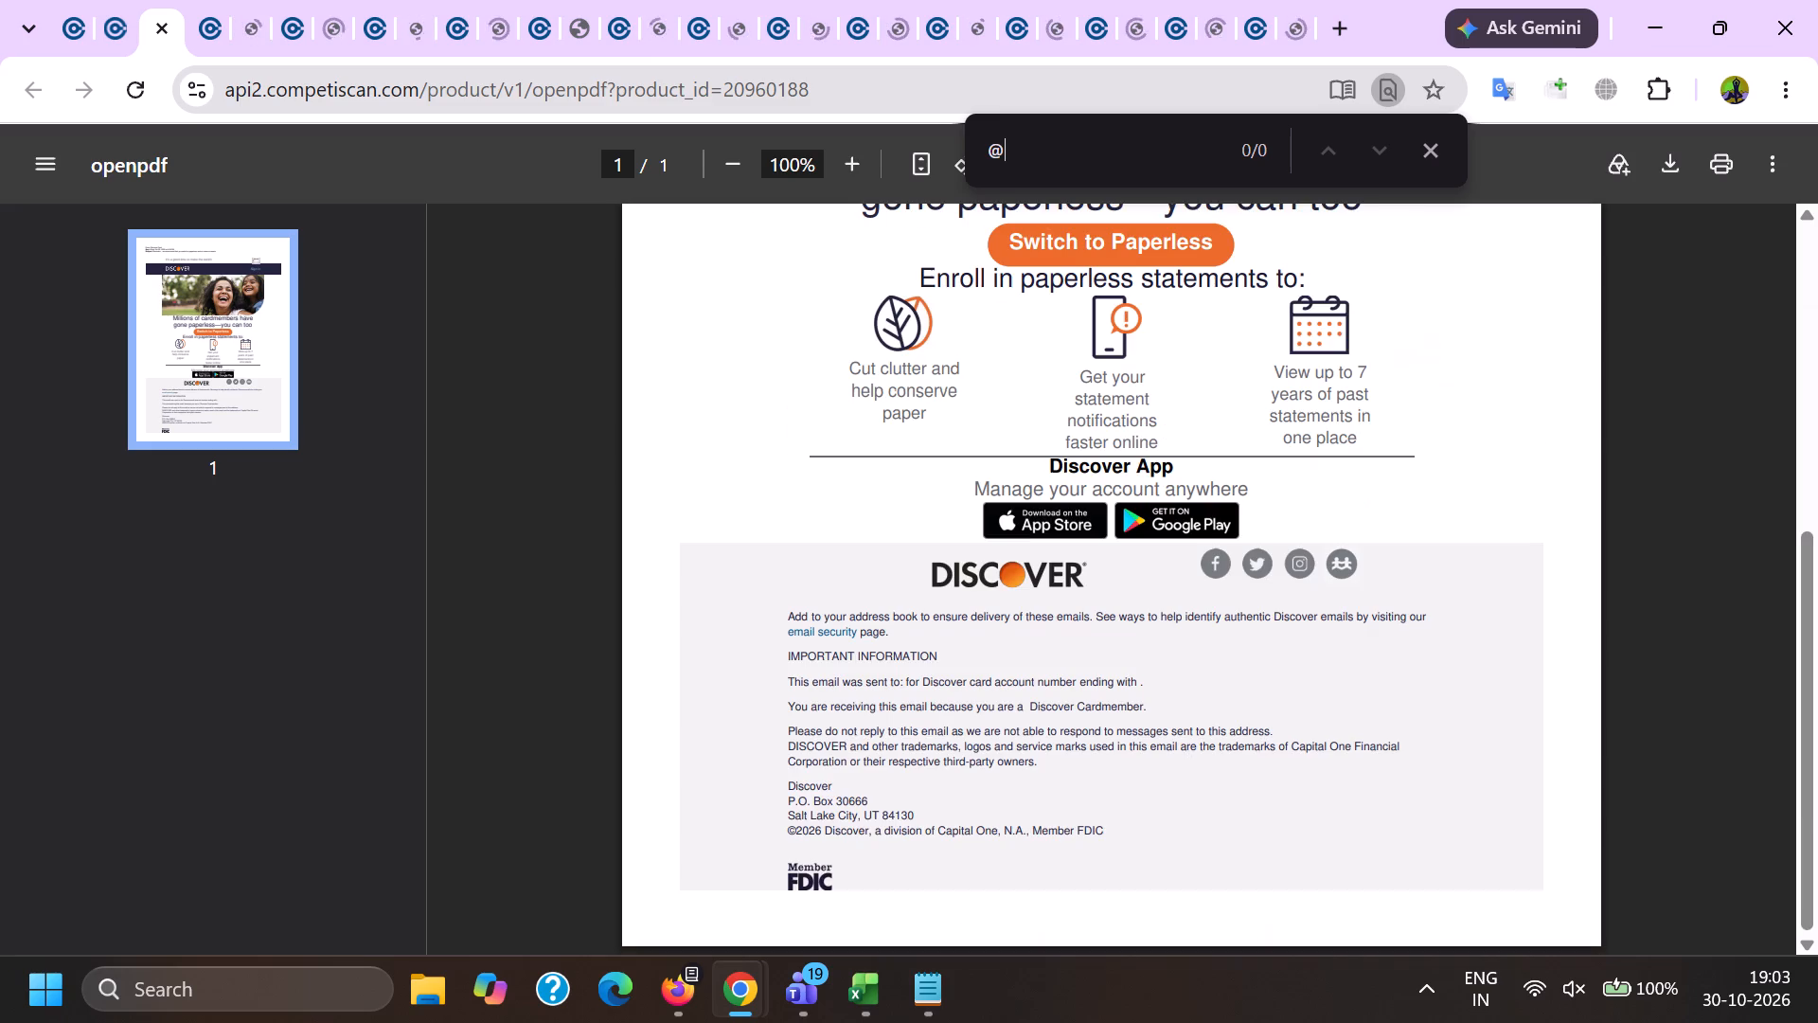
{"action": "left_click", "coordinate": [125, 0]}
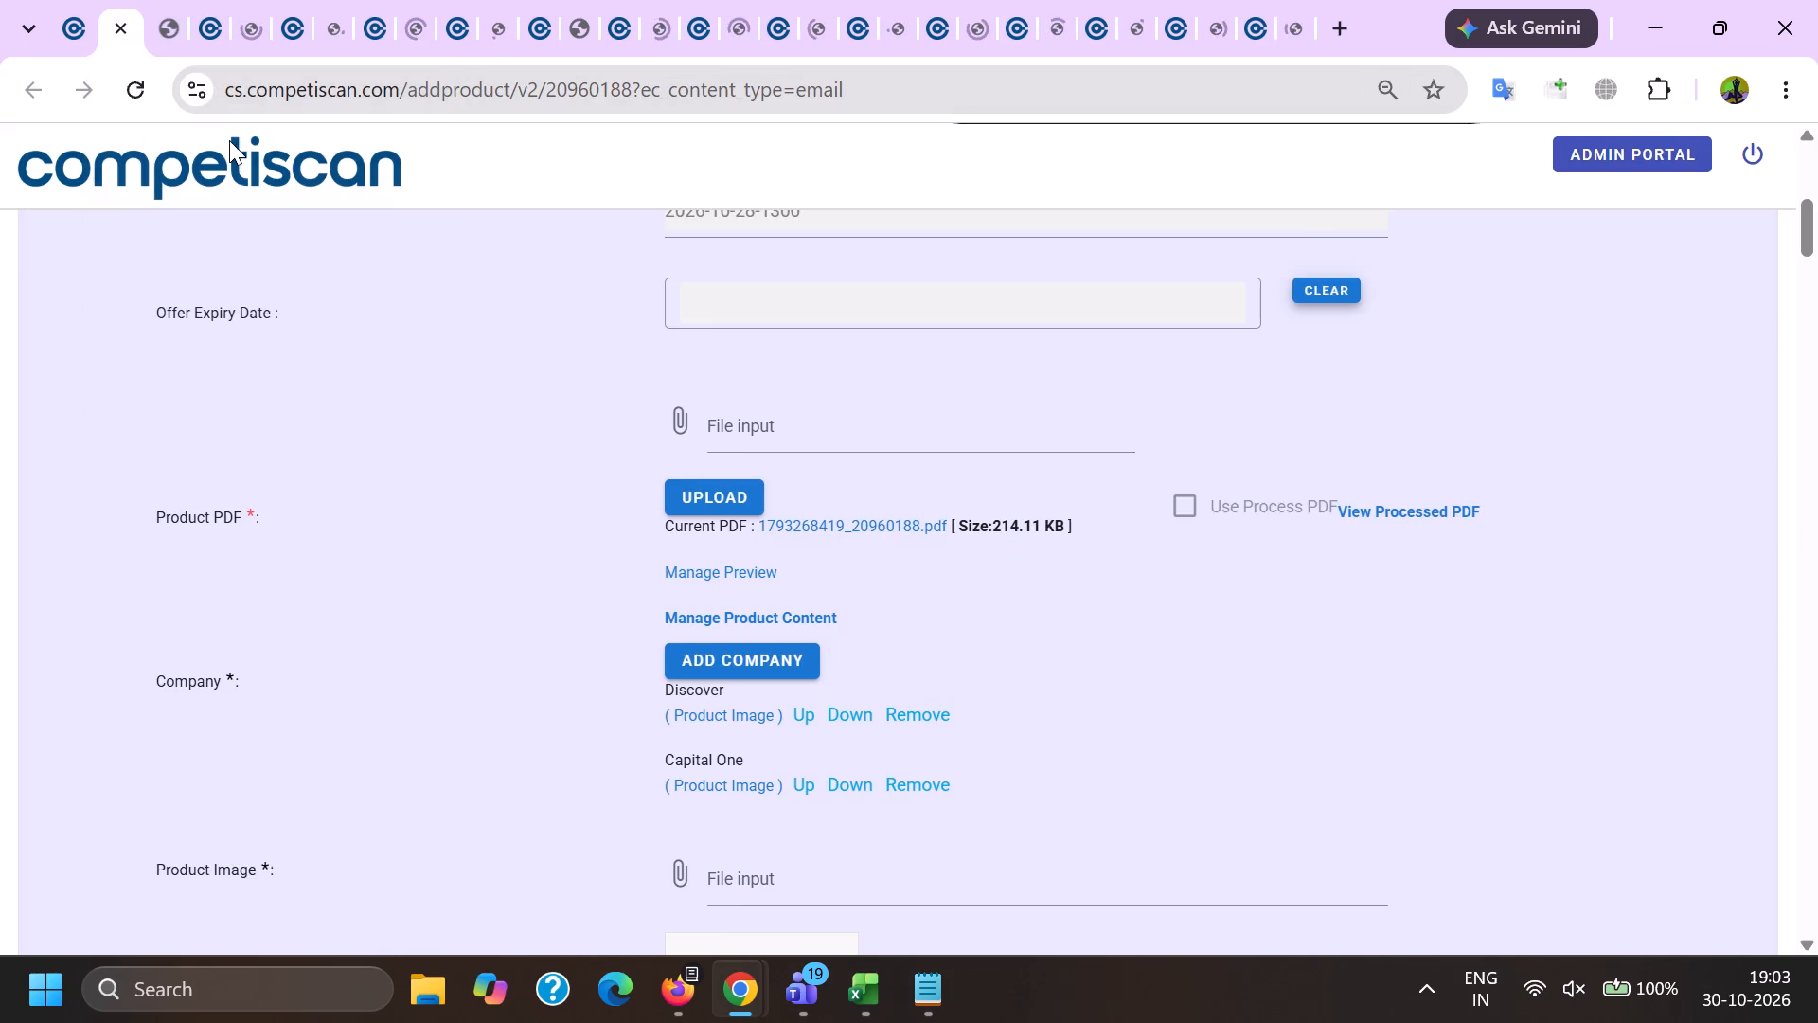
{"action": "scroll", "coordinate": [660, 391], "scroll_direction": "down", "scroll_amount": 7}
{"action": "scroll", "coordinate": [931, 515], "scroll_direction": "down", "scroll_amount": 5}
{"action": "left_click_drag", "start_coordinate": [1101, 556], "coordinate": [111, 295]}
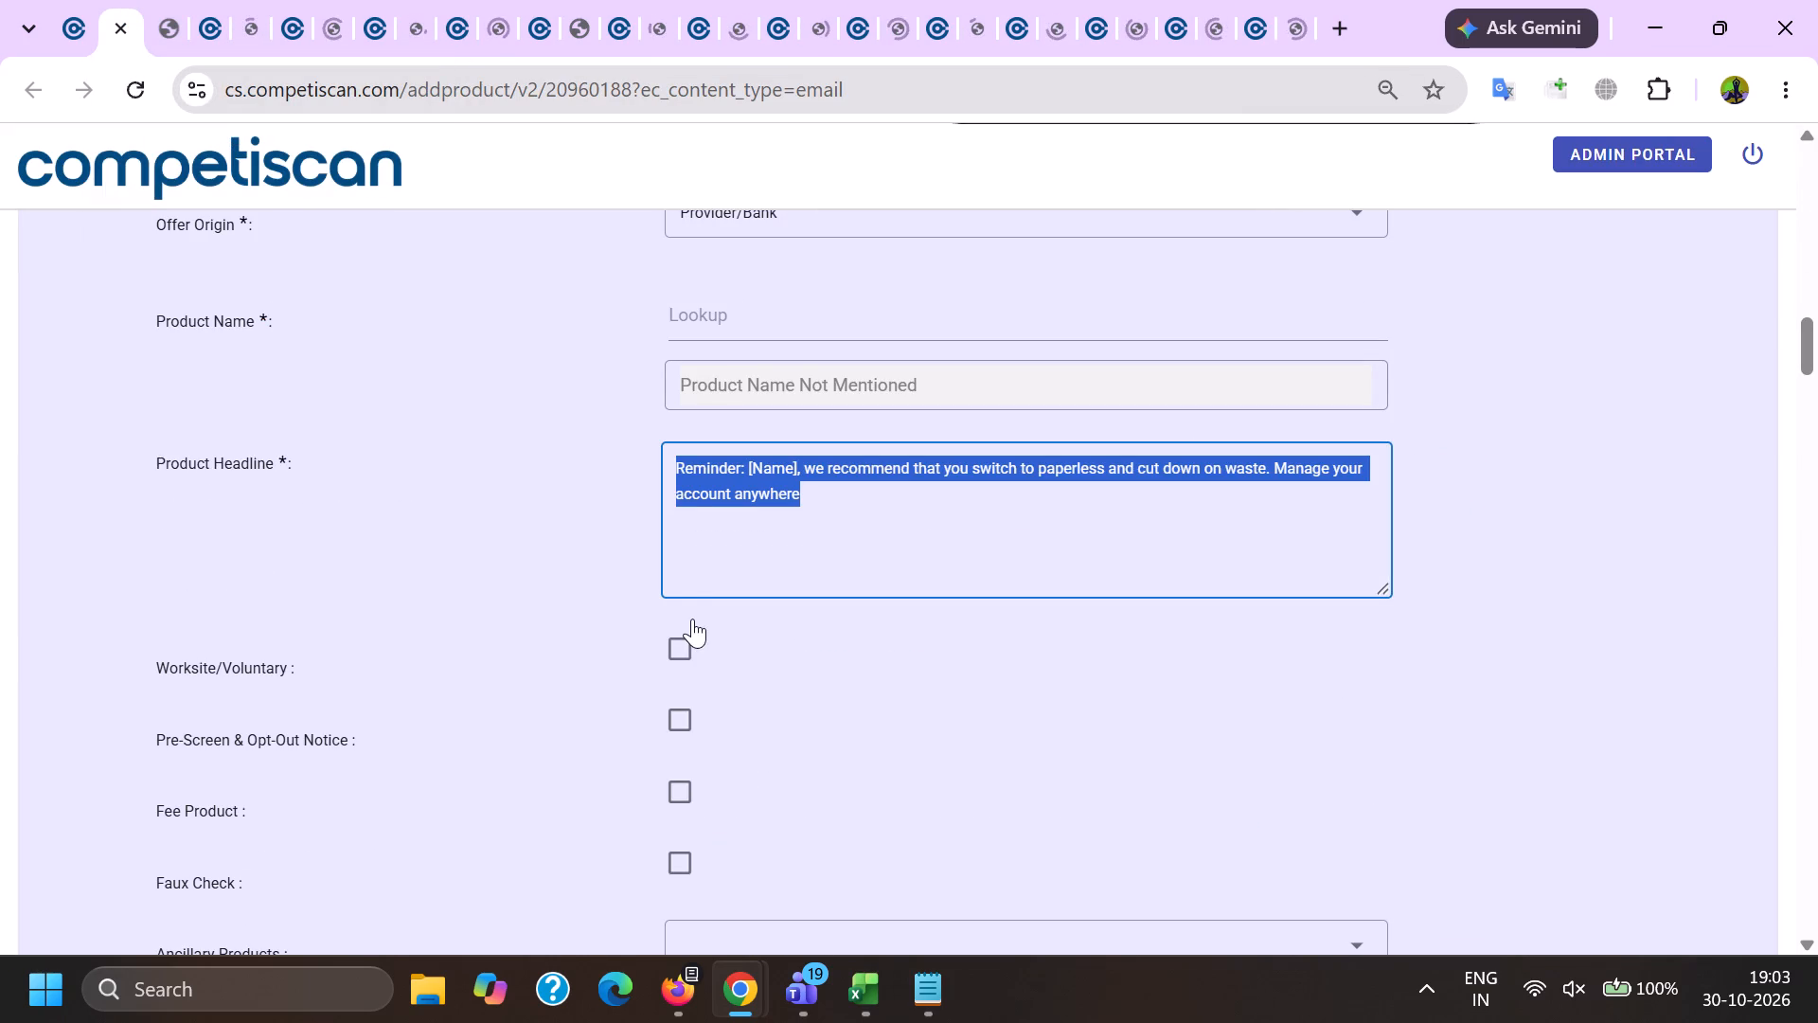
{"action": "scroll", "coordinate": [683, 599], "scroll_direction": "down", "scroll_amount": 13}
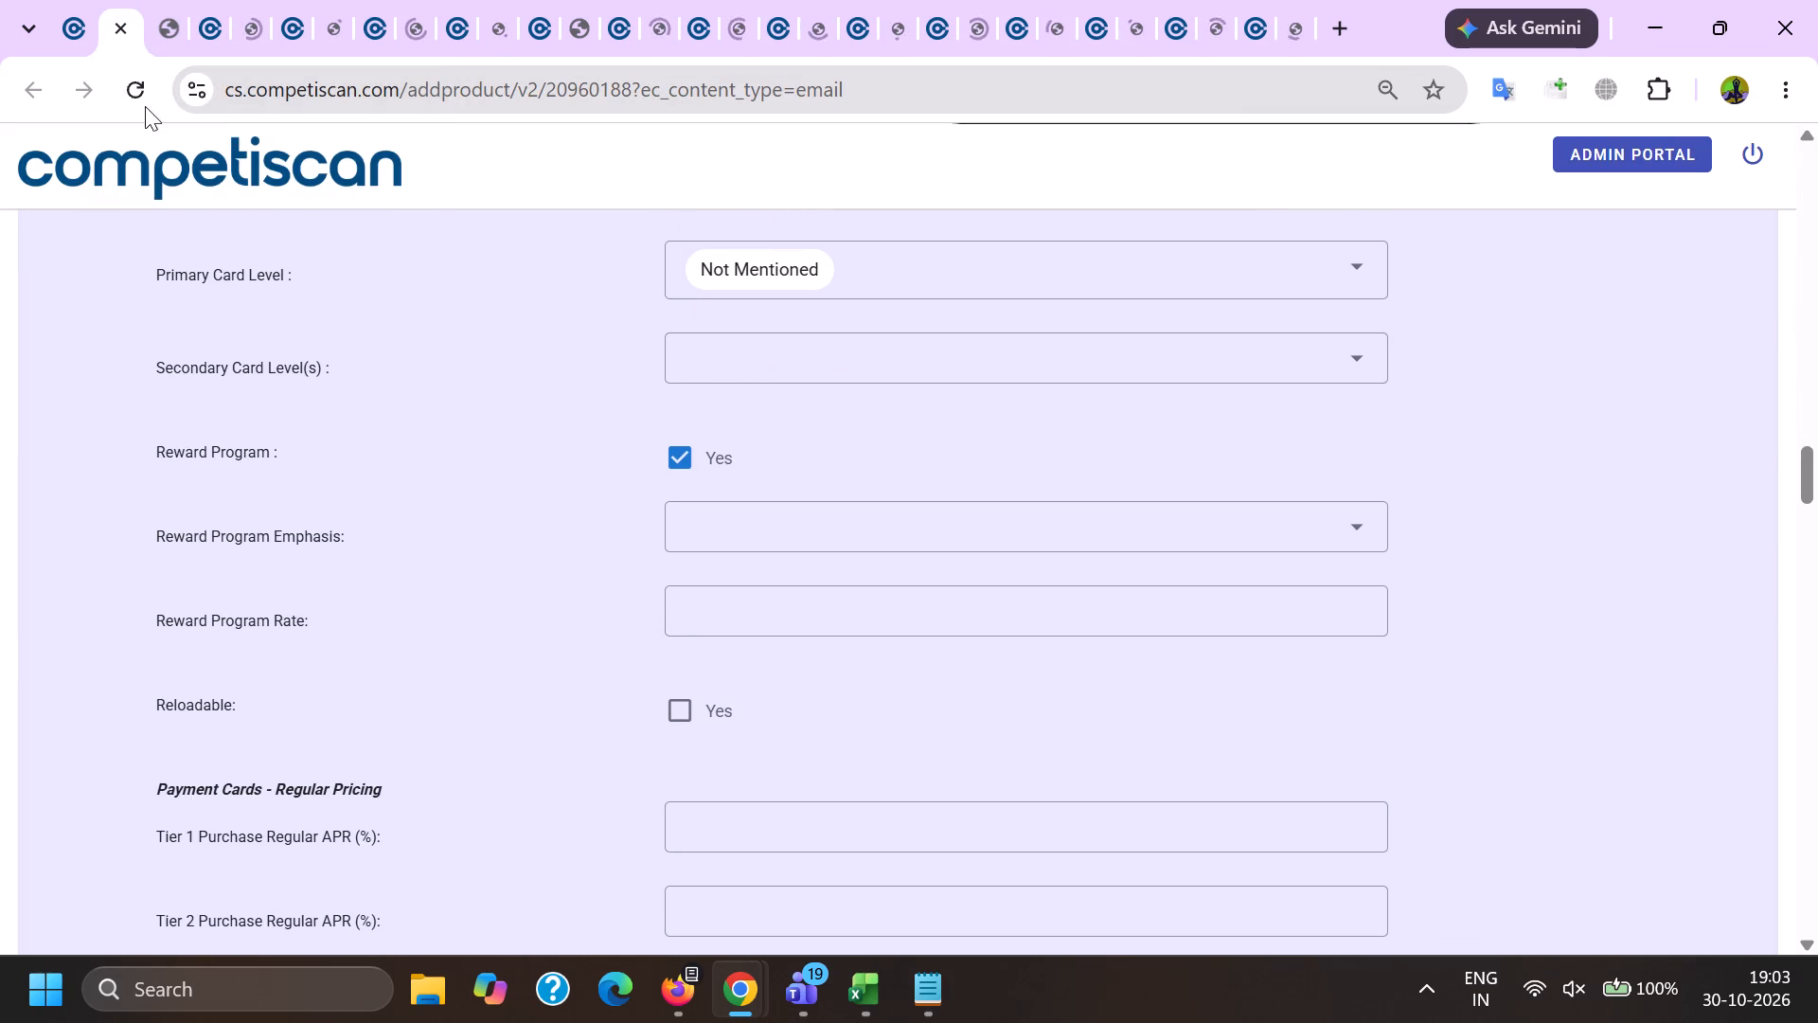
{"action": "double_click", "coordinate": [124, 30]}
Search the PDF of product 20960784 for "@".
{"action": "left_click", "coordinate": [158, 0]}
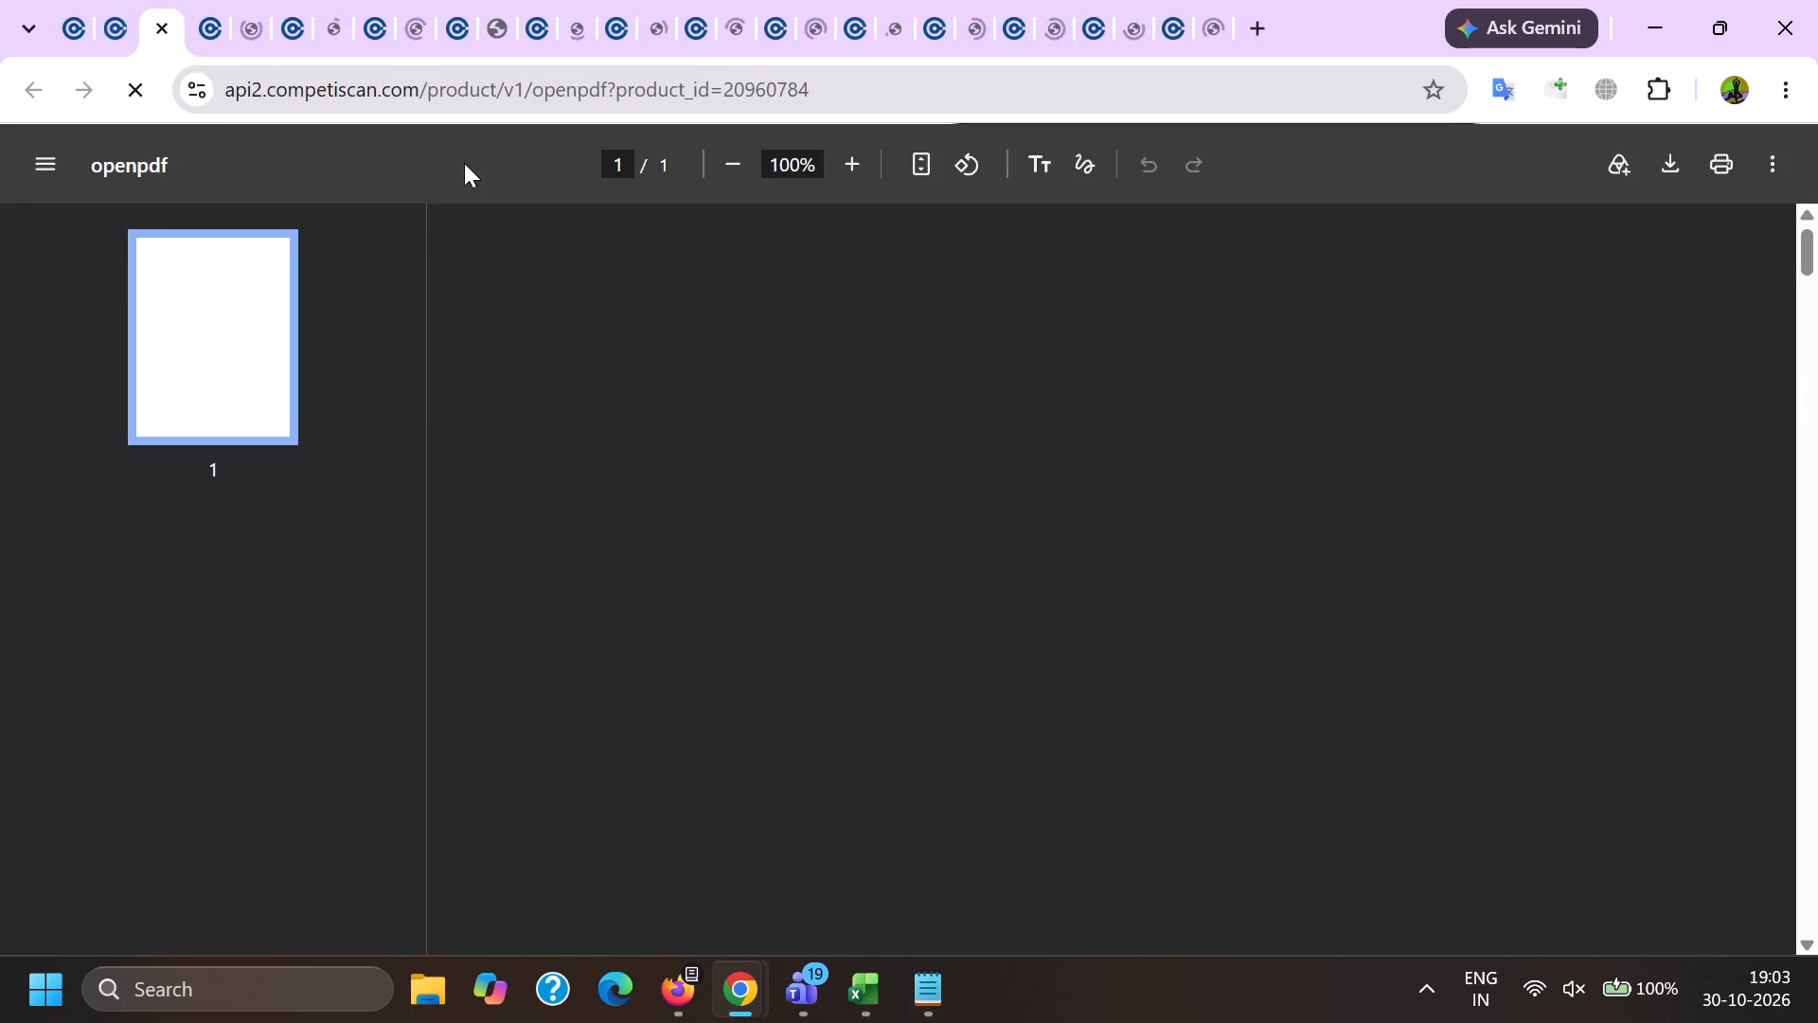
{"action": "key", "text": "ctrl+f"}
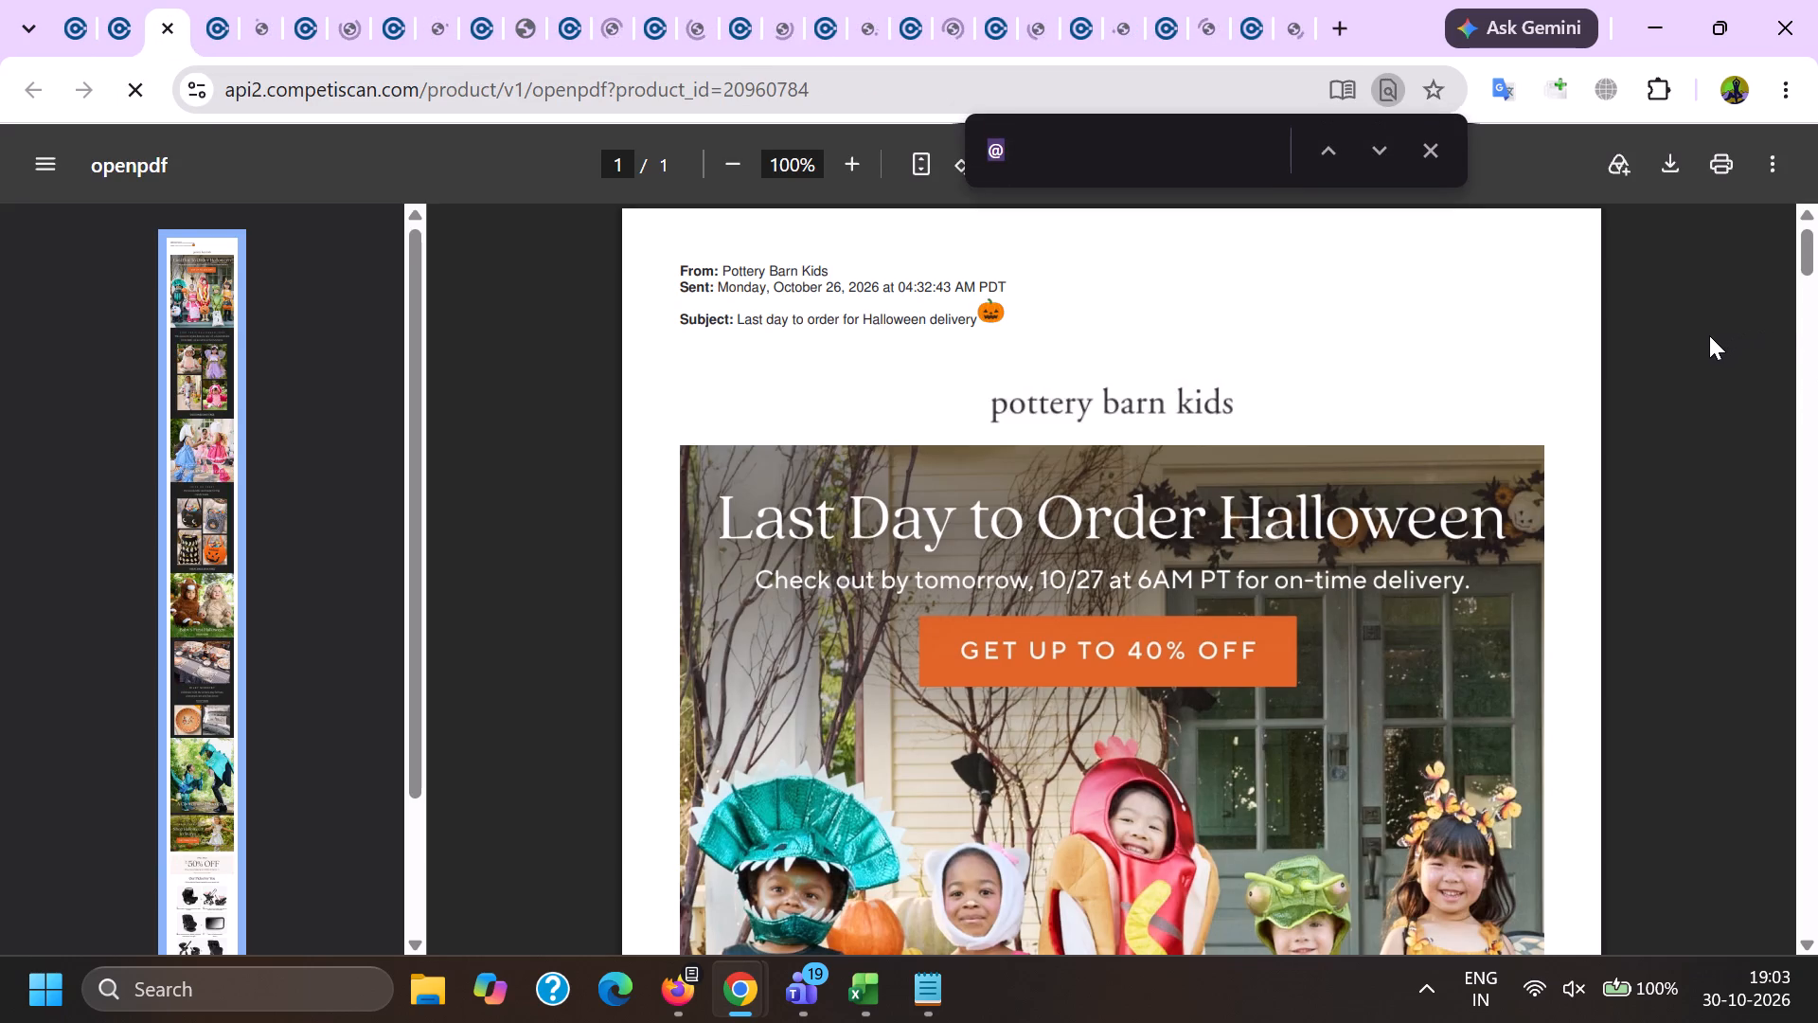
{"action": "key", "text": "shift+at"}
{"action": "key", "text": "Return"}
{"action": "key", "text": "Return"}
{"action": "key", "text": "Return"}
Review record 20960784 from its headline and incentives to the product status, and close its record and PDF tabs.
{"action": "left_click", "coordinate": [126, 0]}
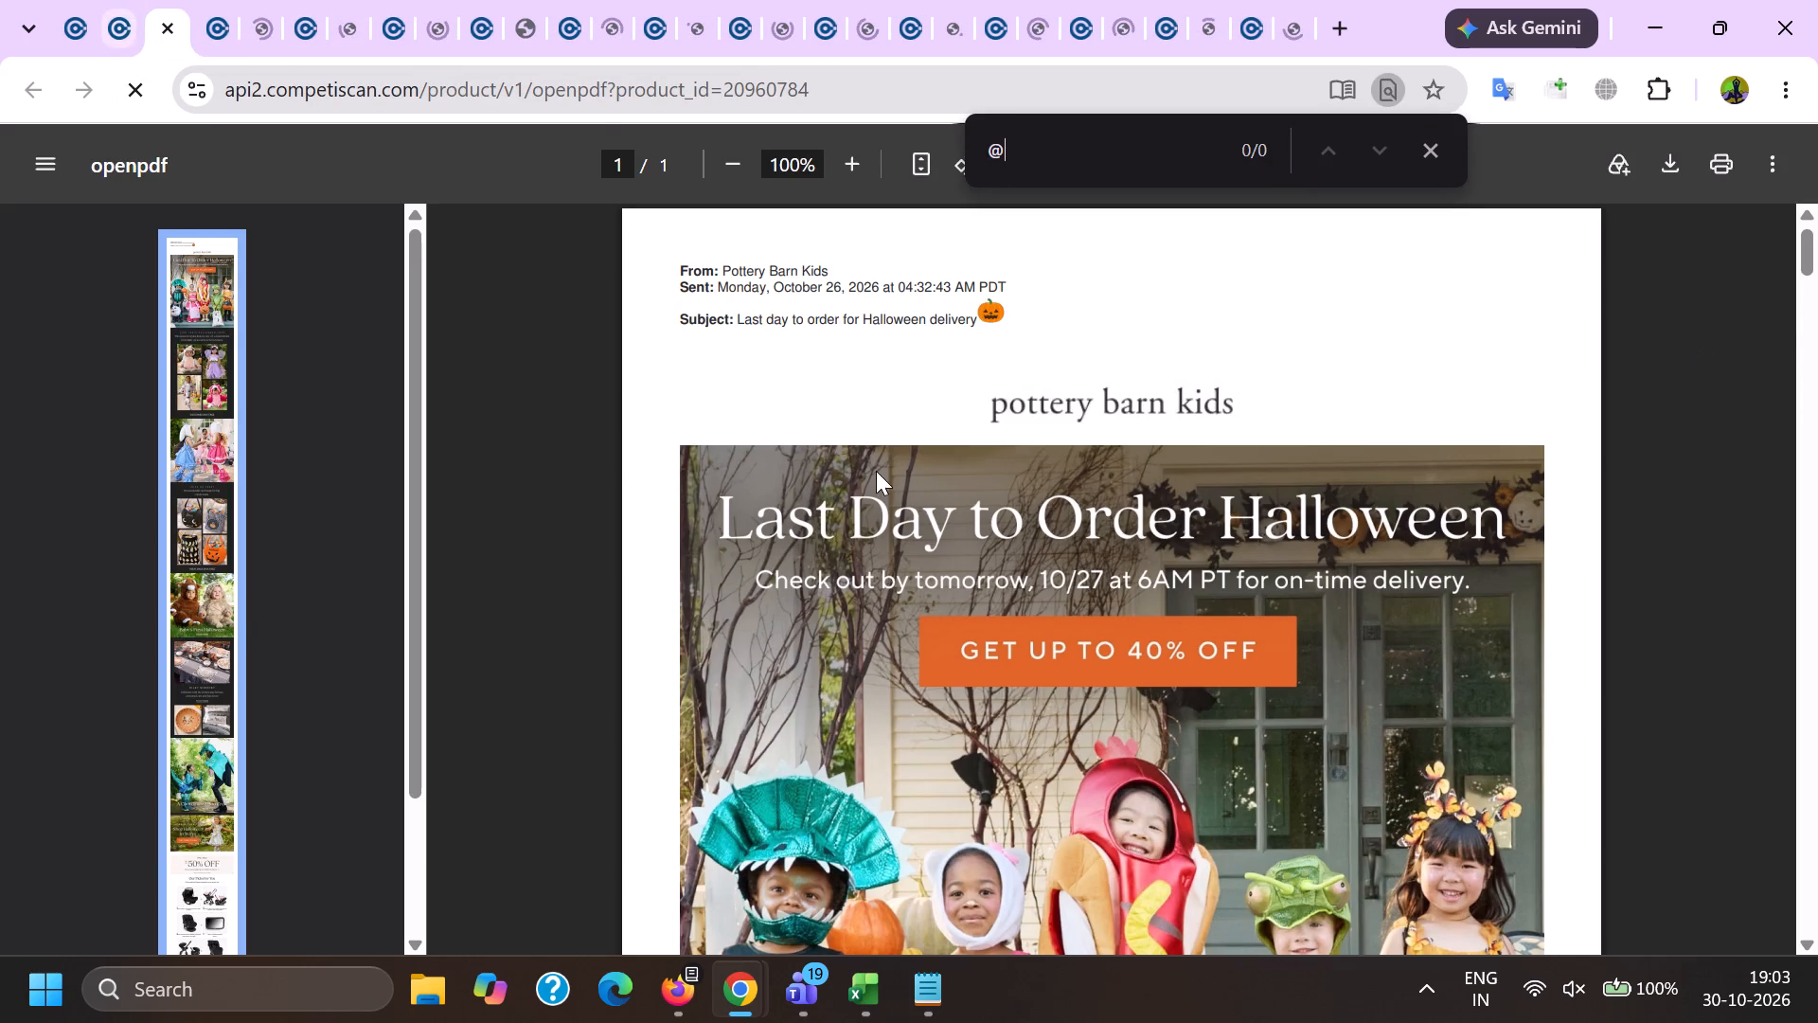
{"action": "scroll", "coordinate": [875, 471], "scroll_direction": "down", "scroll_amount": 12}
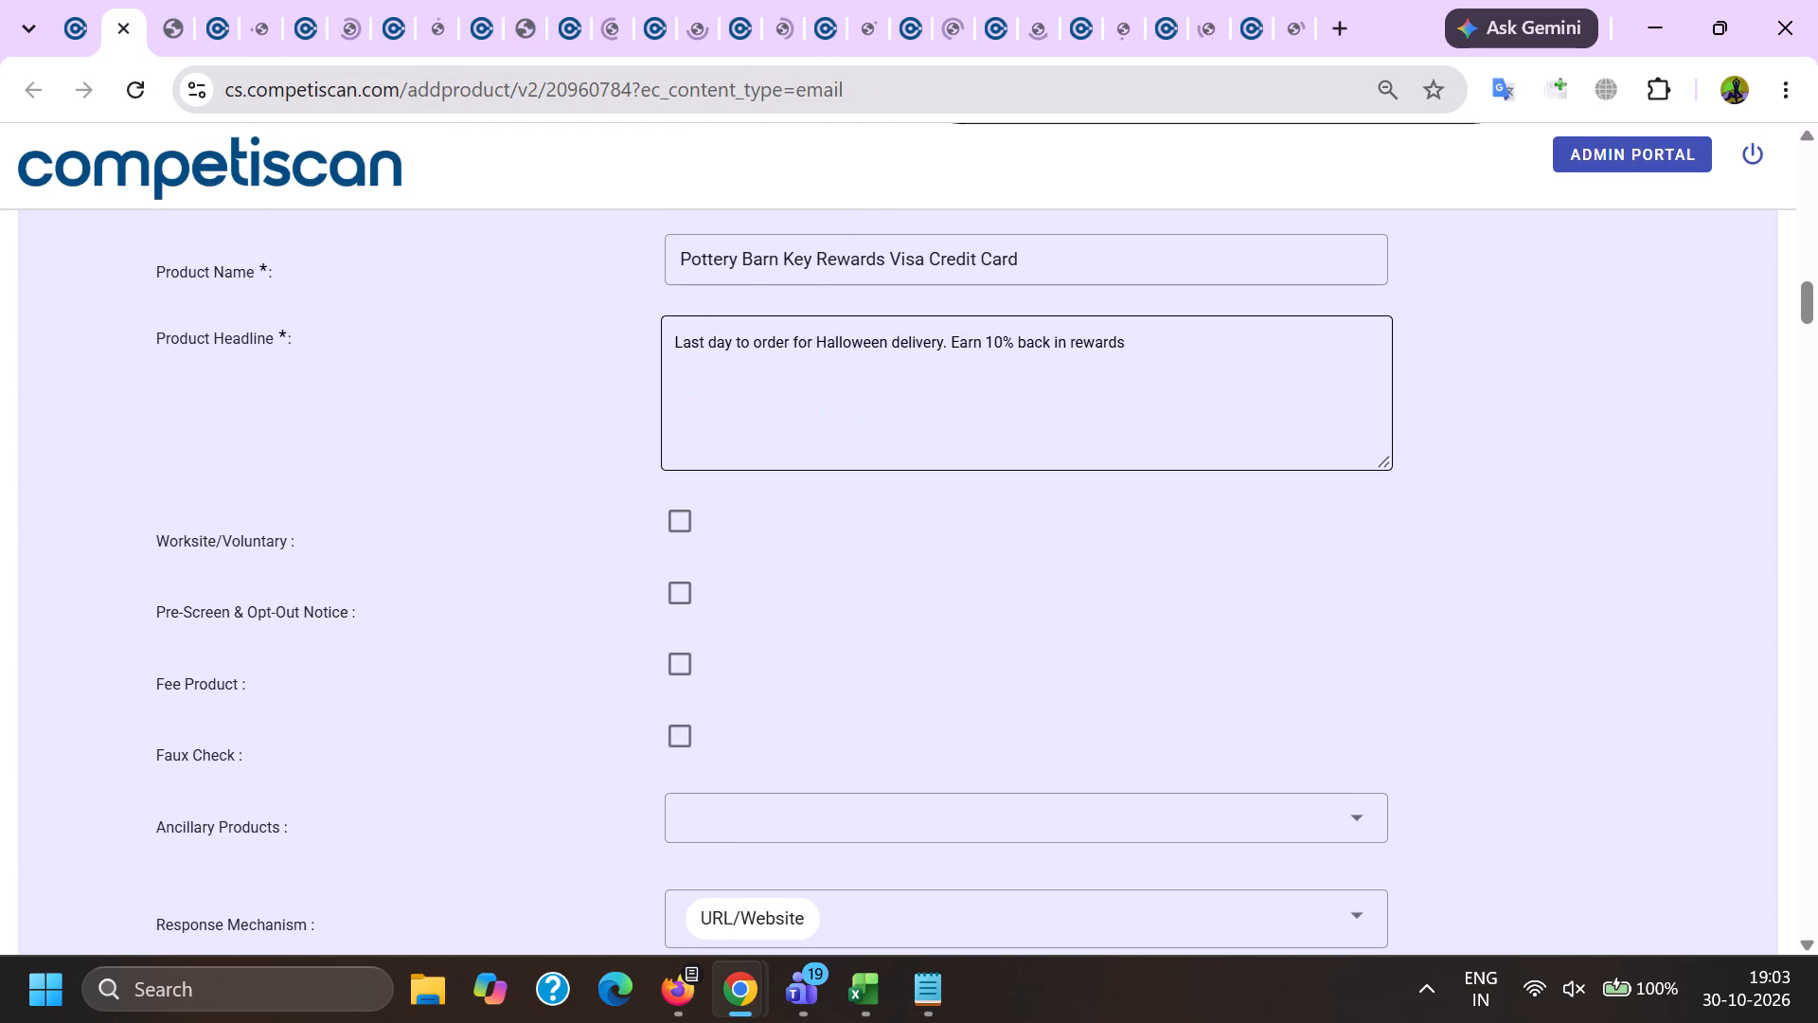
{"action": "left_click_drag", "start_coordinate": [1151, 426], "coordinate": [335, 238]}
{"action": "scroll", "coordinate": [592, 480], "scroll_direction": "down", "scroll_amount": 20}
{"action": "scroll", "coordinate": [592, 480], "scroll_direction": "down", "scroll_amount": 5}
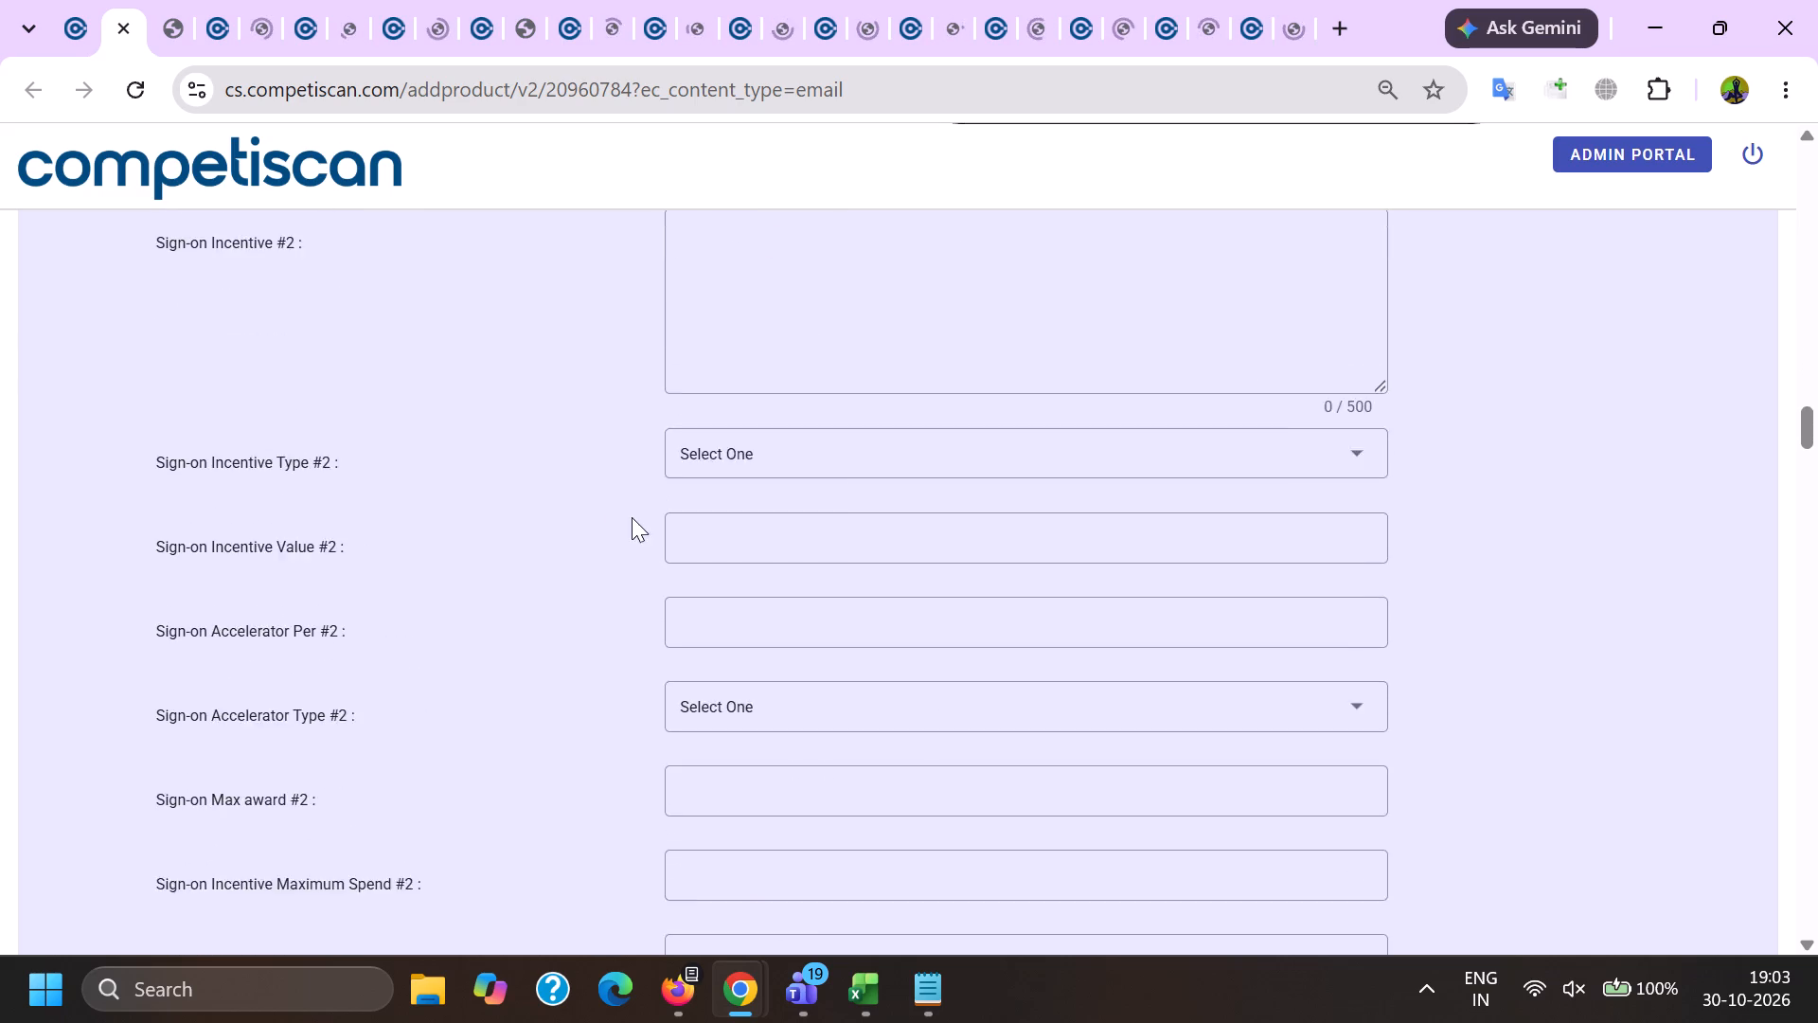
{"action": "scroll", "coordinate": [632, 517], "scroll_direction": "down", "scroll_amount": 13}
{"action": "left_click", "coordinate": [621, 551]}
{"action": "key", "text": "End"}
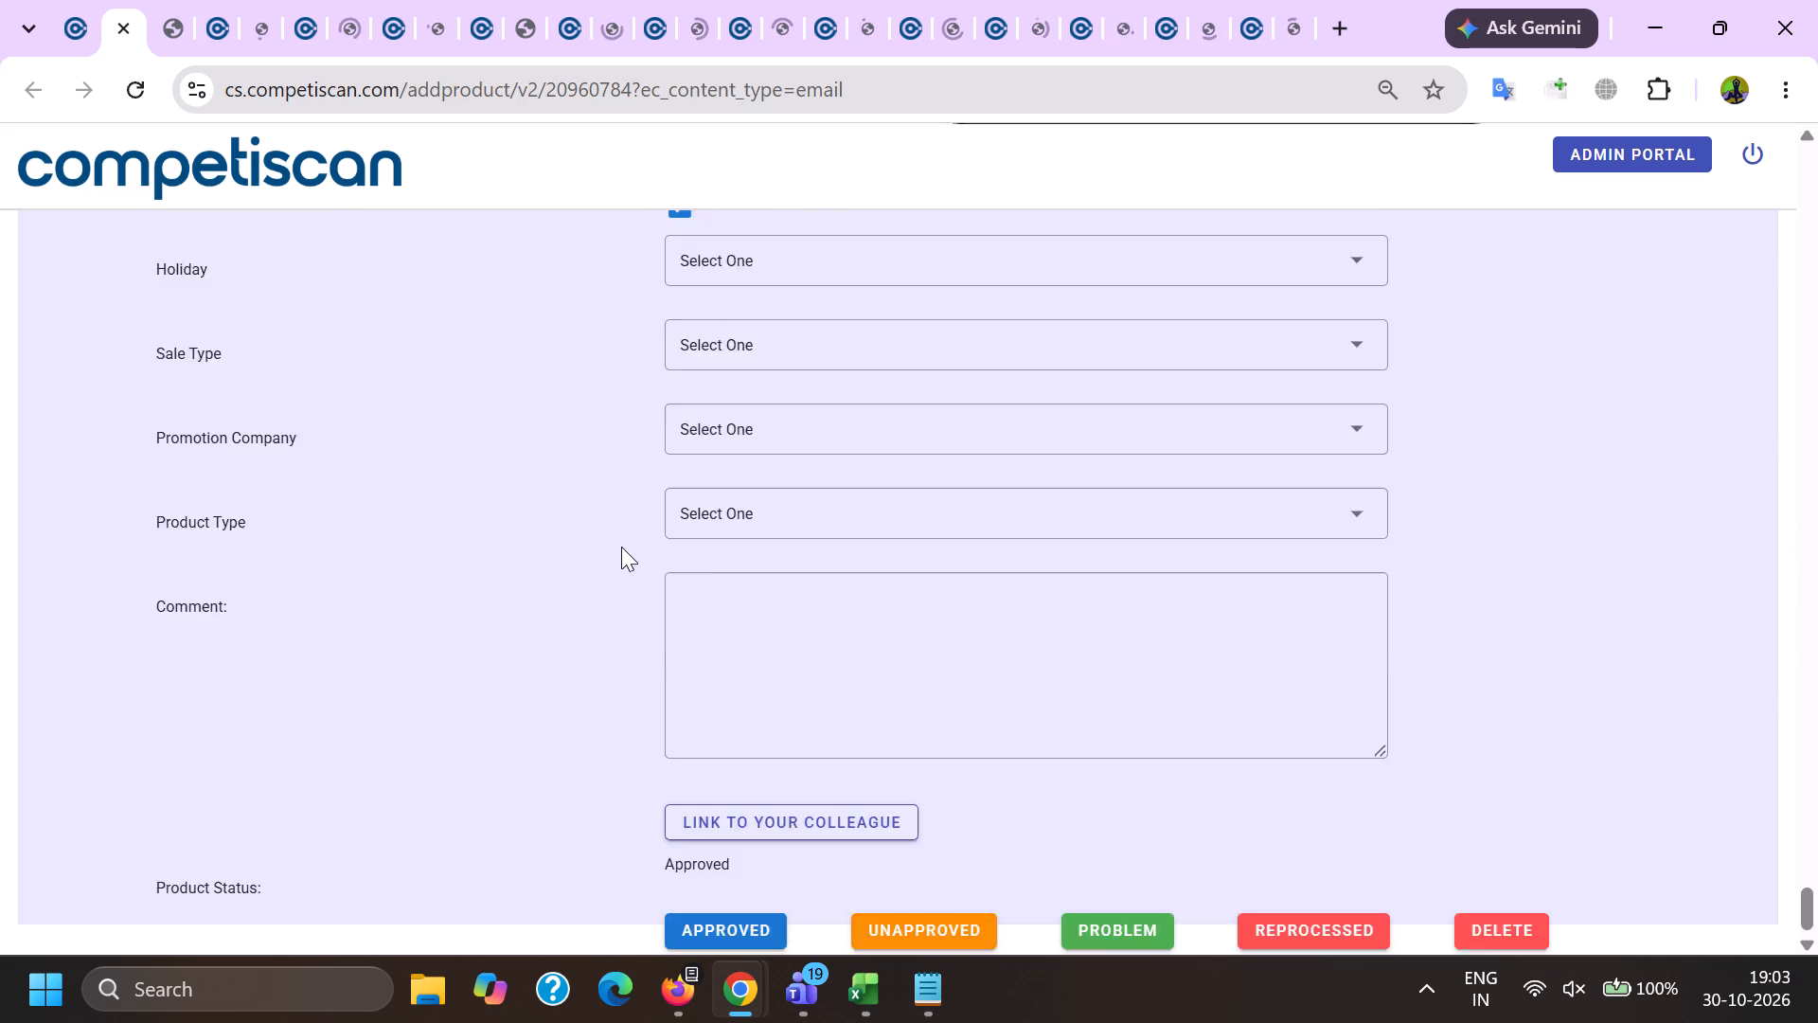
{"action": "scroll", "coordinate": [621, 547], "scroll_direction": "up", "scroll_amount": 6}
{"action": "double_click", "coordinate": [128, 28]}
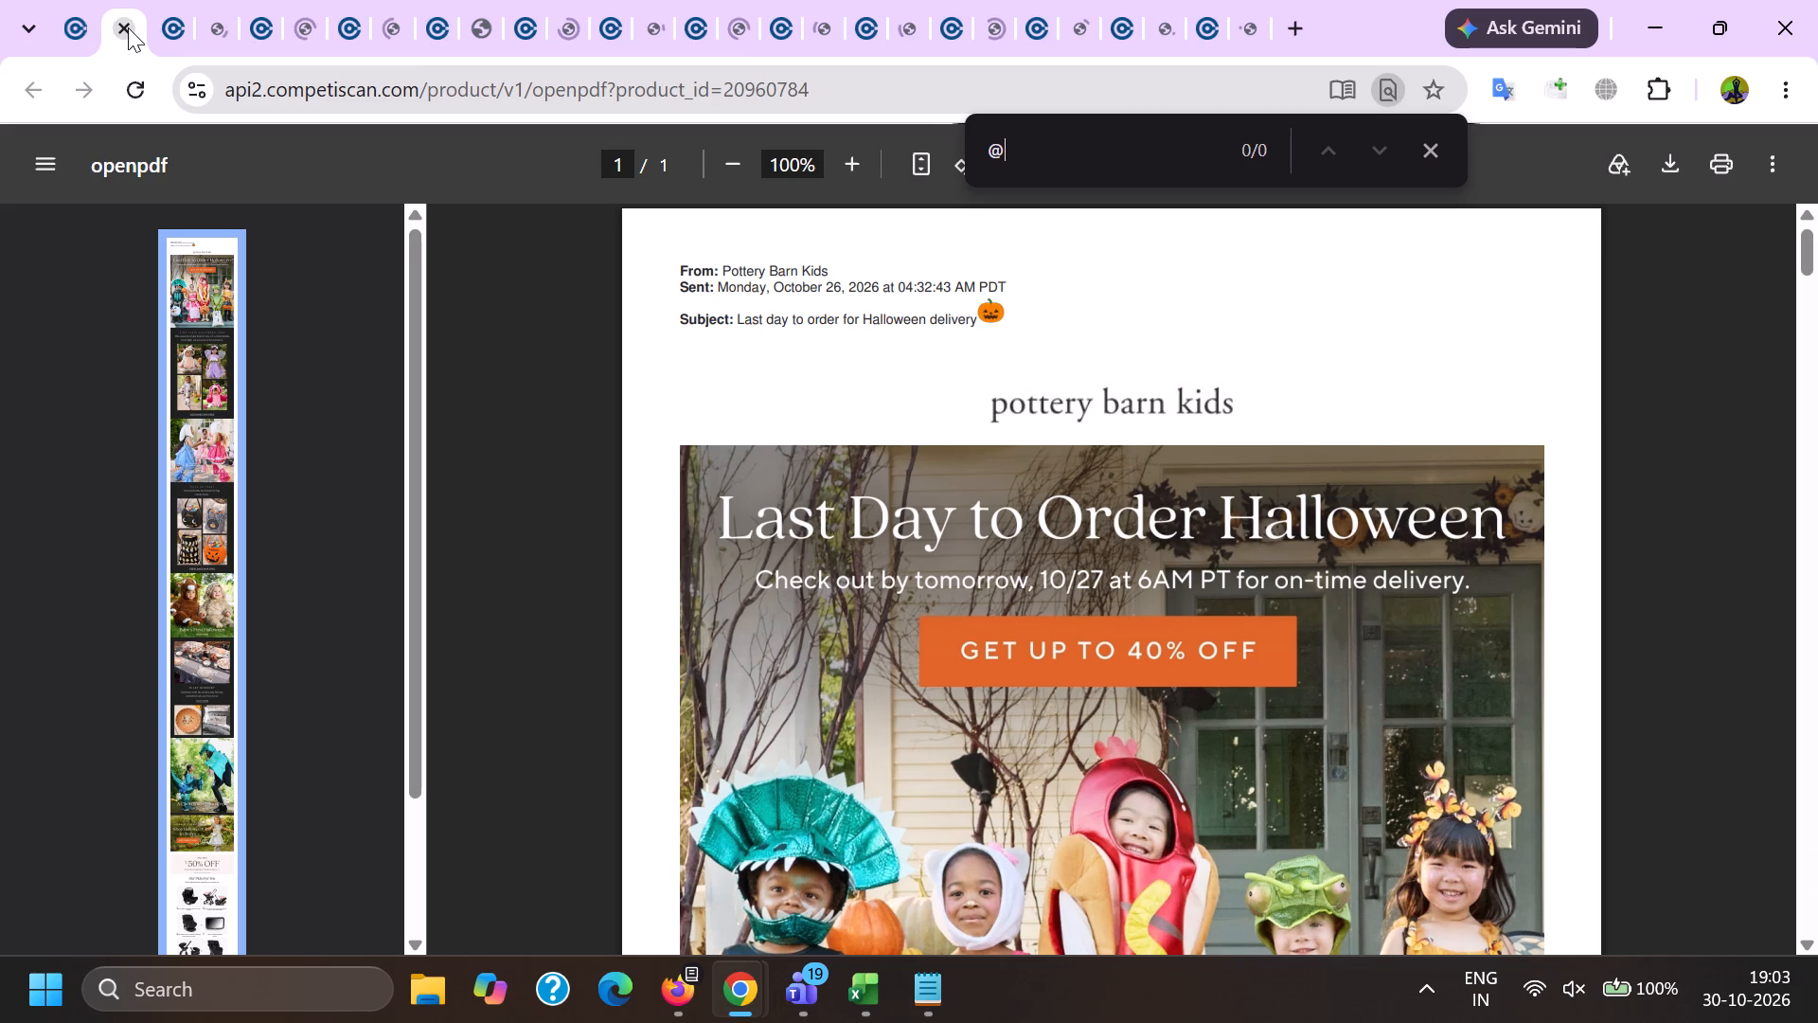
Check the PDF footer of product 20960818 against its record's headline, card and pricing details, and close both tabs.
{"action": "left_click", "coordinate": [164, 0]}
{"action": "left_click_drag", "start_coordinate": [1816, 266], "coordinate": [1817, 1021]}
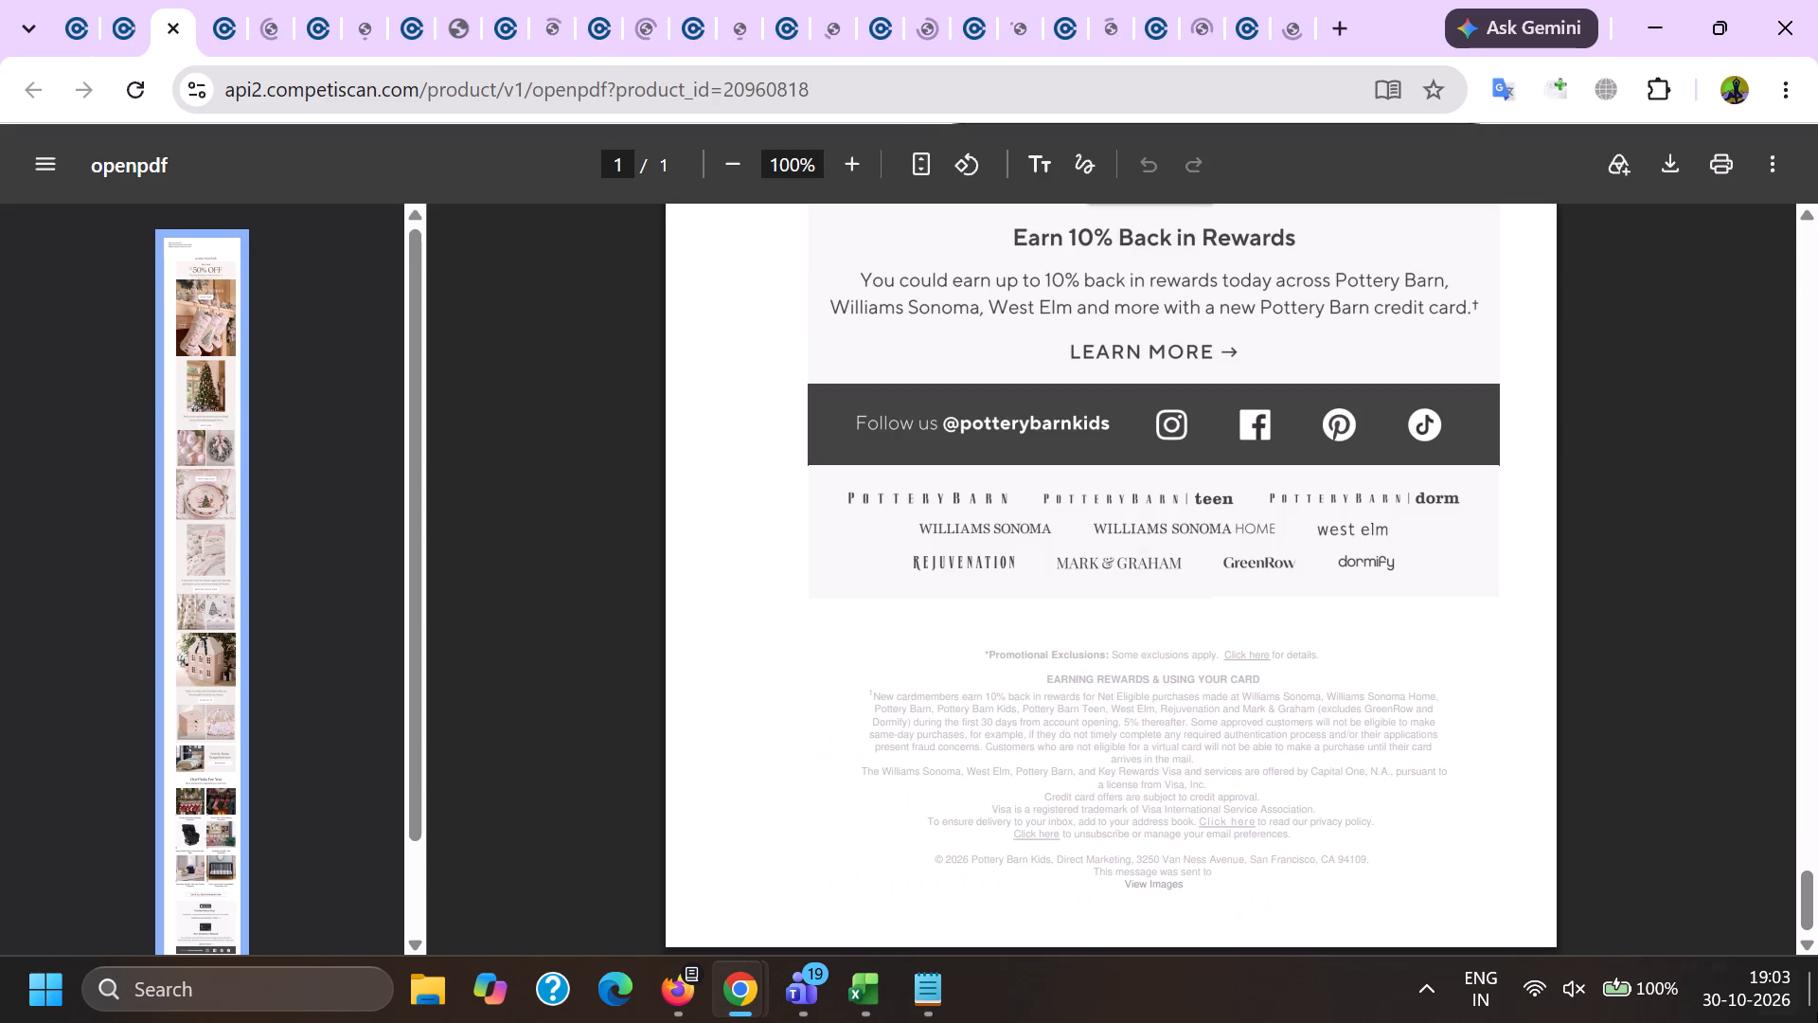
{"action": "left_click", "coordinate": [130, 0]}
{"action": "scroll", "coordinate": [936, 646], "scroll_direction": "down", "scroll_amount": 5}
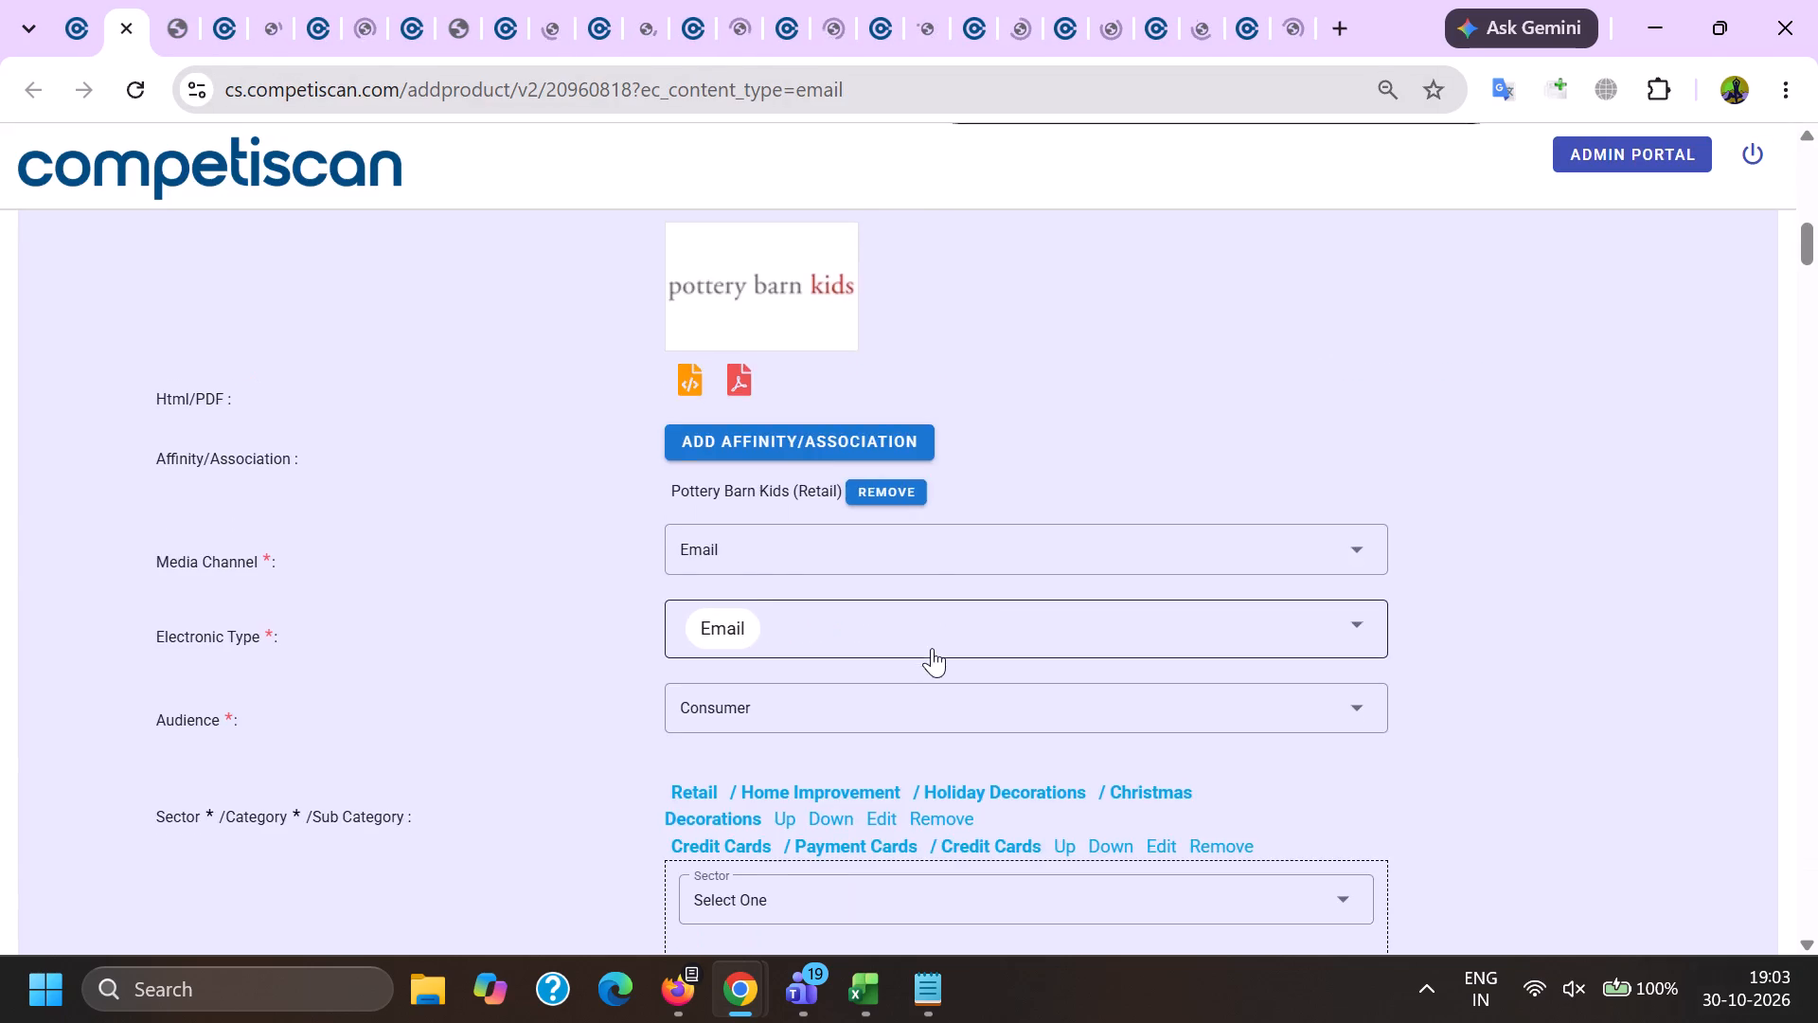
{"action": "scroll", "coordinate": [932, 648], "scroll_direction": "down", "scroll_amount": 1}
{"action": "scroll", "coordinate": [990, 575], "scroll_direction": "down", "scroll_amount": 4}
{"action": "left_click_drag", "start_coordinate": [1212, 630], "coordinate": [6, 517]}
{"action": "scroll", "coordinate": [610, 575], "scroll_direction": "down", "scroll_amount": 11}
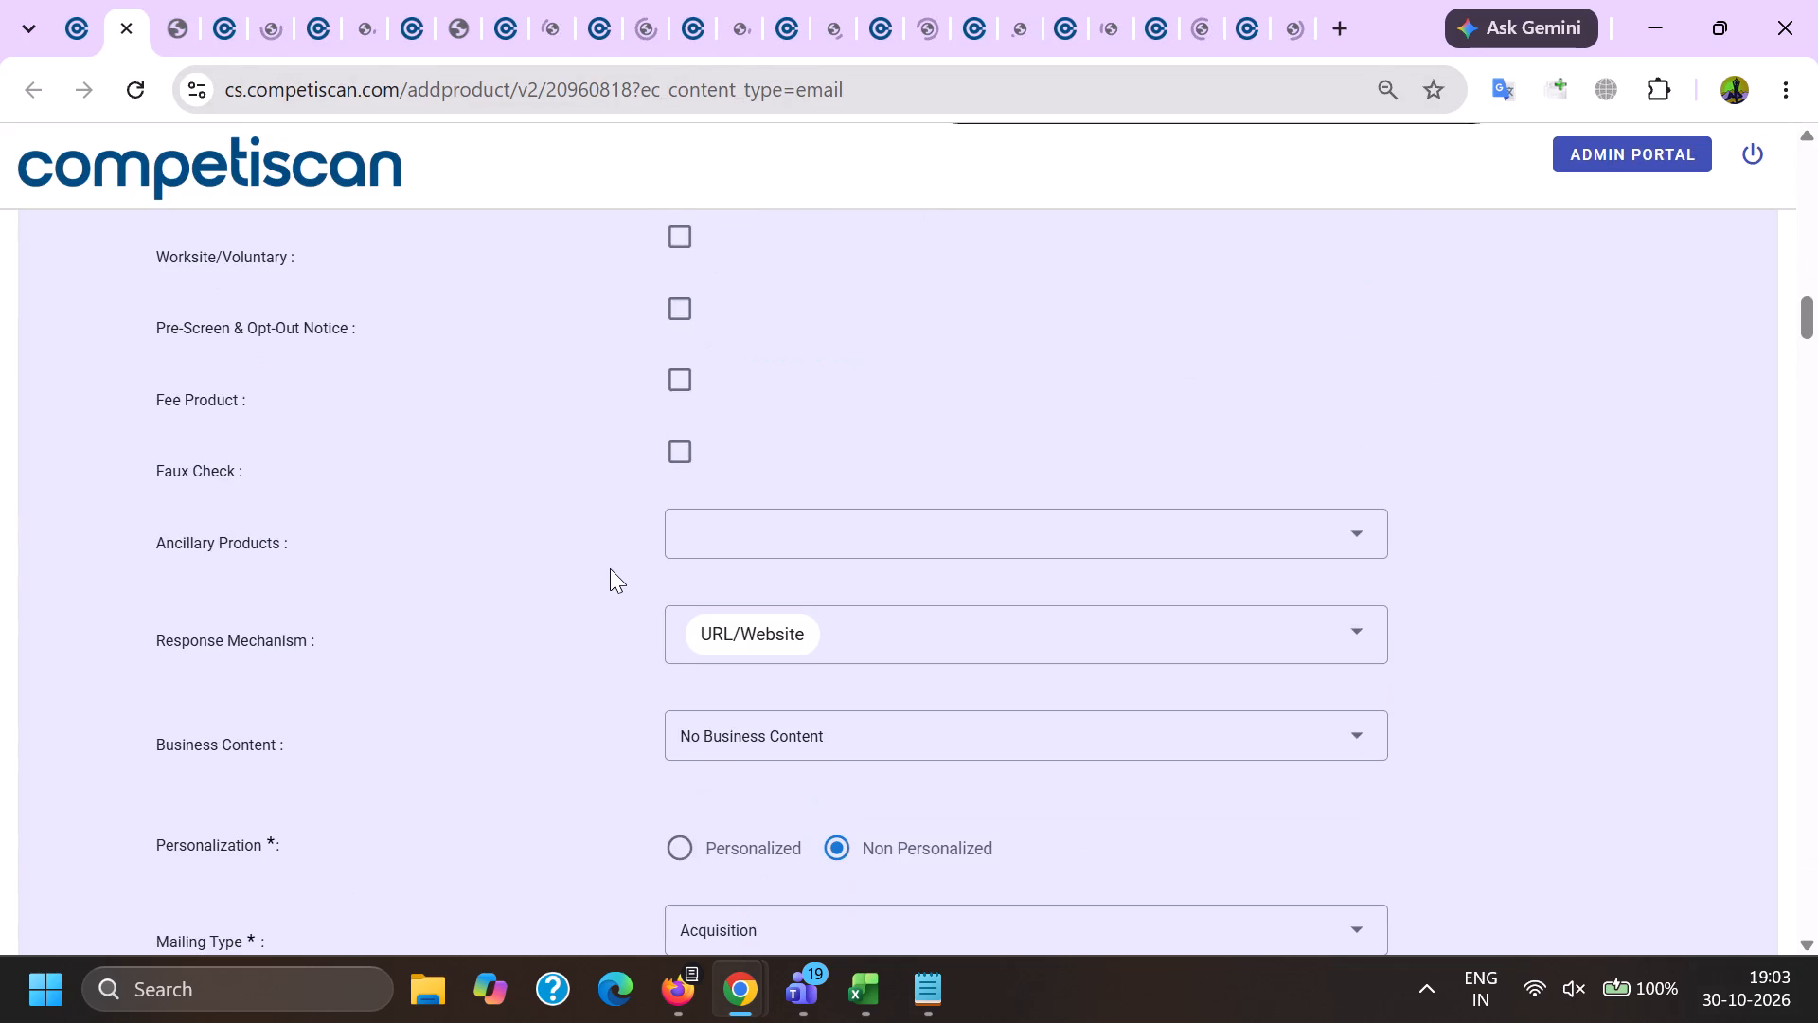
{"action": "scroll", "coordinate": [610, 568], "scroll_direction": "down", "scroll_amount": 20}
{"action": "scroll", "coordinate": [610, 568], "scroll_direction": "down", "scroll_amount": 8}
{"action": "scroll", "coordinate": [575, 689], "scroll_direction": "up", "scroll_amount": 4}
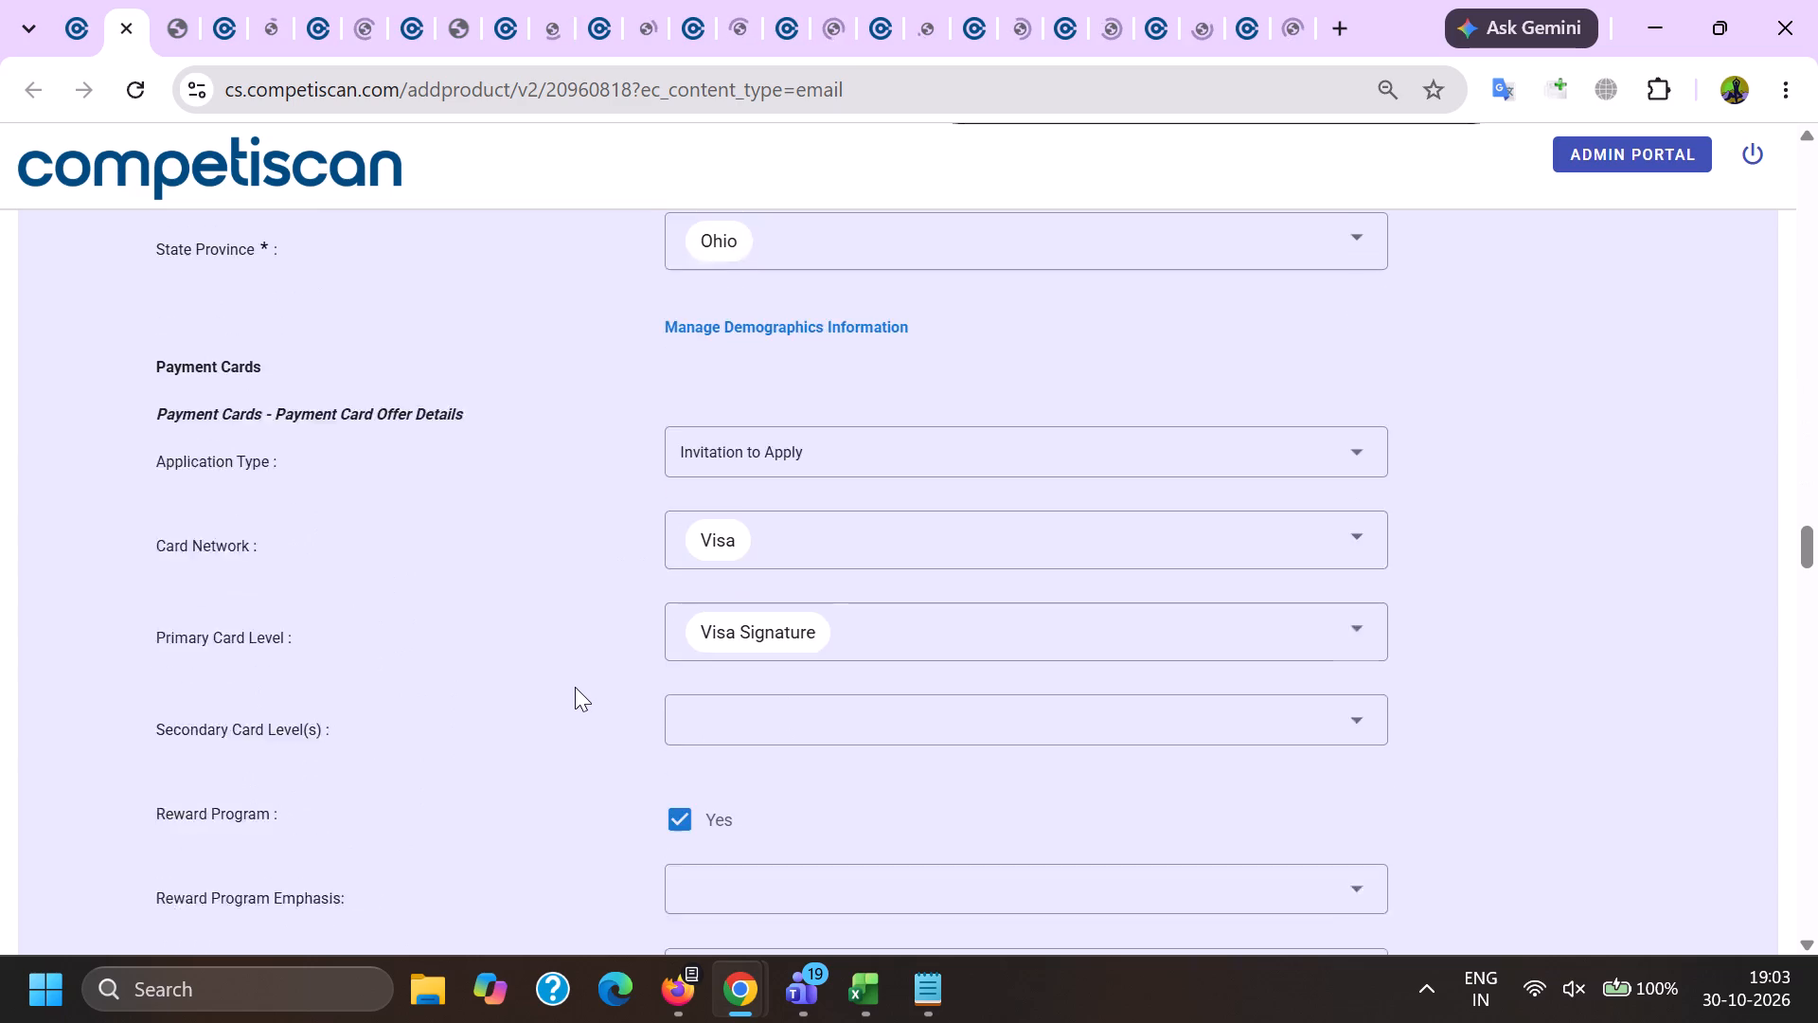
{"action": "left_click", "coordinate": [575, 687]}
{"action": "key", "text": "End"}
{"action": "scroll", "coordinate": [575, 685], "scroll_direction": "up", "scroll_amount": 5}
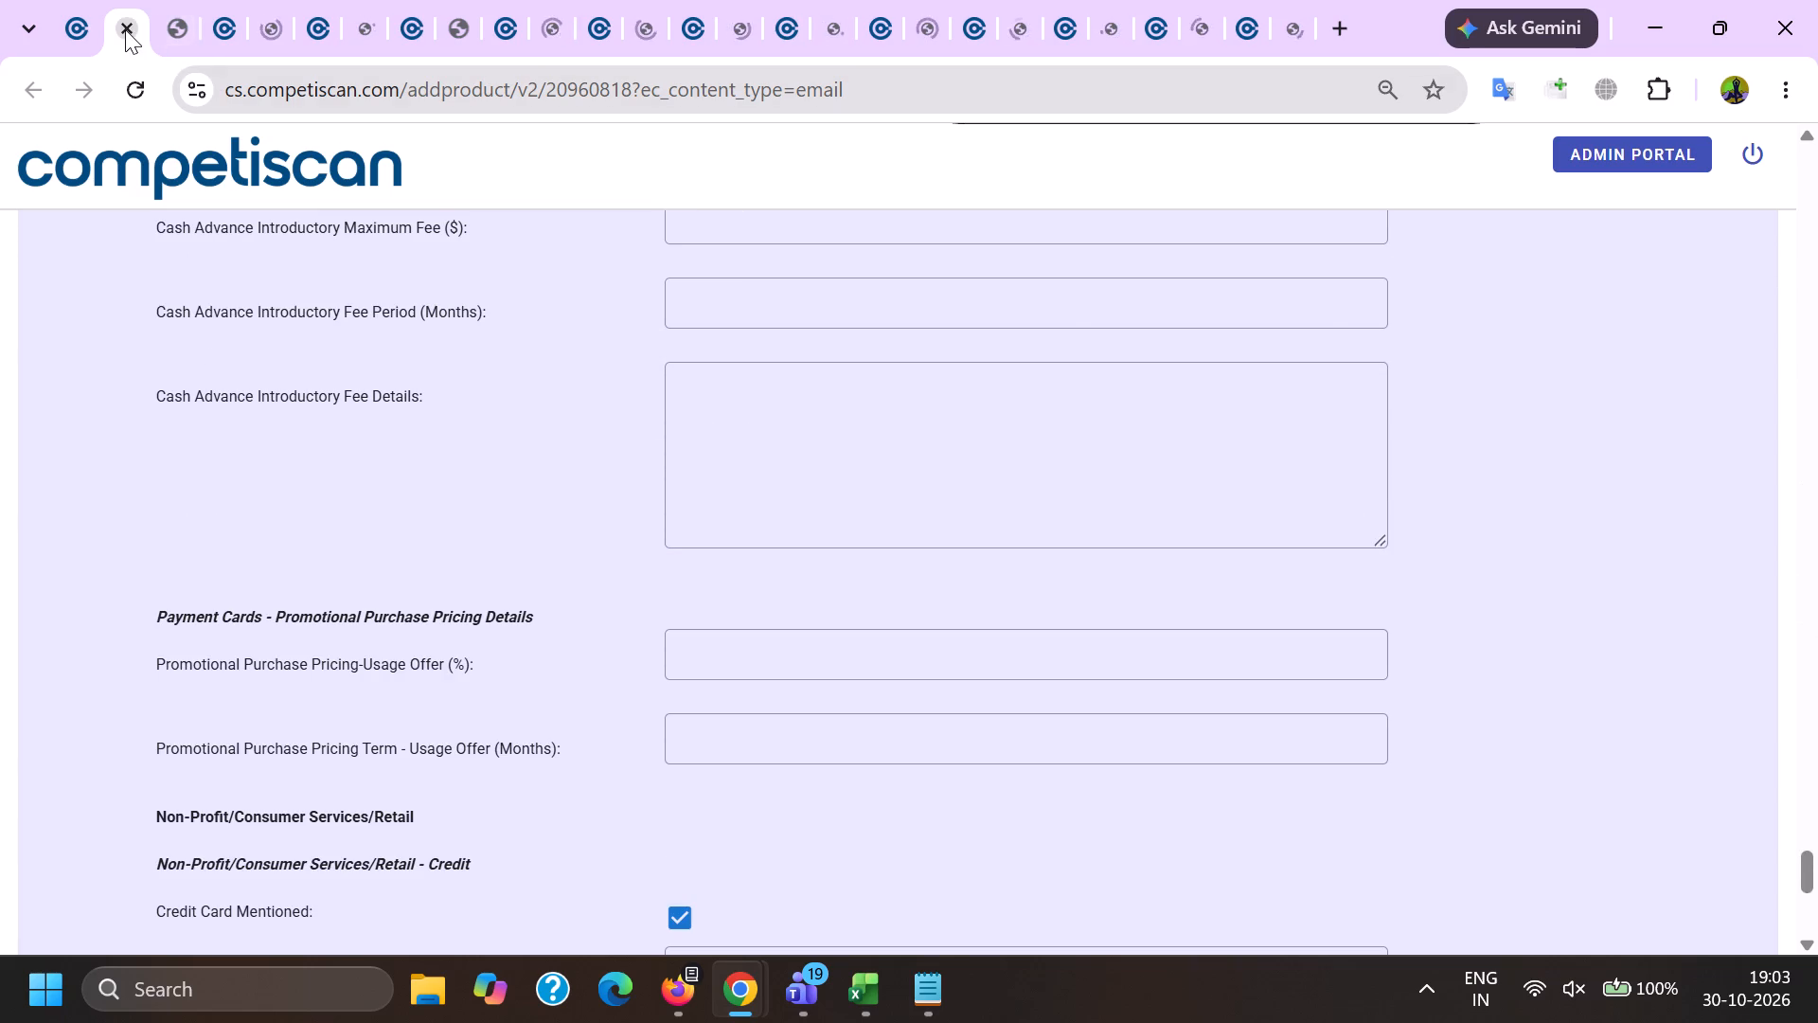
{"action": "double_click", "coordinate": [125, 29]}
Check the PDF footer of product 20960848 against its record's headline, sign-on incentive and payment card details, and close both tabs.
{"action": "left_click", "coordinate": [166, 0]}
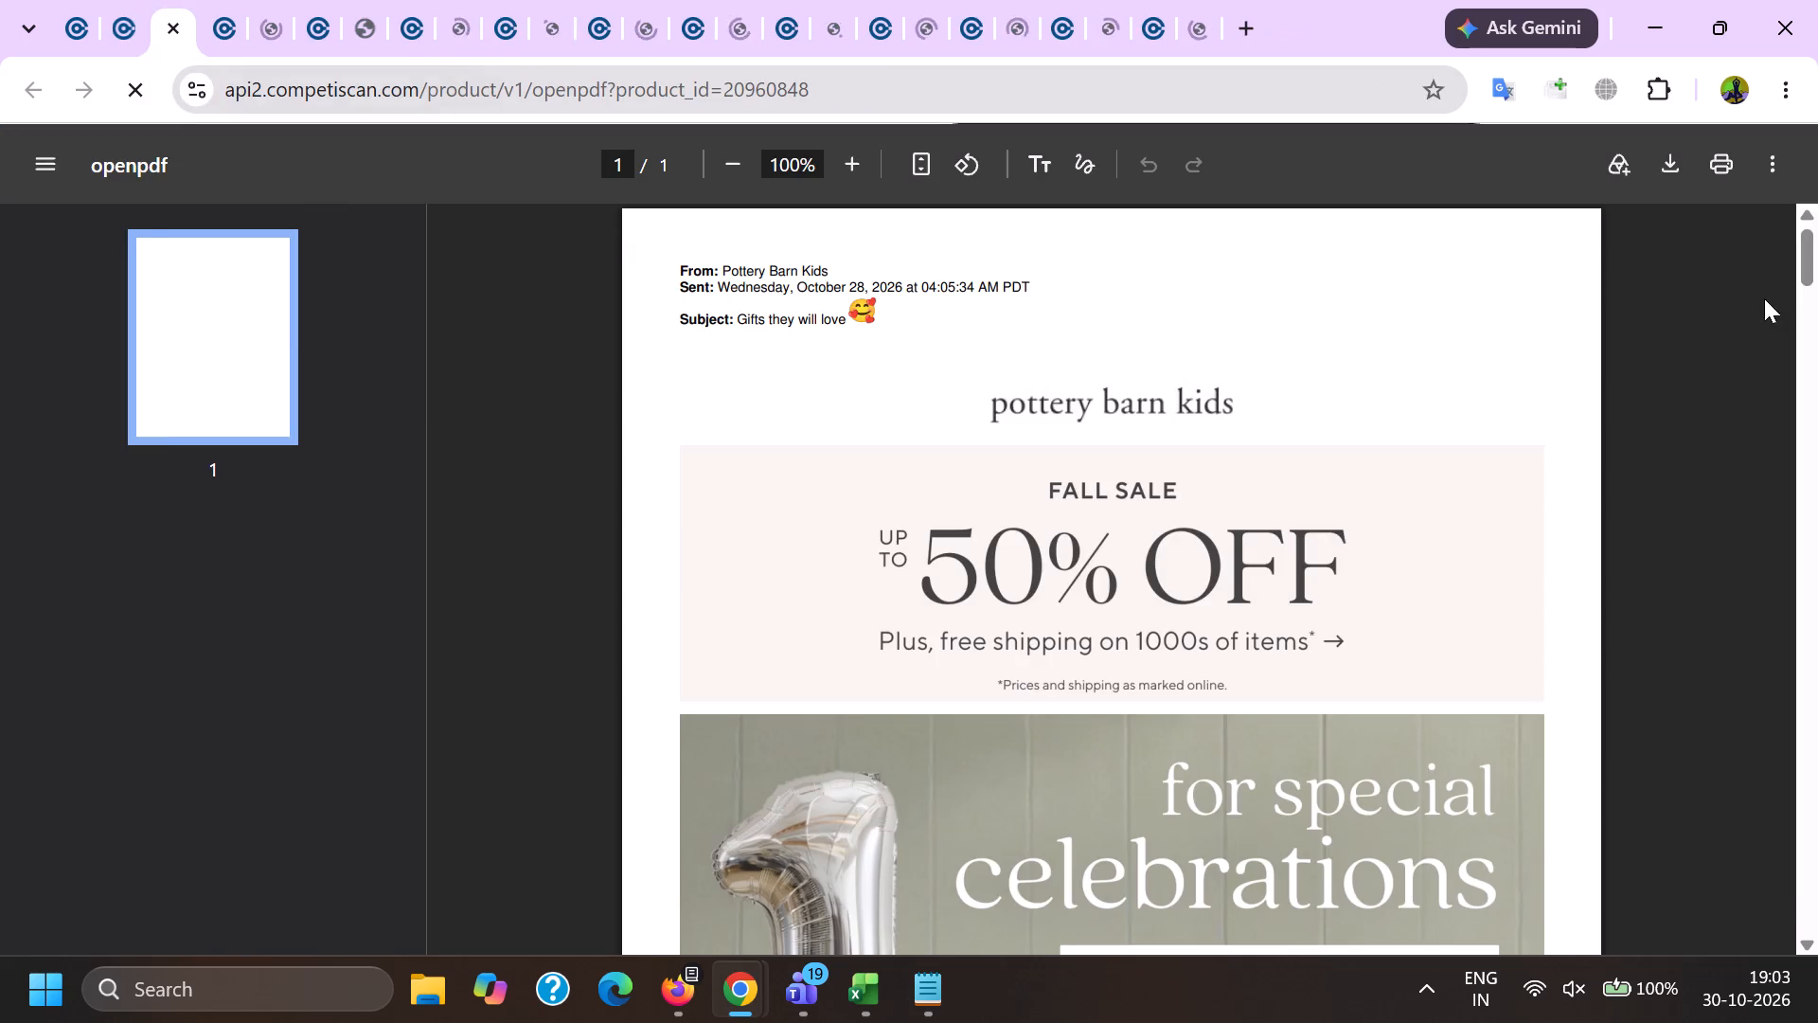
{"action": "left_click_drag", "start_coordinate": [1804, 270], "coordinate": [1817, 1021]}
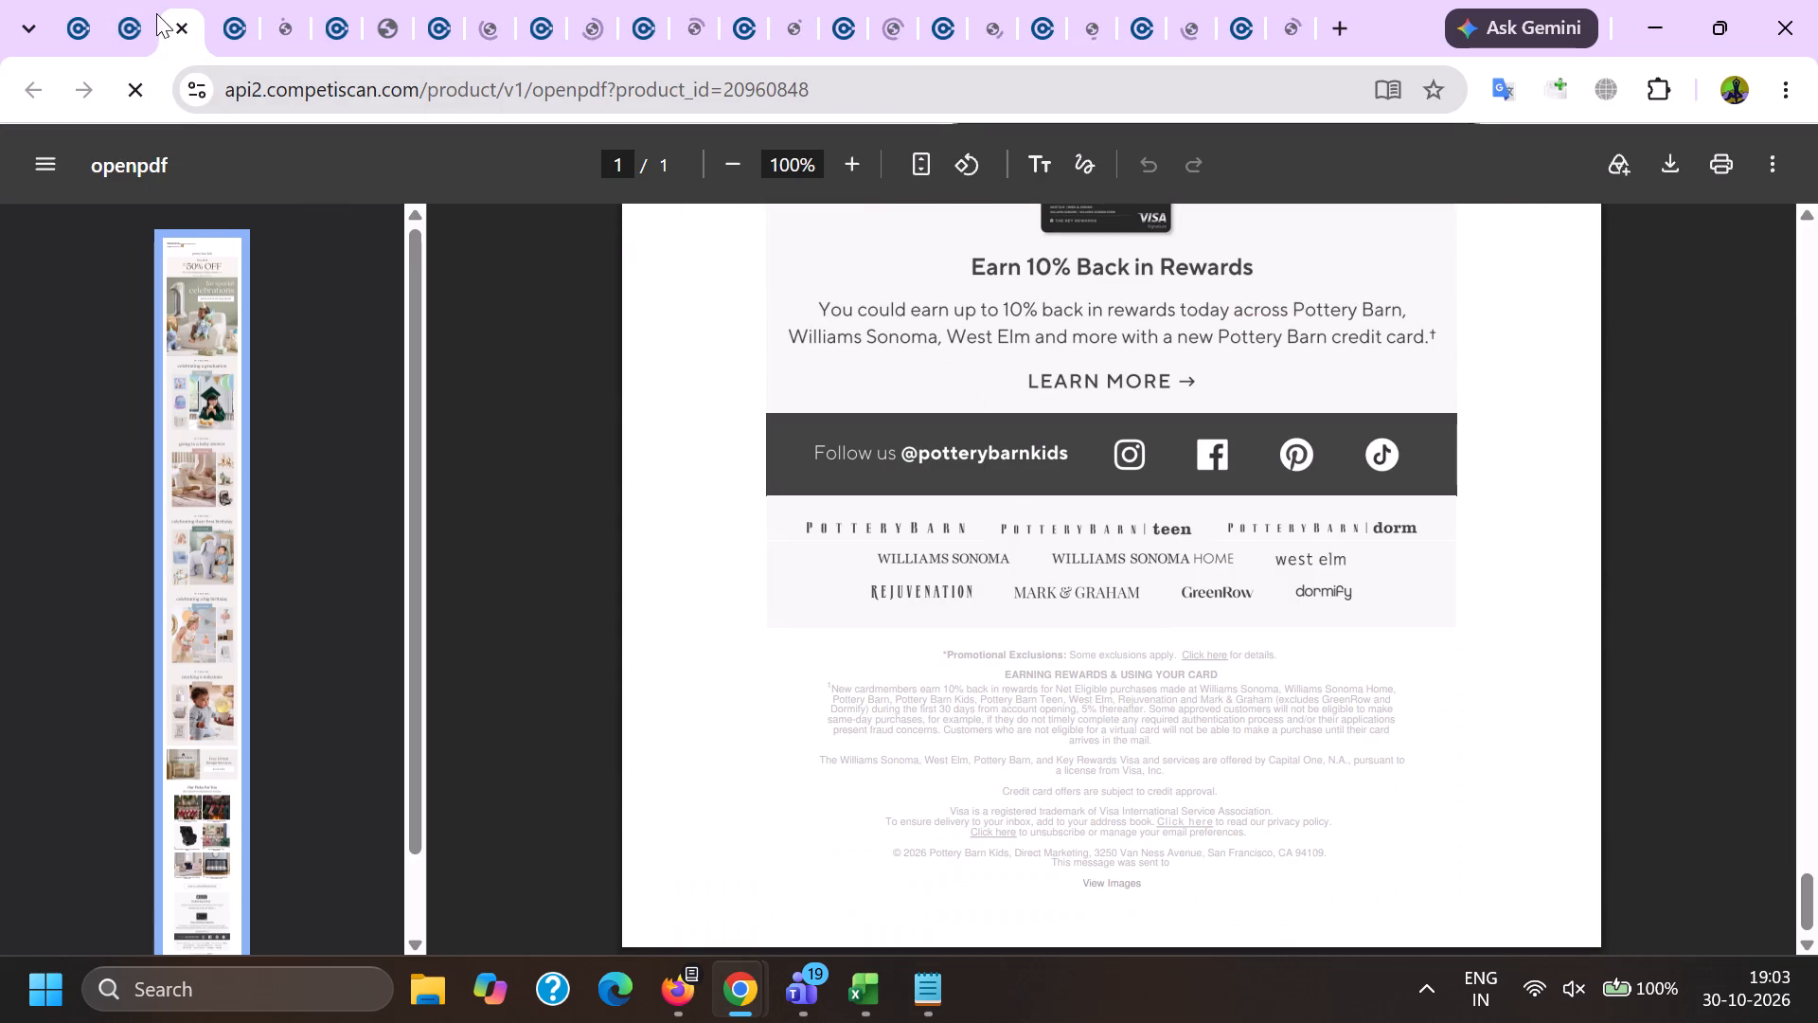
{"action": "left_click", "coordinate": [137, 0]}
{"action": "scroll", "coordinate": [1022, 598], "scroll_direction": "down", "scroll_amount": 10}
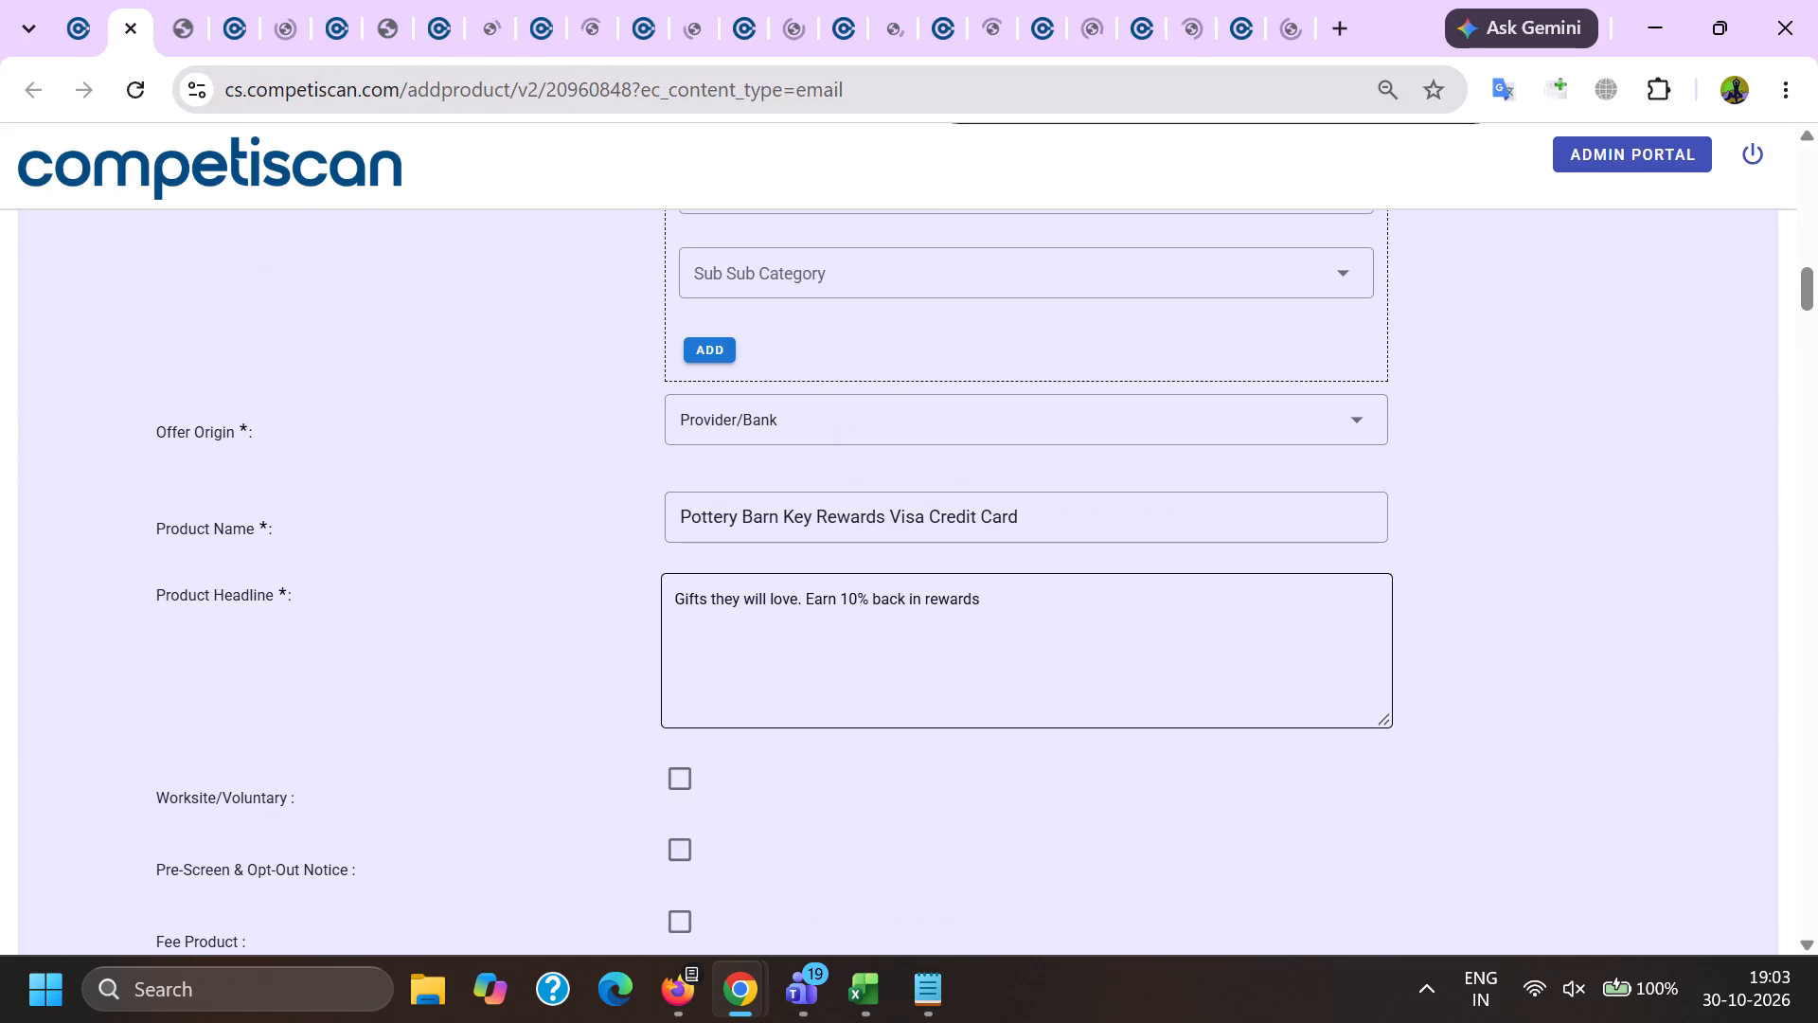
{"action": "left_click_drag", "start_coordinate": [1104, 624], "coordinate": [363, 538]}
{"action": "scroll", "coordinate": [656, 547], "scroll_direction": "down", "scroll_amount": 11}
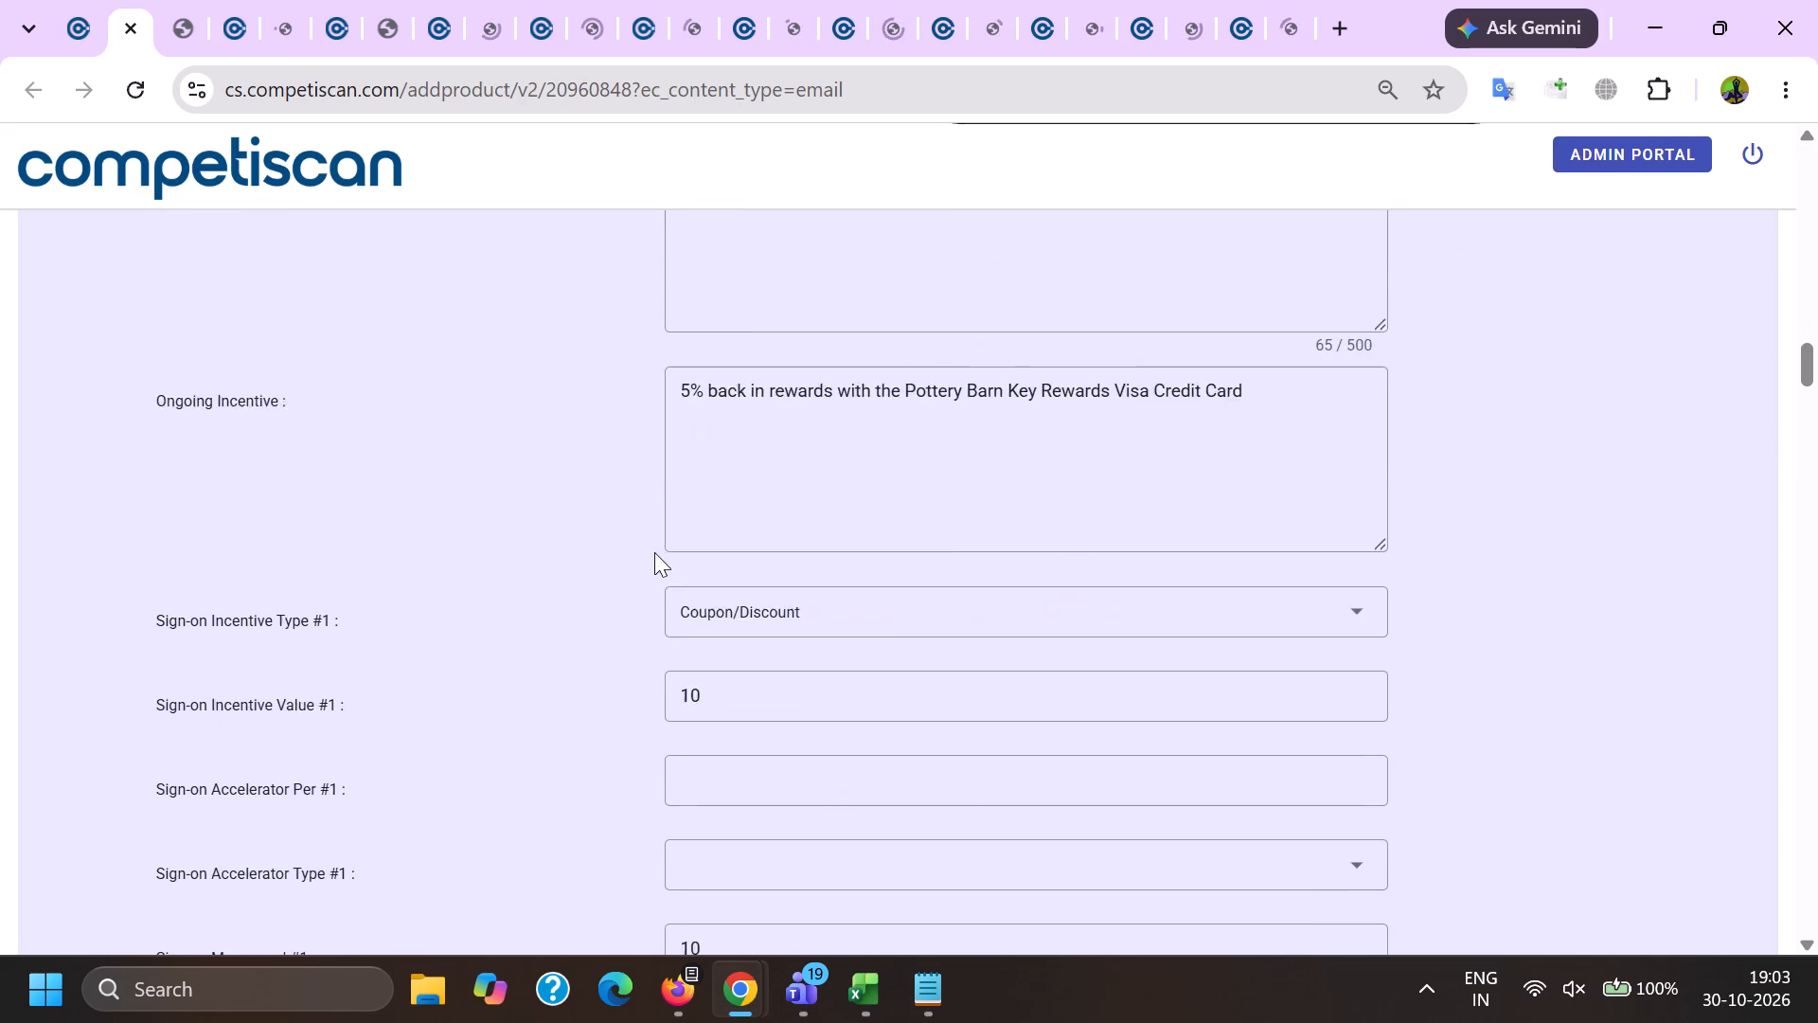
{"action": "scroll", "coordinate": [654, 551], "scroll_direction": "down", "scroll_amount": 6}
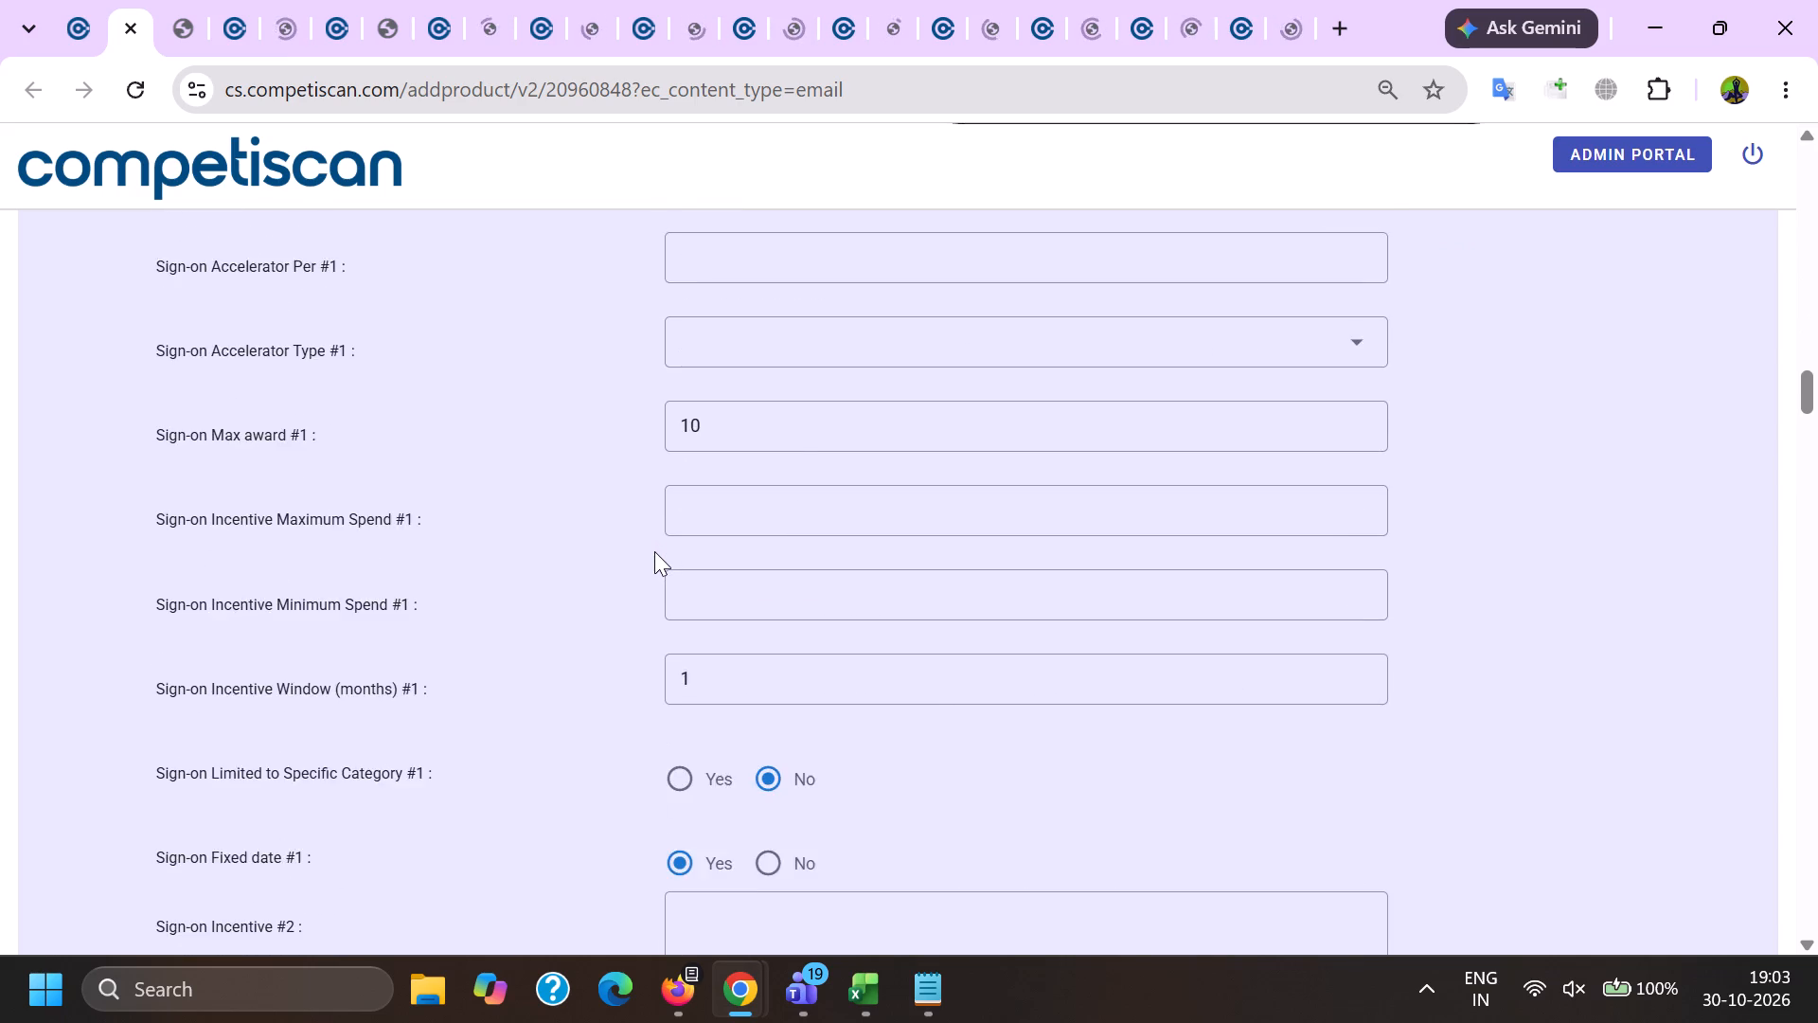
{"action": "scroll", "coordinate": [654, 551], "scroll_direction": "down", "scroll_amount": 19}
{"action": "left_click", "coordinate": [616, 586]}
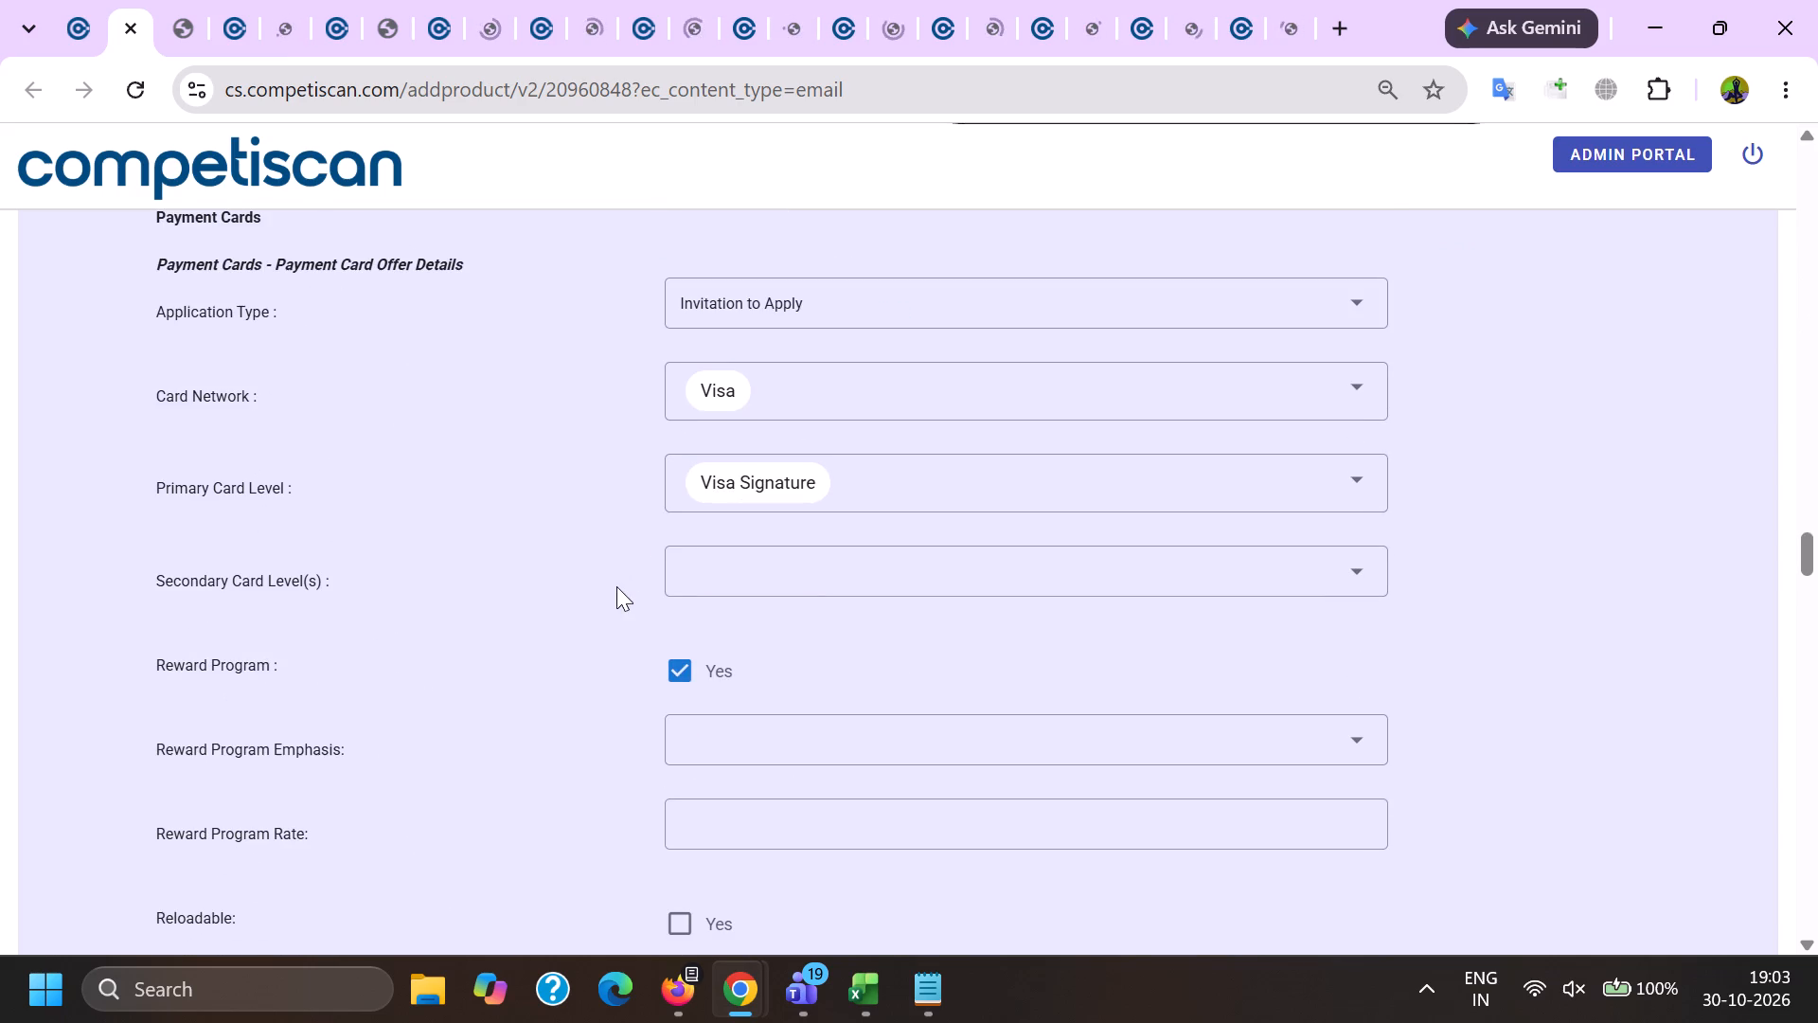
{"action": "key", "text": "End"}
{"action": "scroll", "coordinate": [616, 586], "scroll_direction": "up", "scroll_amount": 5}
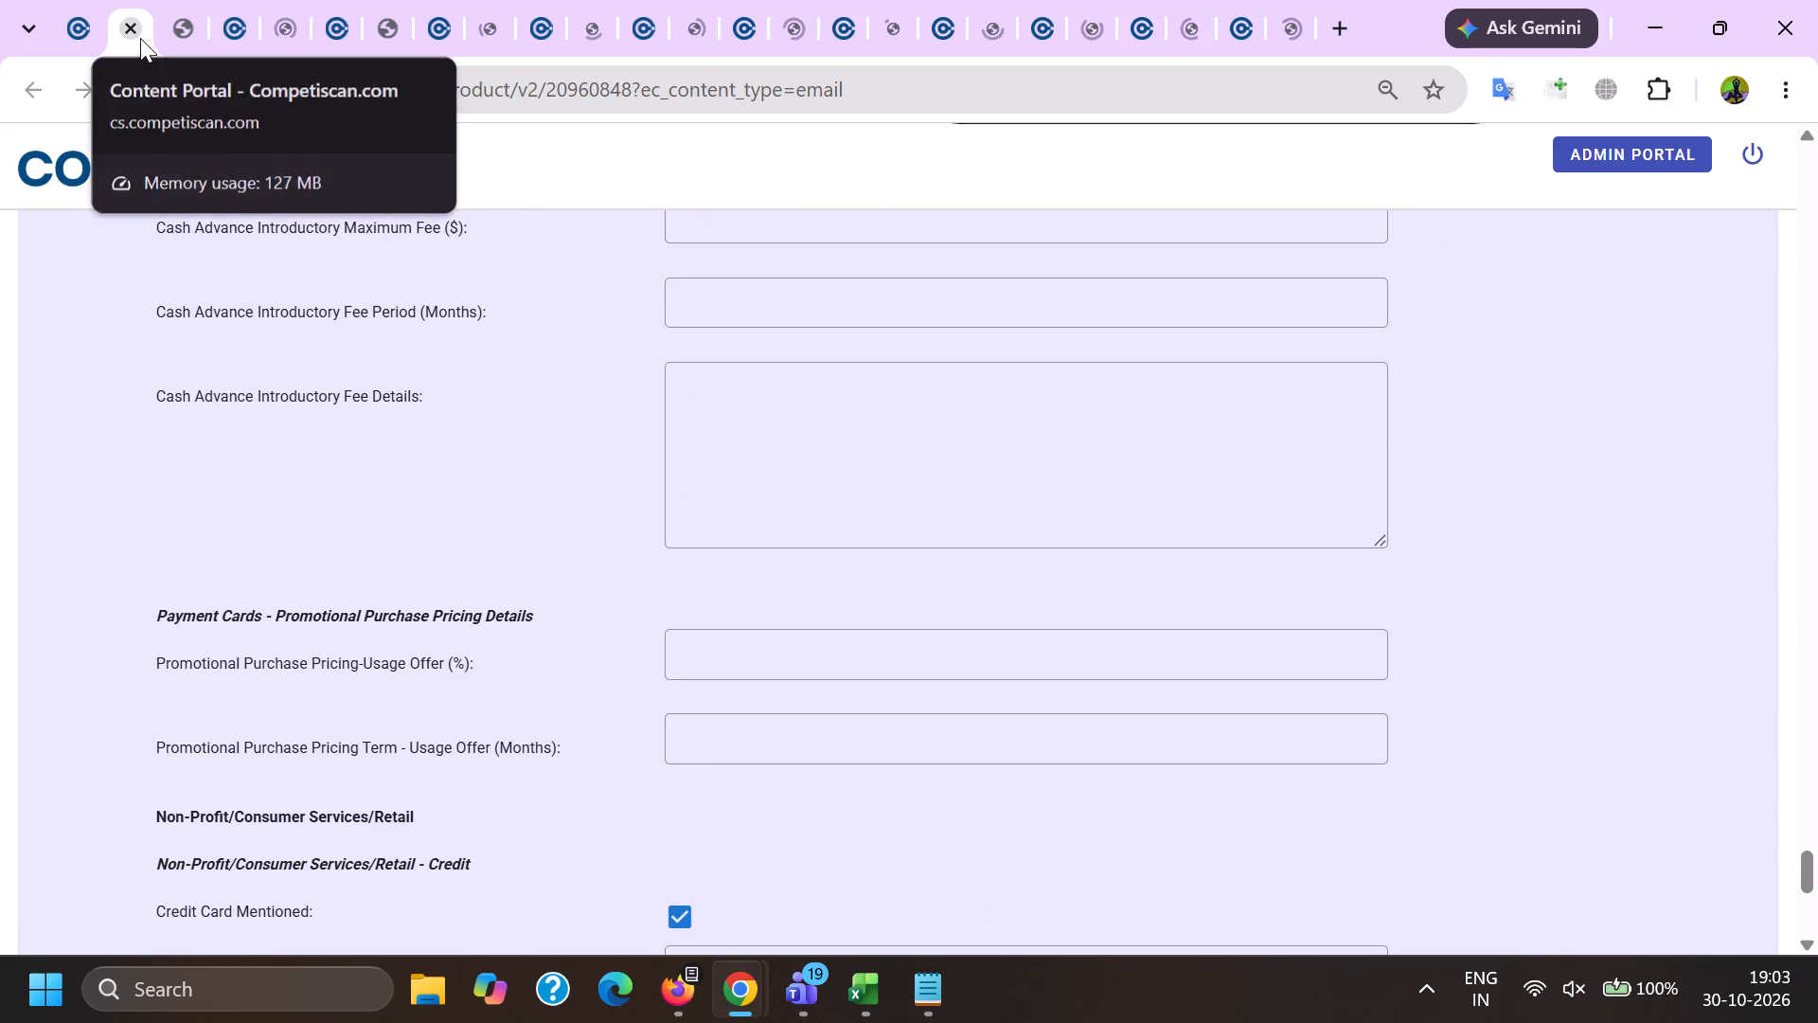
{"action": "left_click", "coordinate": [140, 36]}
{"action": "left_click", "coordinate": [140, 36]}
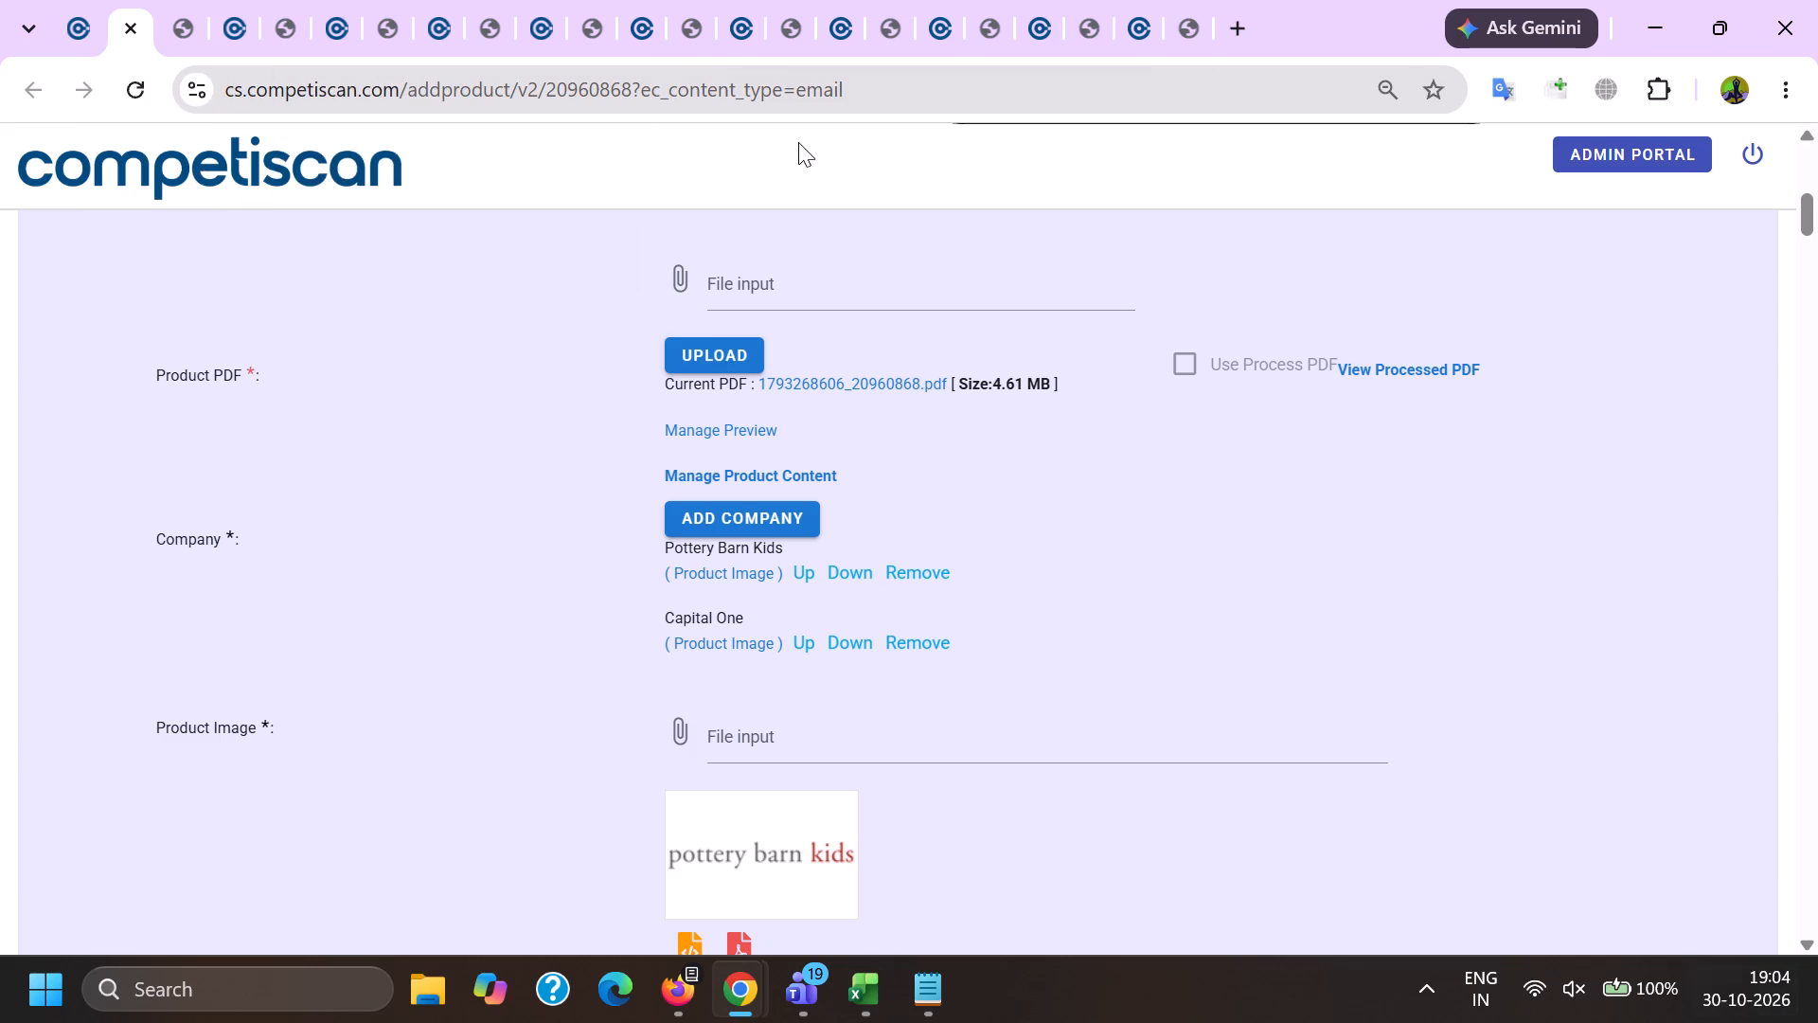
Check the PDF footer of product 20960868 against its record's headline, incentives and payment card details, and close both tabs.
{"action": "left_click", "coordinate": [174, 0]}
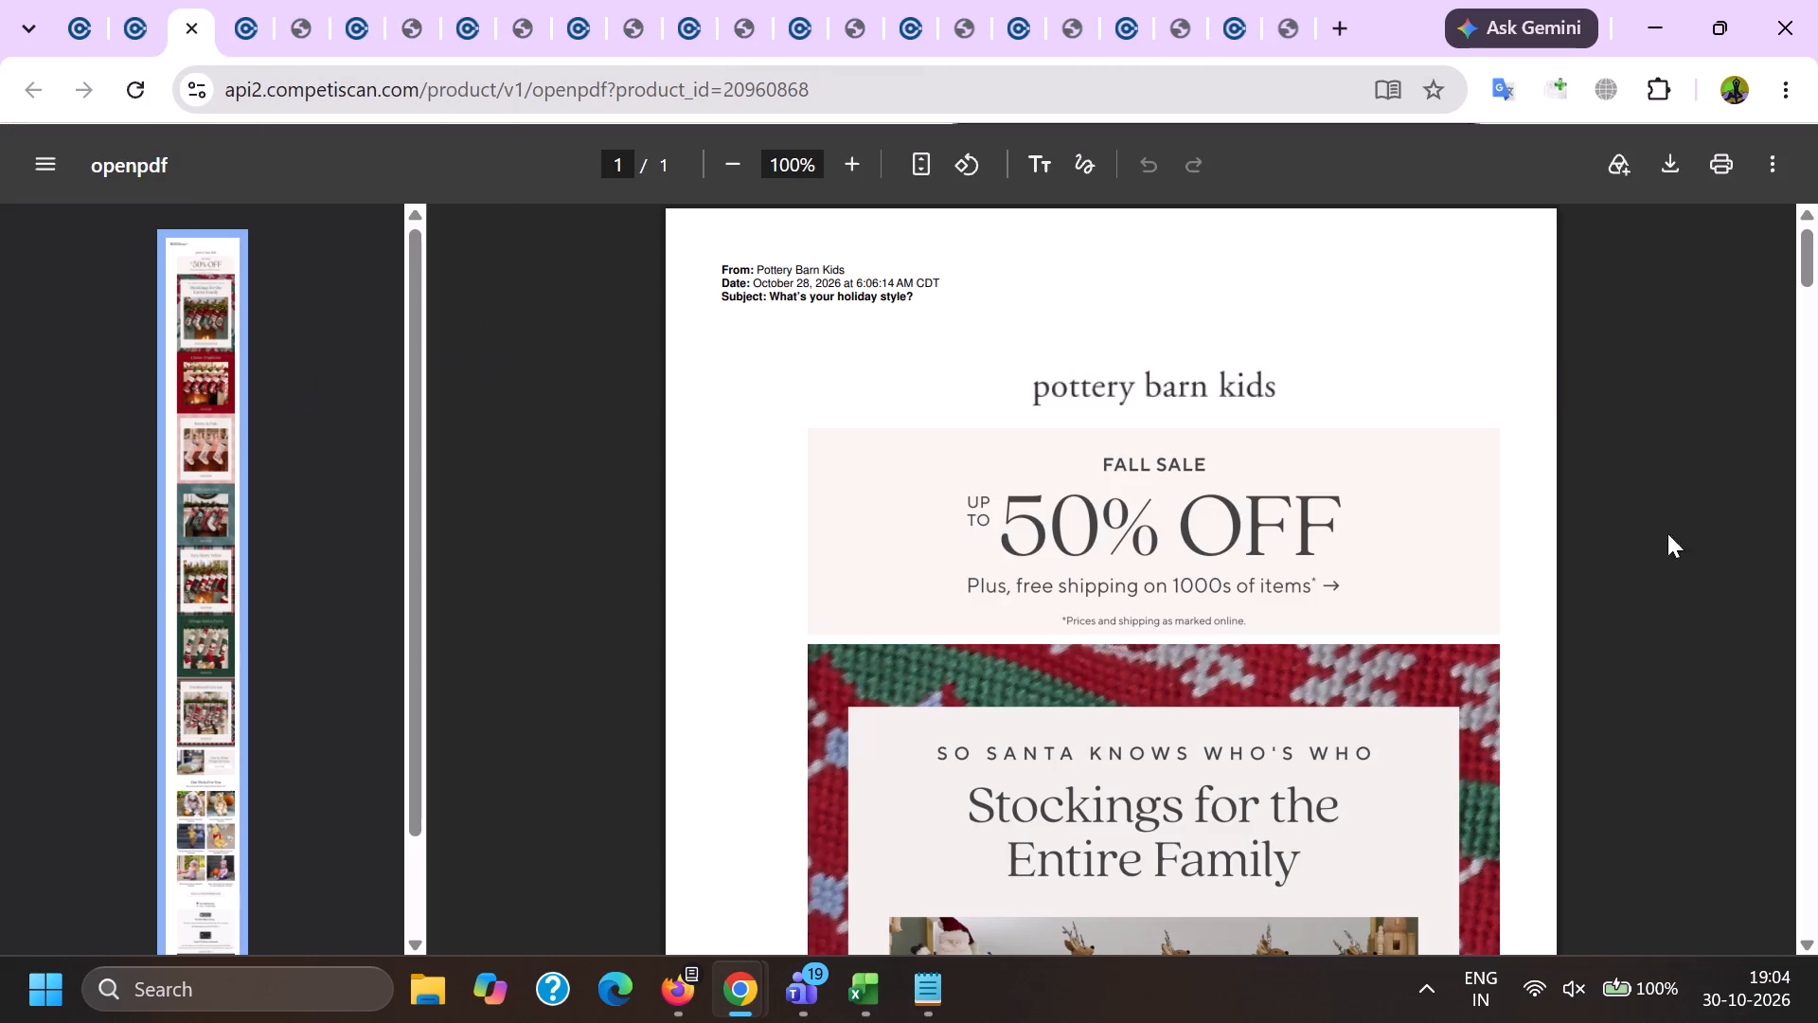
{"action": "left_click_drag", "start_coordinate": [1805, 265], "coordinate": [1815, 1022]}
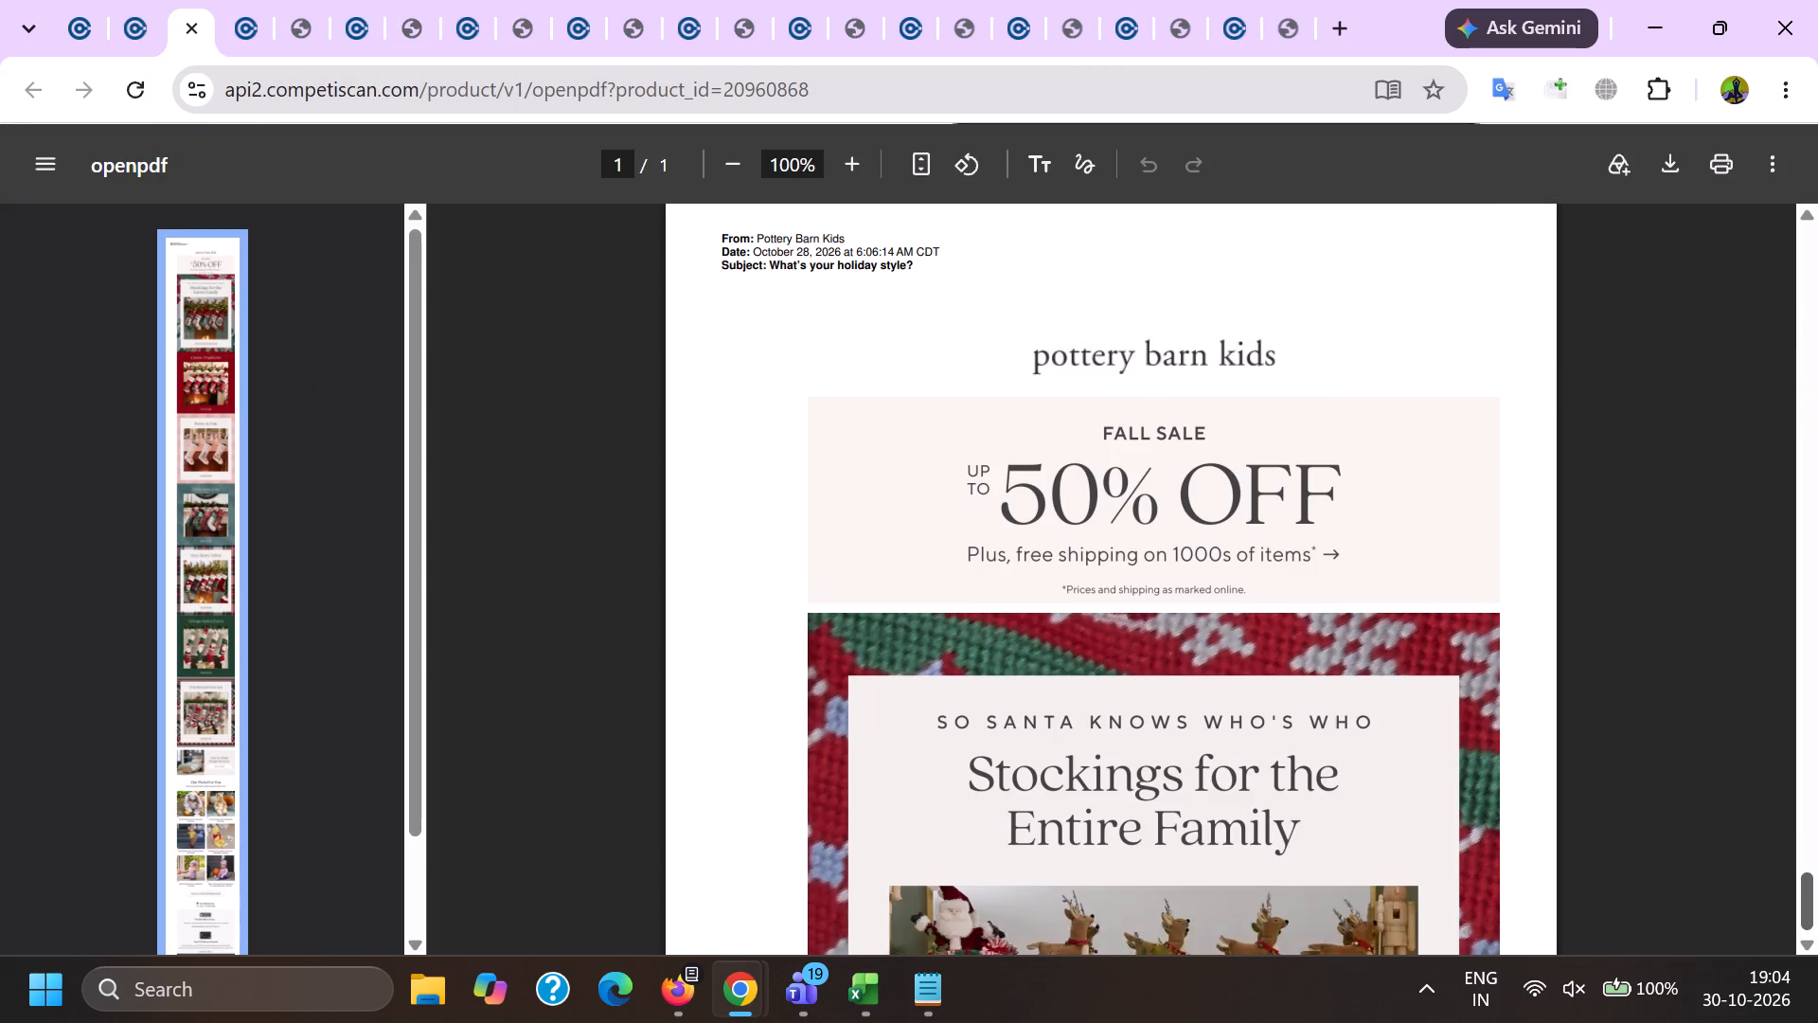
{"action": "left_click_drag", "start_coordinate": [1815, 1022], "coordinate": [1771, 1016]}
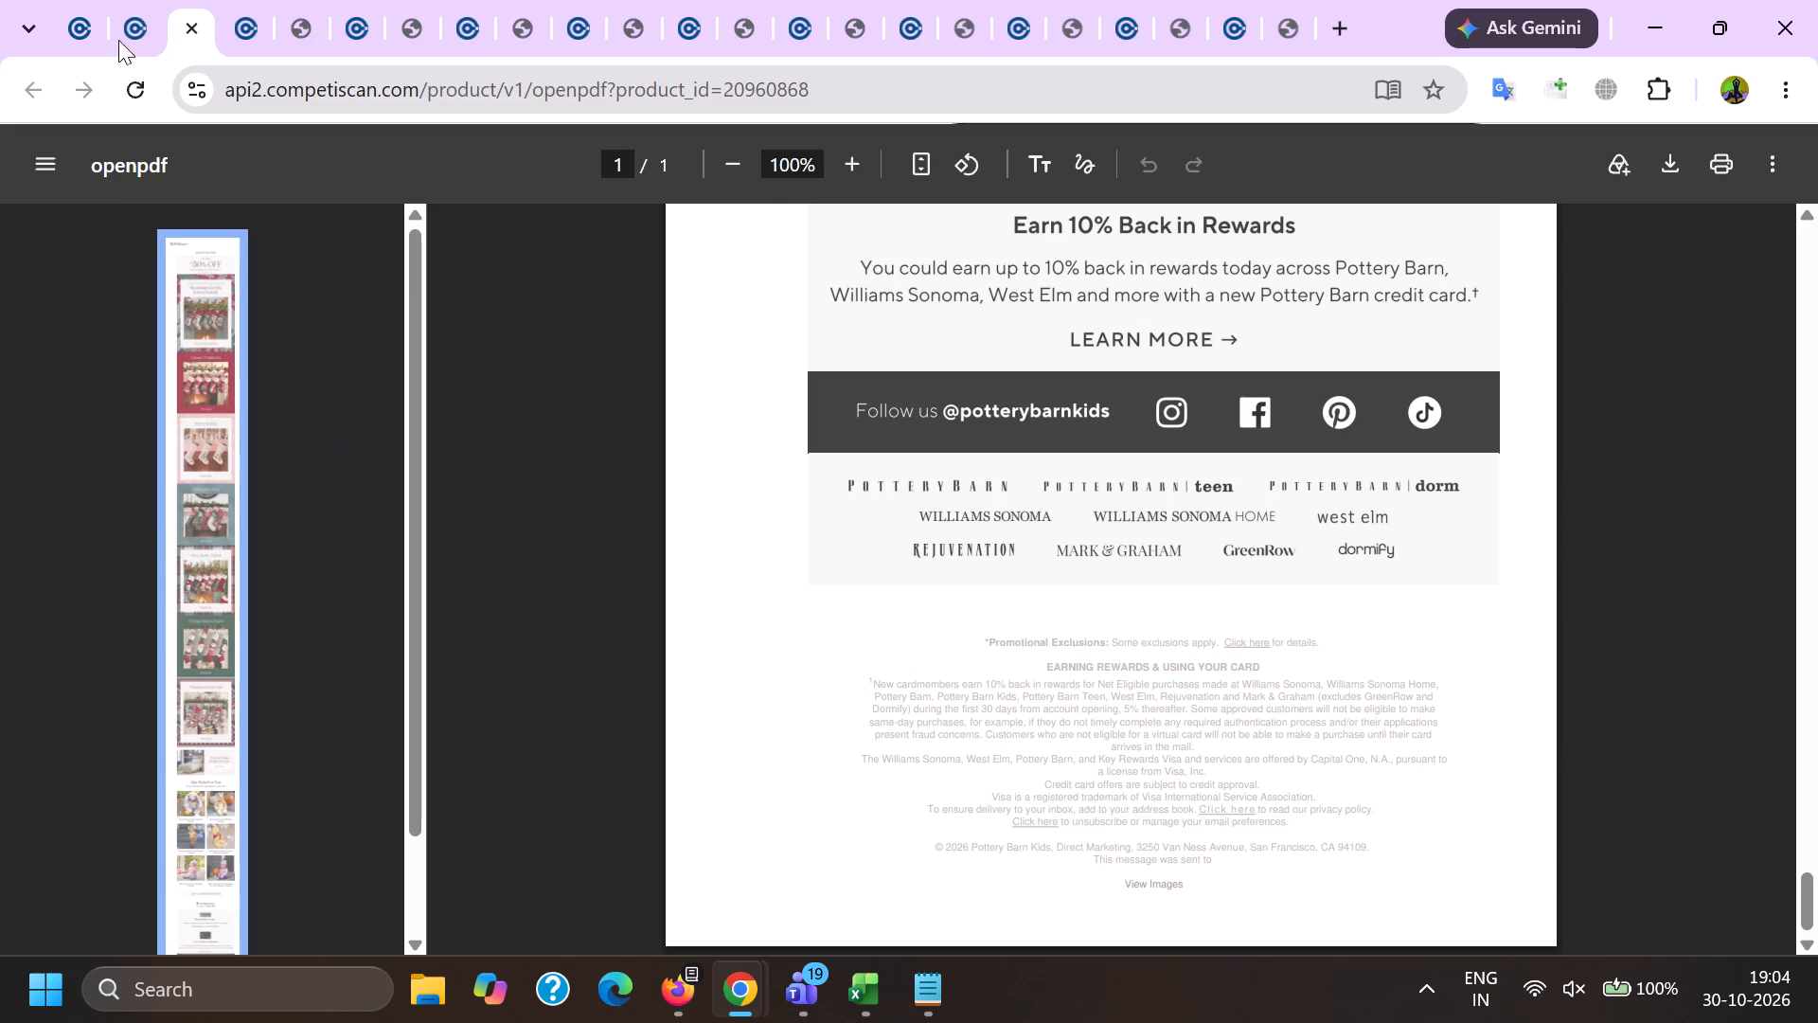
{"action": "left_click", "coordinate": [138, 0]}
{"action": "scroll", "coordinate": [698, 573], "scroll_direction": "down", "scroll_amount": 8}
{"action": "scroll", "coordinate": [996, 324], "scroll_direction": "down", "scroll_amount": 2}
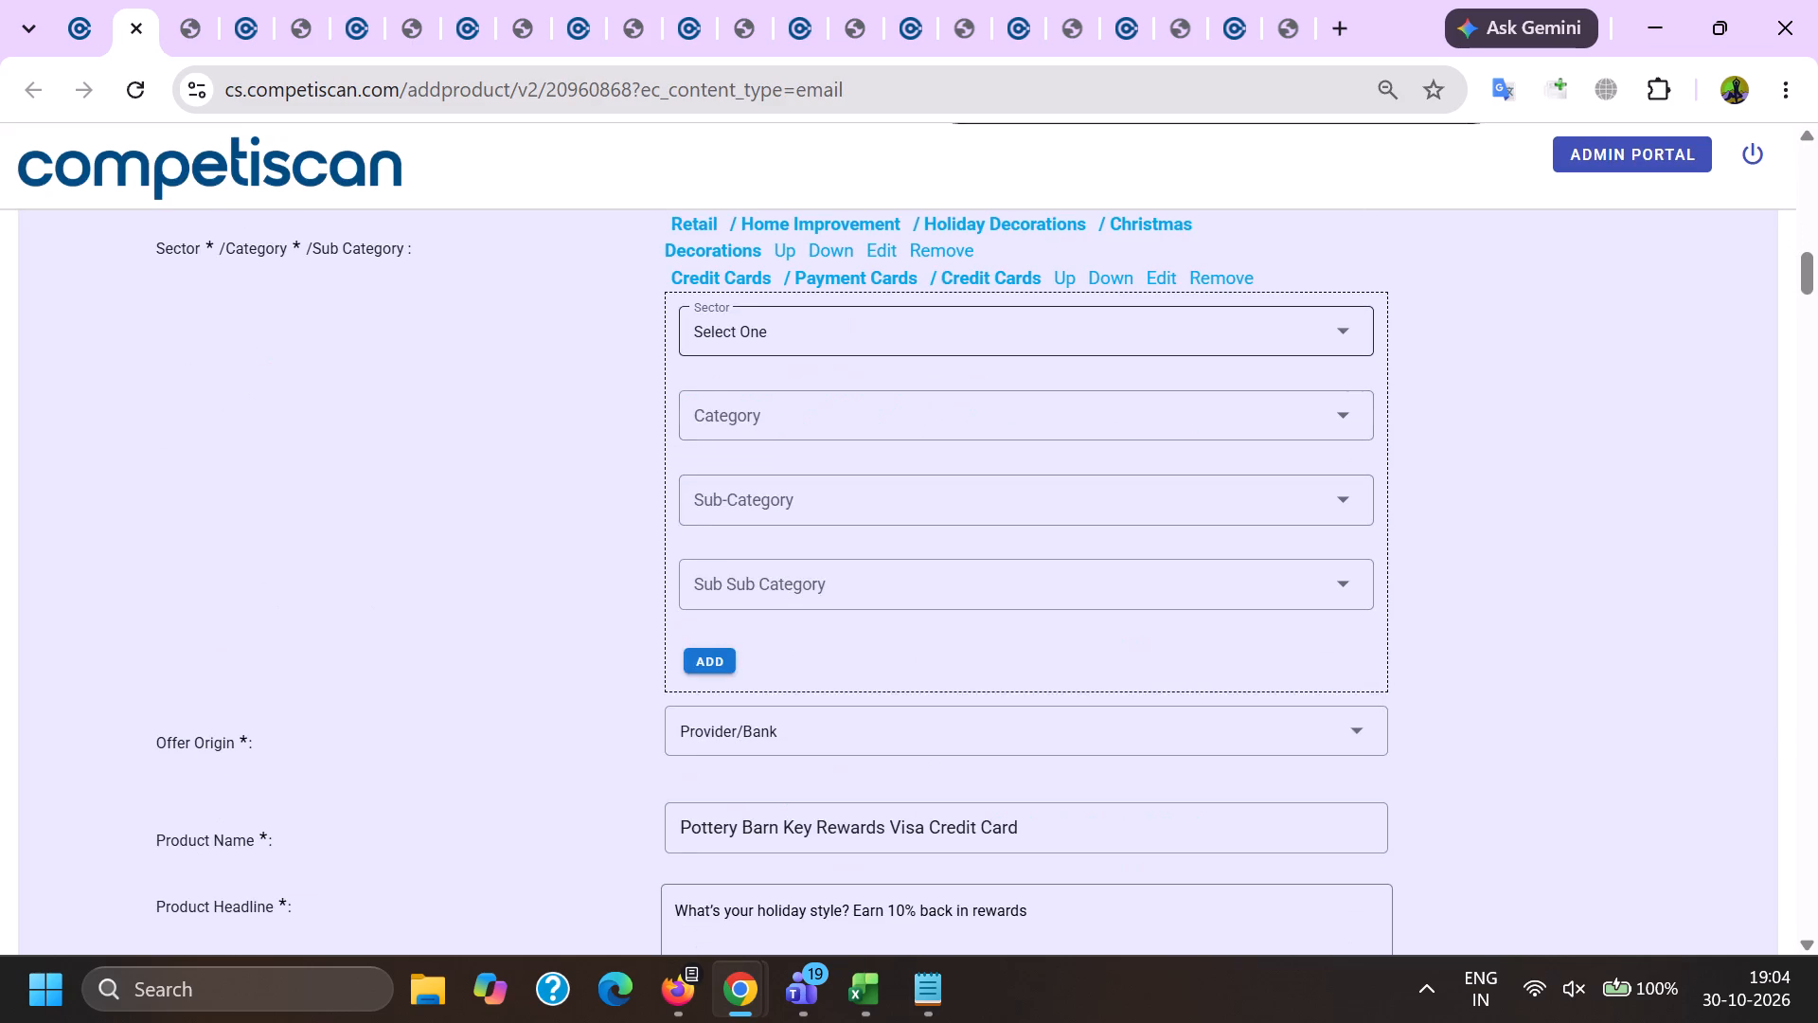
{"action": "left_click_drag", "start_coordinate": [1159, 653], "coordinate": [194, 596]}
{"action": "scroll", "coordinate": [393, 572], "scroll_direction": "down", "scroll_amount": 8}
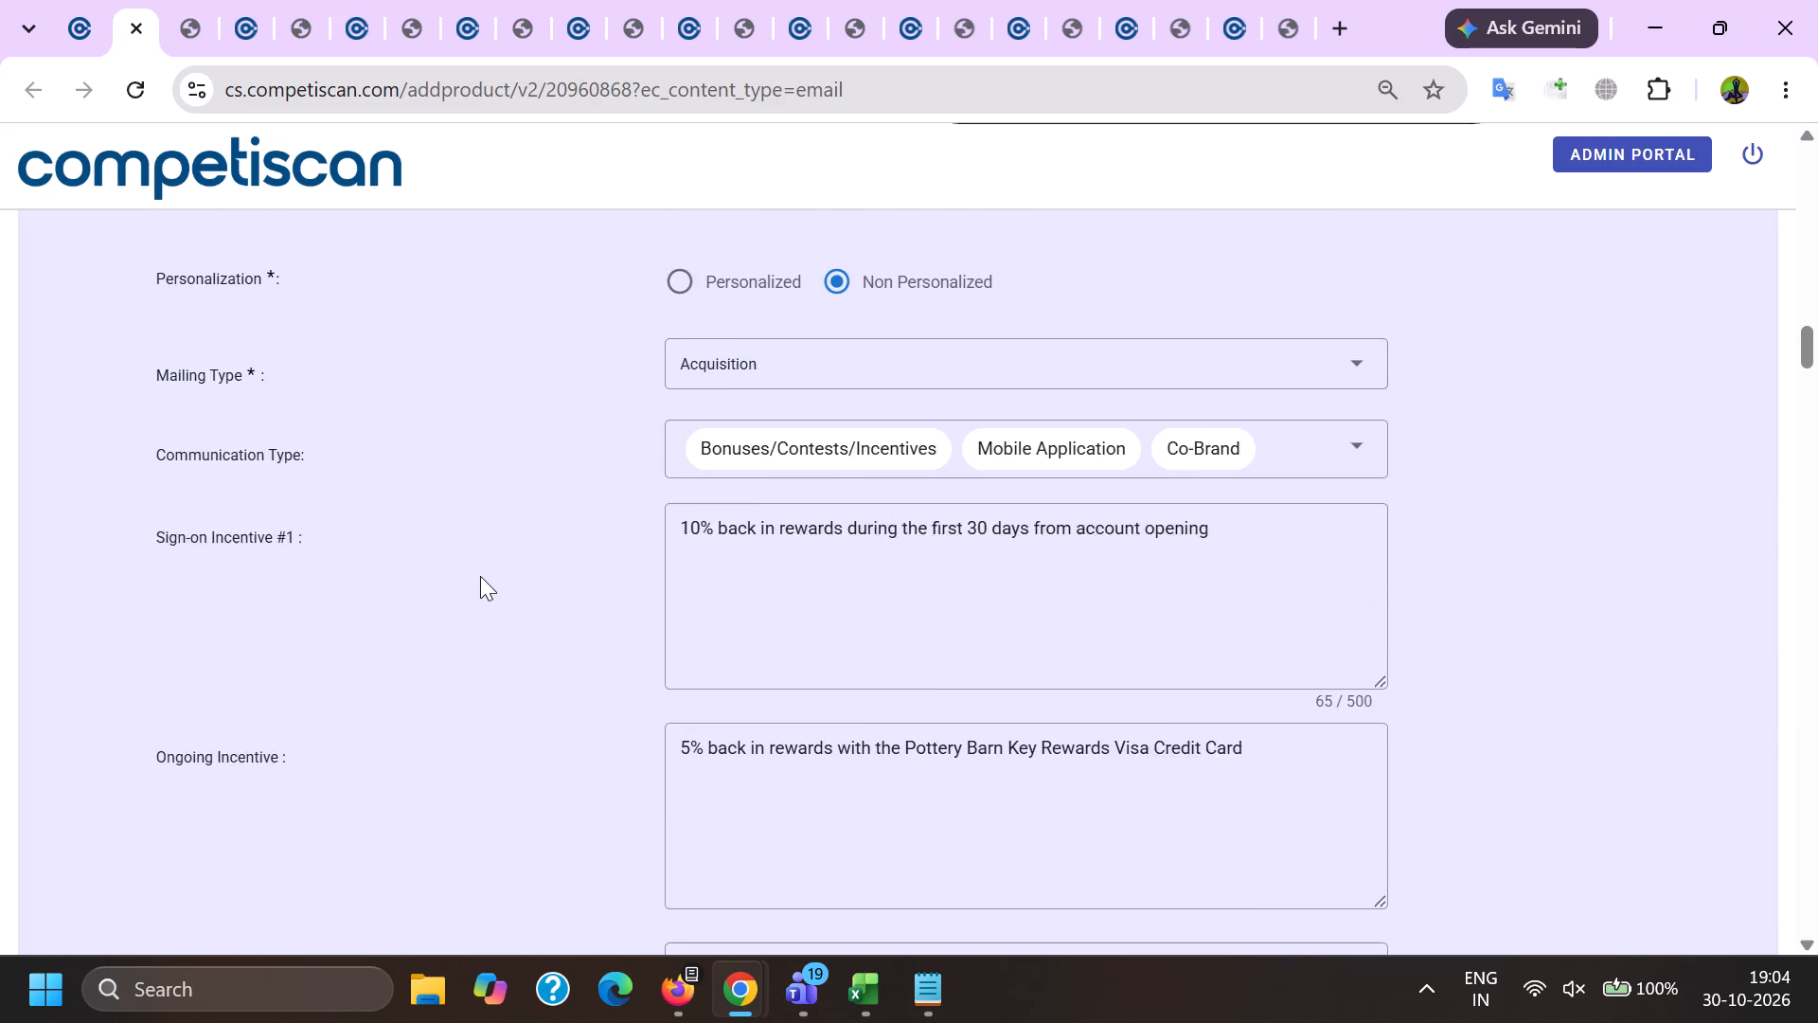
{"action": "scroll", "coordinate": [480, 576], "scroll_direction": "down", "scroll_amount": 2}
{"action": "scroll", "coordinate": [556, 576], "scroll_direction": "down", "scroll_amount": 20}
{"action": "scroll", "coordinate": [556, 576], "scroll_direction": "down", "scroll_amount": 4}
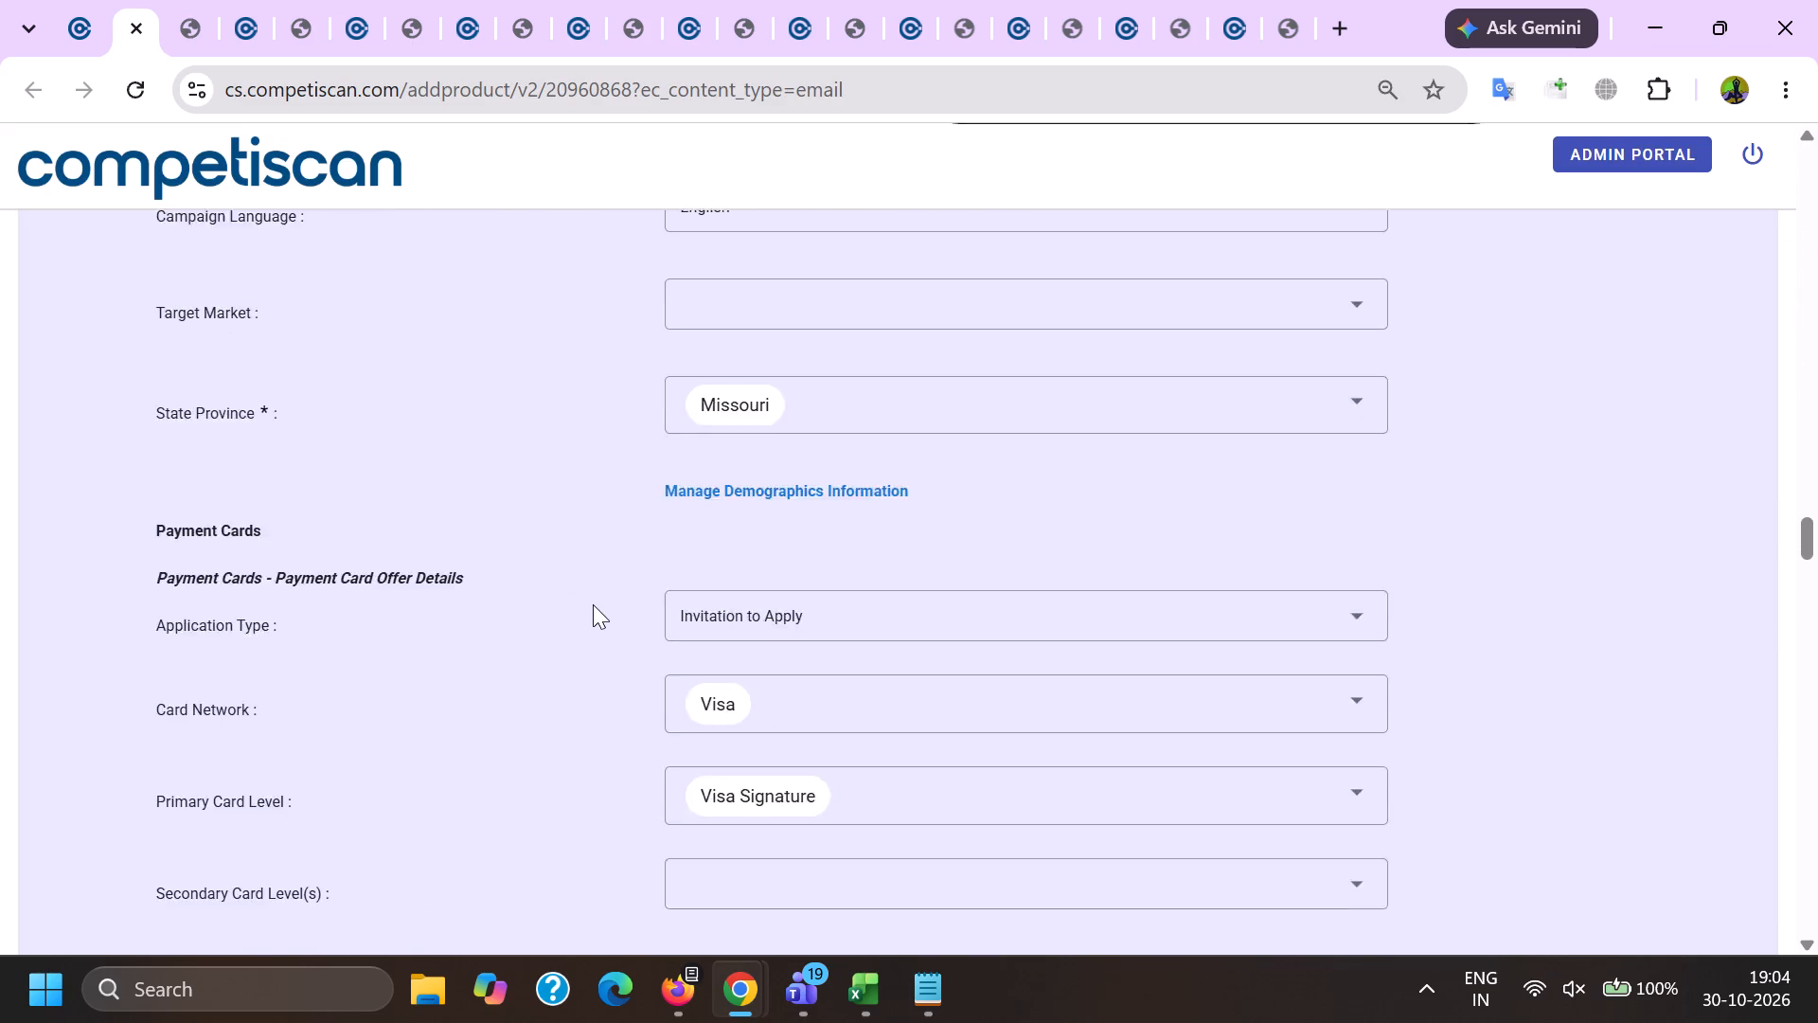
{"action": "scroll", "coordinate": [593, 604], "scroll_direction": "down", "scroll_amount": 3}
{"action": "left_click", "coordinate": [593, 603]}
{"action": "key", "text": "End"}
{"action": "scroll", "coordinate": [592, 603], "scroll_direction": "up", "scroll_amount": 4}
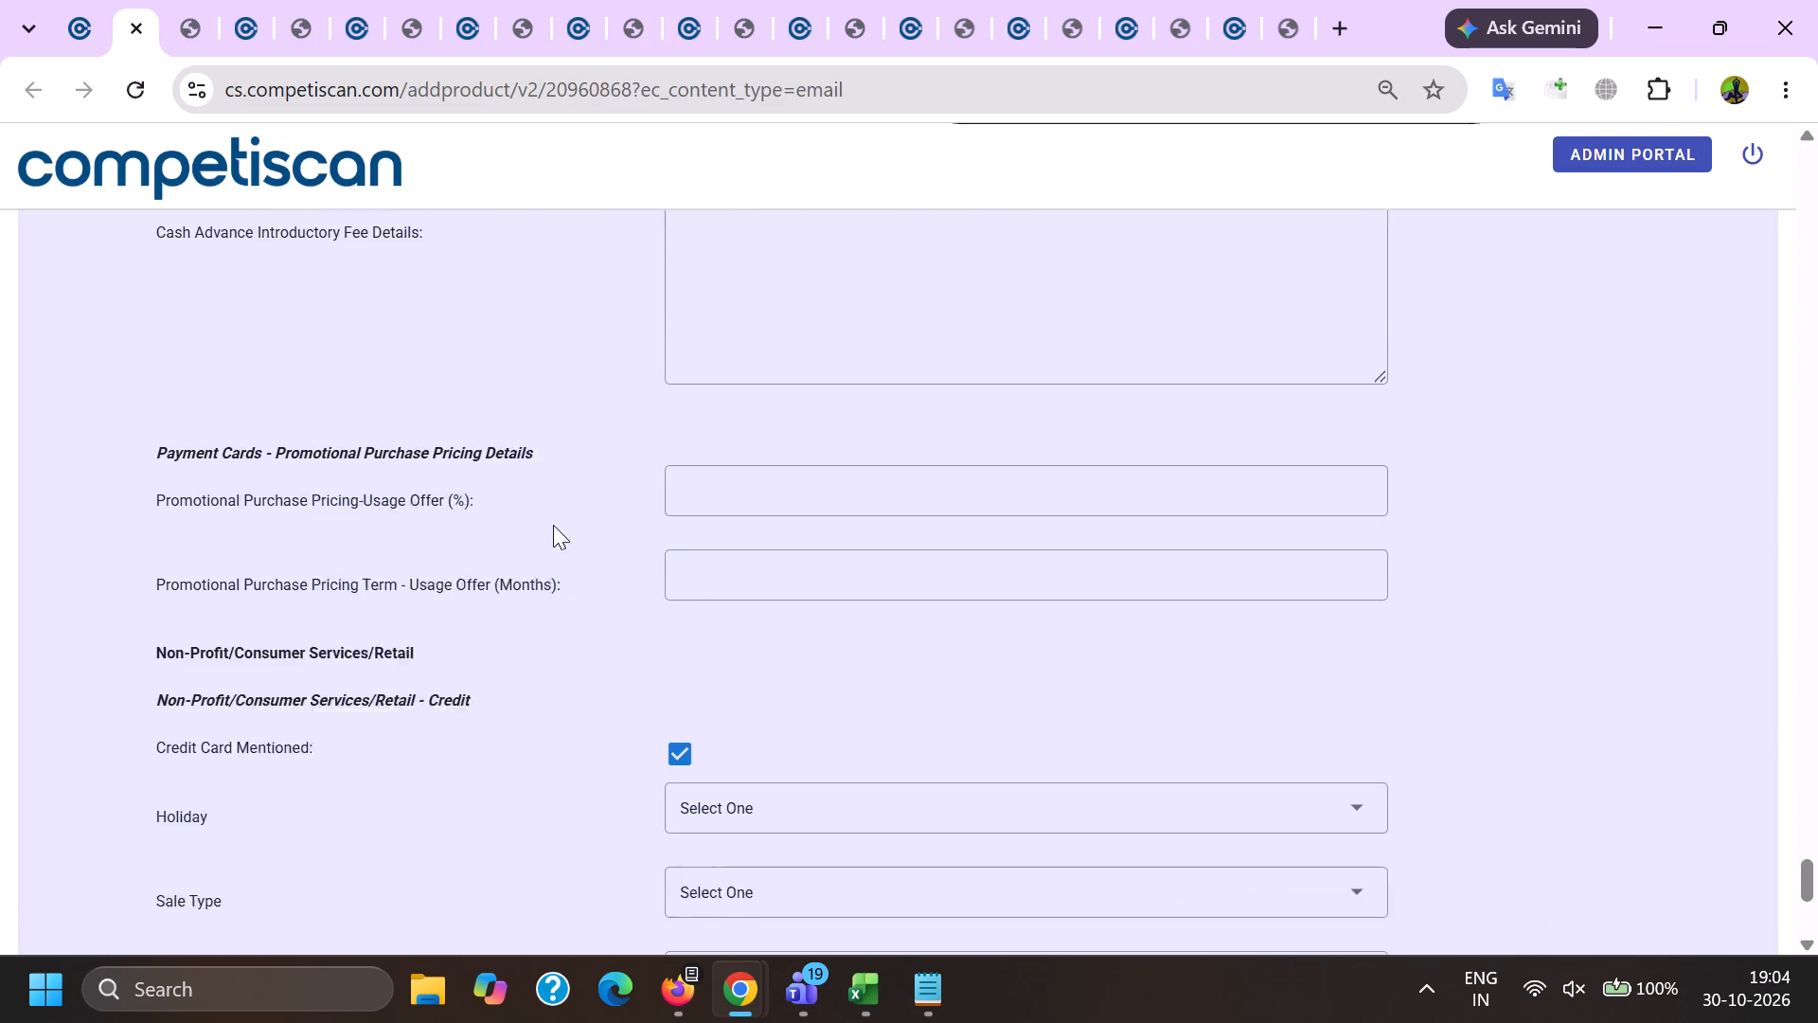
{"action": "double_click", "coordinate": [145, 29]}
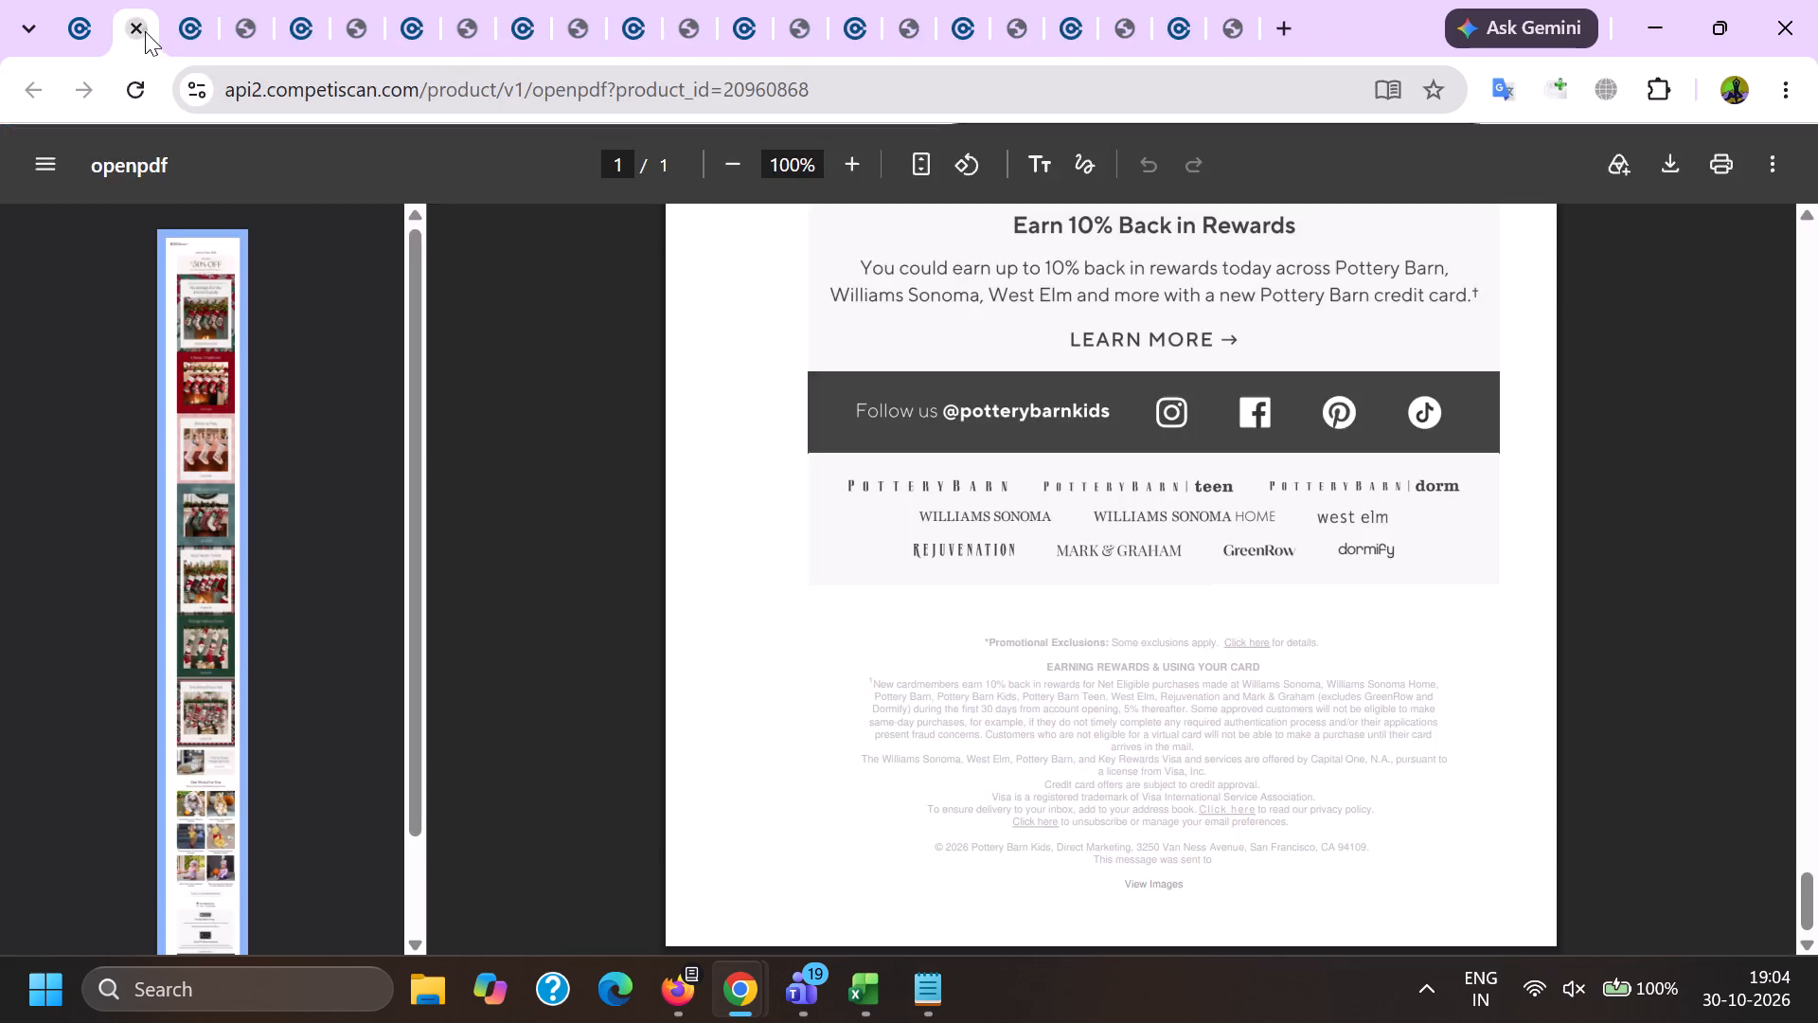
Check the PDF footer of product 20960900 and review its record from the headline through the incentives to the mortgage and loan details.
{"action": "left_click", "coordinate": [187, 0]}
{"action": "left_click_drag", "start_coordinate": [1817, 272], "coordinate": [1816, 274]}
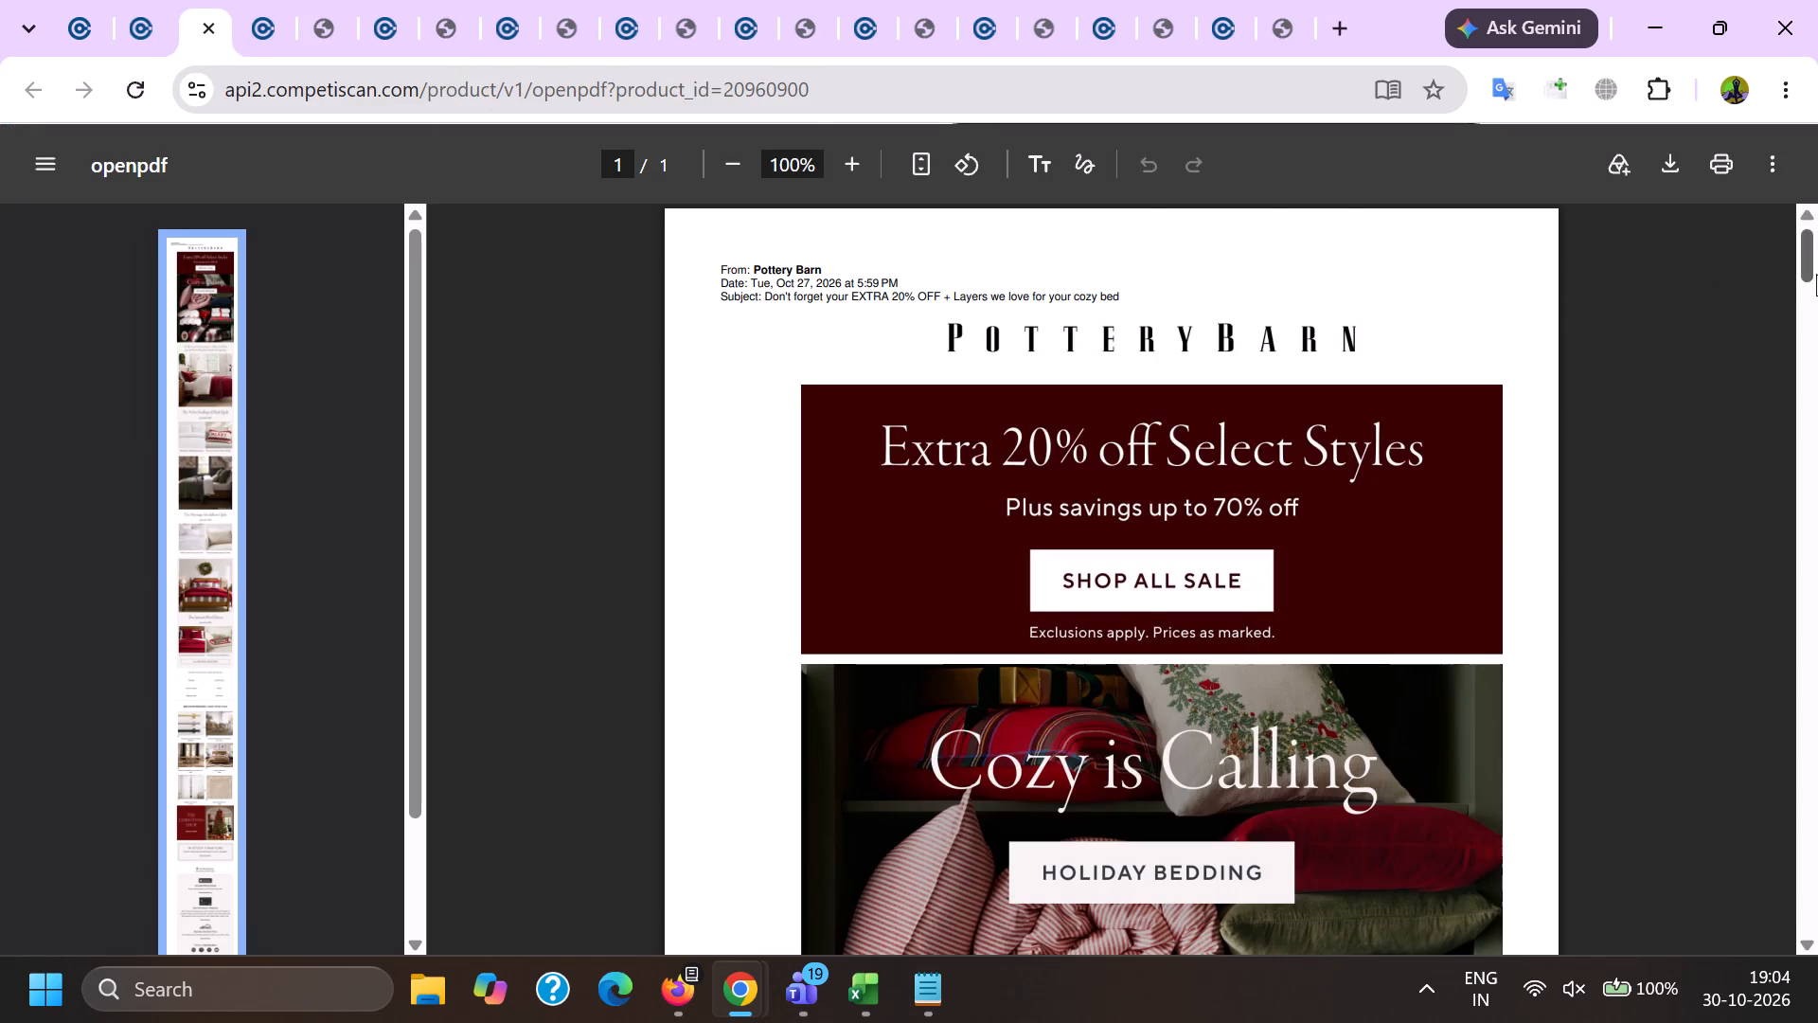
{"action": "left_click_drag", "start_coordinate": [1816, 274], "coordinate": [1817, 1022]}
{"action": "left_click", "coordinate": [121, 7]}
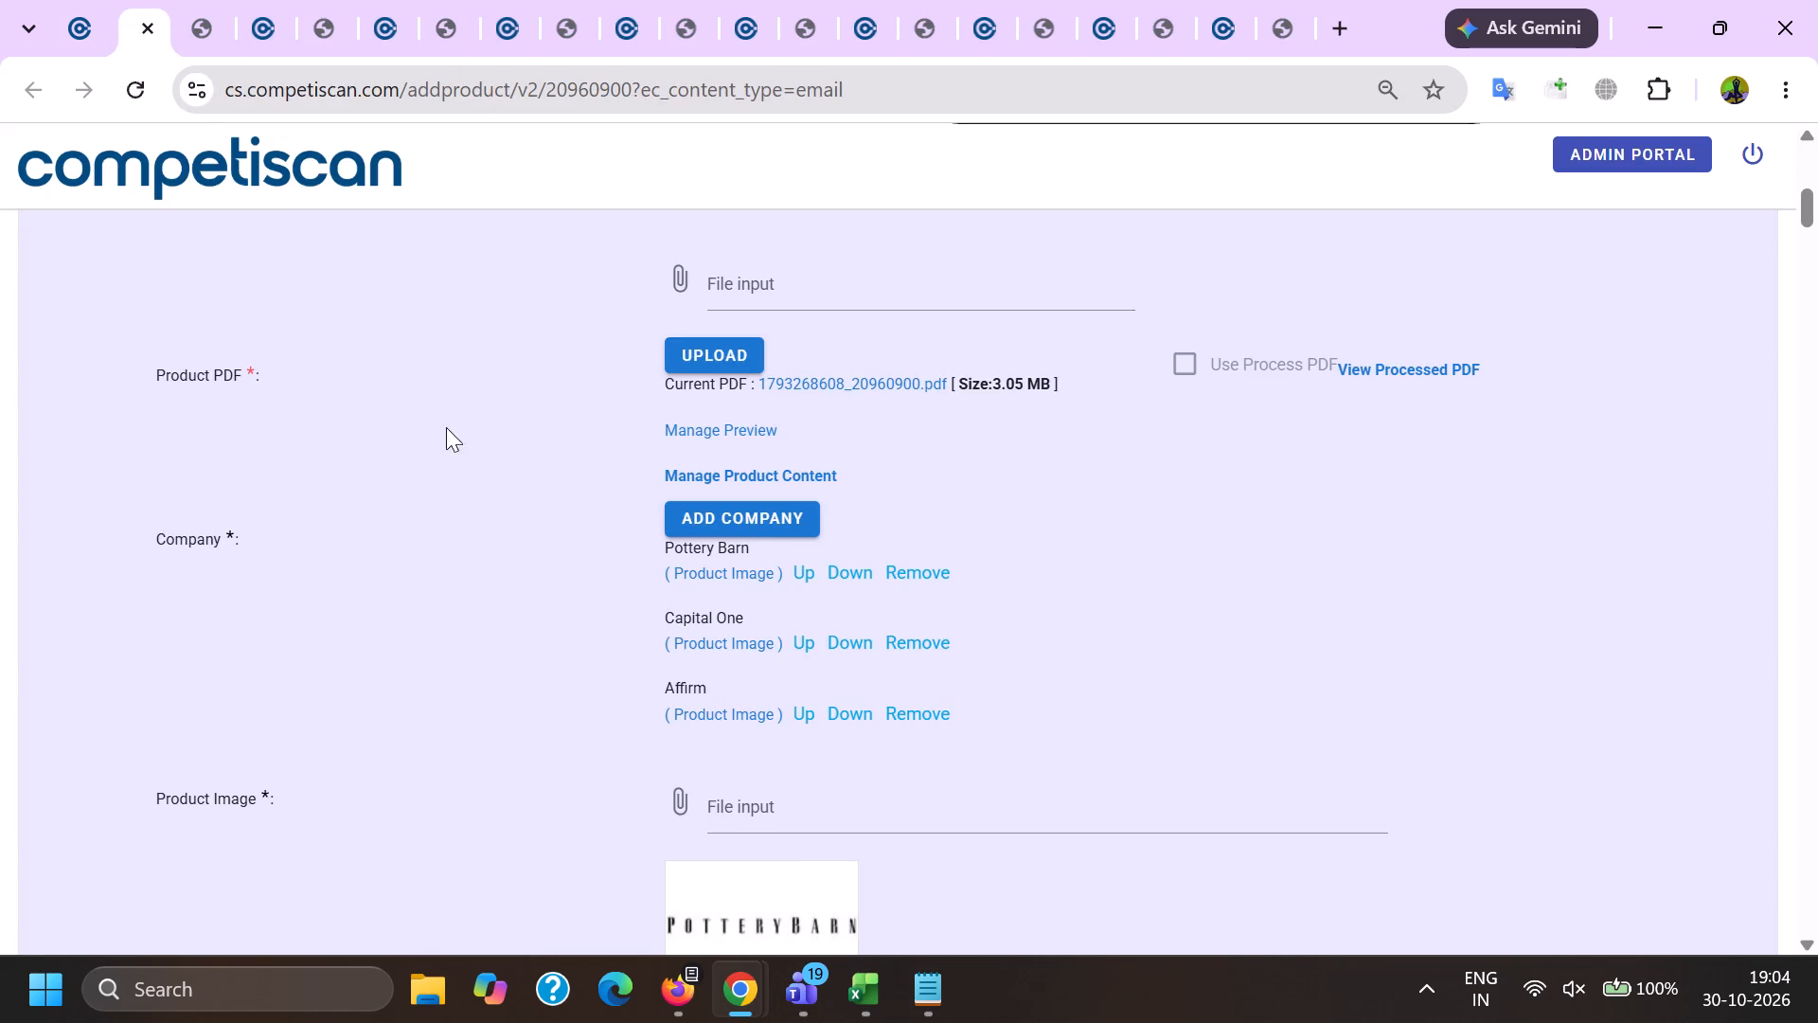
{"action": "scroll", "coordinate": [563, 478], "scroll_direction": "down", "scroll_amount": 7}
{"action": "scroll", "coordinate": [907, 528], "scroll_direction": "down", "scroll_amount": 4}
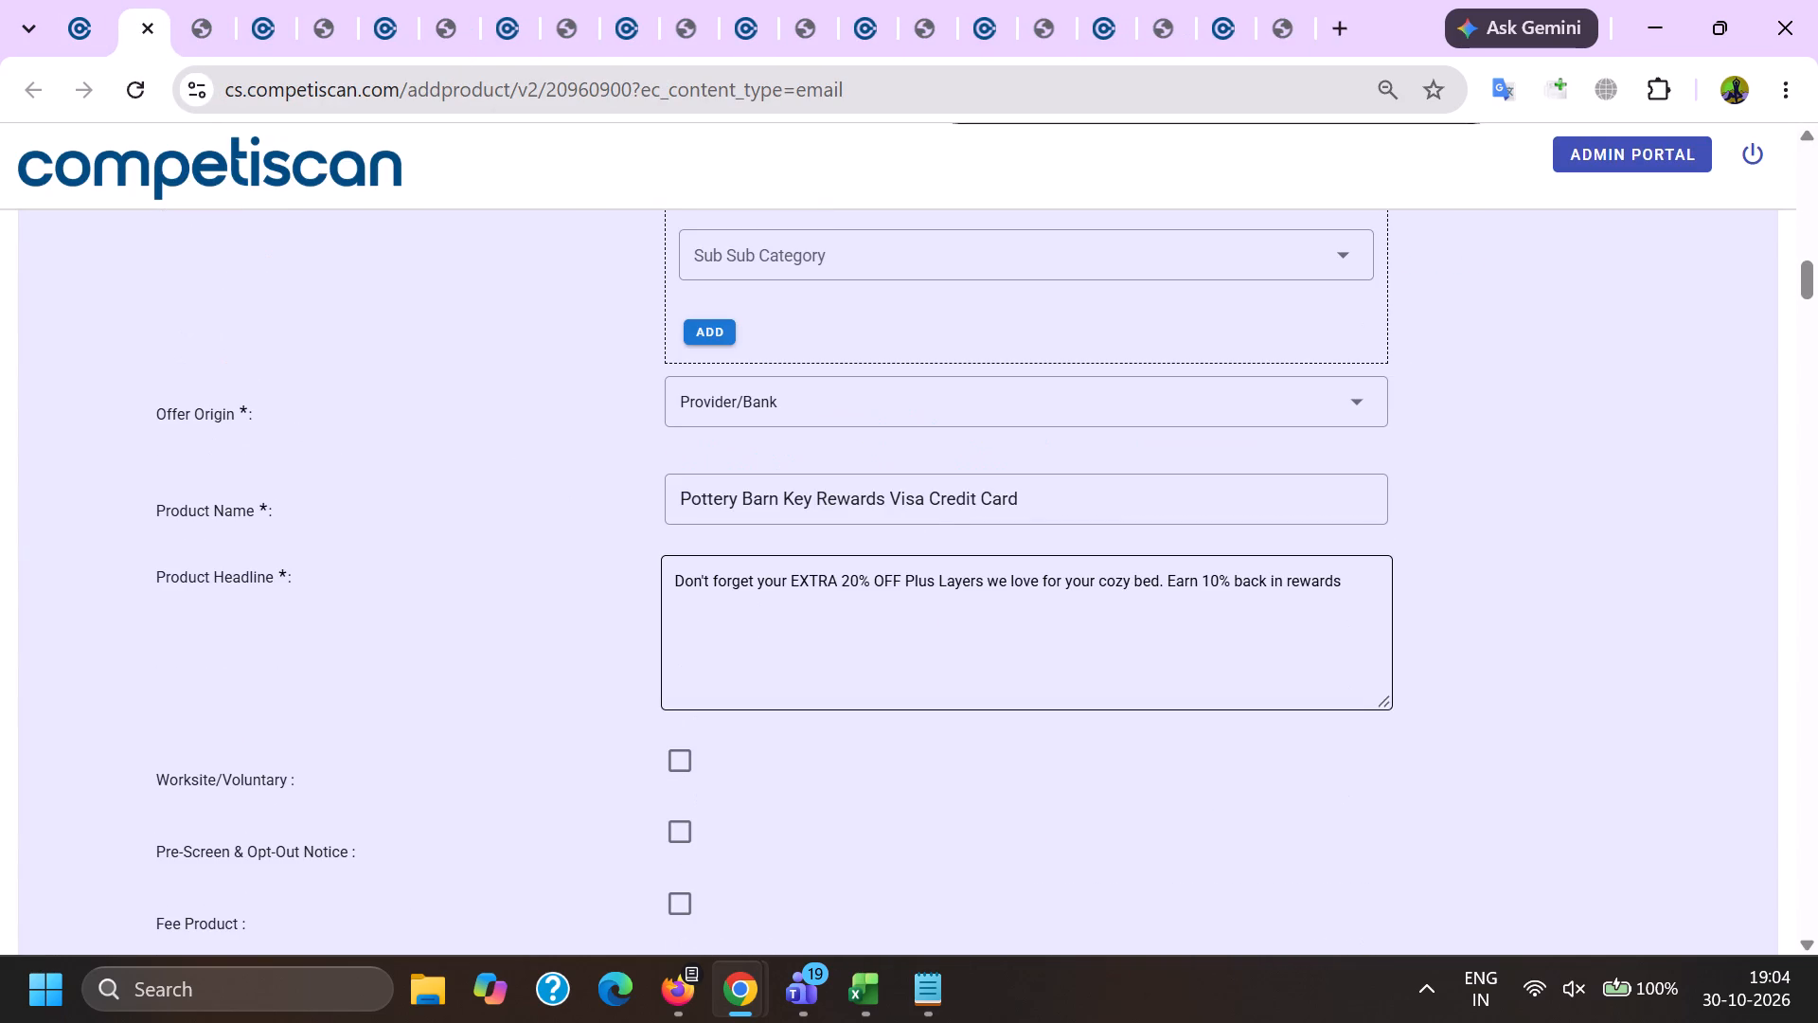
{"action": "left_click_drag", "start_coordinate": [1346, 611], "coordinate": [515, 495]}
{"action": "scroll", "coordinate": [547, 501], "scroll_direction": "down", "scroll_amount": 13}
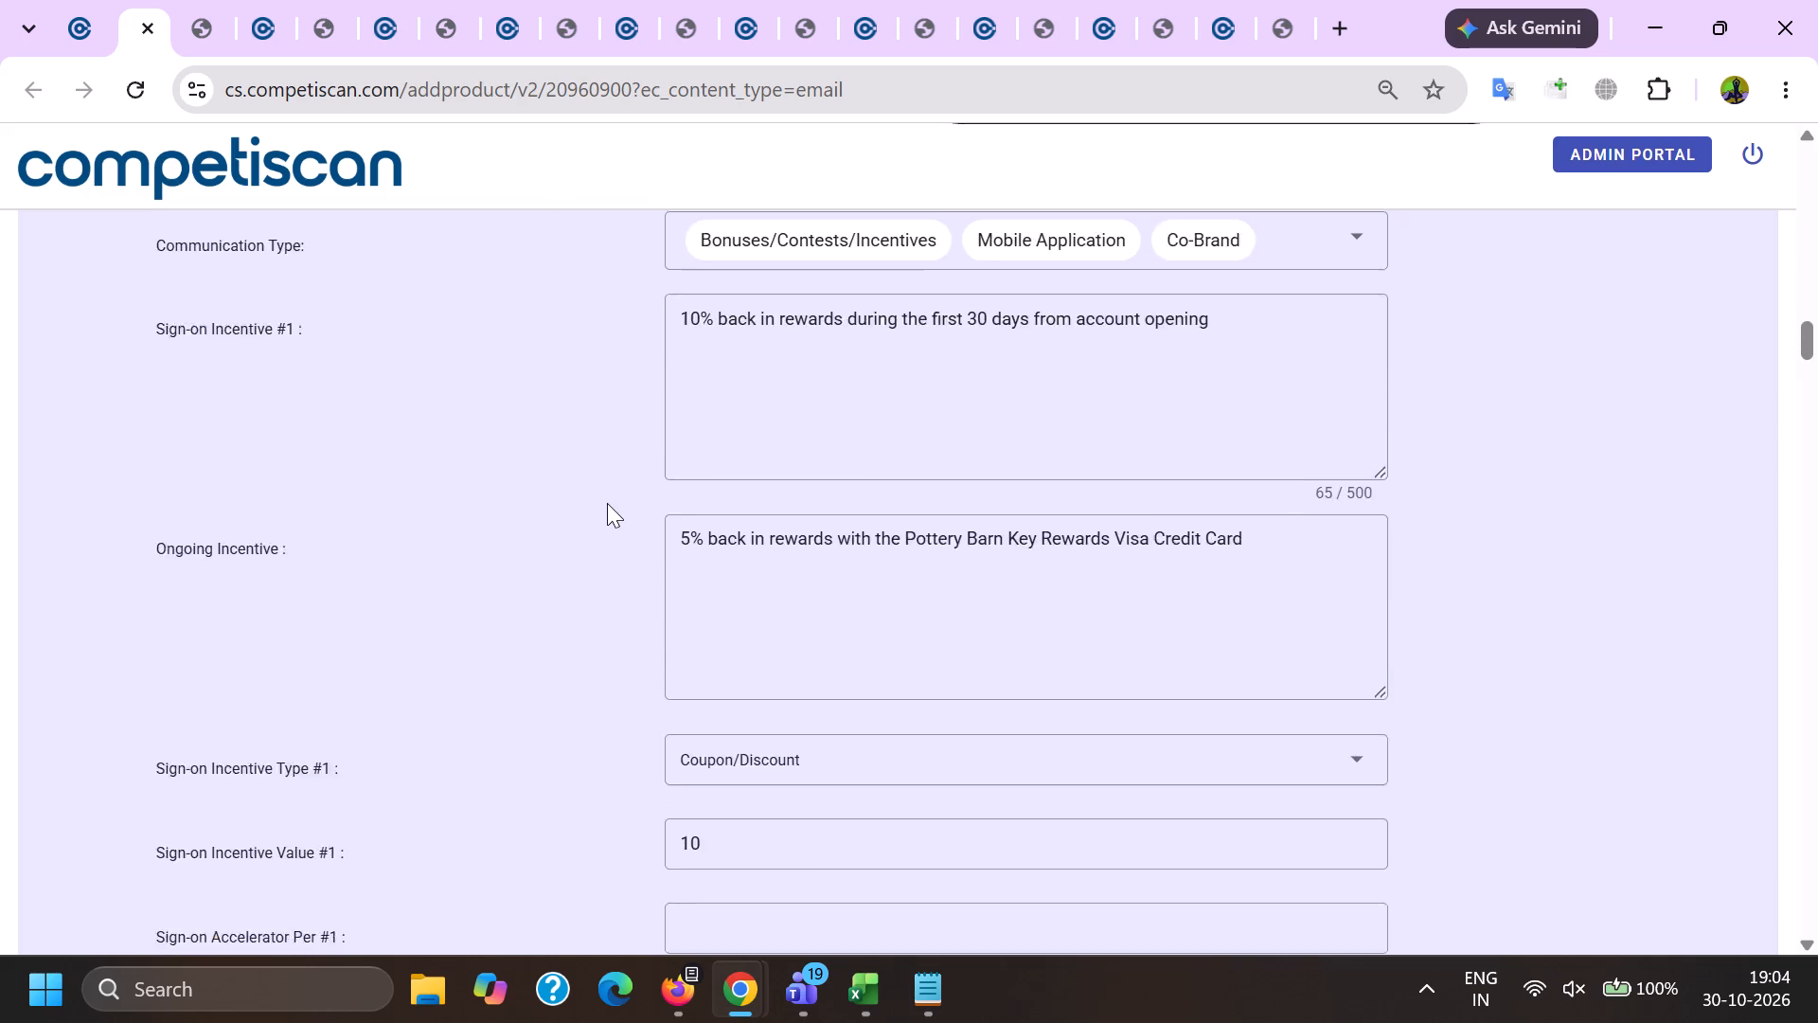
{"action": "scroll", "coordinate": [607, 503], "scroll_direction": "down", "scroll_amount": 7}
{"action": "scroll", "coordinate": [628, 511], "scroll_direction": "up", "scroll_amount": 11}
{"action": "scroll", "coordinate": [630, 506], "scroll_direction": "down", "scroll_amount": 11}
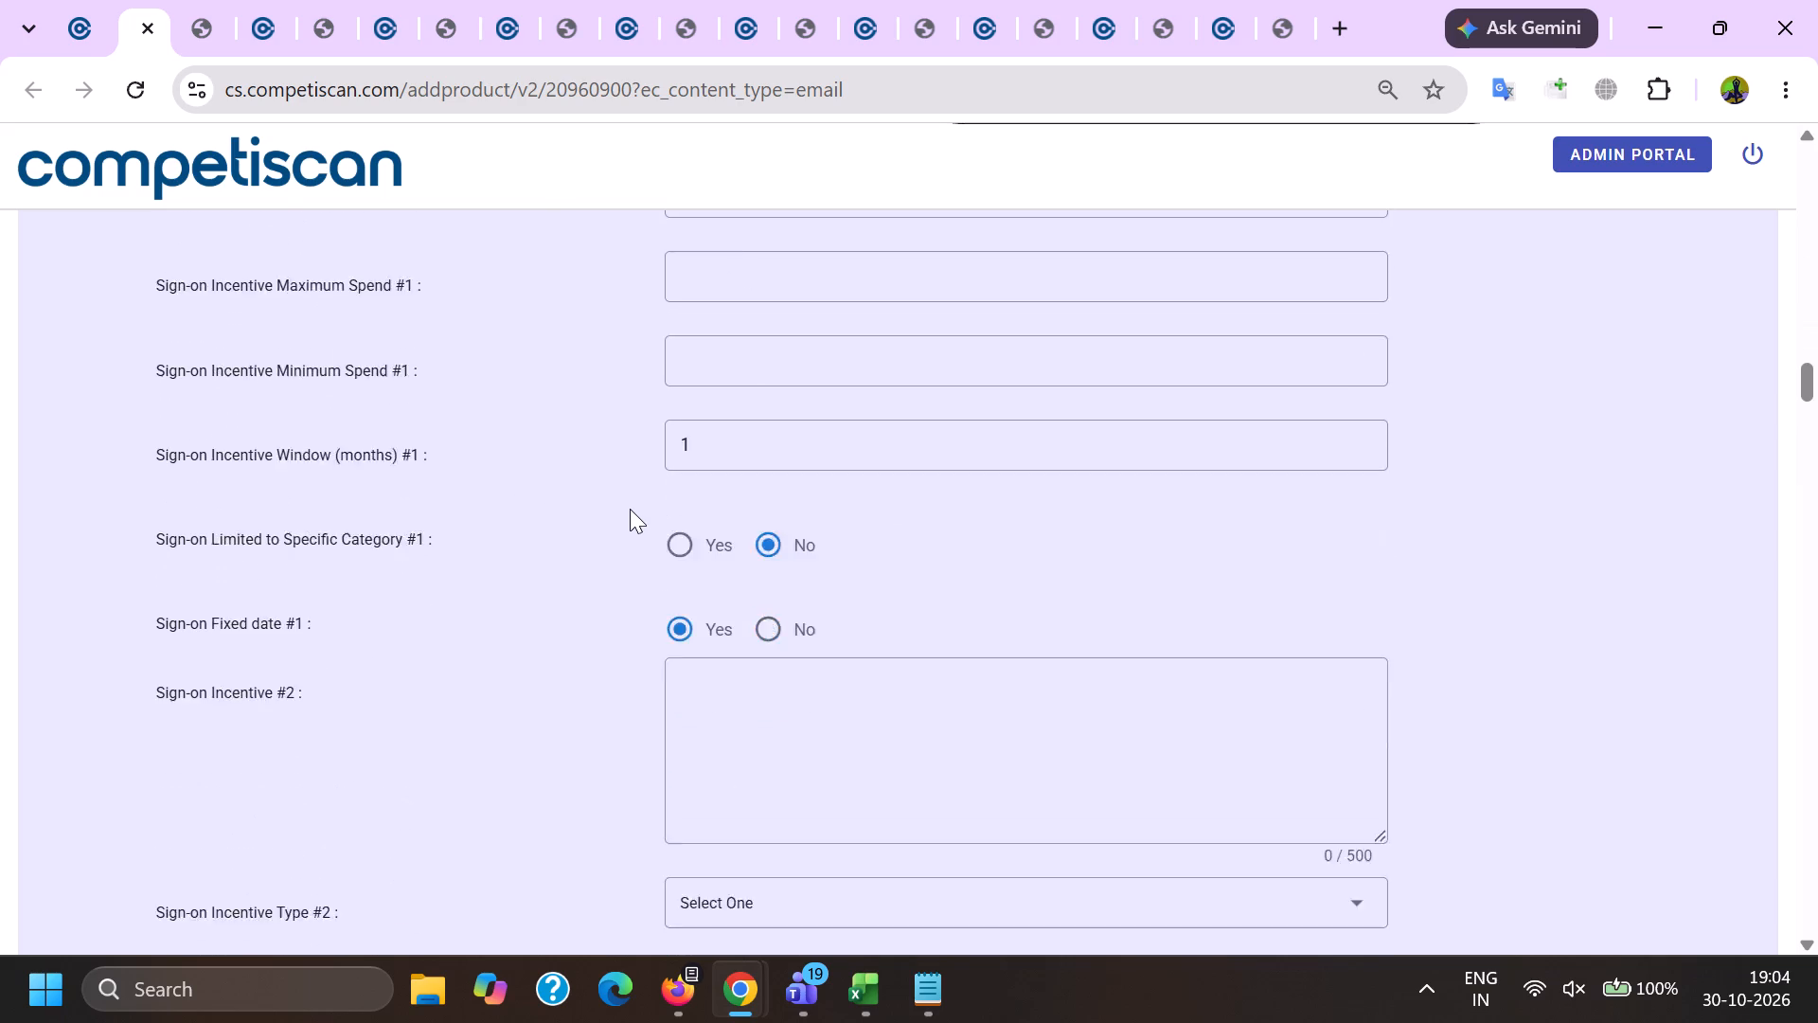
{"action": "scroll", "coordinate": [630, 509], "scroll_direction": "down", "scroll_amount": 16}
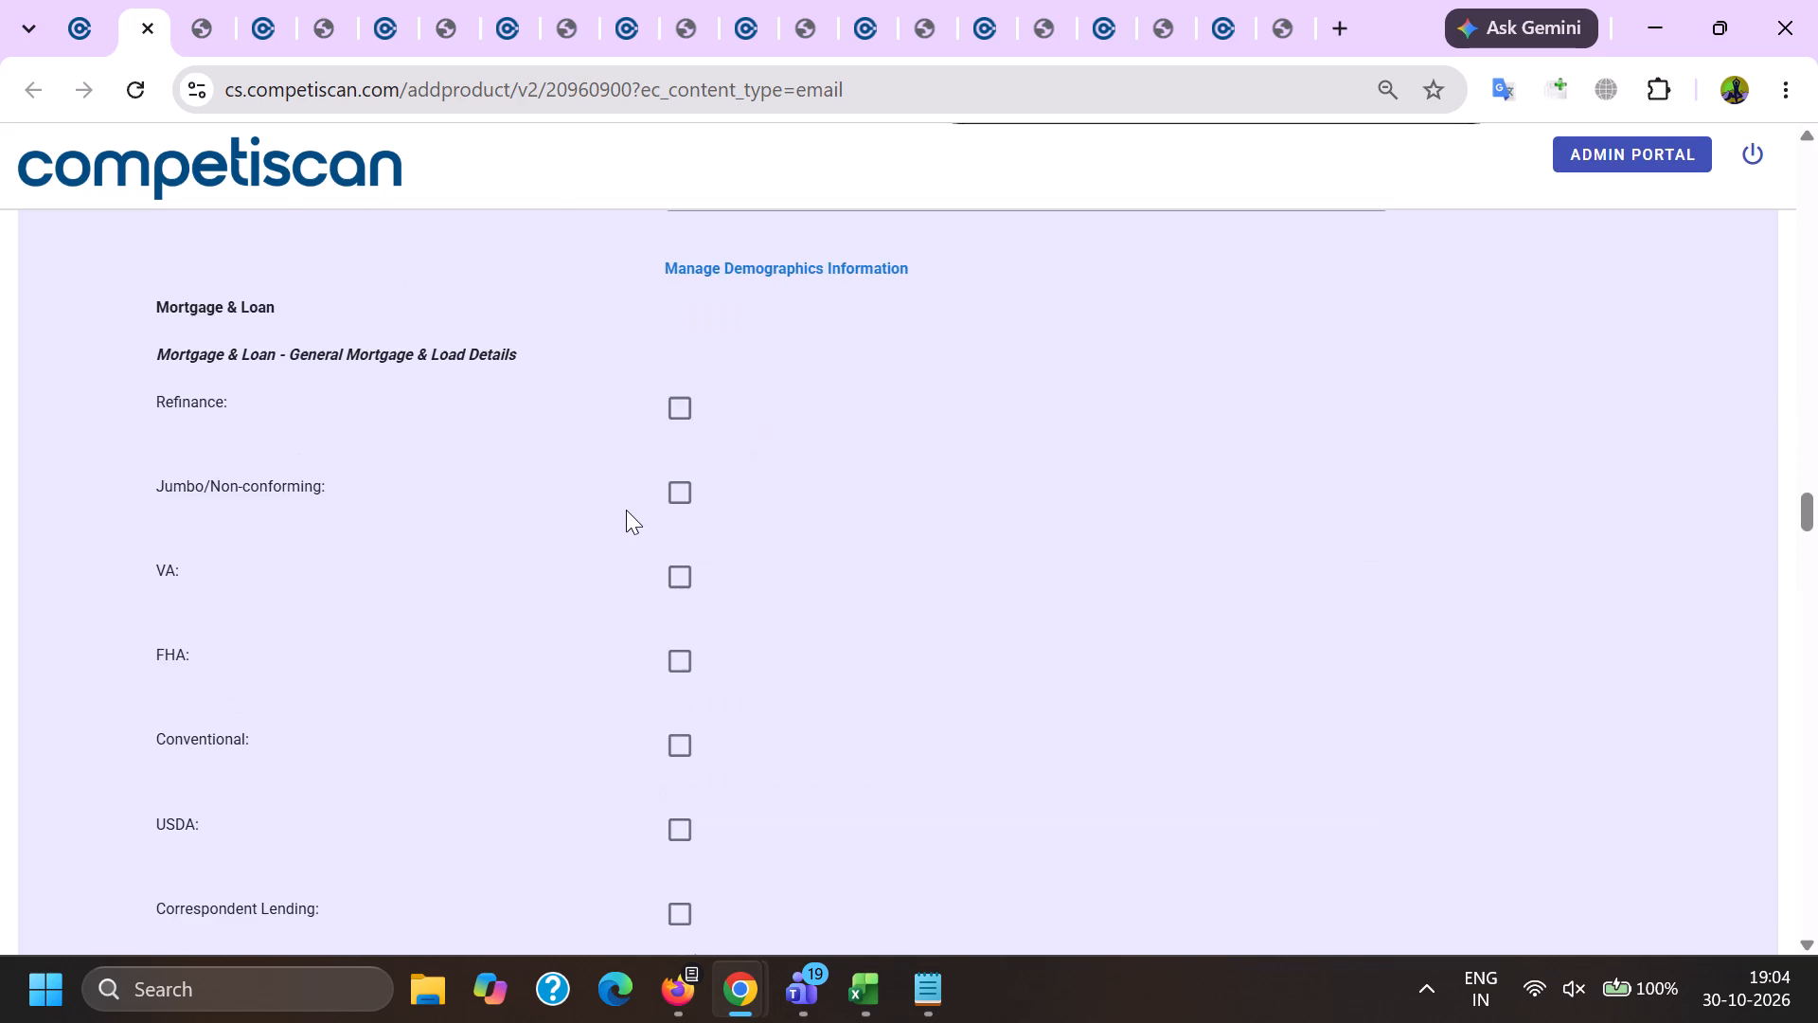
{"action": "scroll", "coordinate": [626, 510], "scroll_direction": "down", "scroll_amount": 12}
{"action": "left_click", "coordinate": [621, 514]}
{"action": "key", "text": "End"}
{"action": "scroll", "coordinate": [621, 514], "scroll_direction": "up", "scroll_amount": 4}
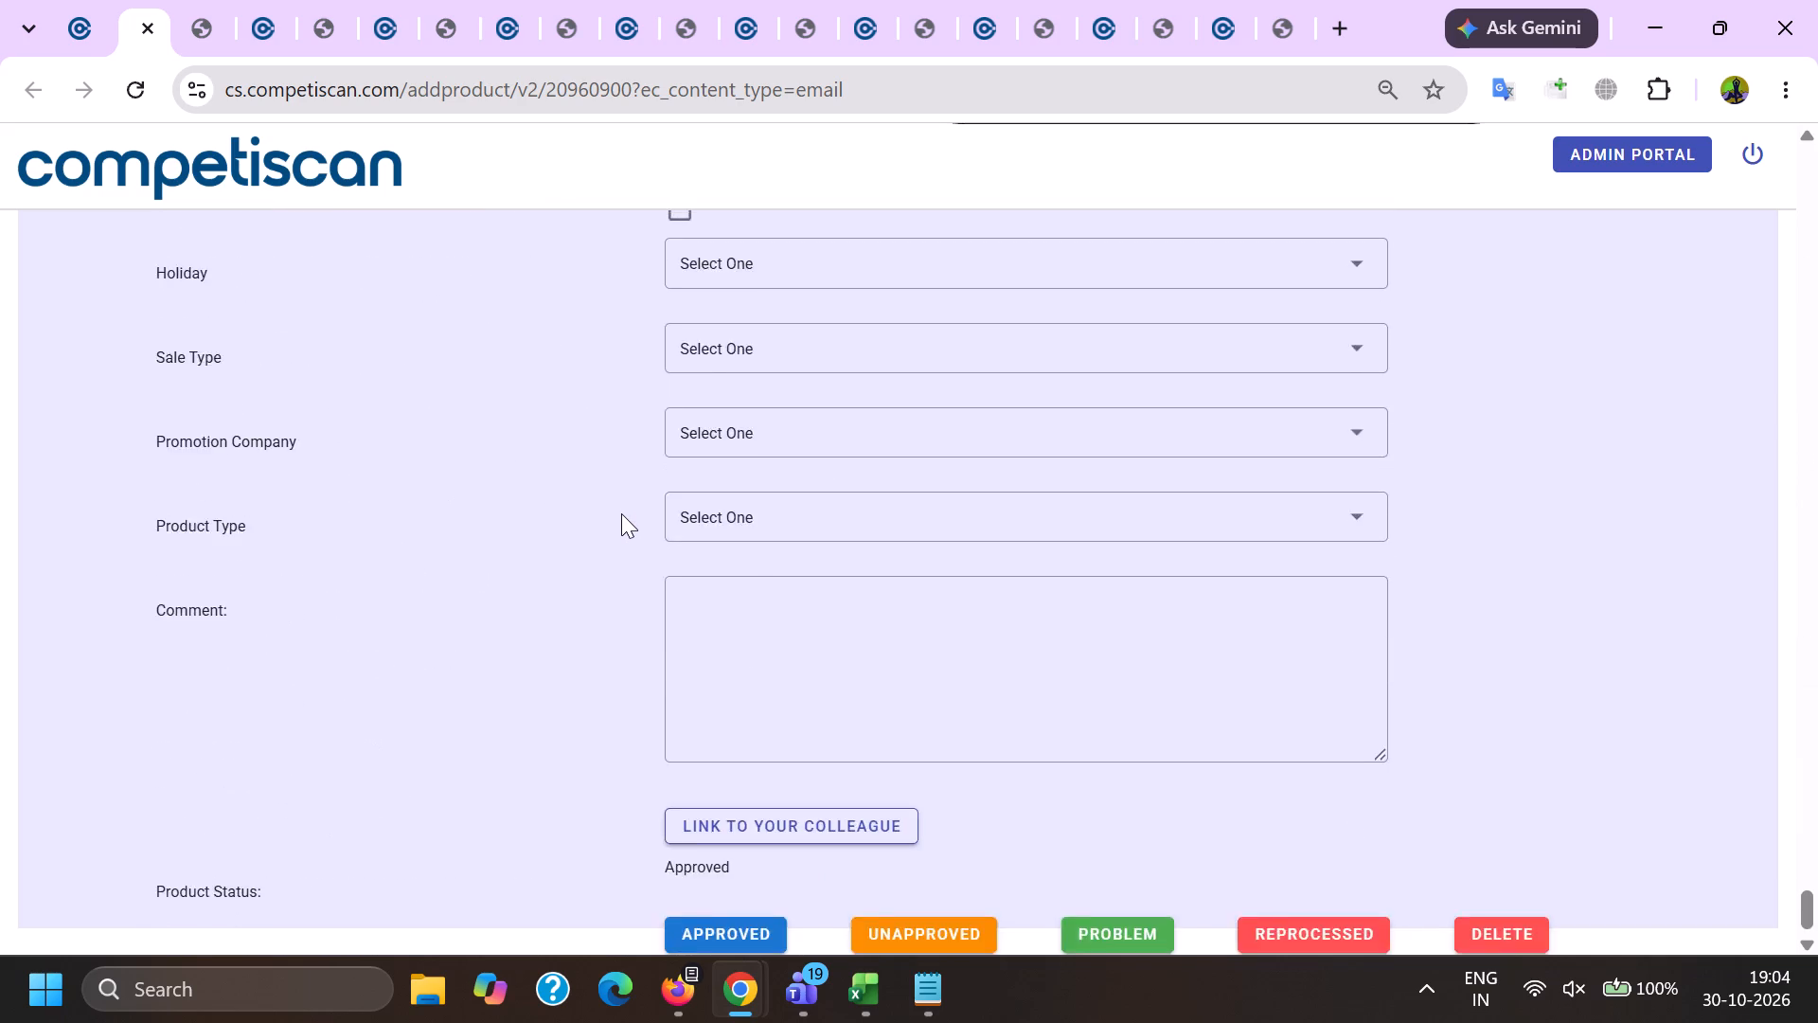
{"action": "scroll", "coordinate": [558, 546], "scroll_direction": "down", "scroll_amount": 3}
{"action": "left_click", "coordinate": [682, 369]}
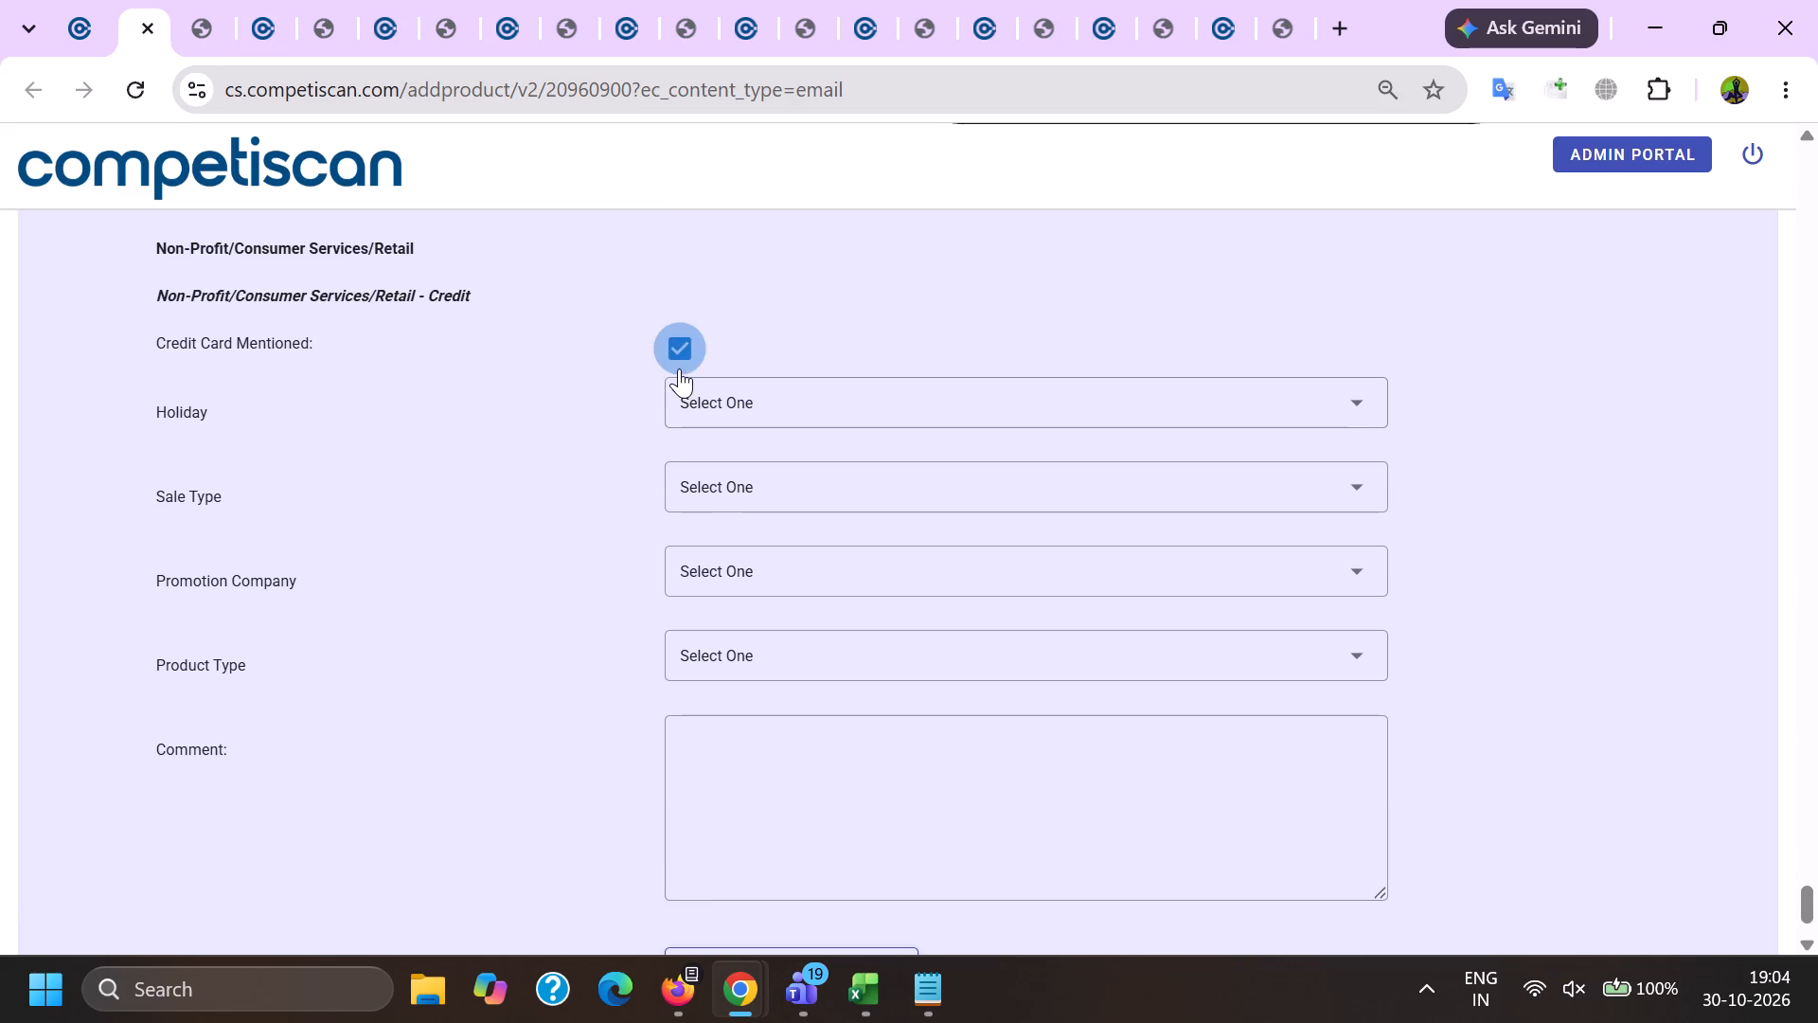
{"action": "scroll", "coordinate": [679, 368], "scroll_direction": "down", "scroll_amount": 9}
{"action": "left_click", "coordinate": [740, 921]}
Check the PDF footer of product 20960946 against its record's headline, incentive, card and retail credit details, and close both tabs.
{"action": "left_click", "coordinate": [312, 2]}
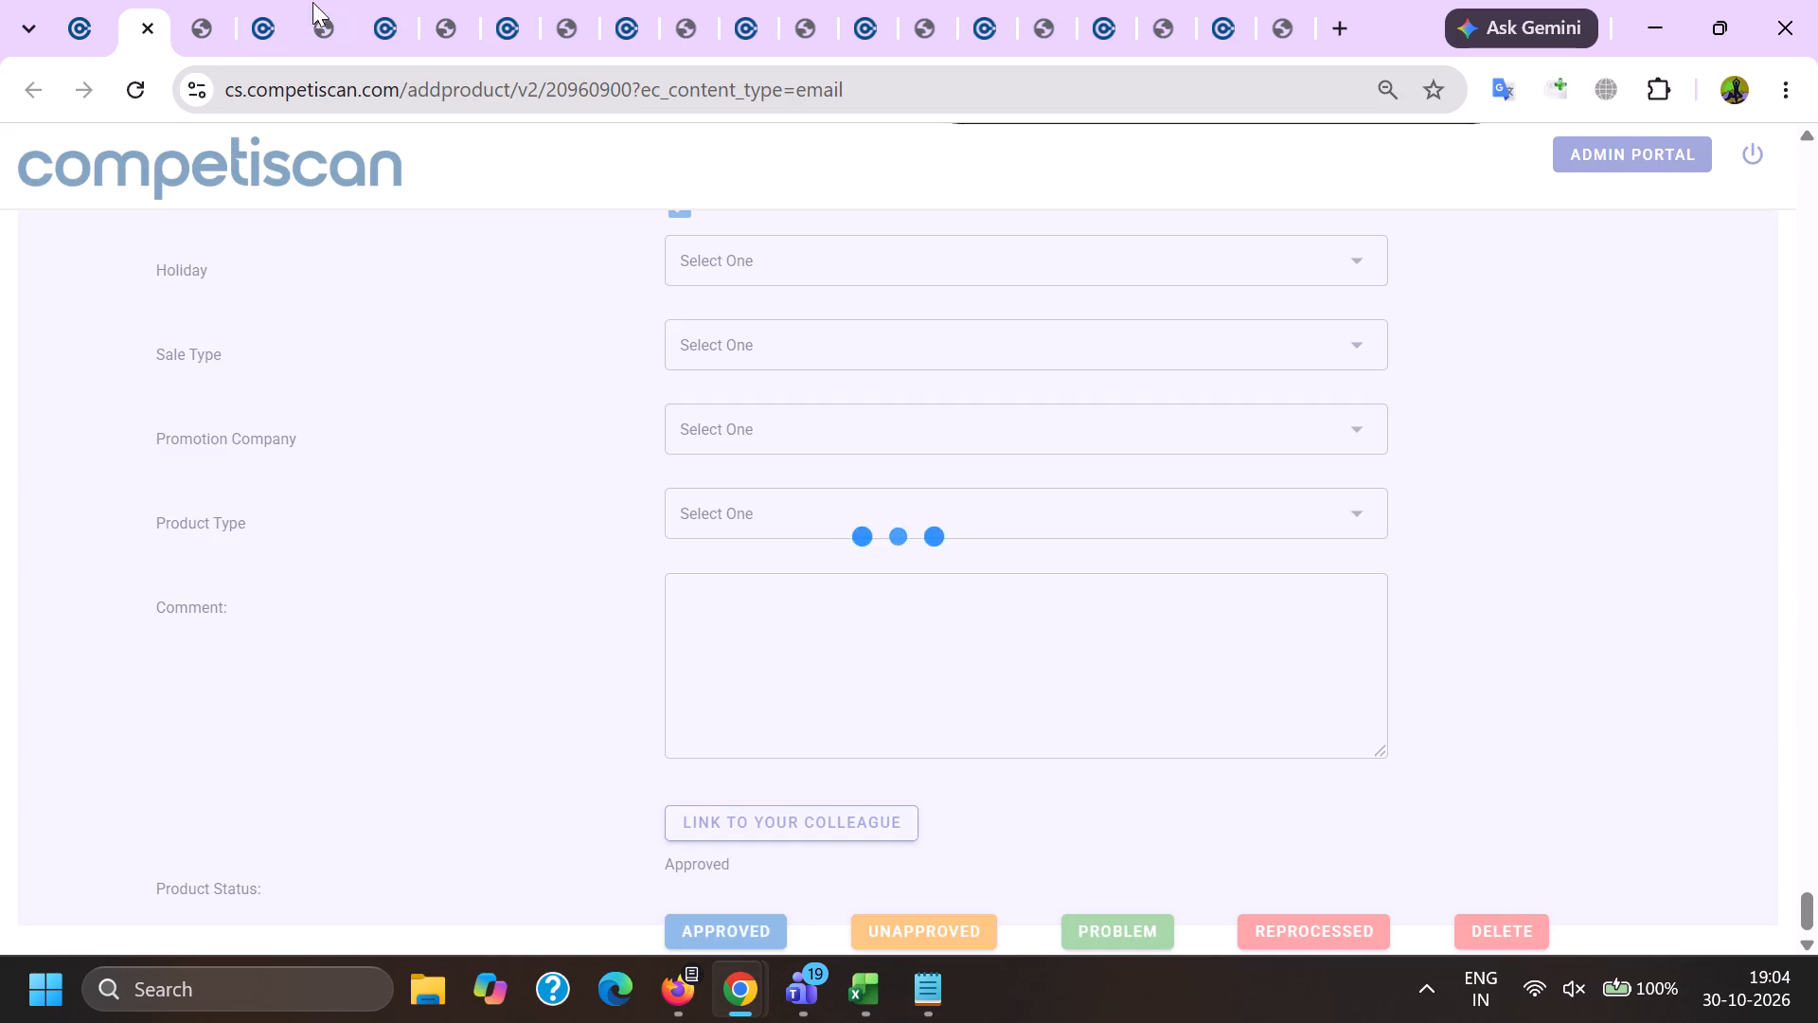
{"action": "left_click", "coordinate": [263, 0]}
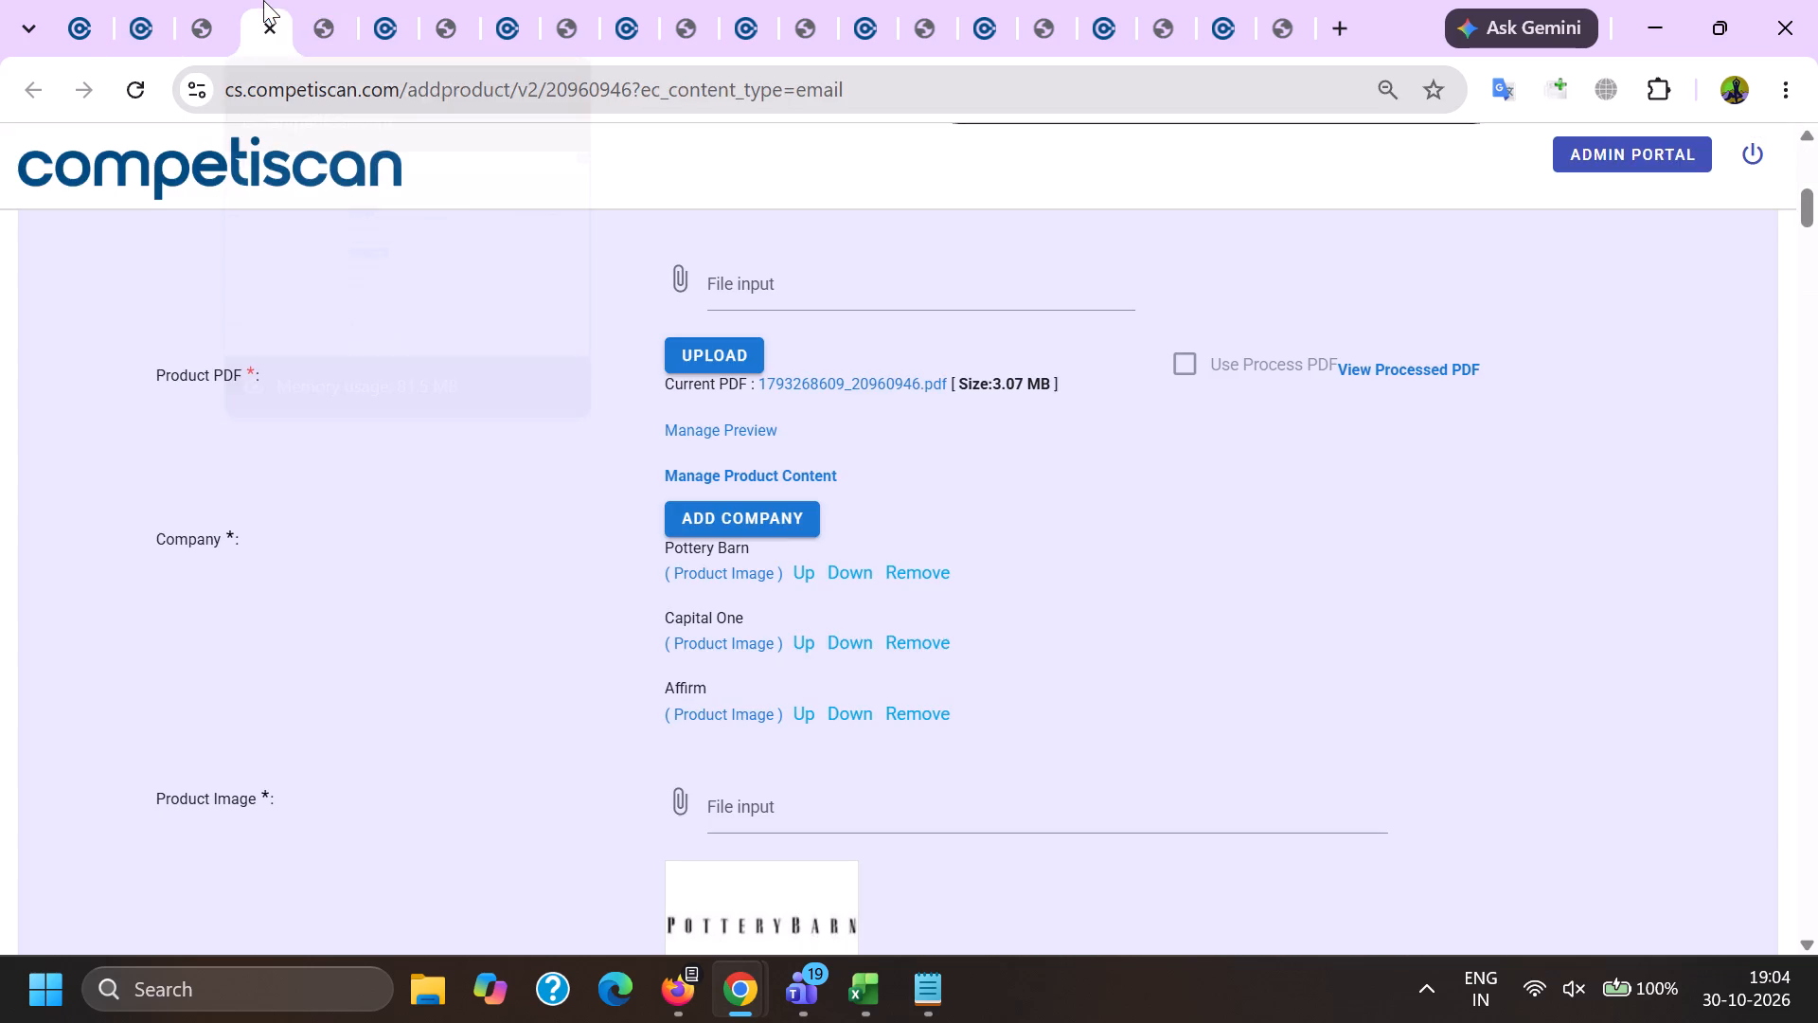
{"action": "left_click", "coordinate": [325, 0]}
{"action": "left_click_drag", "start_coordinate": [1817, 271], "coordinate": [1776, 1022]}
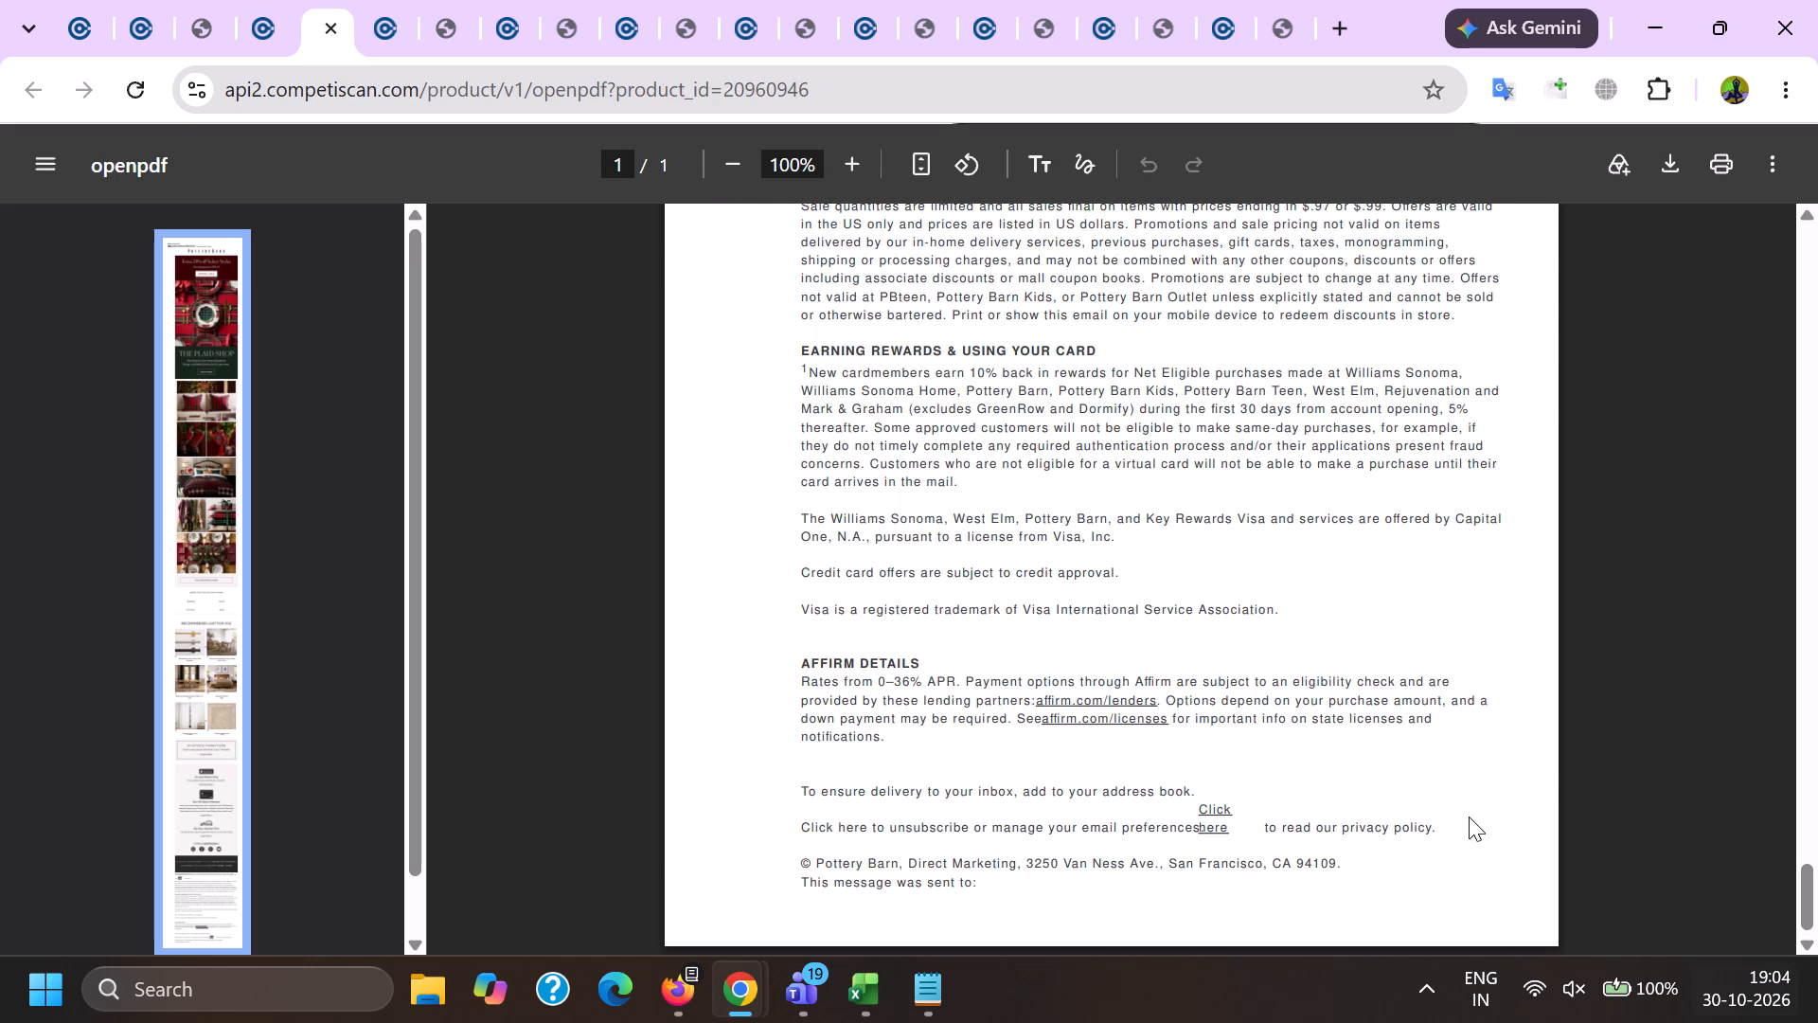
{"action": "left_click", "coordinate": [276, 0]}
{"action": "scroll", "coordinate": [815, 514], "scroll_direction": "down", "scroll_amount": 7}
{"action": "scroll", "coordinate": [1031, 502], "scroll_direction": "down", "scroll_amount": 4}
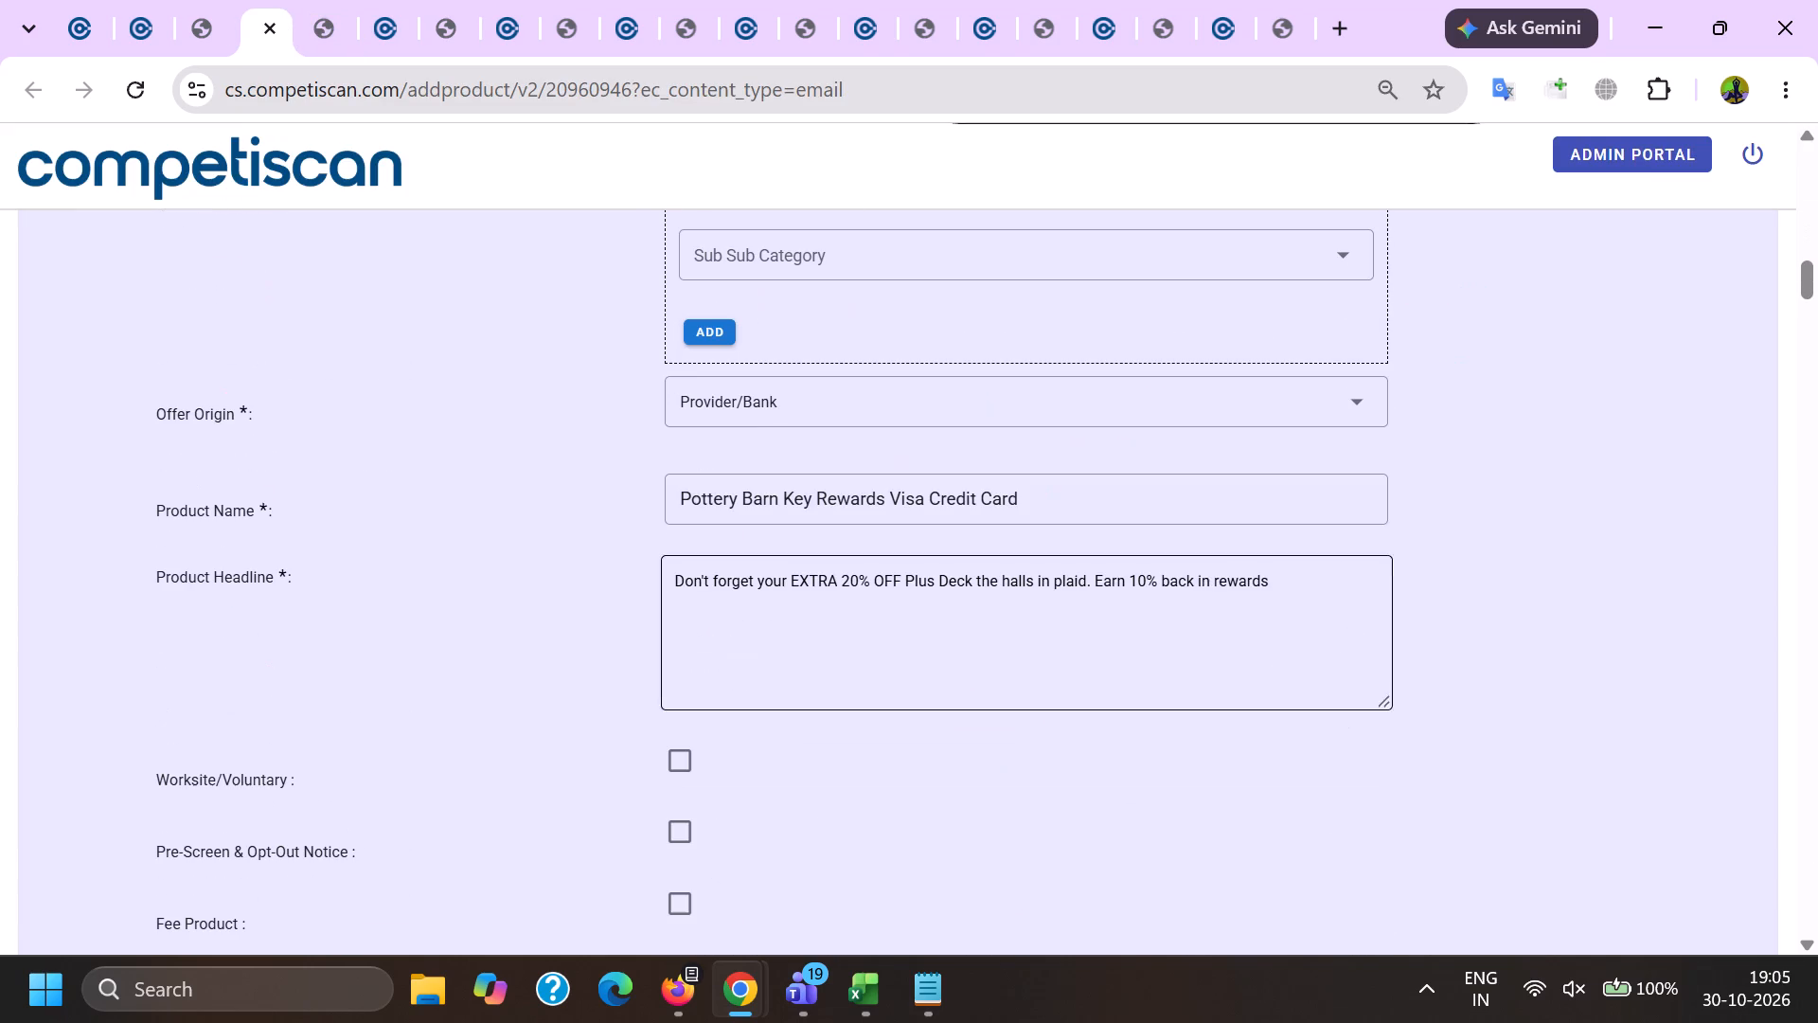
{"action": "left_click_drag", "start_coordinate": [1311, 619], "coordinate": [3, 509]}
{"action": "scroll", "coordinate": [710, 532], "scroll_direction": "down", "scroll_amount": 18}
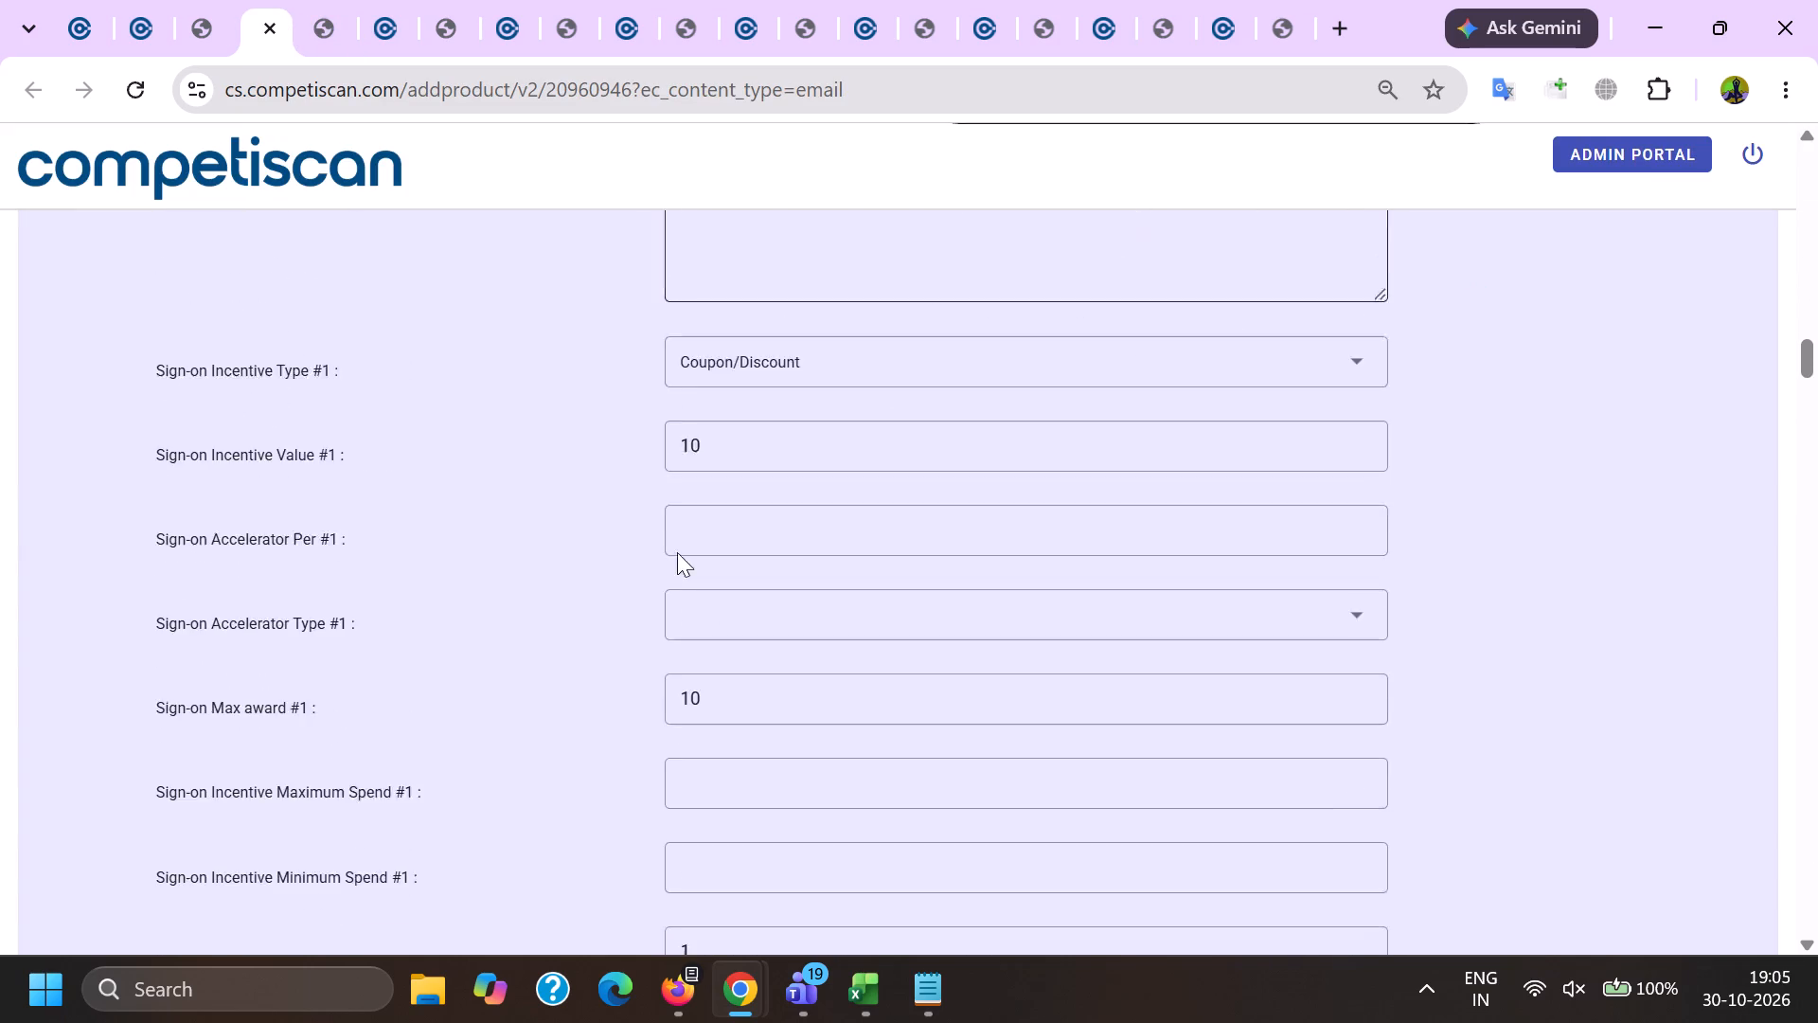
{"action": "scroll", "coordinate": [677, 552], "scroll_direction": "down", "scroll_amount": 19}
{"action": "scroll", "coordinate": [637, 632], "scroll_direction": "down", "scroll_amount": 11}
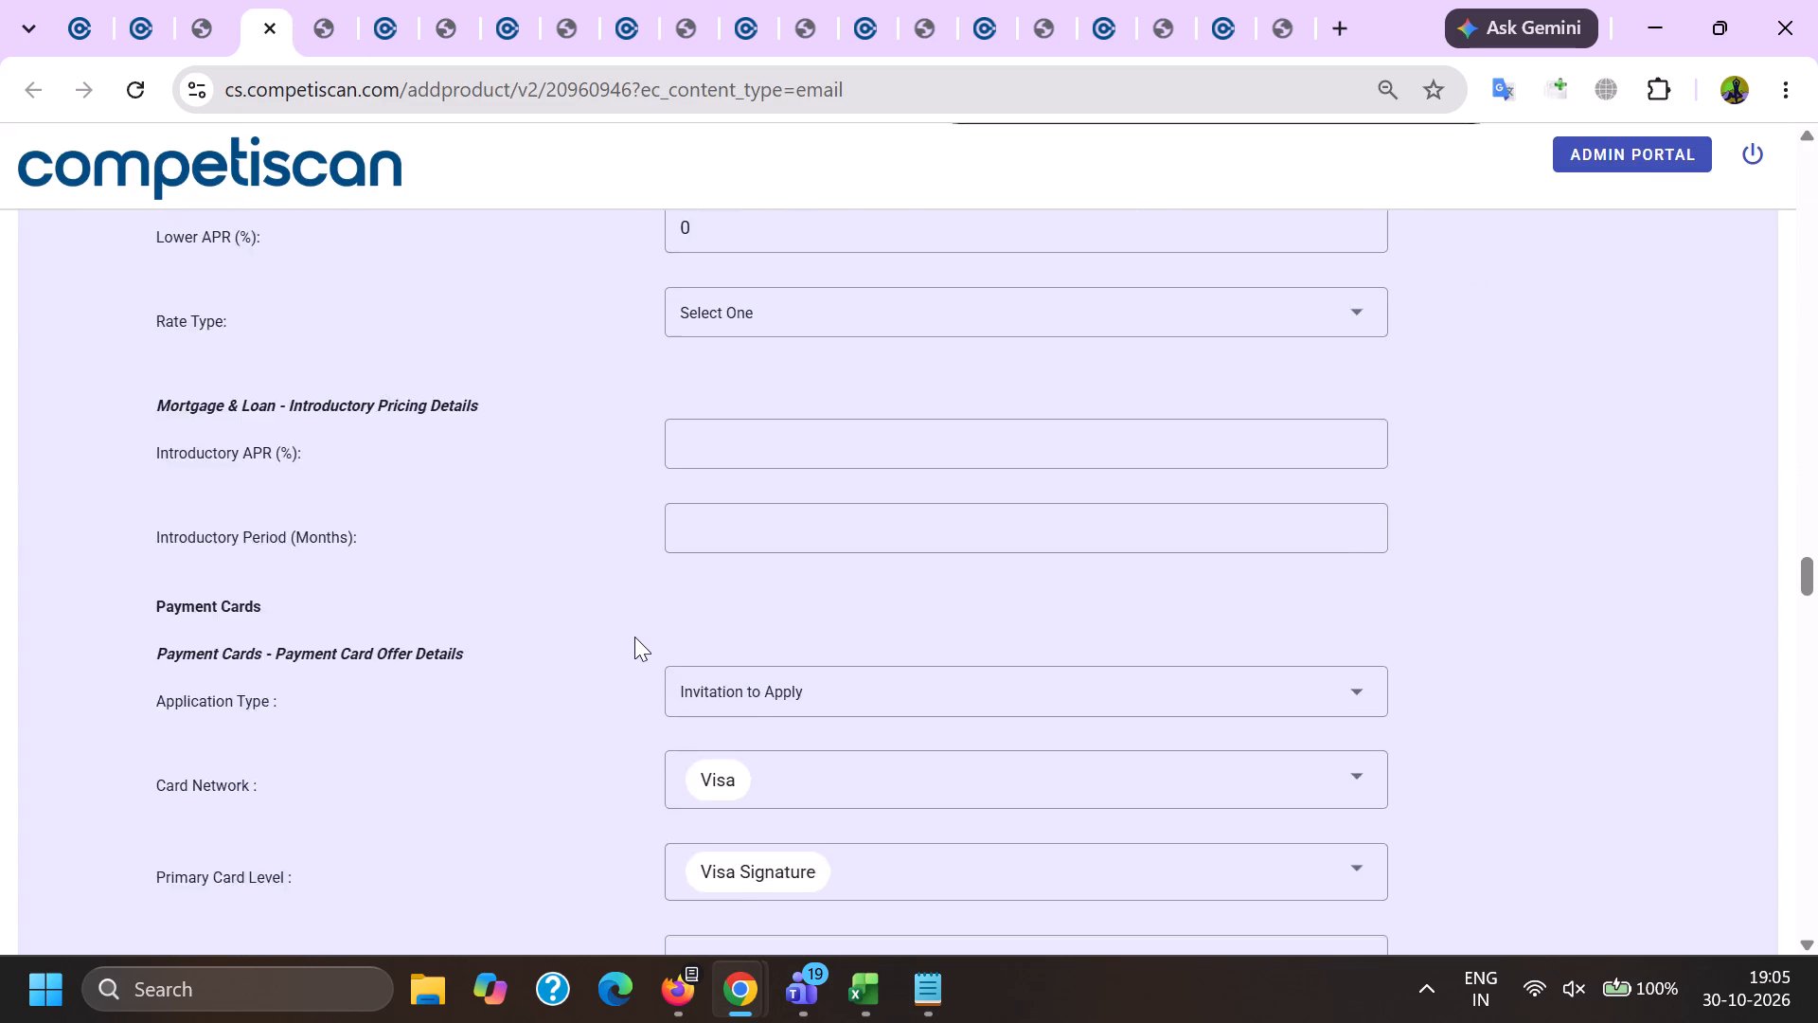
{"action": "scroll", "coordinate": [634, 637], "scroll_direction": "down", "scroll_amount": 1}
{"action": "left_click", "coordinate": [634, 637]}
{"action": "key", "text": "End"}
{"action": "scroll", "coordinate": [634, 633], "scroll_direction": "up", "scroll_amount": 5}
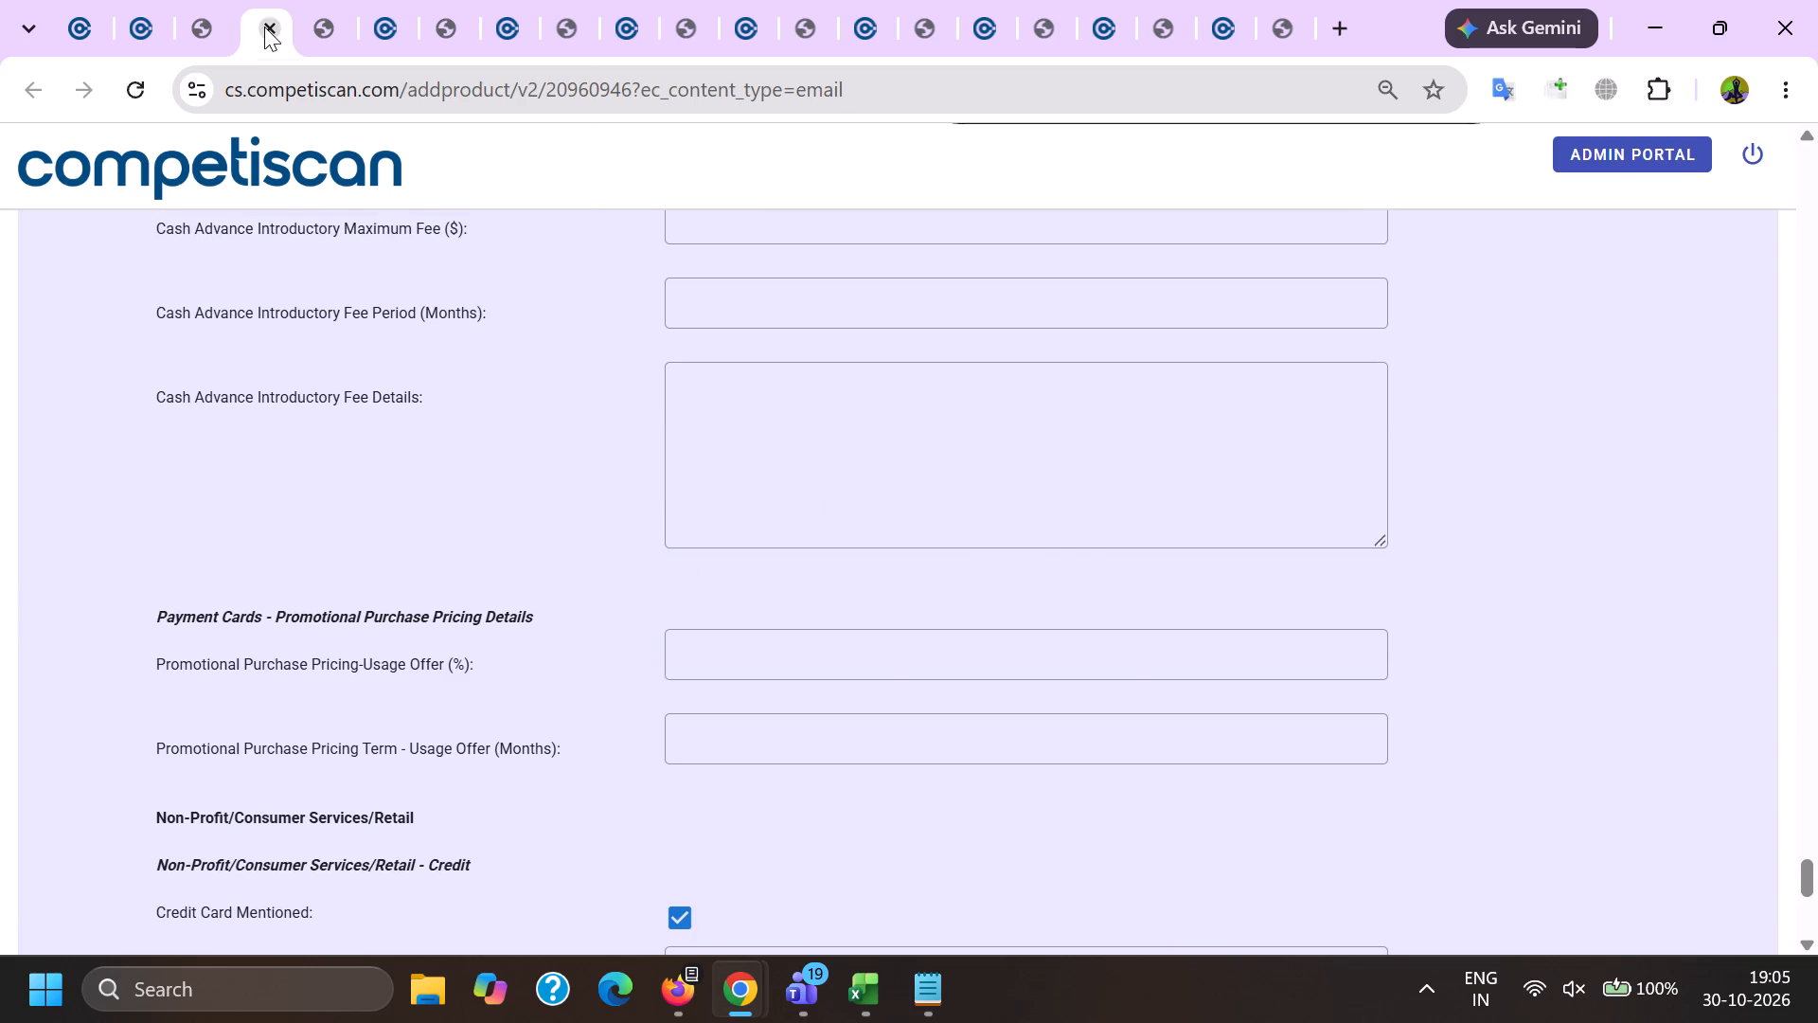
{"action": "left_click", "coordinate": [264, 24]}
{"action": "left_click", "coordinate": [264, 24]}
Check the PDF footer of product 20960987 against its record's headline, incentives, loan and retail credit details, and close both tabs.
{"action": "left_click", "coordinate": [117, 0]}
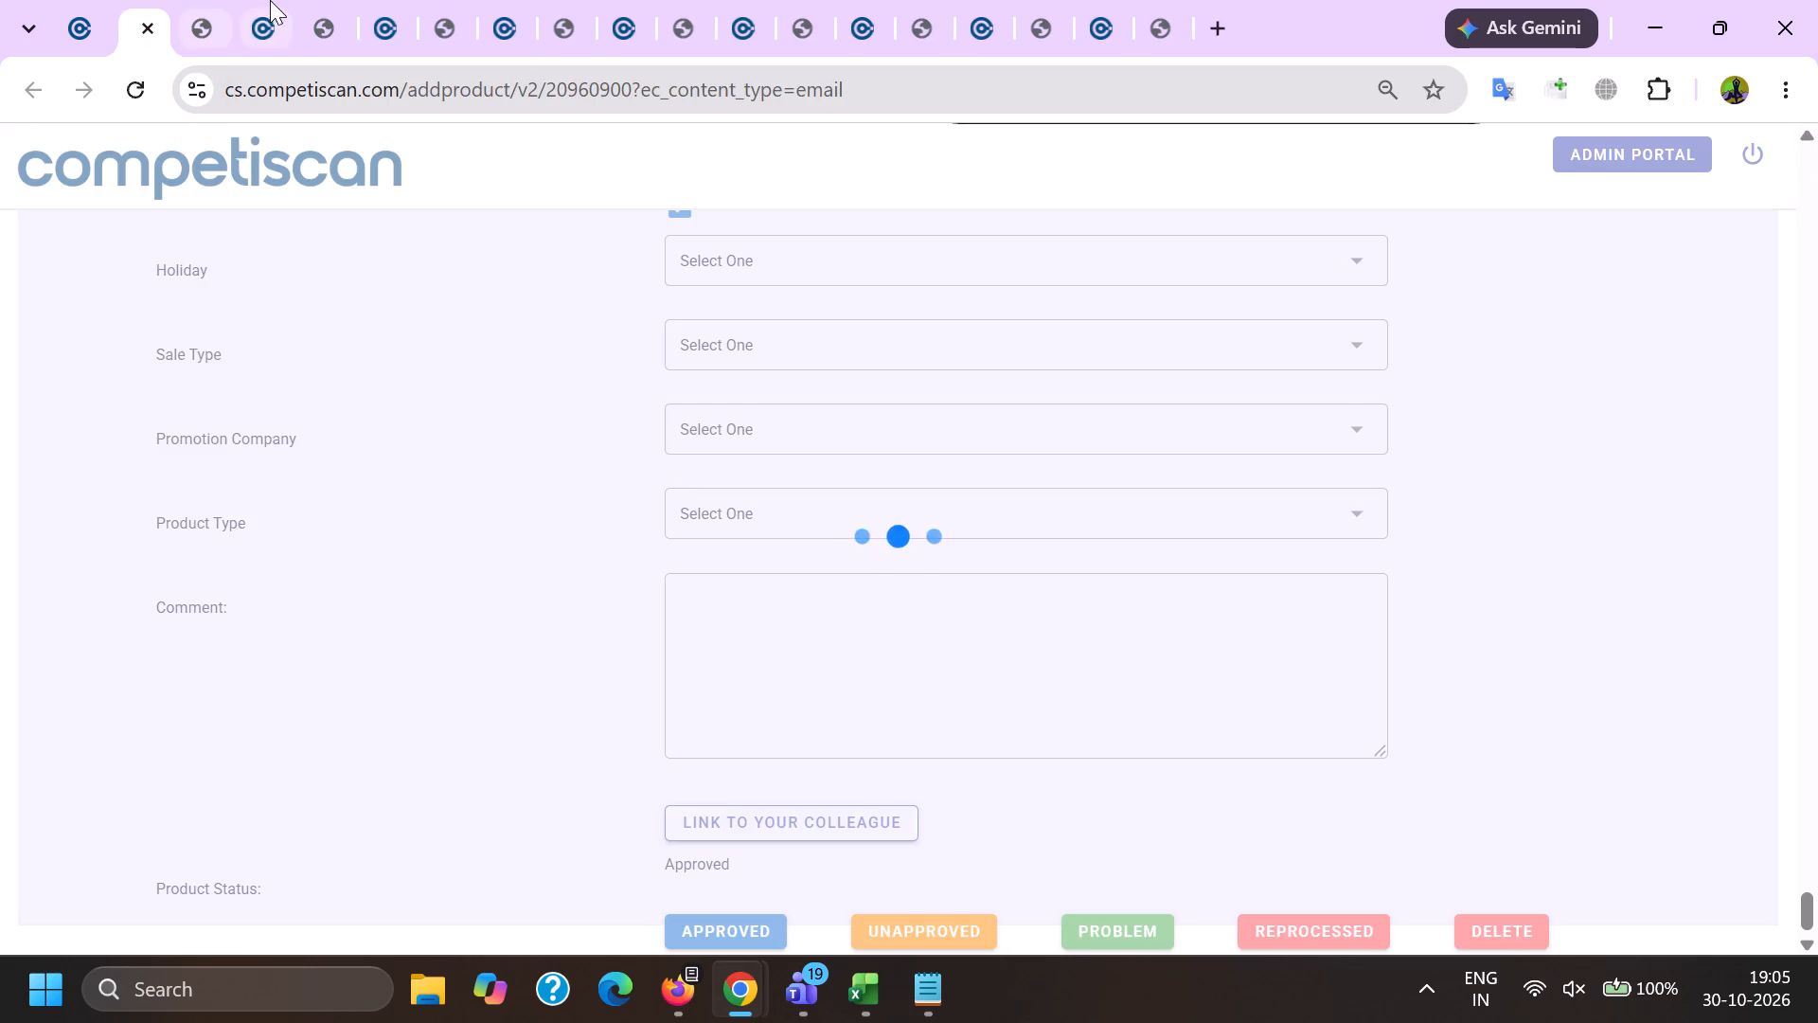
{"action": "left_click", "coordinate": [270, 0]}
{"action": "left_click", "coordinate": [312, 0]}
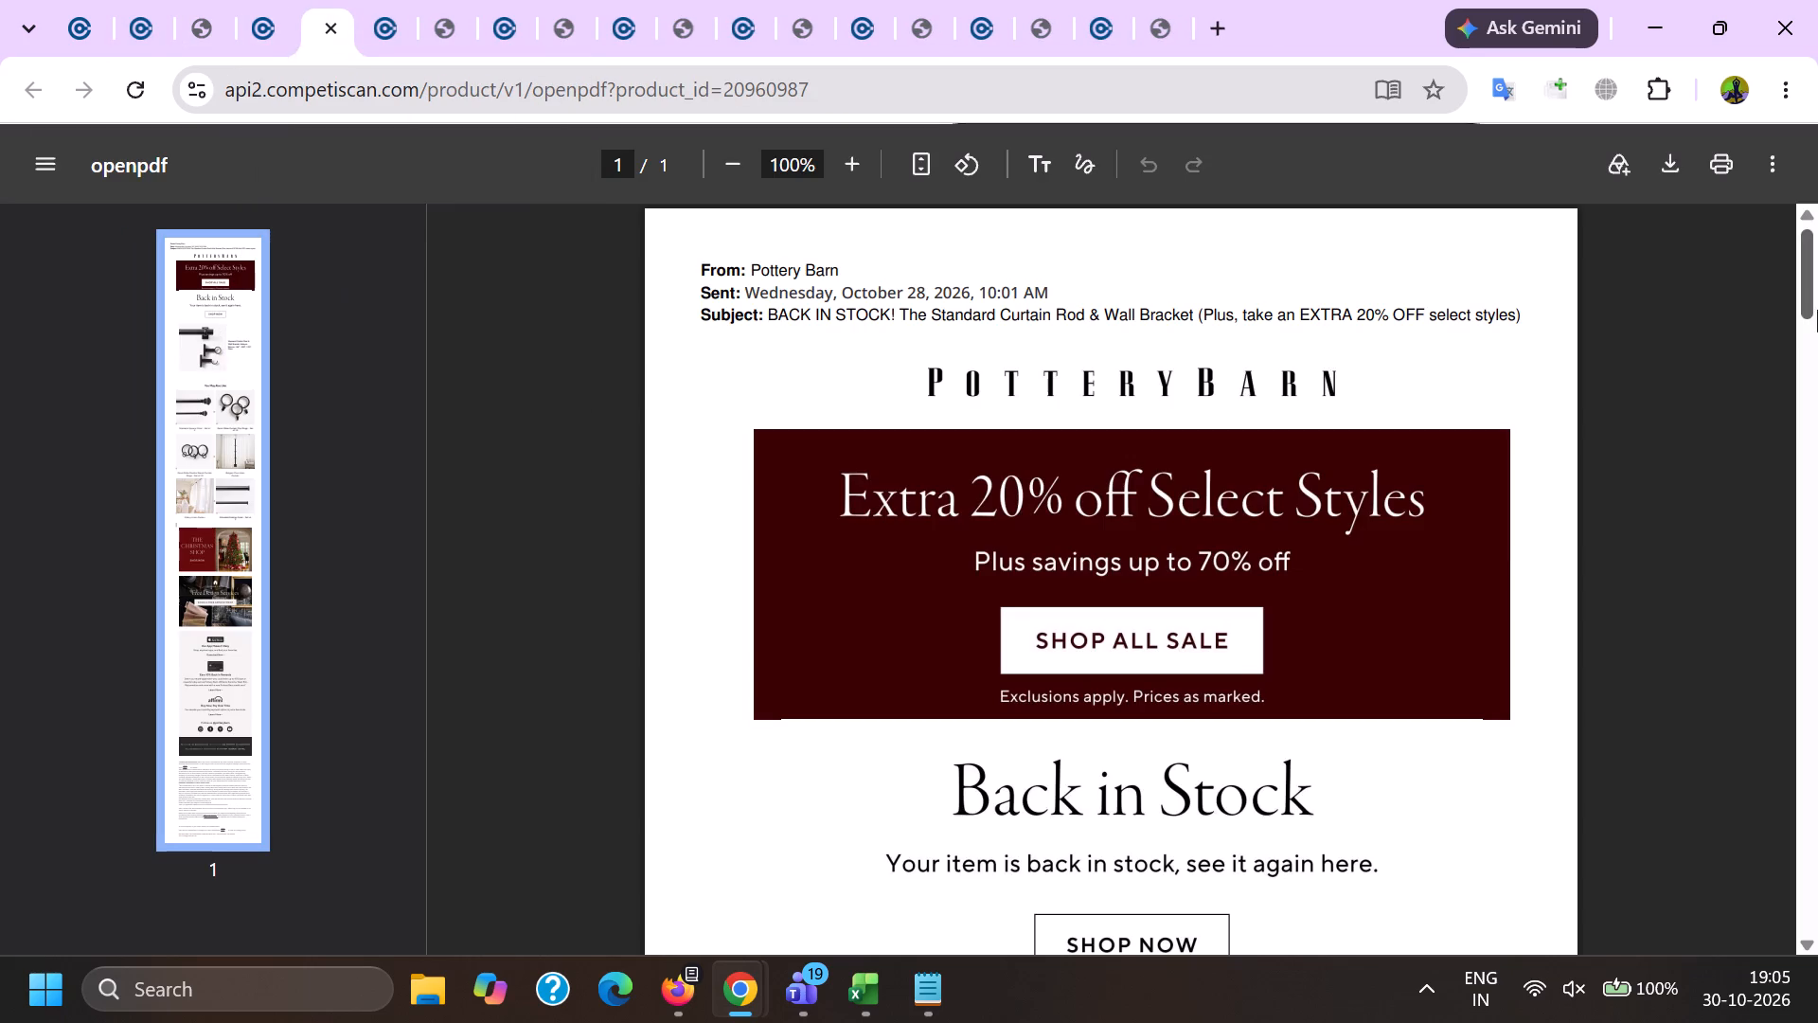
{"action": "left_click_drag", "start_coordinate": [1812, 301], "coordinate": [1817, 1012]}
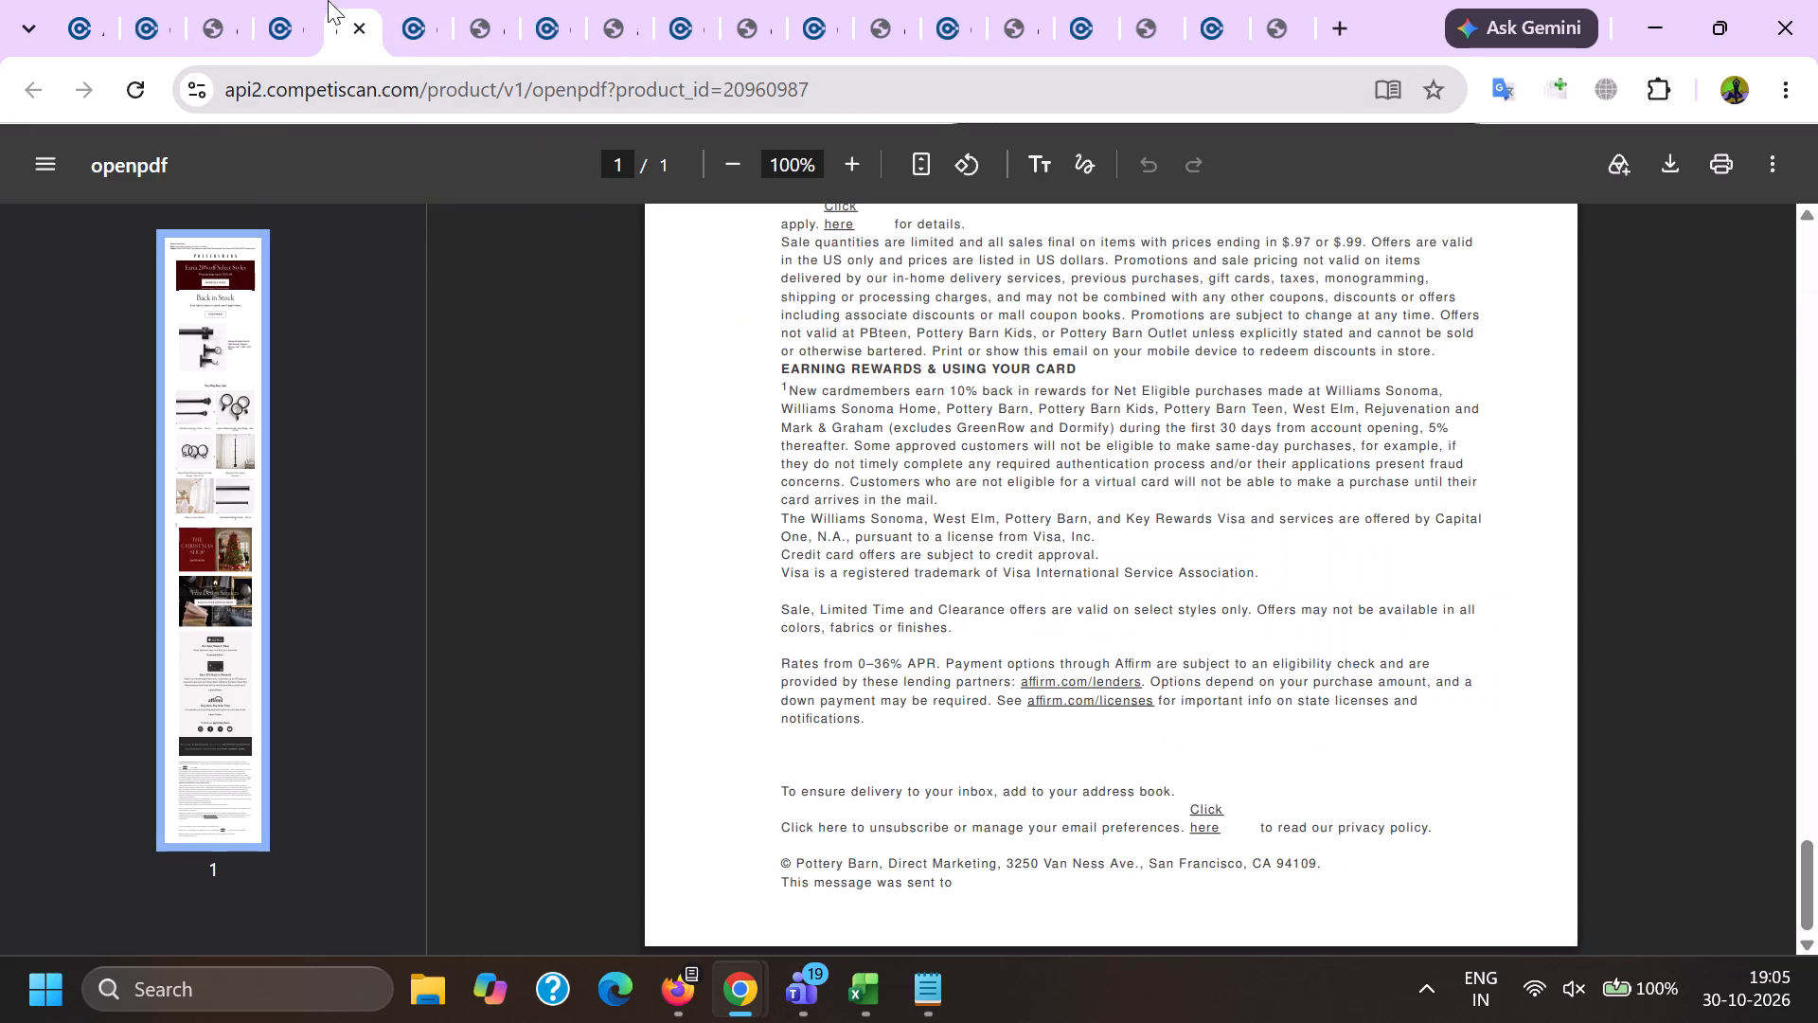
{"action": "left_click", "coordinate": [283, 0]}
{"action": "scroll", "coordinate": [729, 404], "scroll_direction": "down", "scroll_amount": 6}
{"action": "scroll", "coordinate": [830, 451], "scroll_direction": "down", "scroll_amount": 4}
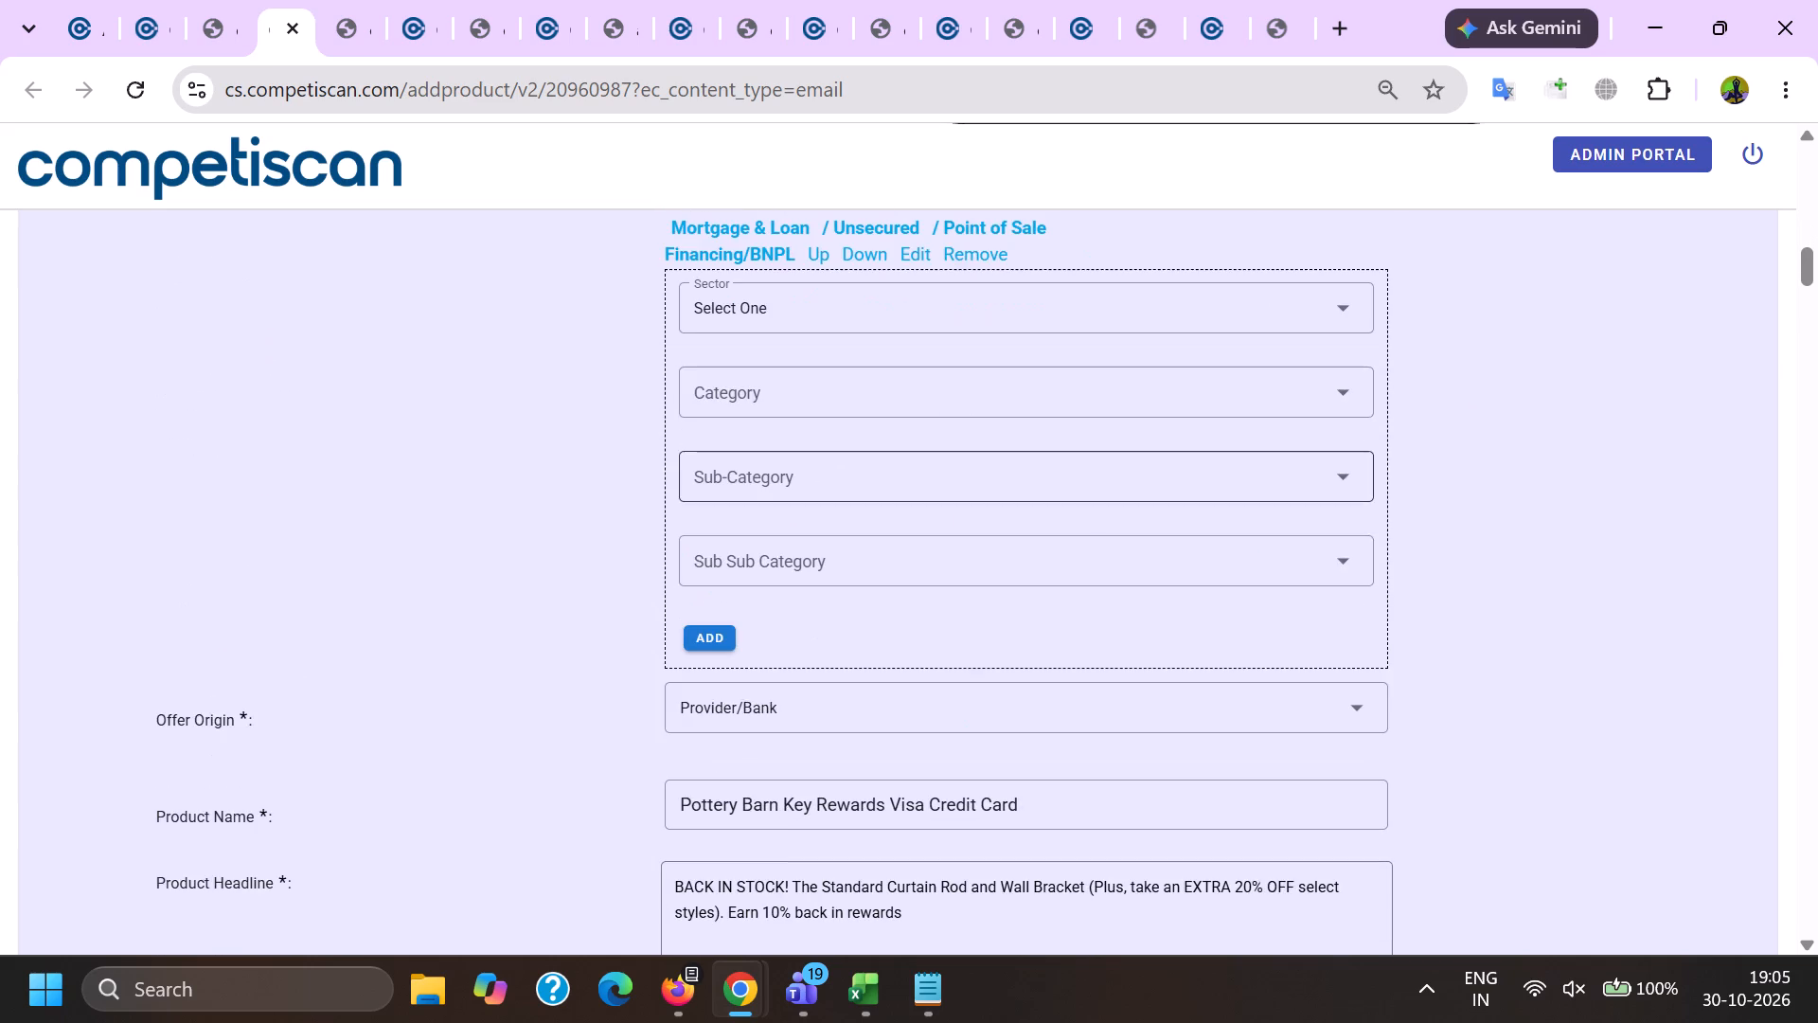
{"action": "scroll", "coordinate": [890, 445], "scroll_direction": "down", "scroll_amount": 1}
{"action": "left_click_drag", "start_coordinate": [1001, 821], "coordinate": [371, 636]}
{"action": "scroll", "coordinate": [633, 627], "scroll_direction": "down", "scroll_amount": 5}
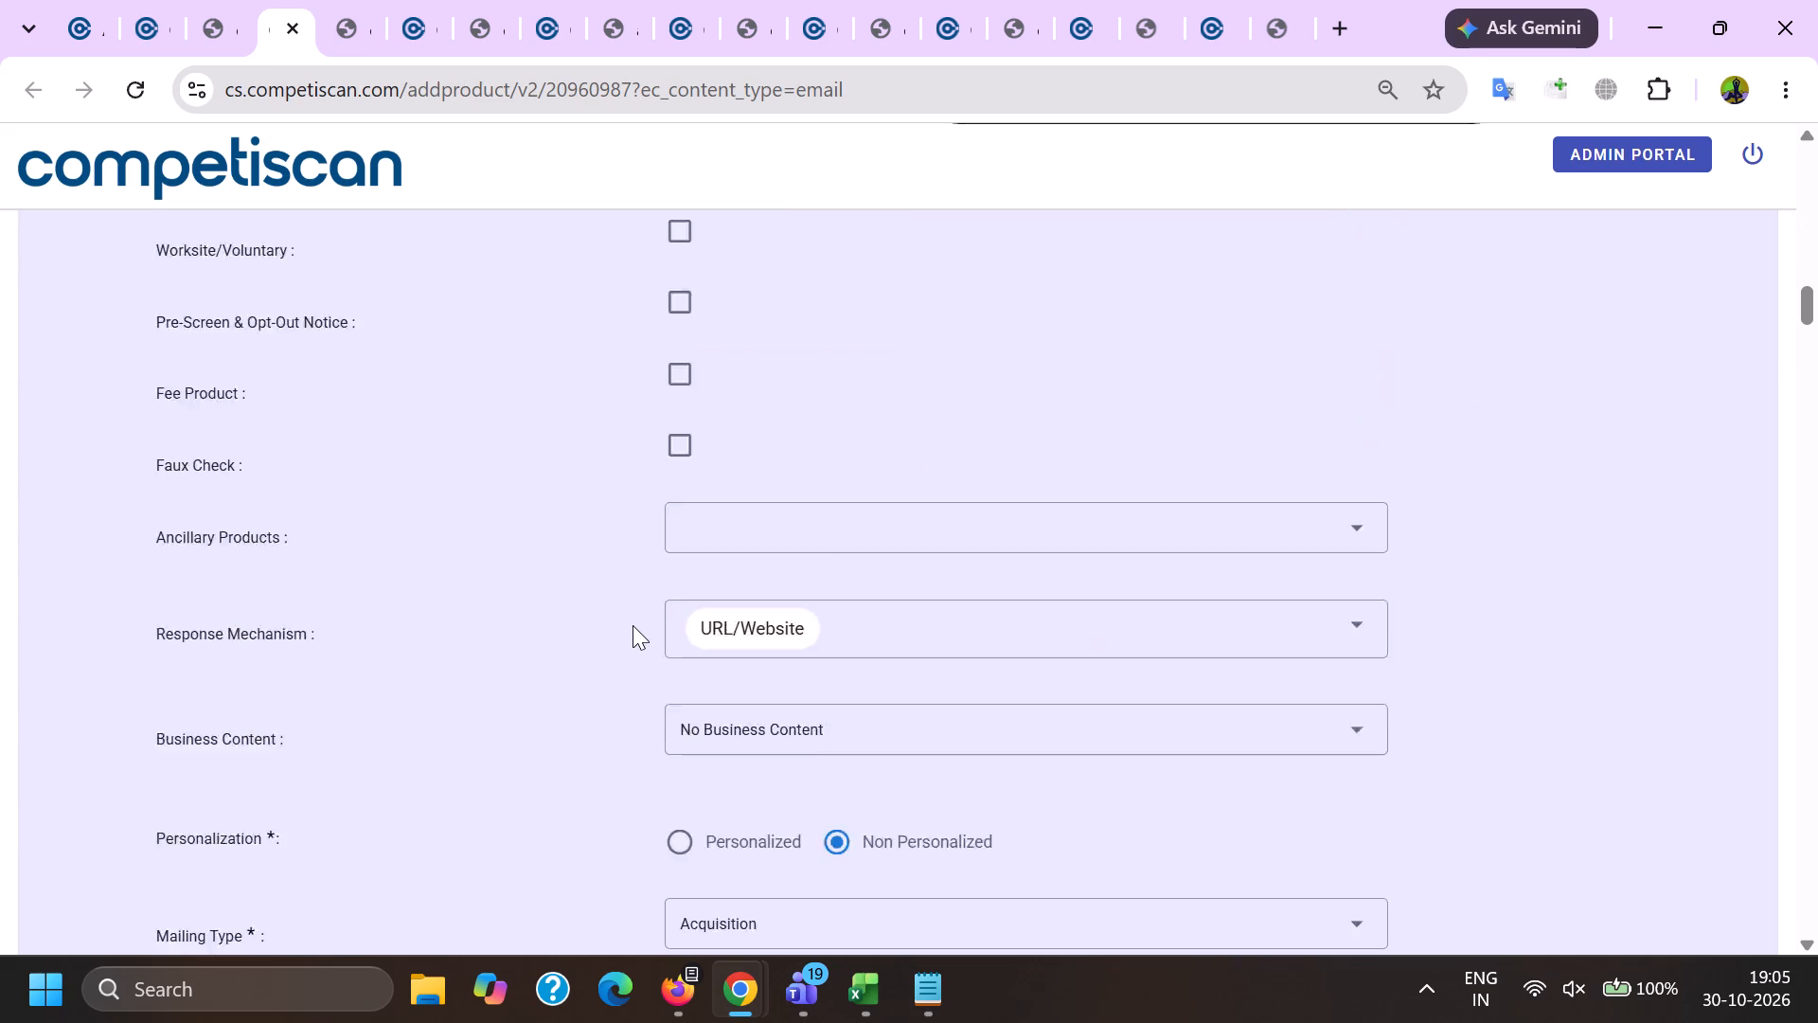
{"action": "scroll", "coordinate": [633, 625], "scroll_direction": "down", "scroll_amount": 9}
{"action": "scroll", "coordinate": [633, 624], "scroll_direction": "up", "scroll_amount": 5}
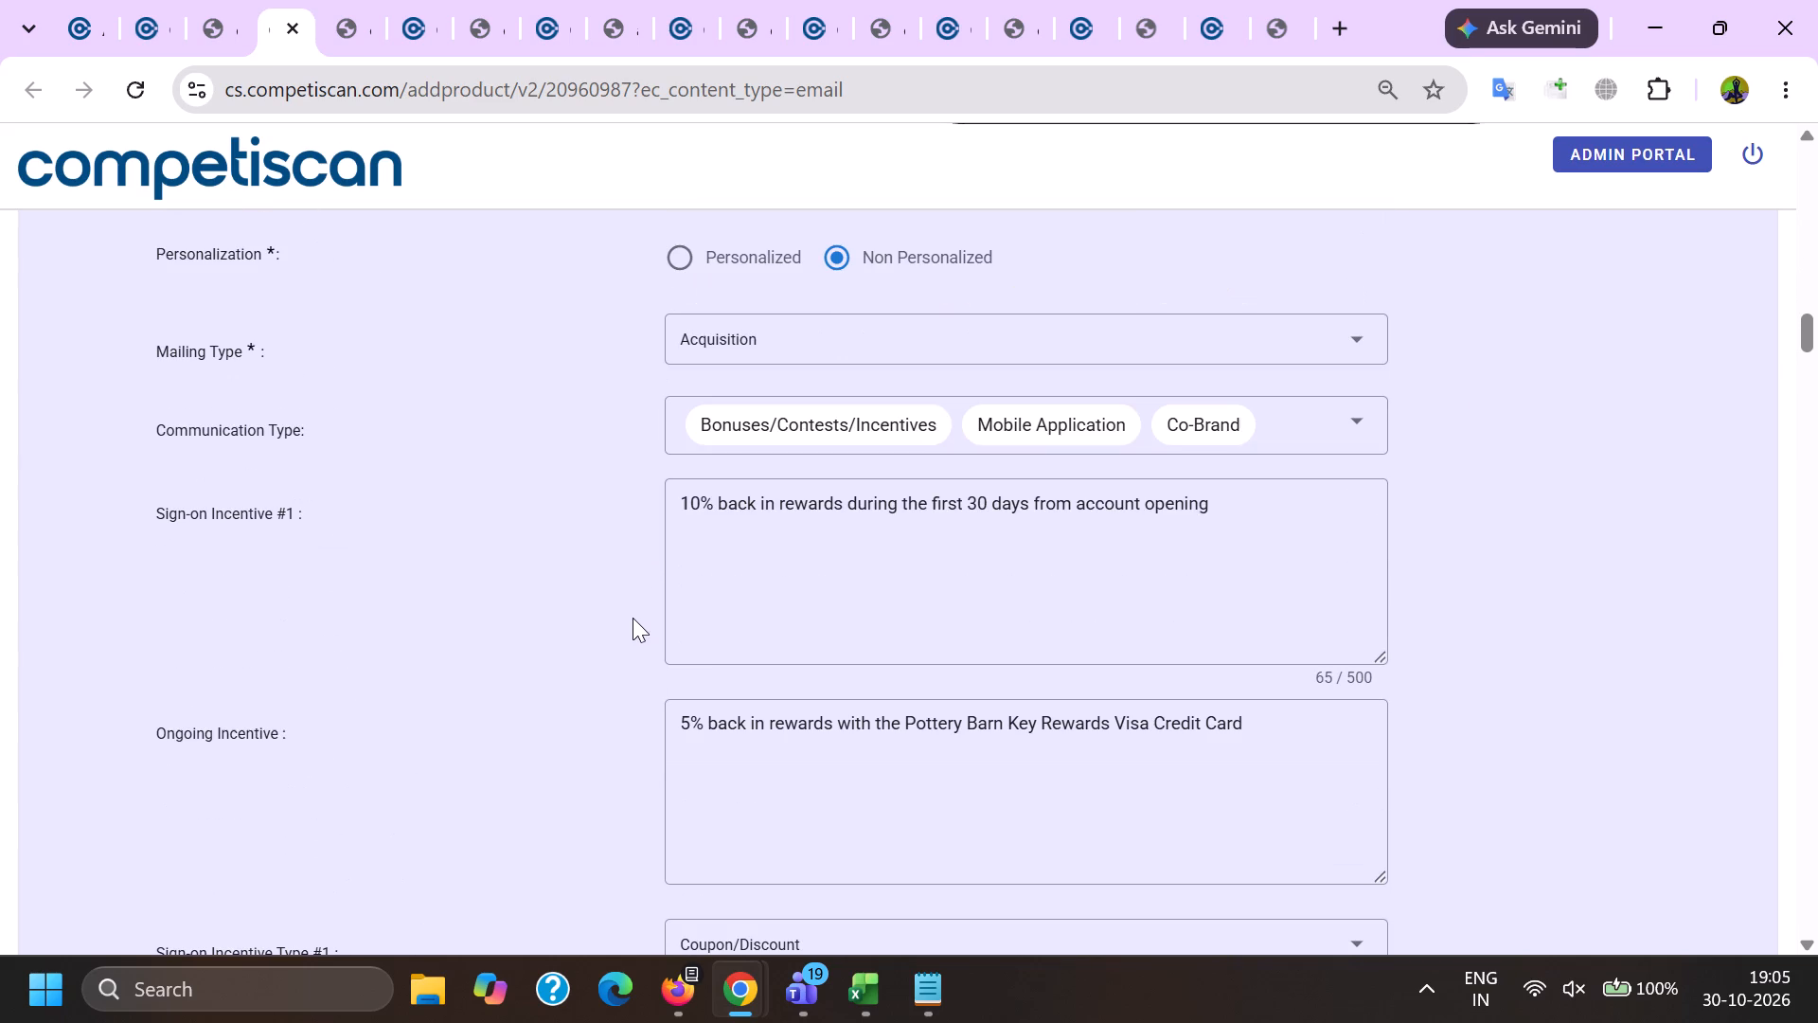
{"action": "scroll", "coordinate": [633, 619], "scroll_direction": "down", "scroll_amount": 20}
{"action": "scroll", "coordinate": [633, 619], "scroll_direction": "down", "scroll_amount": 9}
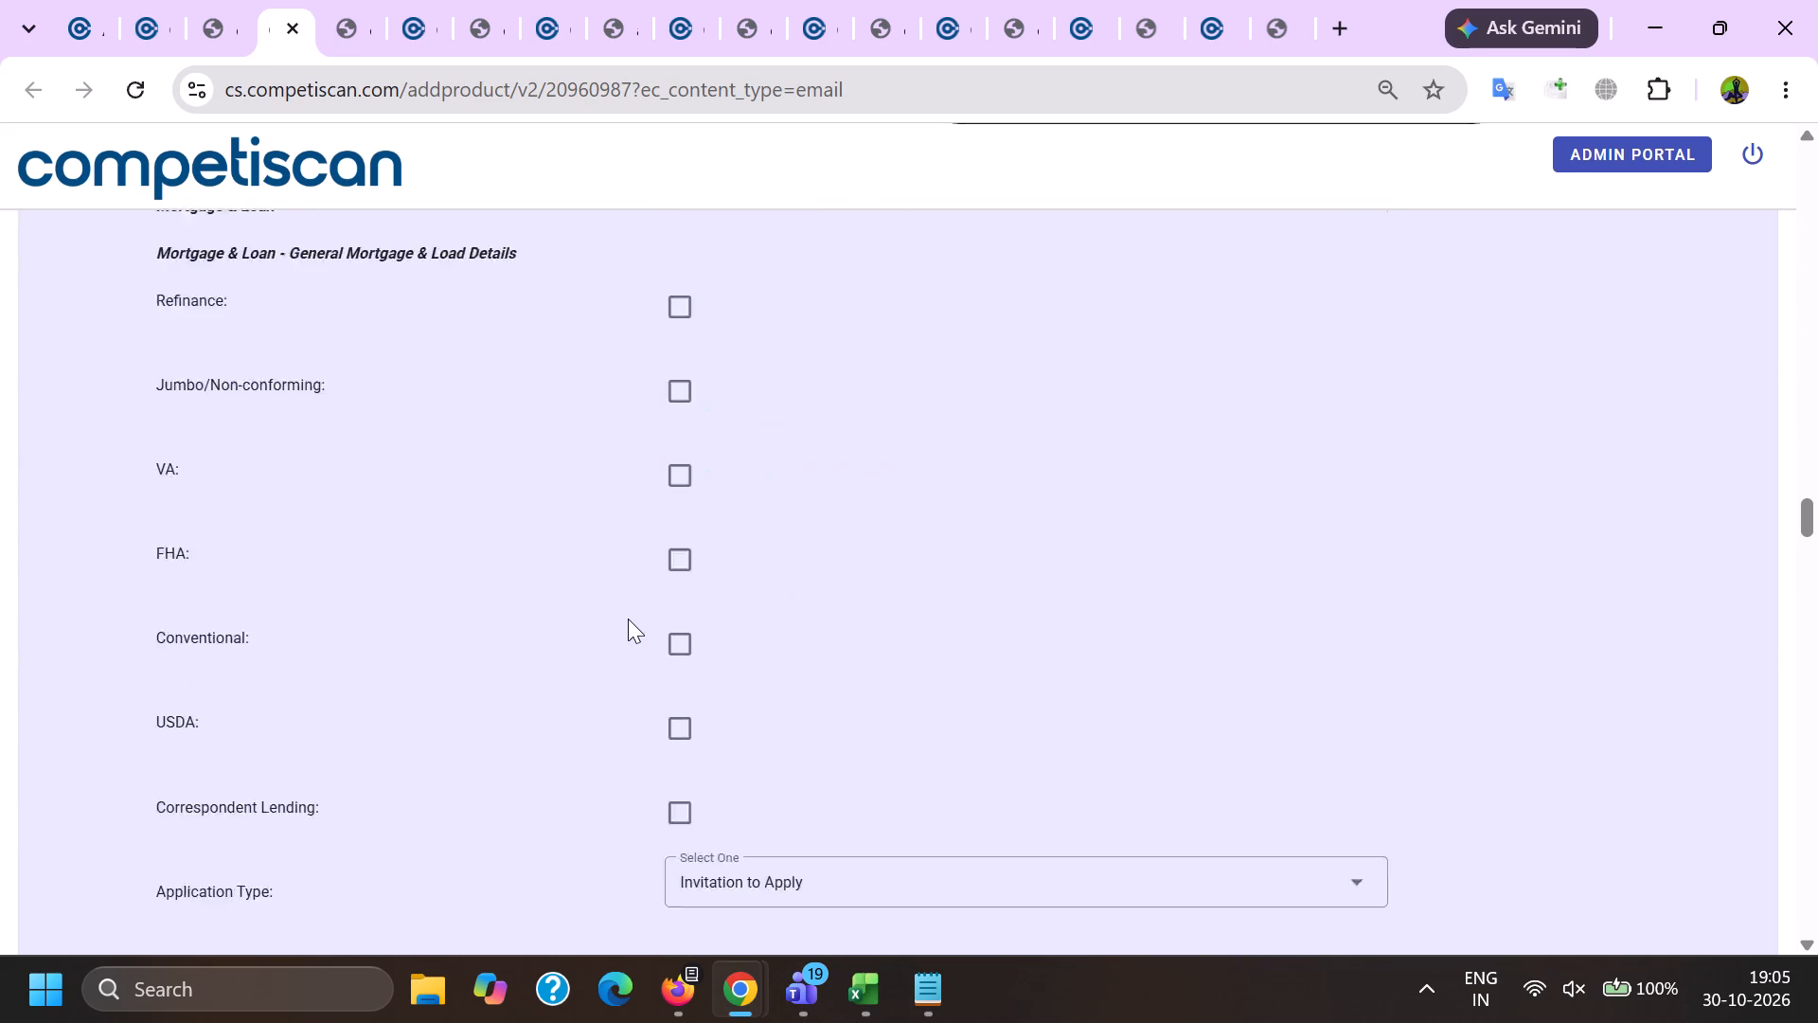
{"action": "scroll", "coordinate": [628, 619], "scroll_direction": "down", "scroll_amount": 12}
{"action": "left_click", "coordinate": [589, 639]}
{"action": "key", "text": "End"}
{"action": "scroll", "coordinate": [587, 639], "scroll_direction": "up", "scroll_amount": 6}
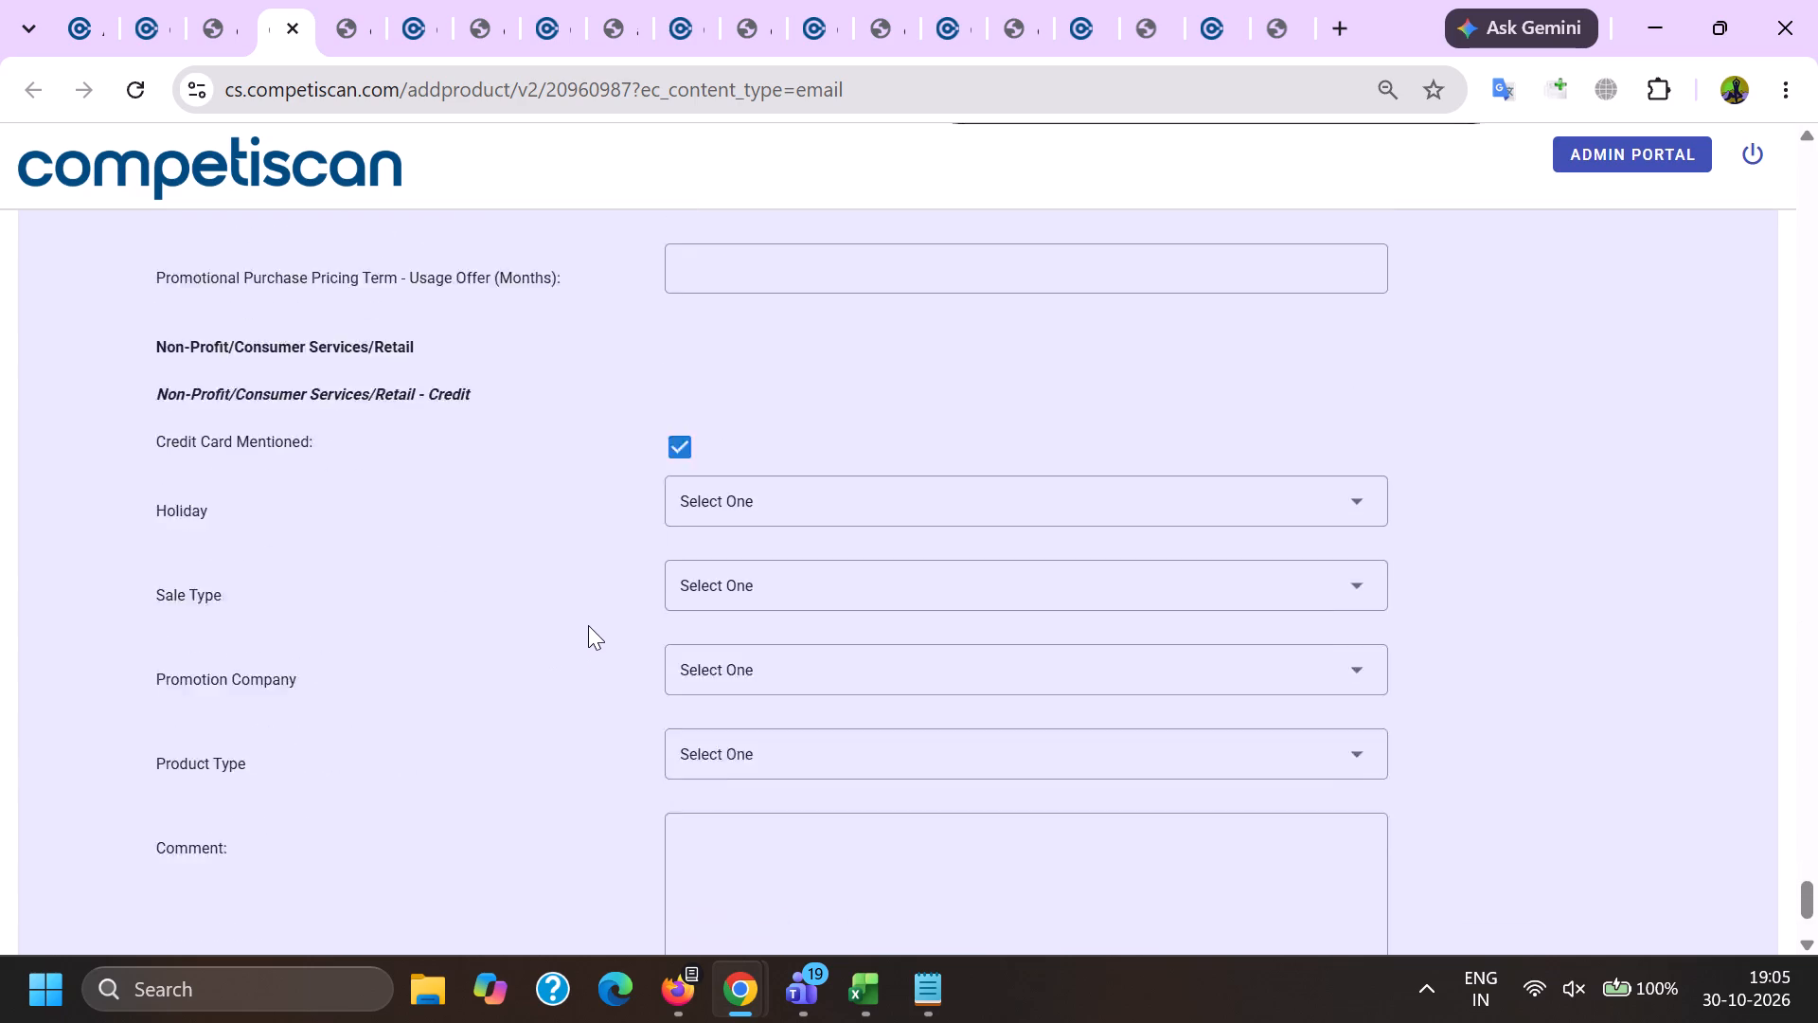
{"action": "double_click", "coordinate": [294, 18]}
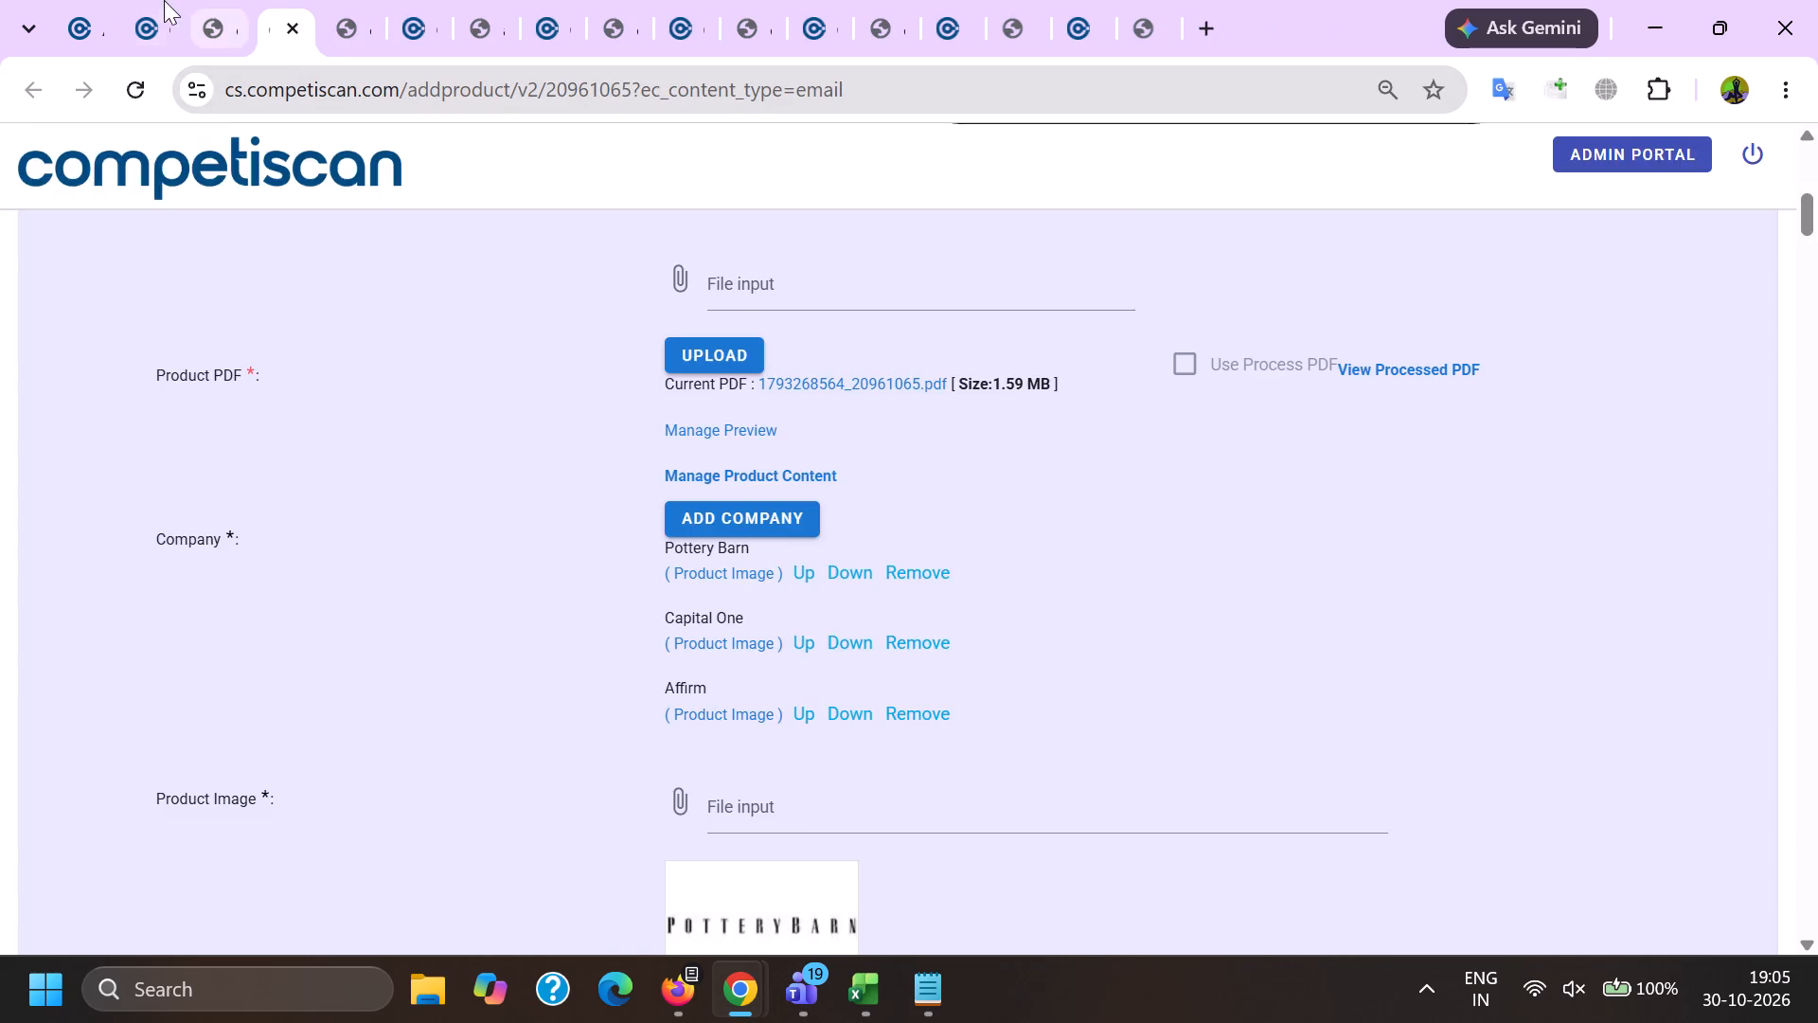
Check the PDF footer of product 20961065 and compare it with its record's companies, affinity and sector categories.
{"action": "left_click", "coordinate": [159, 0]}
{"action": "left_click", "coordinate": [272, 0]}
{"action": "left_click", "coordinate": [362, 0]}
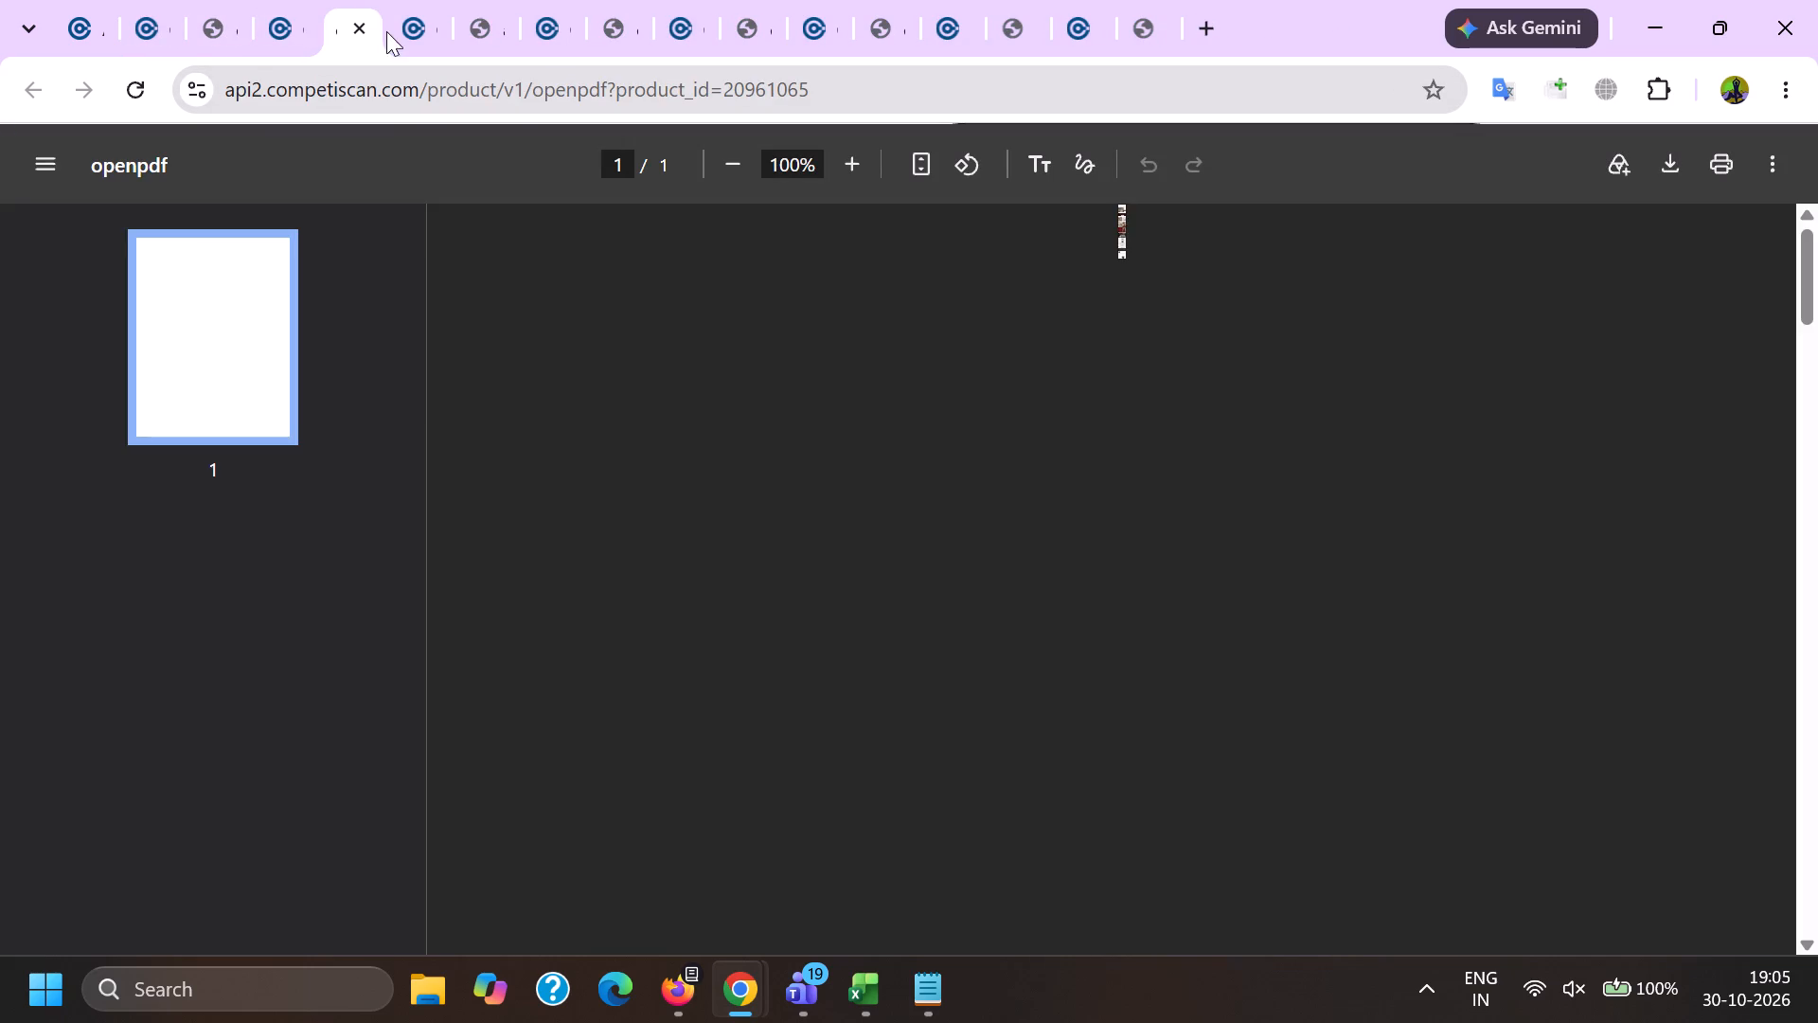
{"action": "left_click_drag", "start_coordinate": [1817, 305], "coordinate": [1817, 1022]}
{"action": "scroll", "coordinate": [1186, 835], "scroll_direction": "down", "scroll_amount": 11}
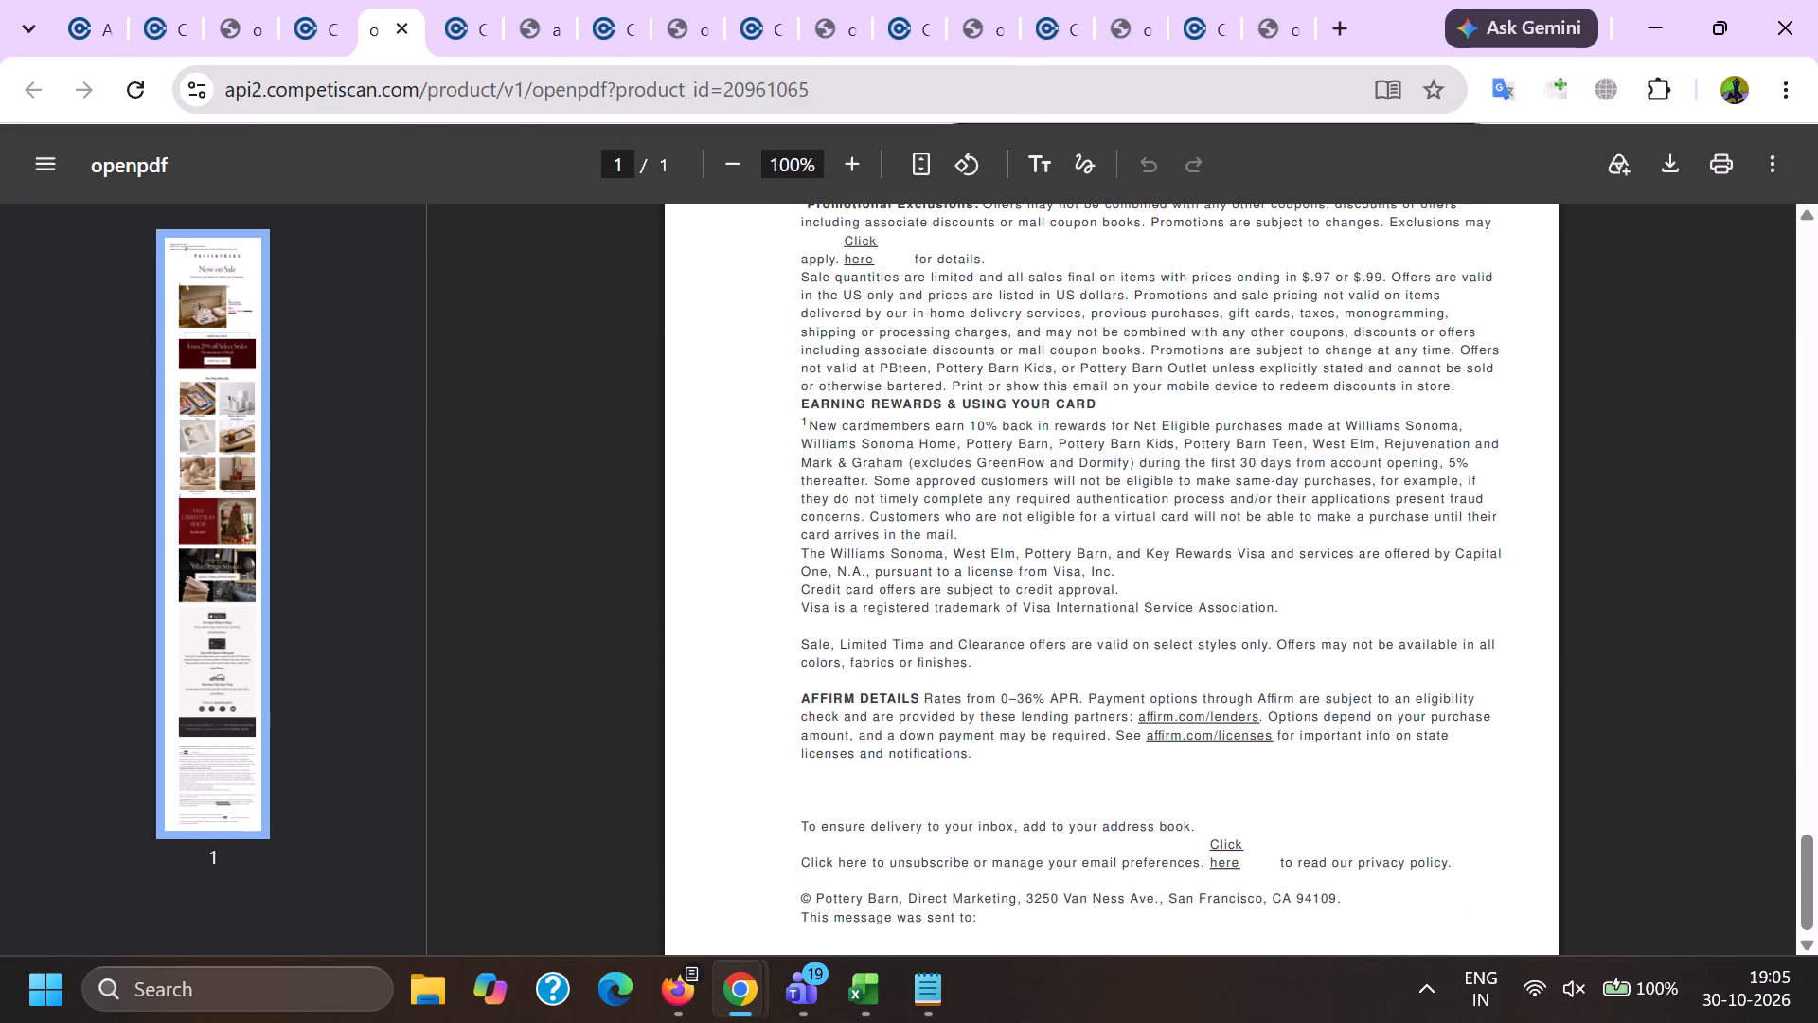
{"action": "scroll", "coordinate": [1162, 837], "scroll_direction": "down", "scroll_amount": 4}
{"action": "left_click", "coordinate": [317, 0]}
{"action": "scroll", "coordinate": [736, 335], "scroll_direction": "down", "scroll_amount": 7}
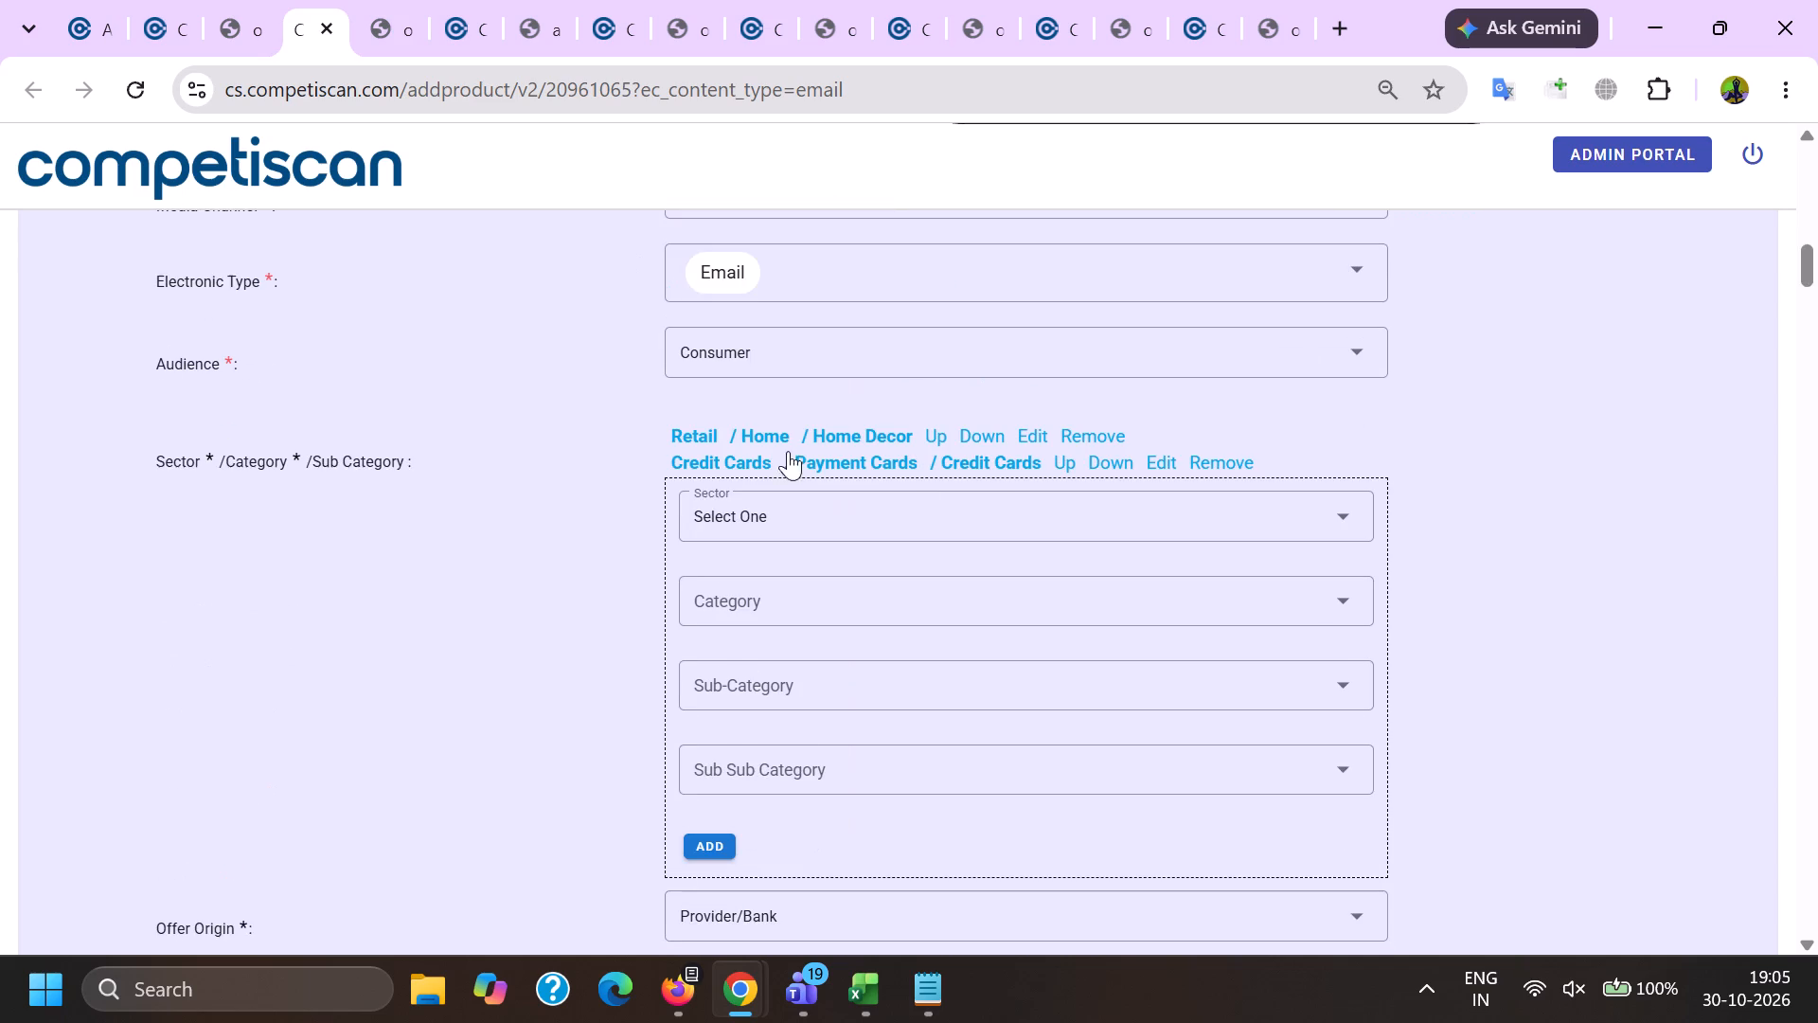
{"action": "scroll", "coordinate": [1013, 478], "scroll_direction": "down", "scroll_amount": 3}
{"action": "scroll", "coordinate": [887, 572], "scroll_direction": "up", "scroll_amount": 9}
{"action": "scroll", "coordinate": [867, 504], "scroll_direction": "down", "scroll_amount": 4}
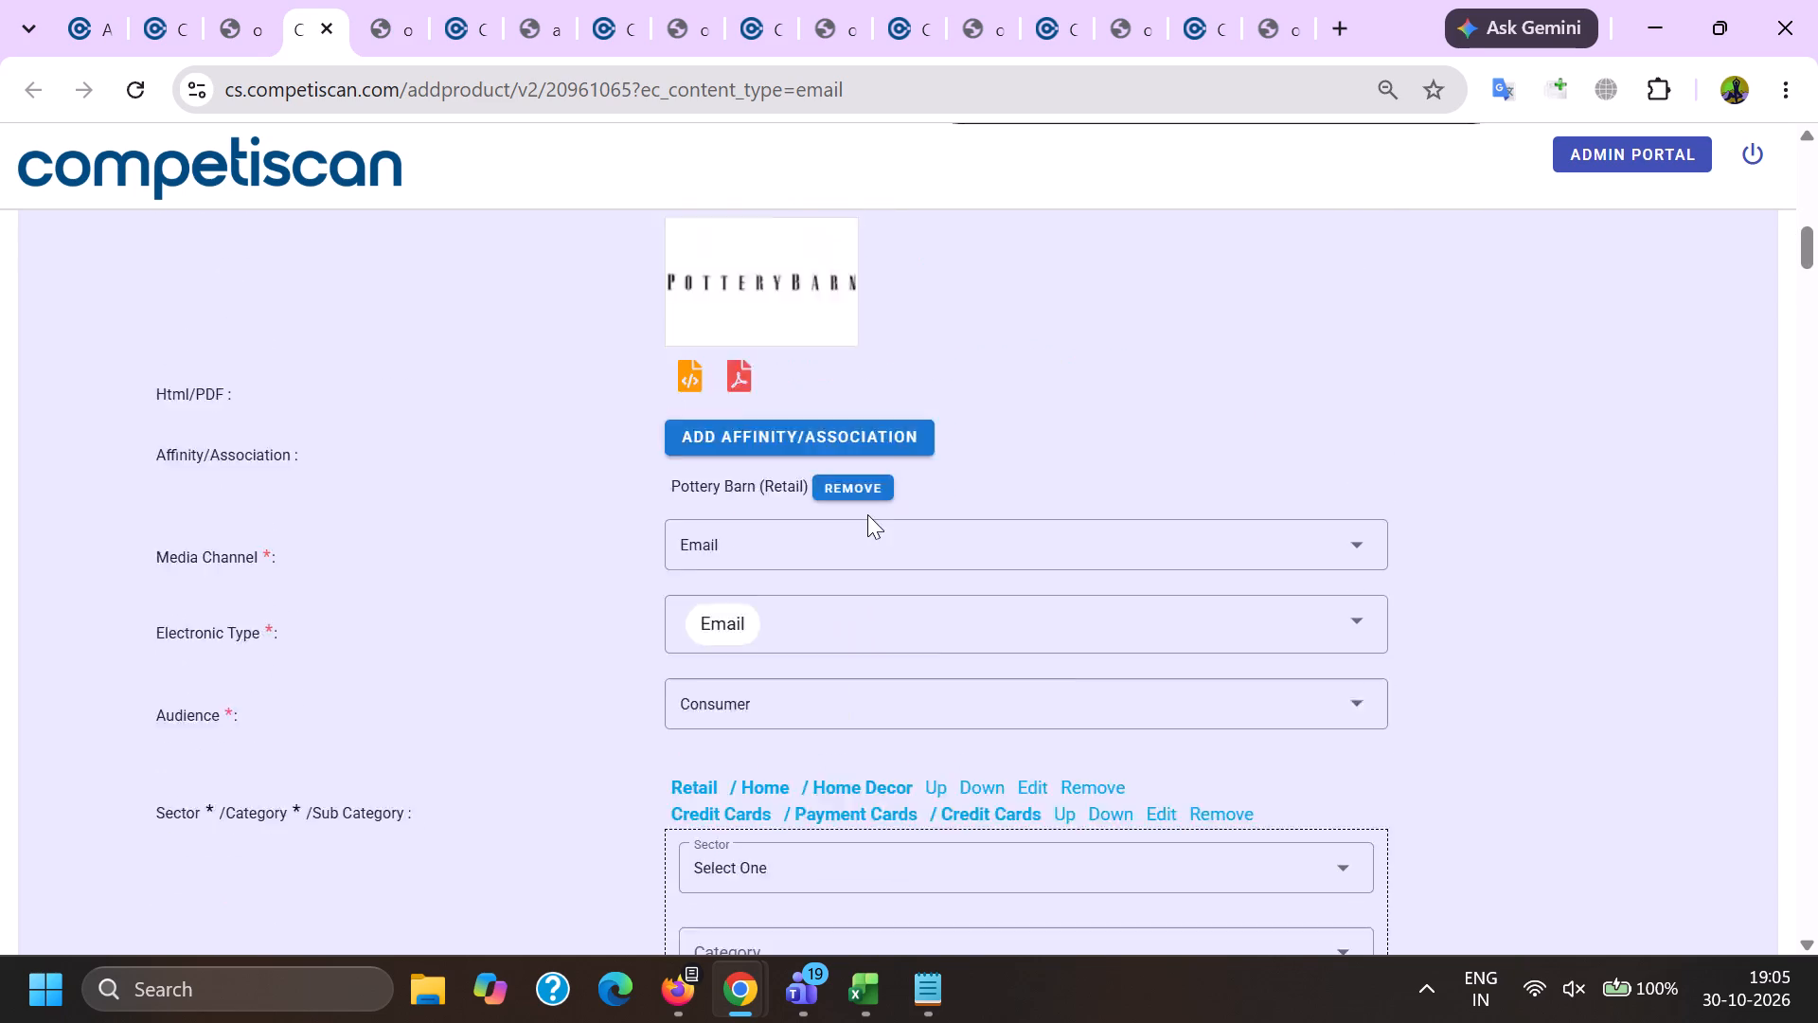
{"action": "scroll", "coordinate": [864, 517], "scroll_direction": "down", "scroll_amount": 2}
Add the sector classification Mortgage & Loan / Unsecured / Point of Sale Financing/BNPL to record 20961065.
{"action": "left_click", "coordinate": [790, 498]}
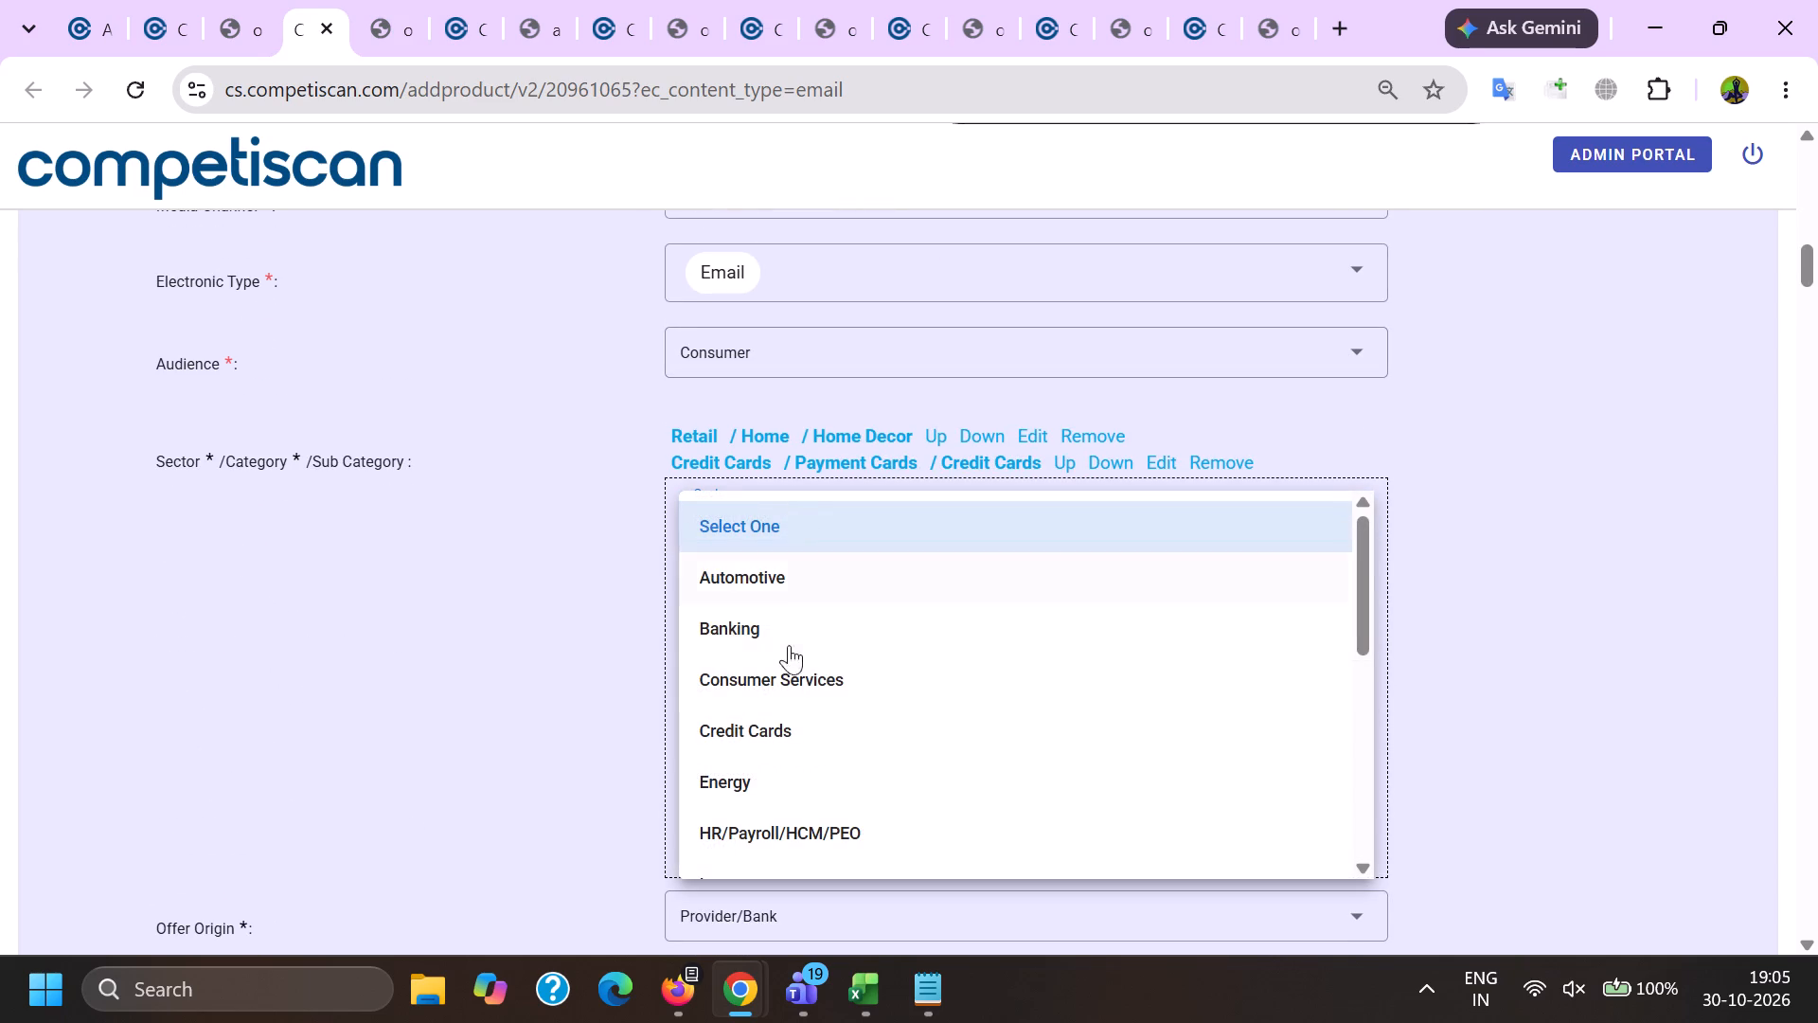
{"action": "scroll", "coordinate": [779, 683], "scroll_direction": "down", "scroll_amount": 2}
{"action": "left_click", "coordinate": [781, 701]}
{"action": "left_click", "coordinate": [407, 658]}
{"action": "left_click", "coordinate": [723, 606]}
{"action": "scroll", "coordinate": [744, 480], "scroll_direction": "down", "scroll_amount": 1}
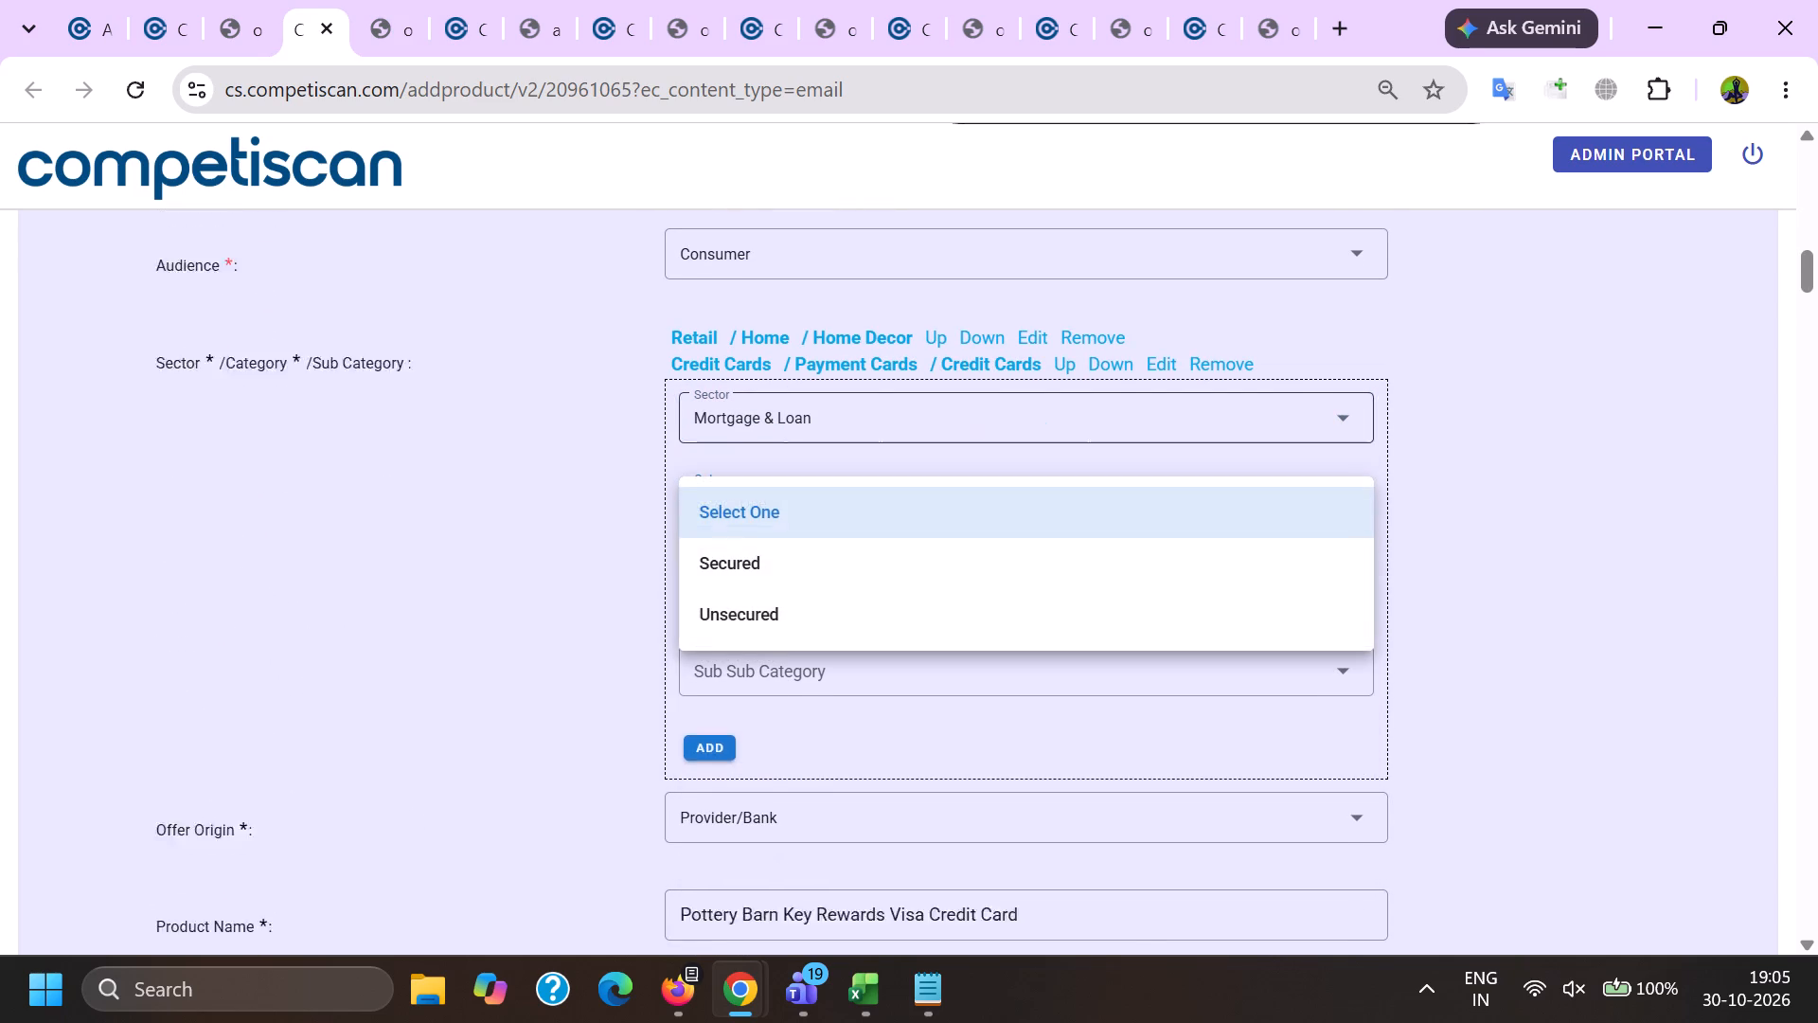
{"action": "left_click", "coordinate": [780, 590]}
{"action": "left_click", "coordinate": [768, 571]}
{"action": "left_click", "coordinate": [770, 560]}
{"action": "scroll", "coordinate": [756, 421], "scroll_direction": "down", "scroll_amount": 1}
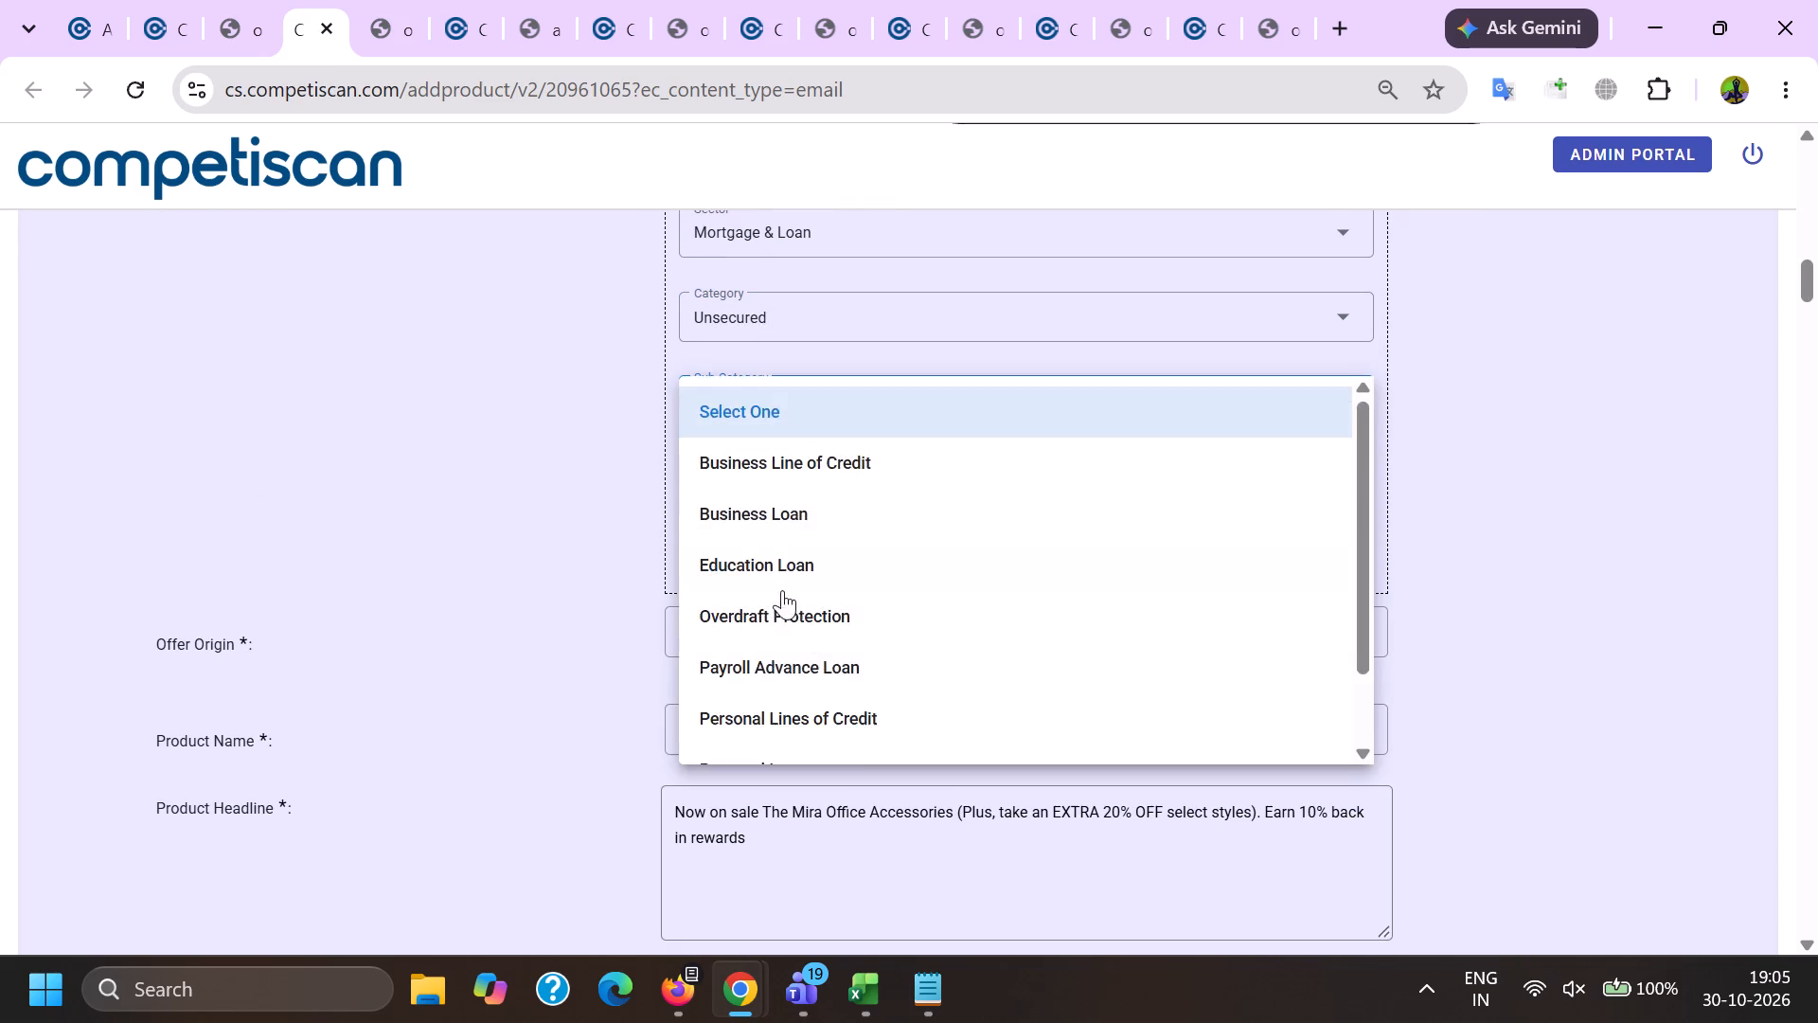
{"action": "scroll", "coordinate": [773, 597], "scroll_direction": "down", "scroll_amount": 5}
{"action": "left_click", "coordinate": [773, 699]}
{"action": "left_click", "coordinate": [512, 679]}
{"action": "left_click", "coordinate": [757, 422]}
{"action": "scroll", "coordinate": [813, 671], "scroll_direction": "down", "scroll_amount": 2}
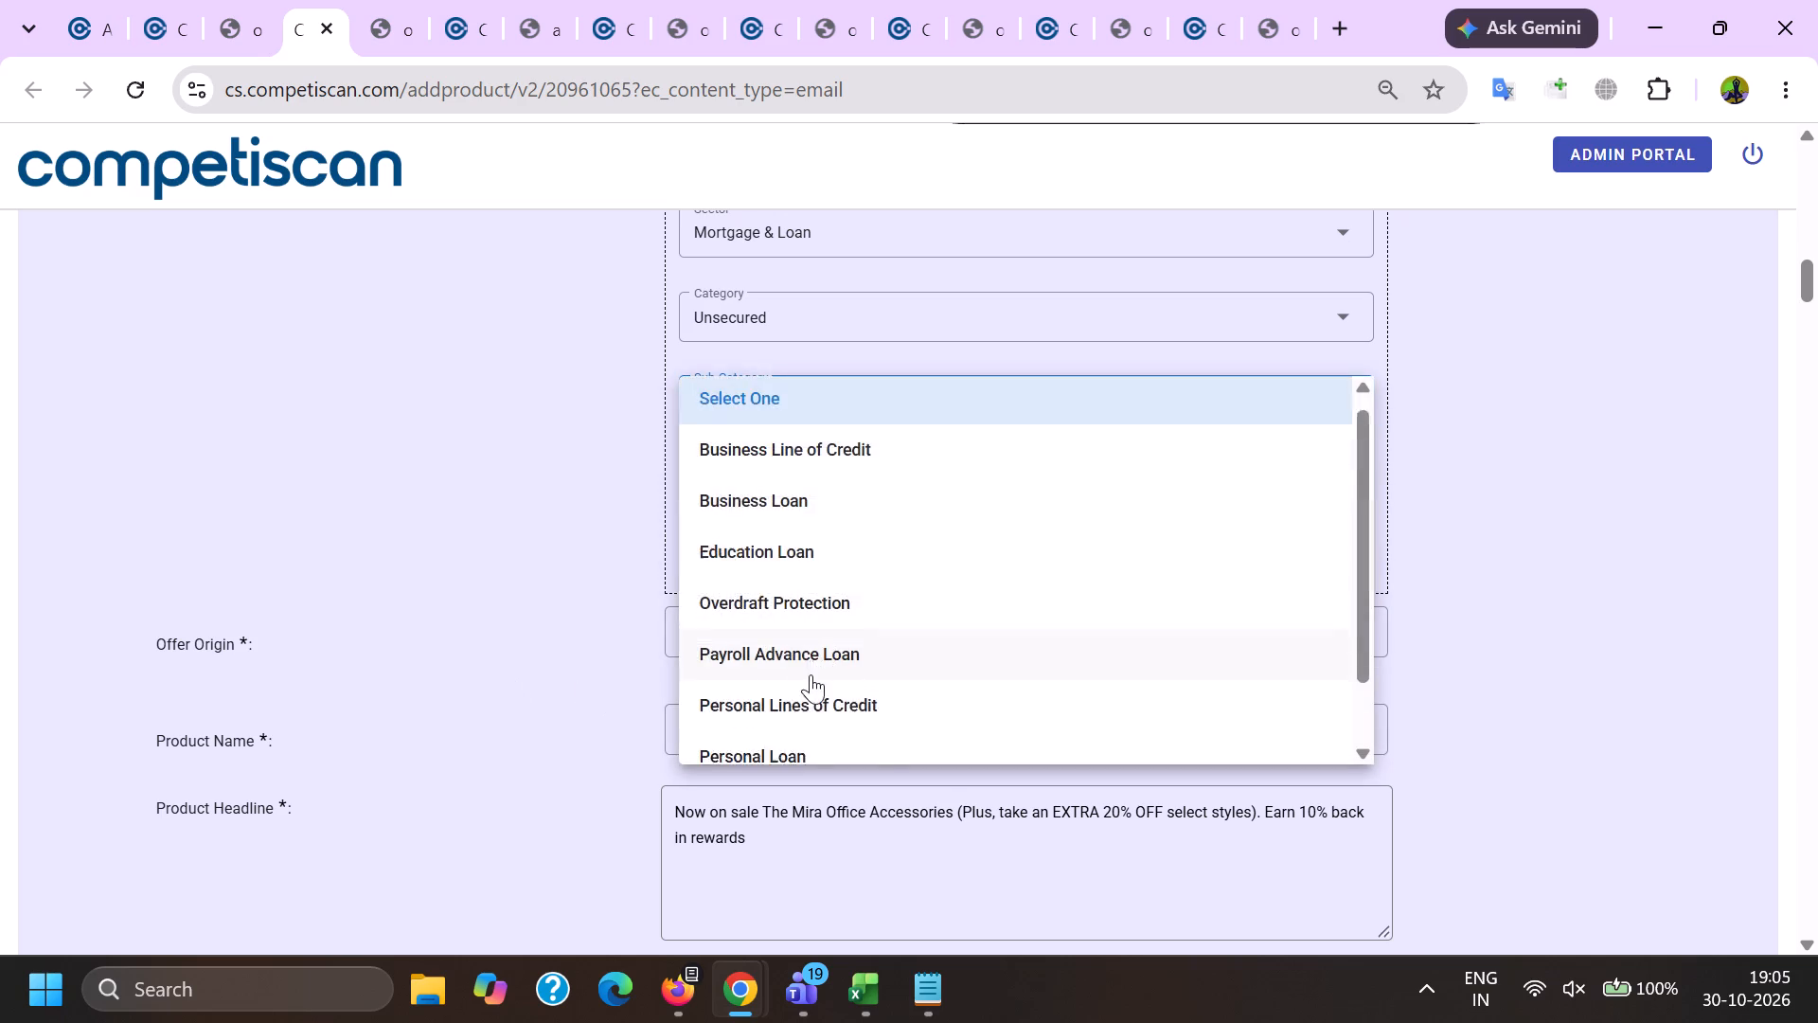
{"action": "scroll", "coordinate": [811, 674], "scroll_direction": "down", "scroll_amount": 1}
{"action": "left_click", "coordinate": [802, 718]}
{"action": "left_click", "coordinate": [707, 553]}
{"action": "scroll", "coordinate": [799, 458], "scroll_direction": "down", "scroll_amount": 2}
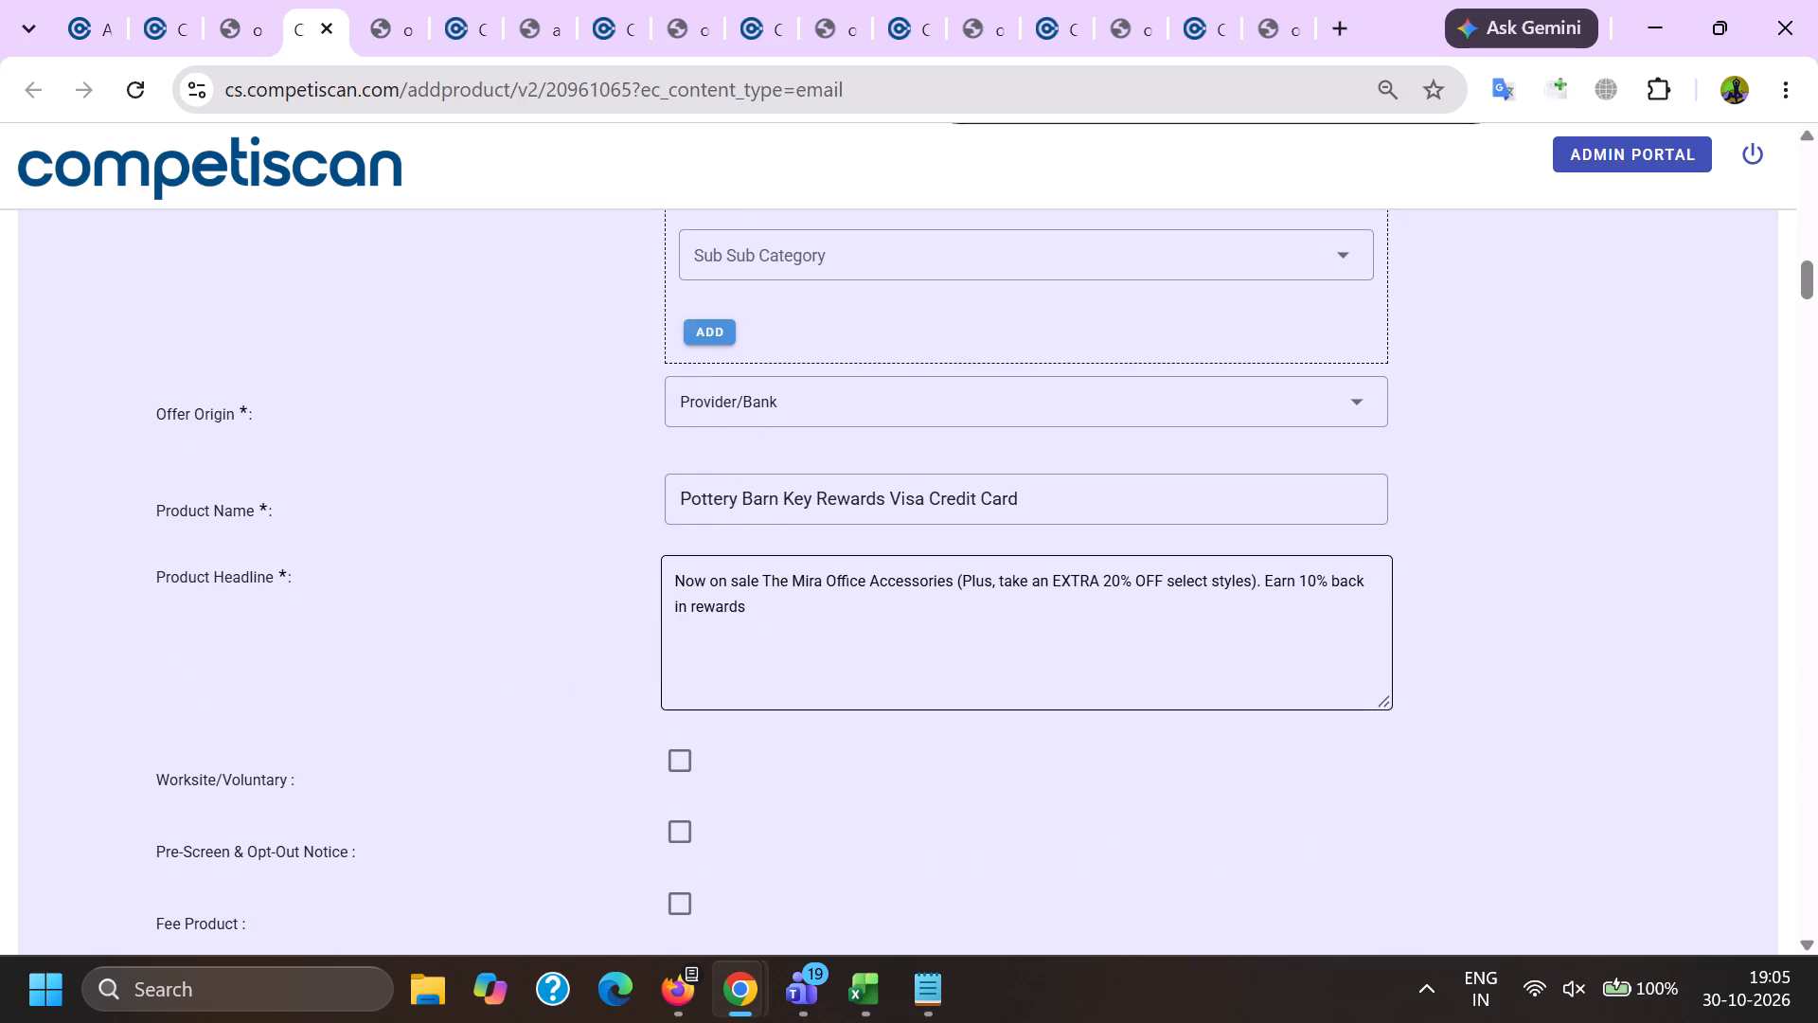
{"action": "left_click_drag", "start_coordinate": [855, 663], "coordinate": [457, 489]}
{"action": "scroll", "coordinate": [589, 489], "scroll_direction": "down", "scroll_amount": 17}
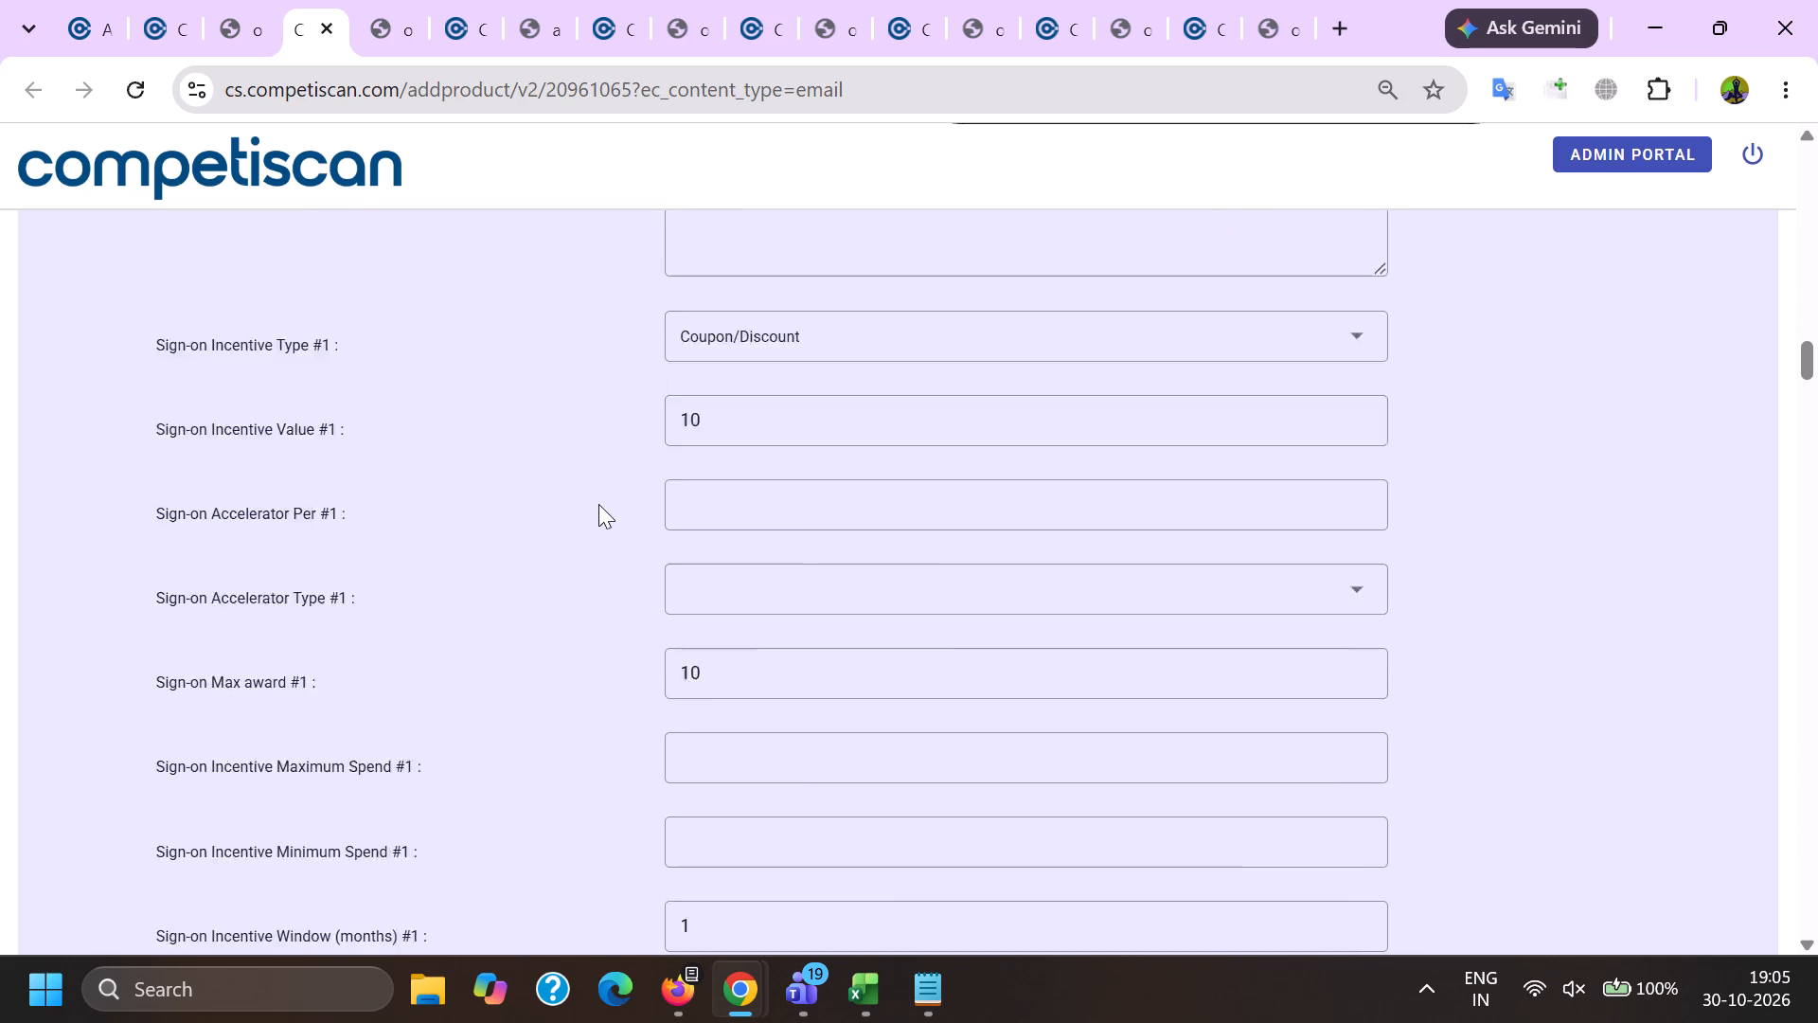
{"action": "scroll", "coordinate": [598, 504], "scroll_direction": "down", "scroll_amount": 20}
{"action": "scroll", "coordinate": [598, 504], "scroll_direction": "down", "scroll_amount": 6}
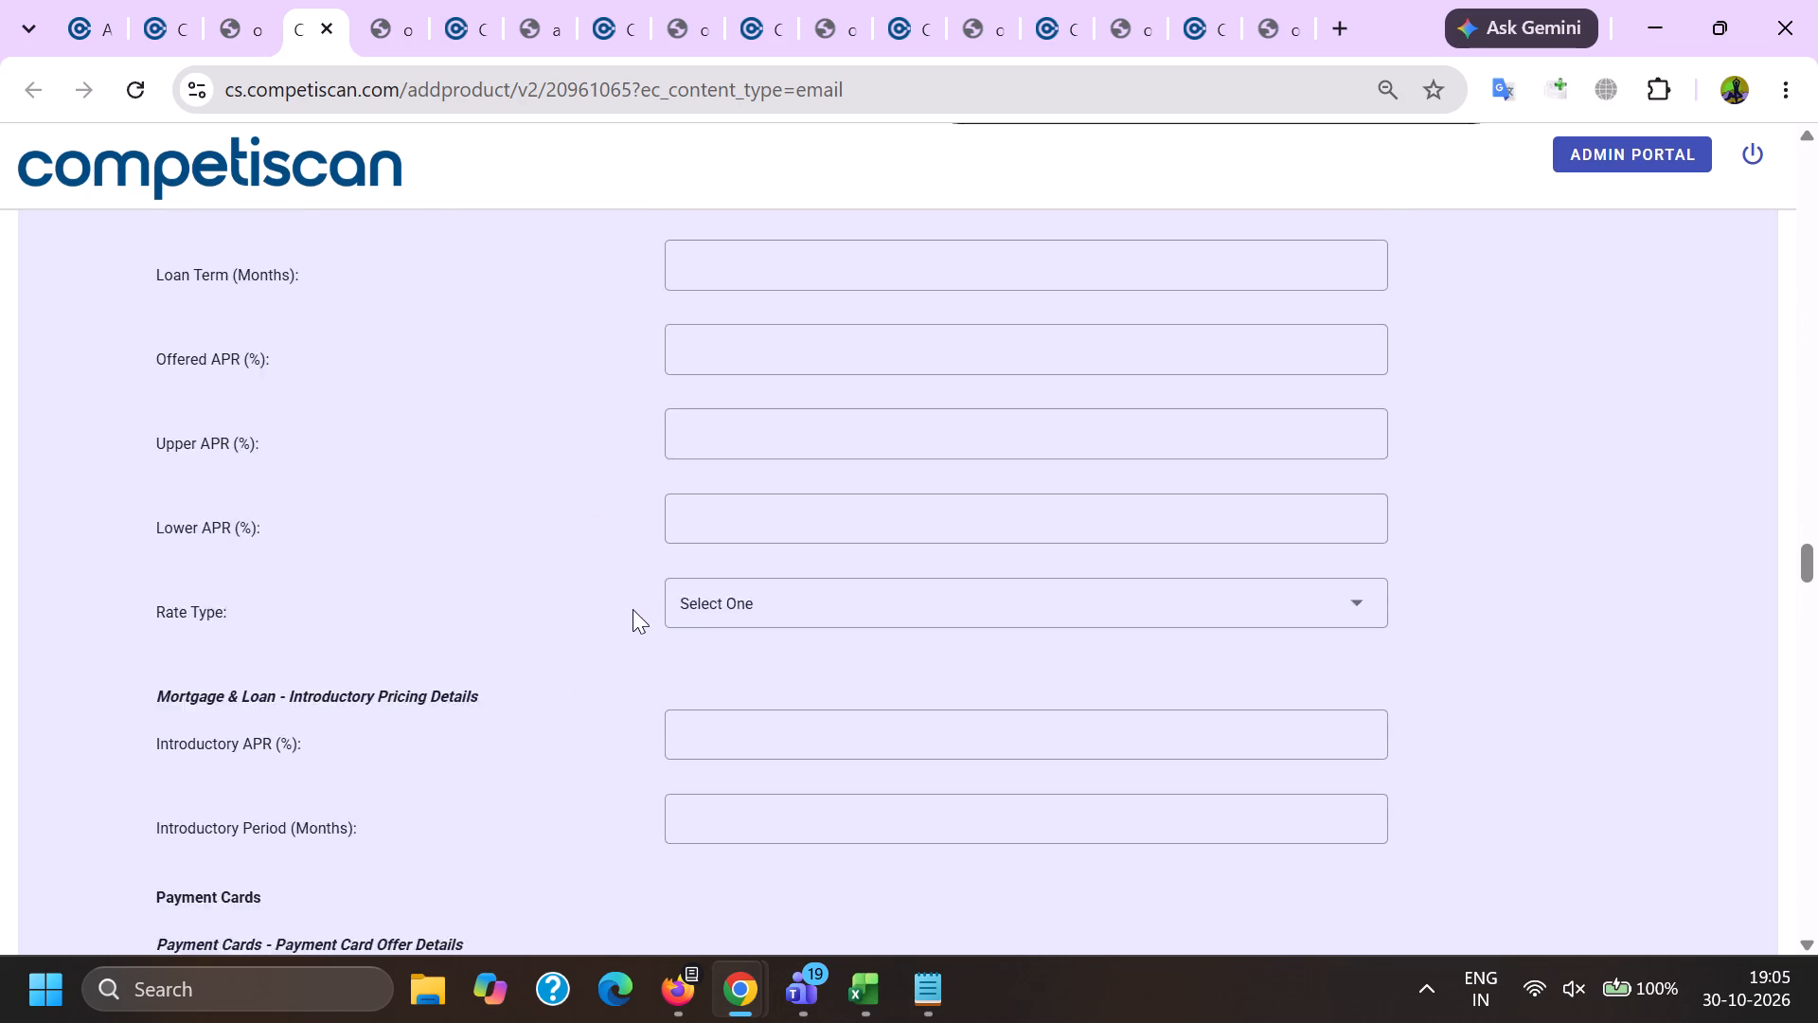
{"action": "scroll", "coordinate": [633, 610], "scroll_direction": "up", "scroll_amount": 5}
{"action": "left_click", "coordinate": [750, 602]}
{"action": "scroll", "coordinate": [792, 365], "scroll_direction": "down", "scroll_amount": 1}
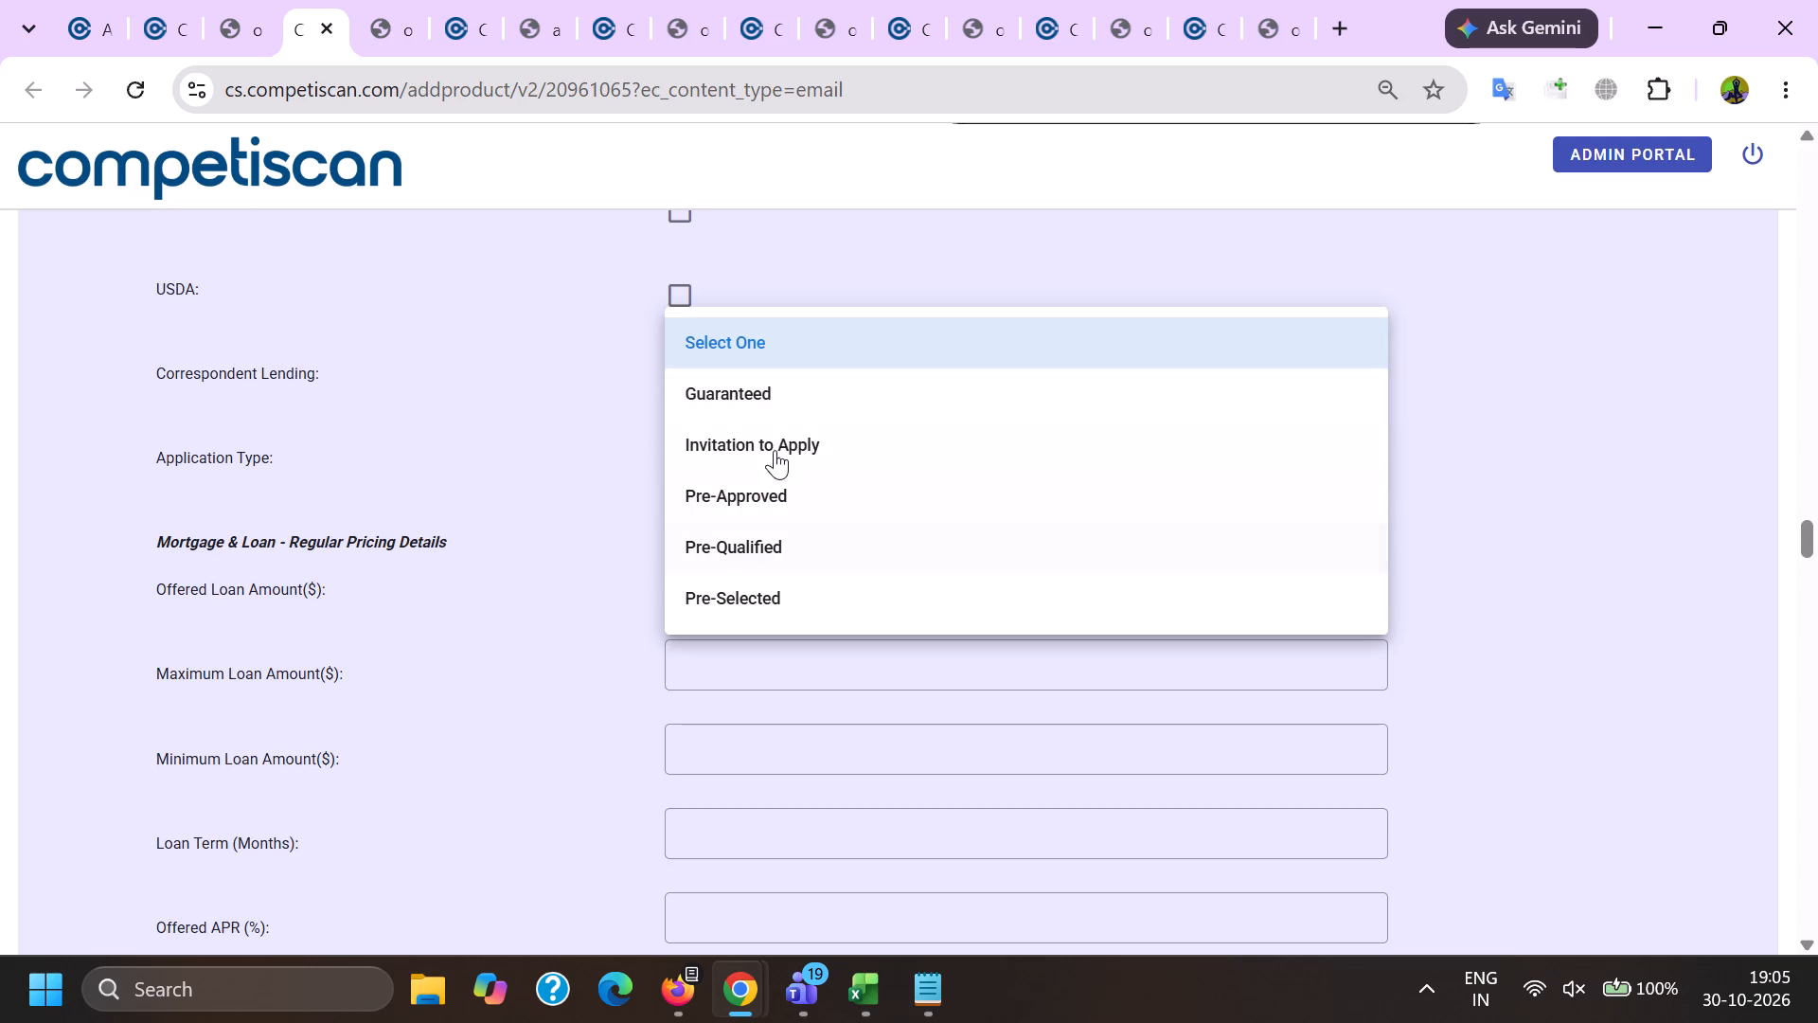
{"action": "left_click", "coordinate": [775, 446]}
{"action": "left_click", "coordinate": [545, 478]}
{"action": "scroll", "coordinate": [671, 433], "scroll_direction": "down", "scroll_amount": 3}
{"action": "left_click", "coordinate": [732, 574]}
{"action": "key", "text": "3"}
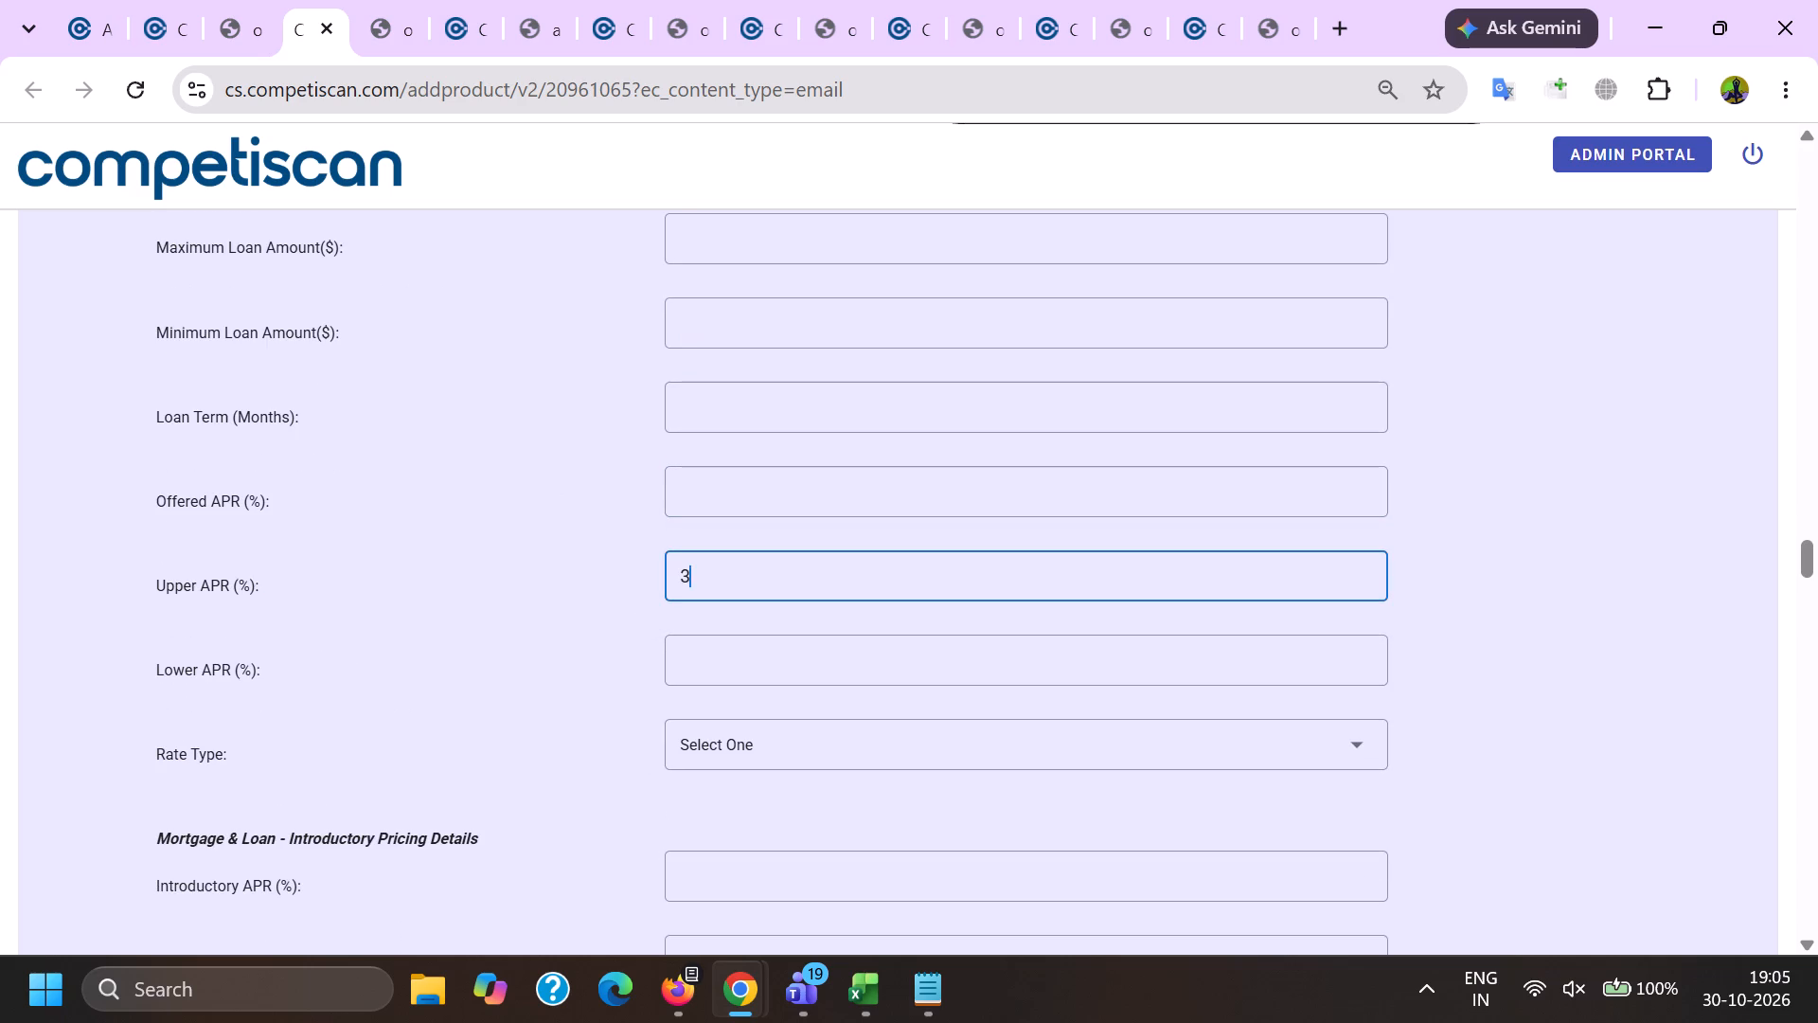
{"action": "key", "text": "6"}
{"action": "key", "text": "Tab"}
{"action": "key", "text": "0"}
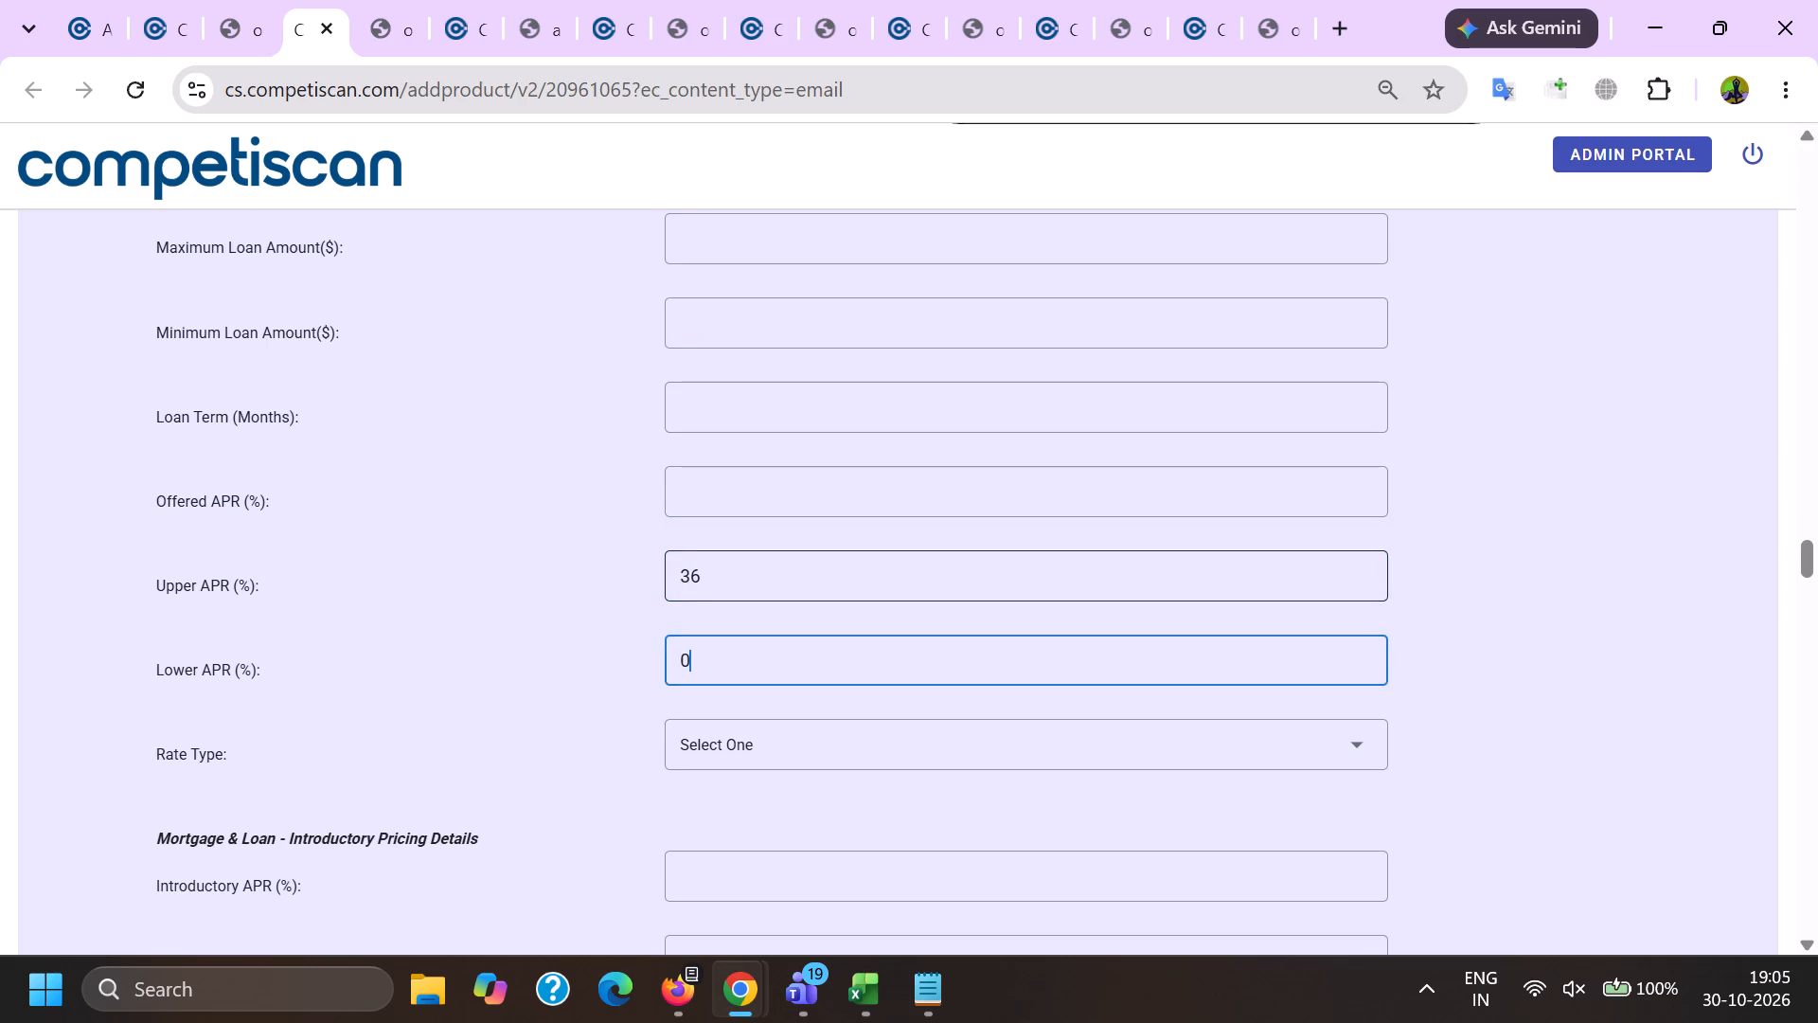
{"action": "scroll", "coordinate": [737, 562], "scroll_direction": "down", "scroll_amount": 8}
{"action": "left_click", "coordinate": [562, 662]}
{"action": "key", "text": "End"}
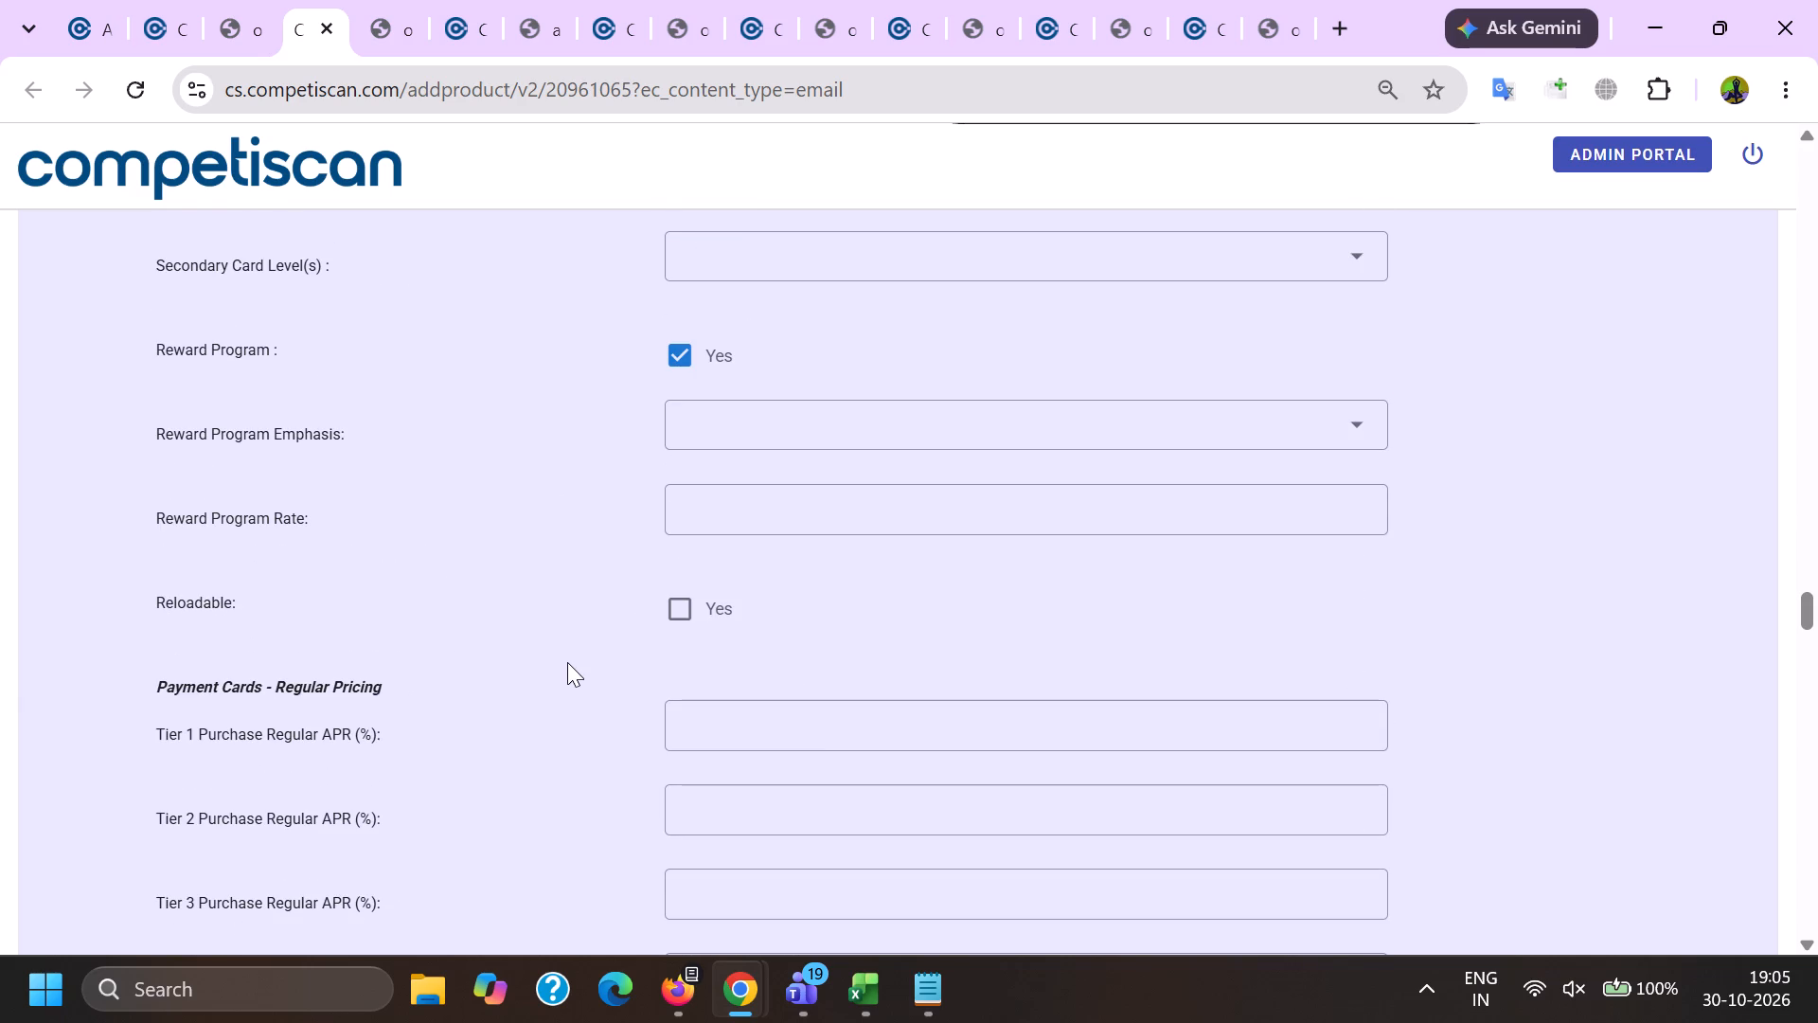
{"action": "scroll", "coordinate": [531, 641], "scroll_direction": "up", "scroll_amount": 3}
{"action": "scroll", "coordinate": [525, 638], "scroll_direction": "down", "scroll_amount": 11}
{"action": "left_click", "coordinate": [694, 922]}
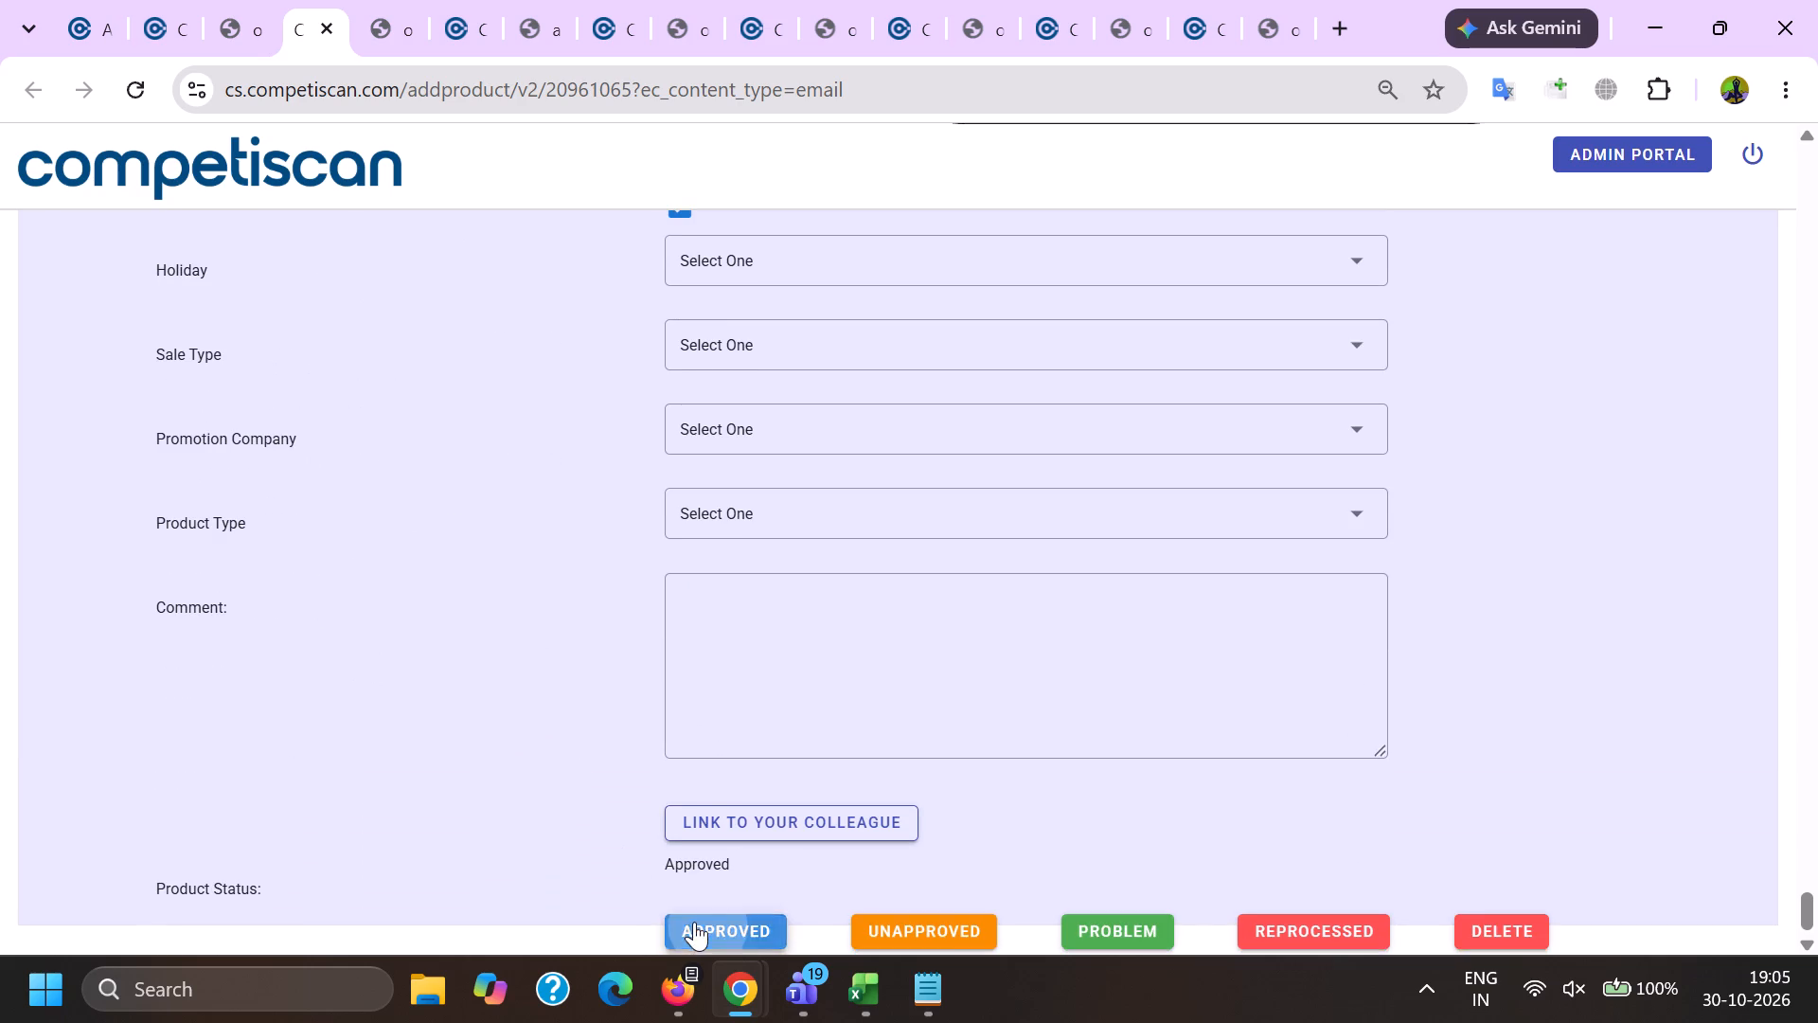
Close the record and PDF tabs of the approved product 20960900.
{"action": "left_click", "coordinate": [513, 0]}
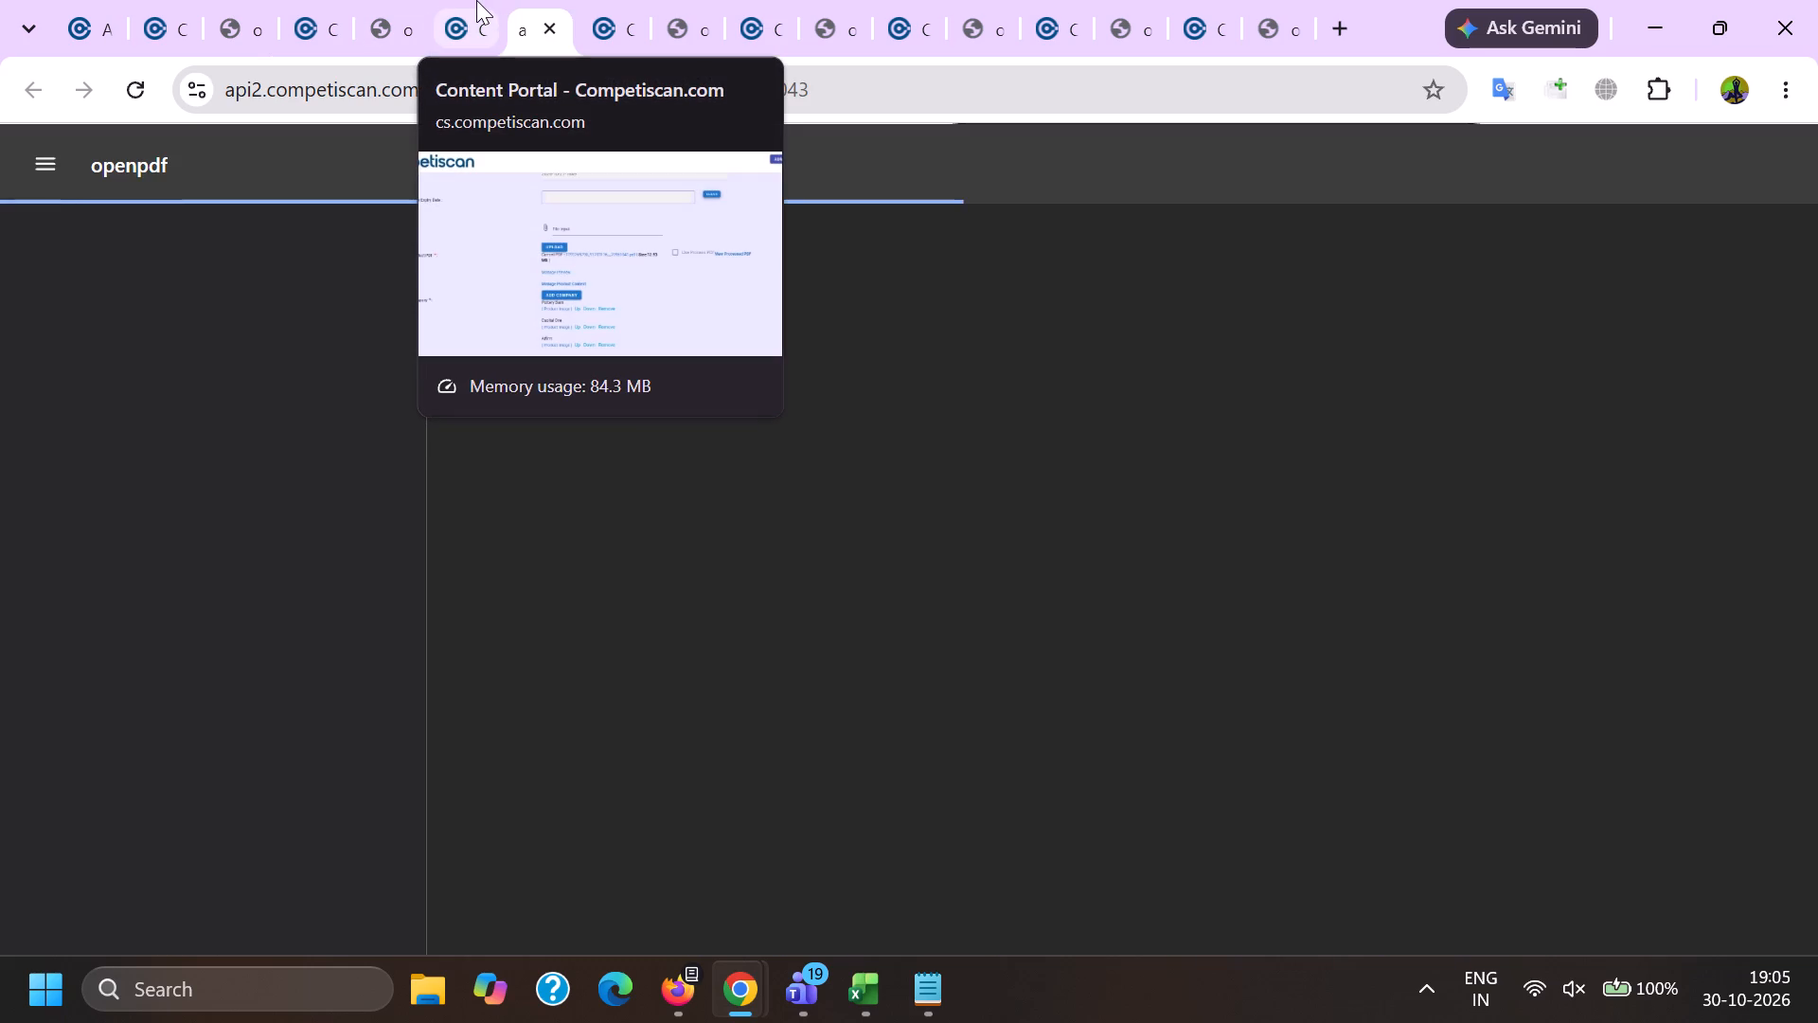
{"action": "left_click", "coordinate": [147, 0]}
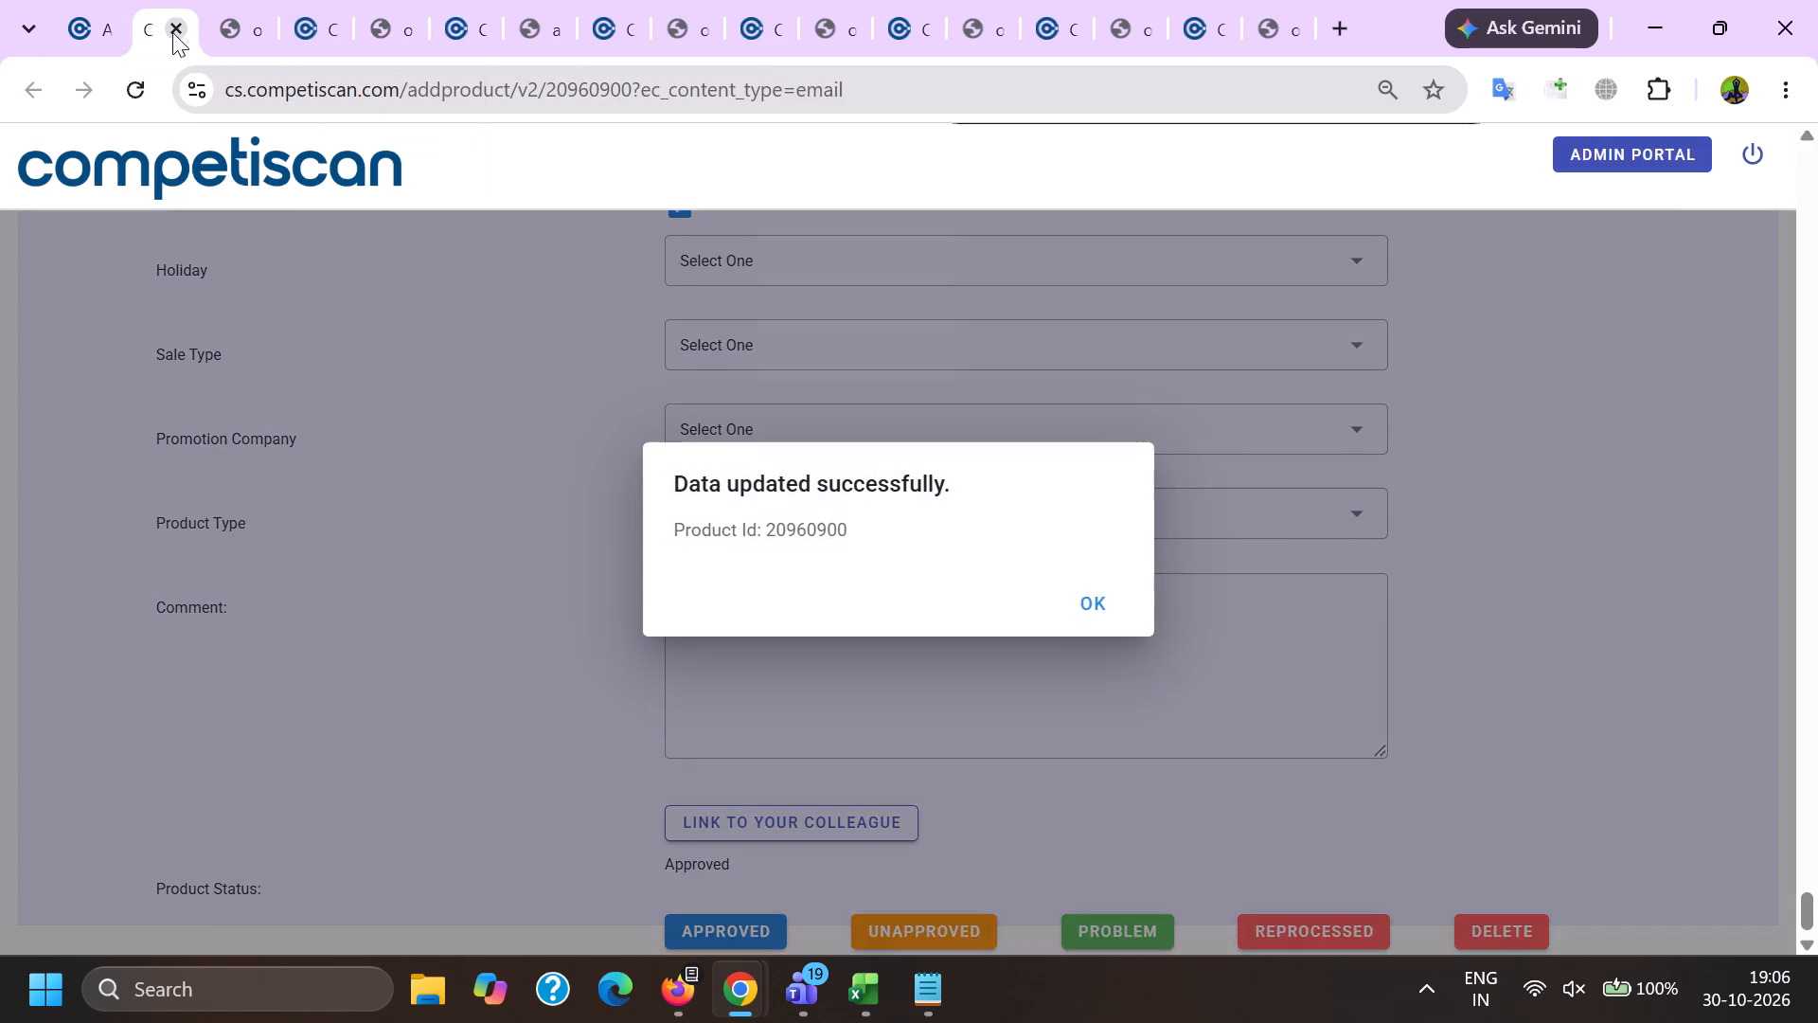
{"action": "double_click", "coordinate": [172, 27]}
{"action": "left_click", "coordinate": [310, 0]}
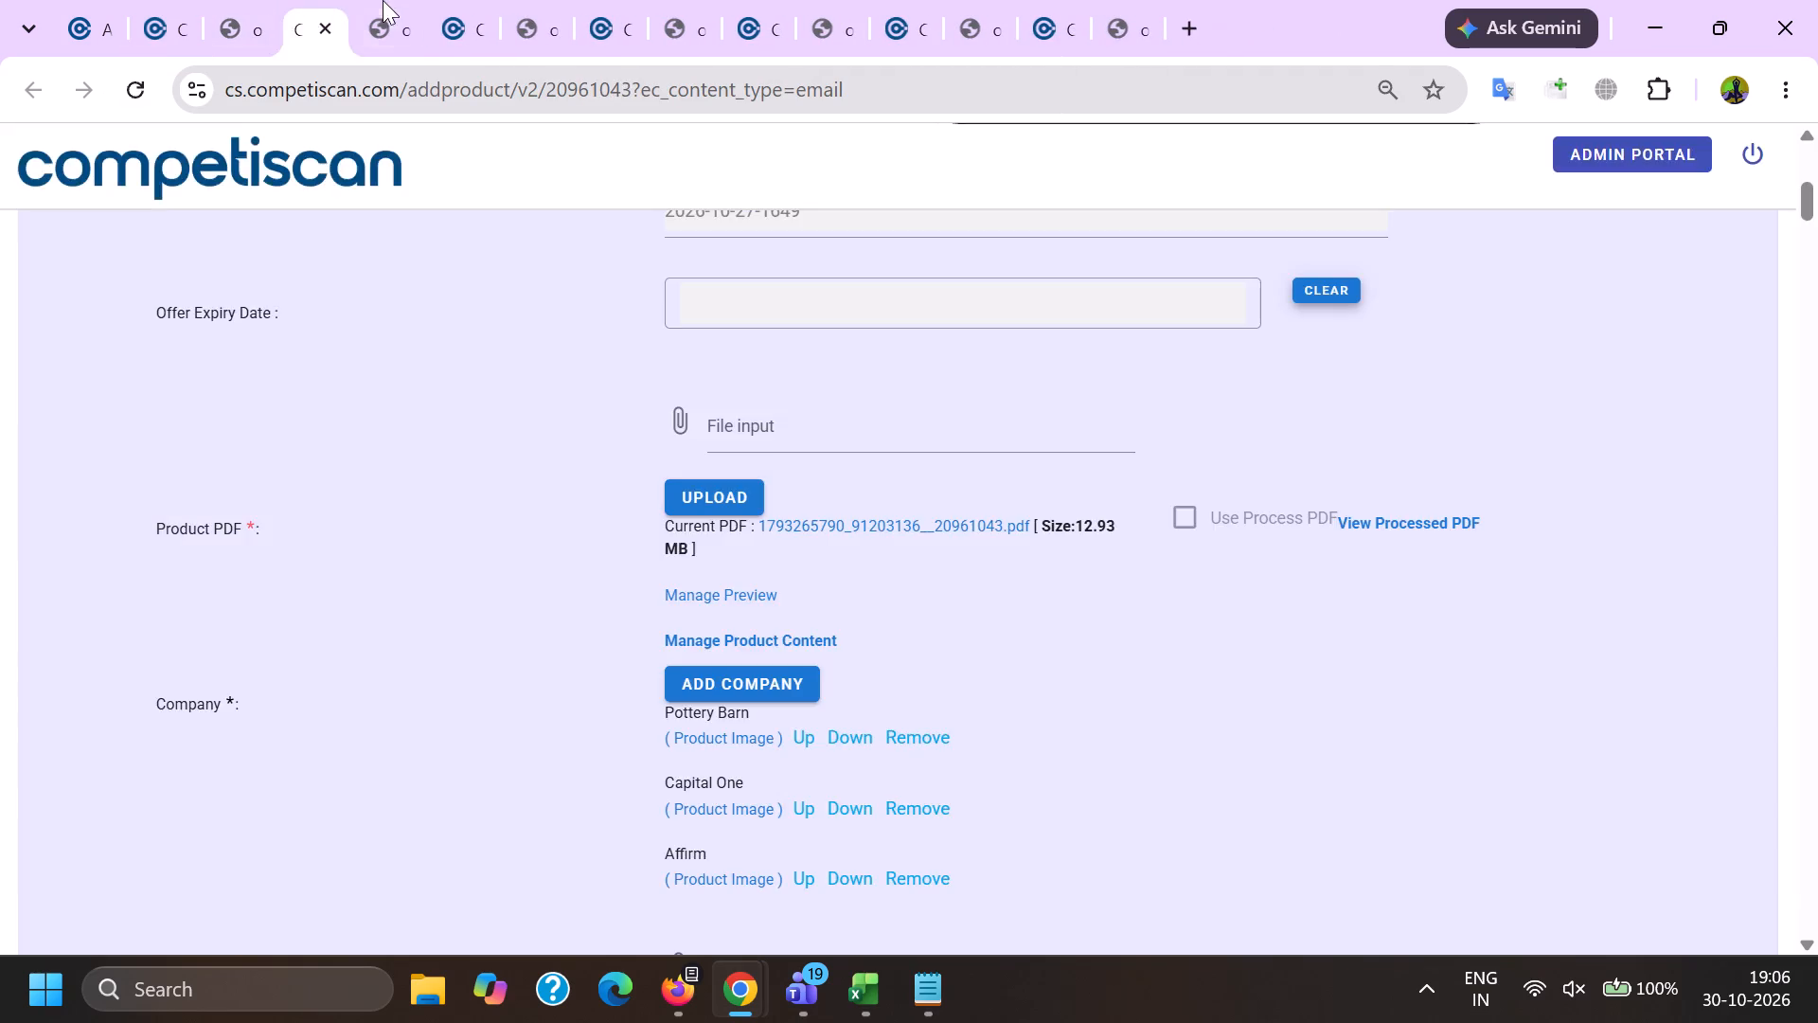
{"action": "left_click", "coordinate": [383, 0]}
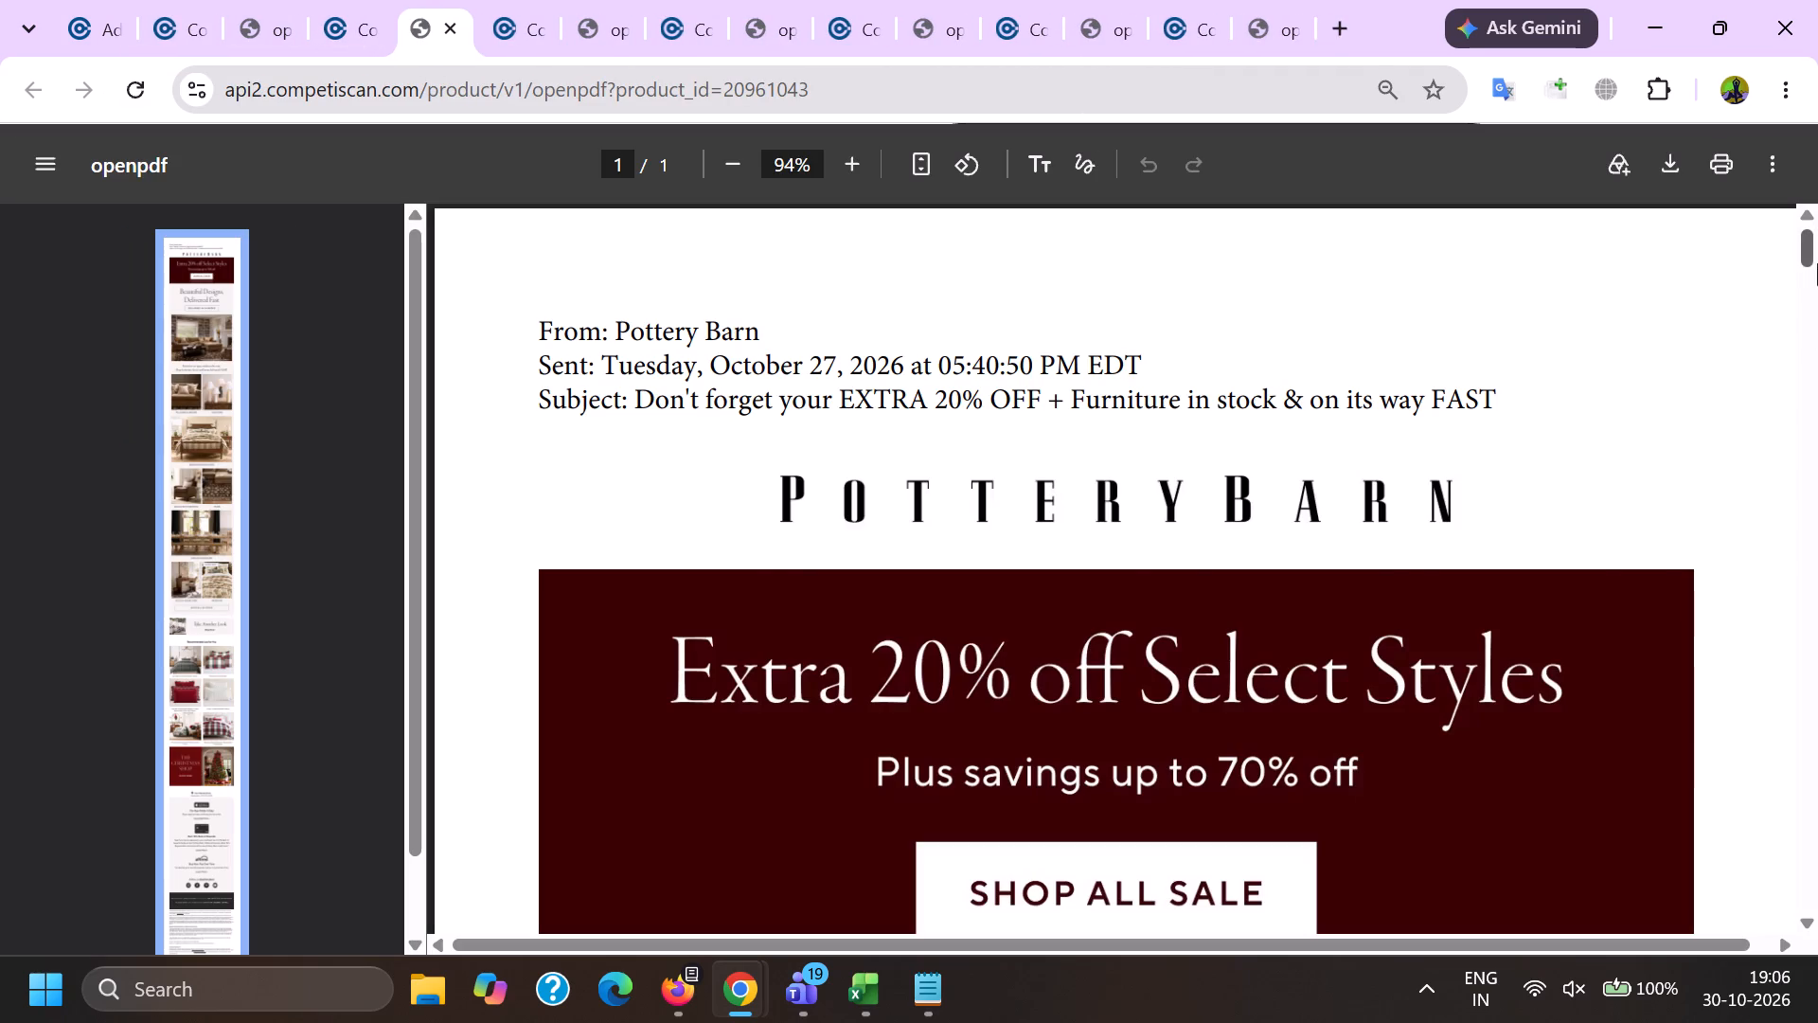
{"action": "left_click_drag", "start_coordinate": [1814, 253], "coordinate": [1817, 1021]}
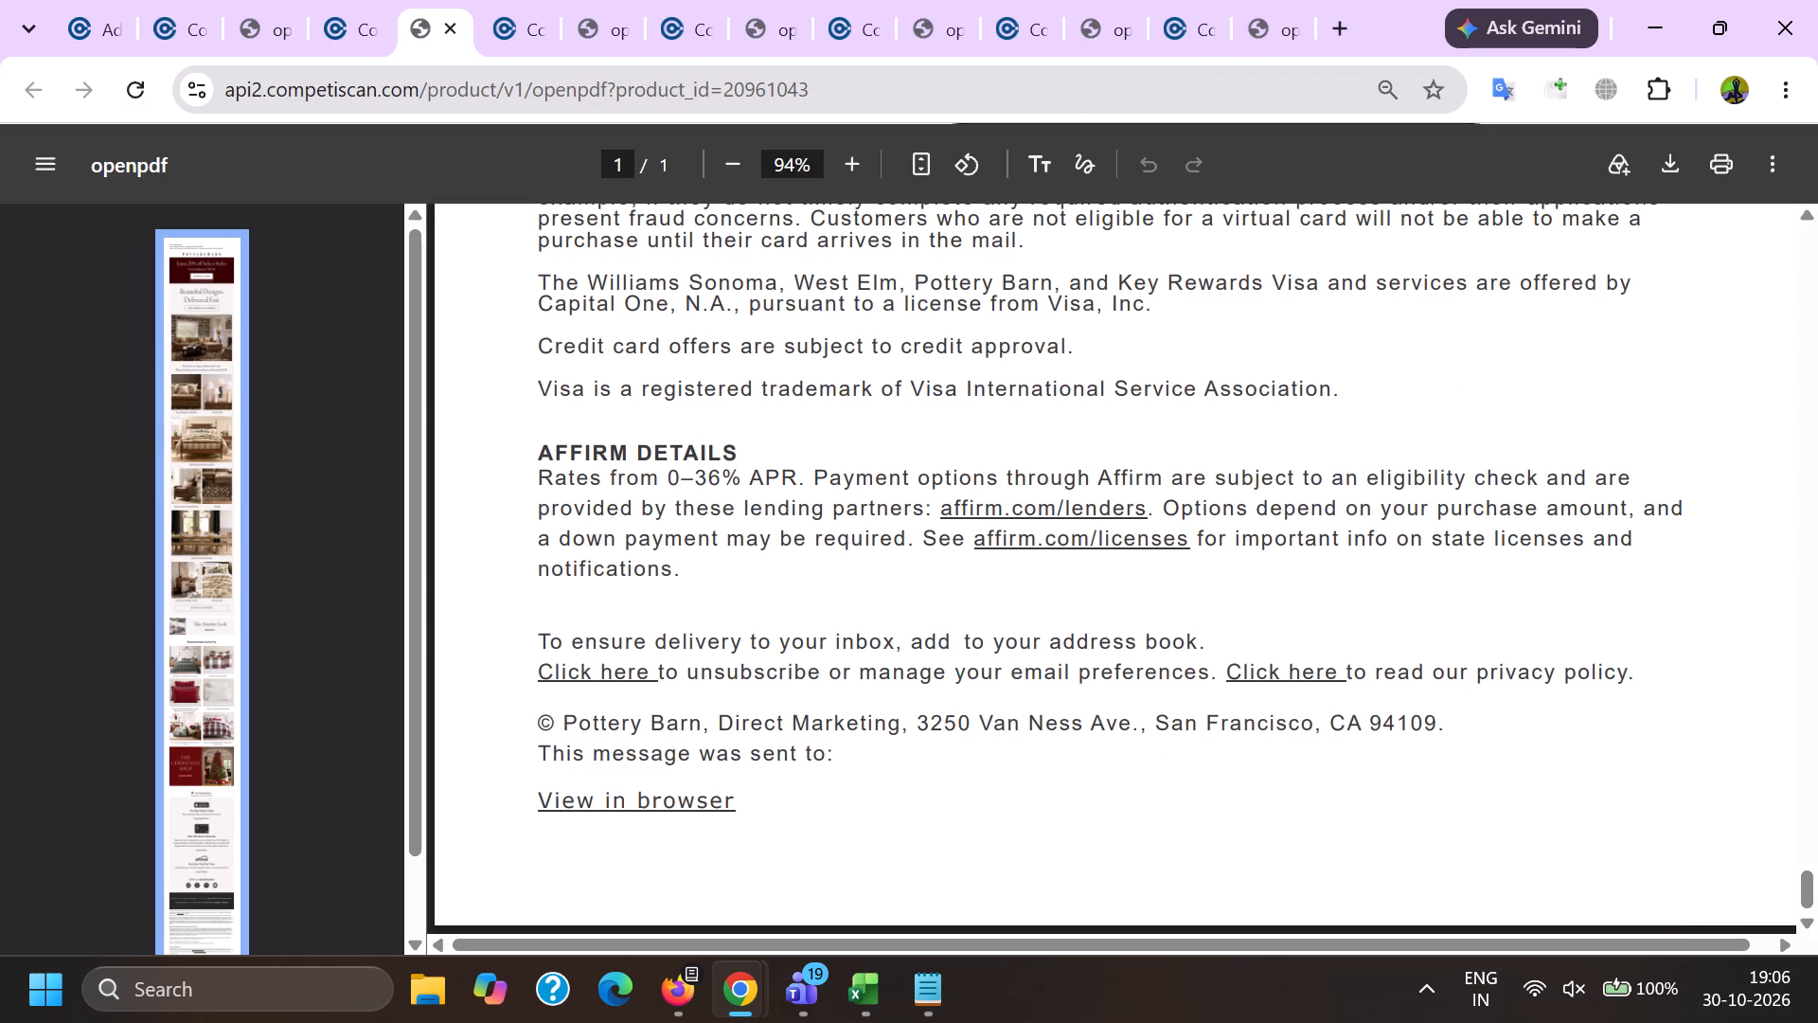
{"action": "left_click", "coordinate": [363, 19]}
{"action": "scroll", "coordinate": [868, 421], "scroll_direction": "down", "scroll_amount": 4}
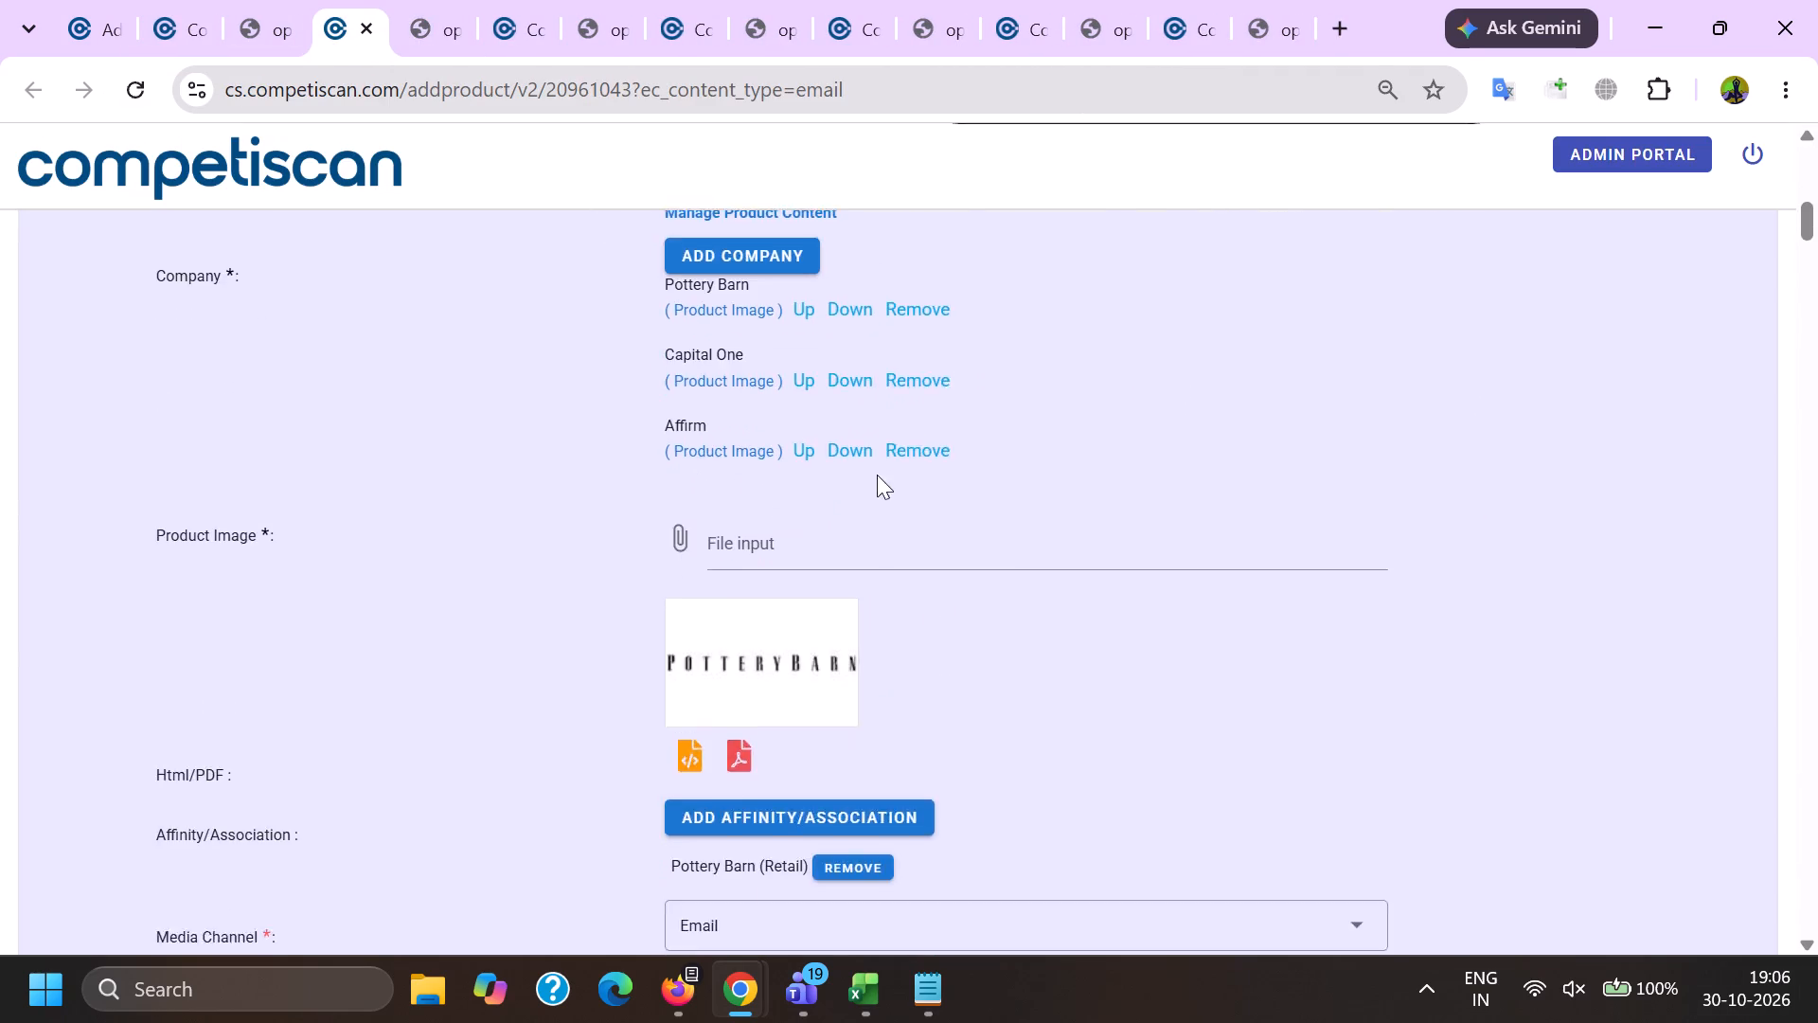
{"action": "scroll", "coordinate": [877, 475], "scroll_direction": "down", "scroll_amount": 4}
{"action": "scroll", "coordinate": [1066, 490], "scroll_direction": "down", "scroll_amount": 3}
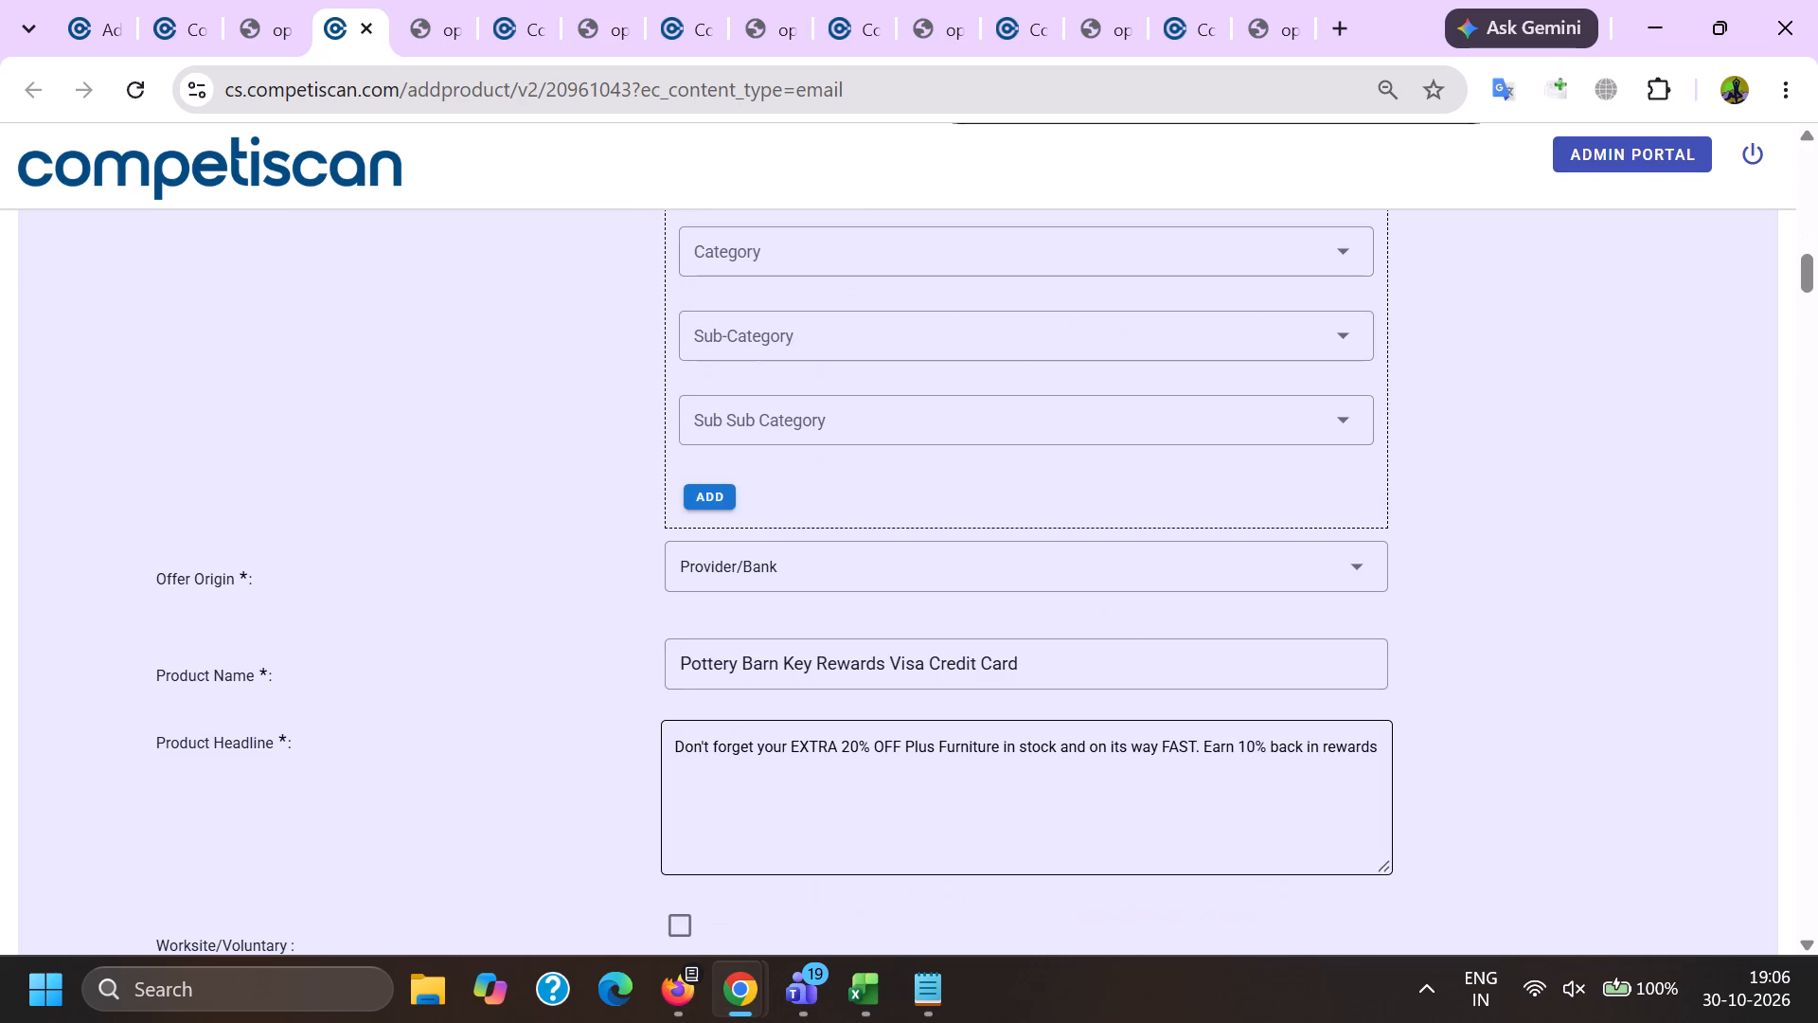
{"action": "left_click_drag", "start_coordinate": [1381, 755], "coordinate": [295, 673]}
{"action": "left_click_drag", "start_coordinate": [777, 797], "coordinate": [557, 660]}
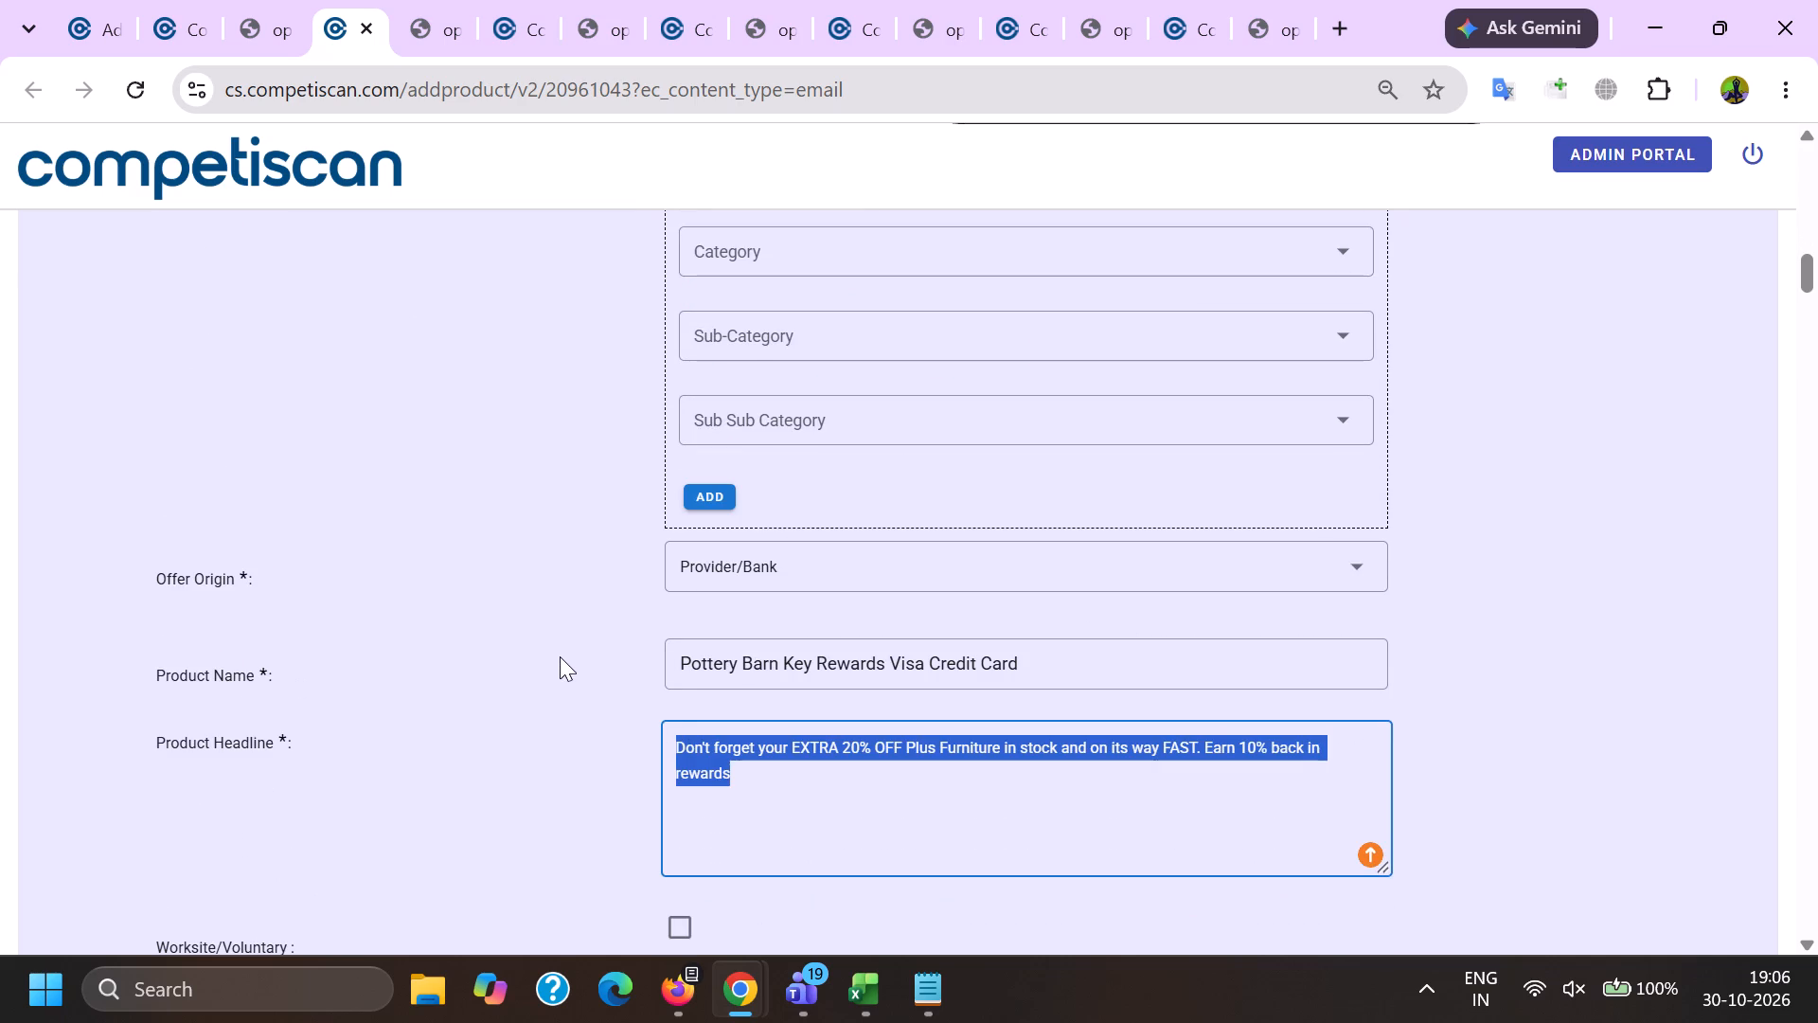
{"action": "scroll", "coordinate": [560, 656], "scroll_direction": "down", "scroll_amount": 20}
{"action": "scroll", "coordinate": [560, 656], "scroll_direction": "down", "scroll_amount": 10}
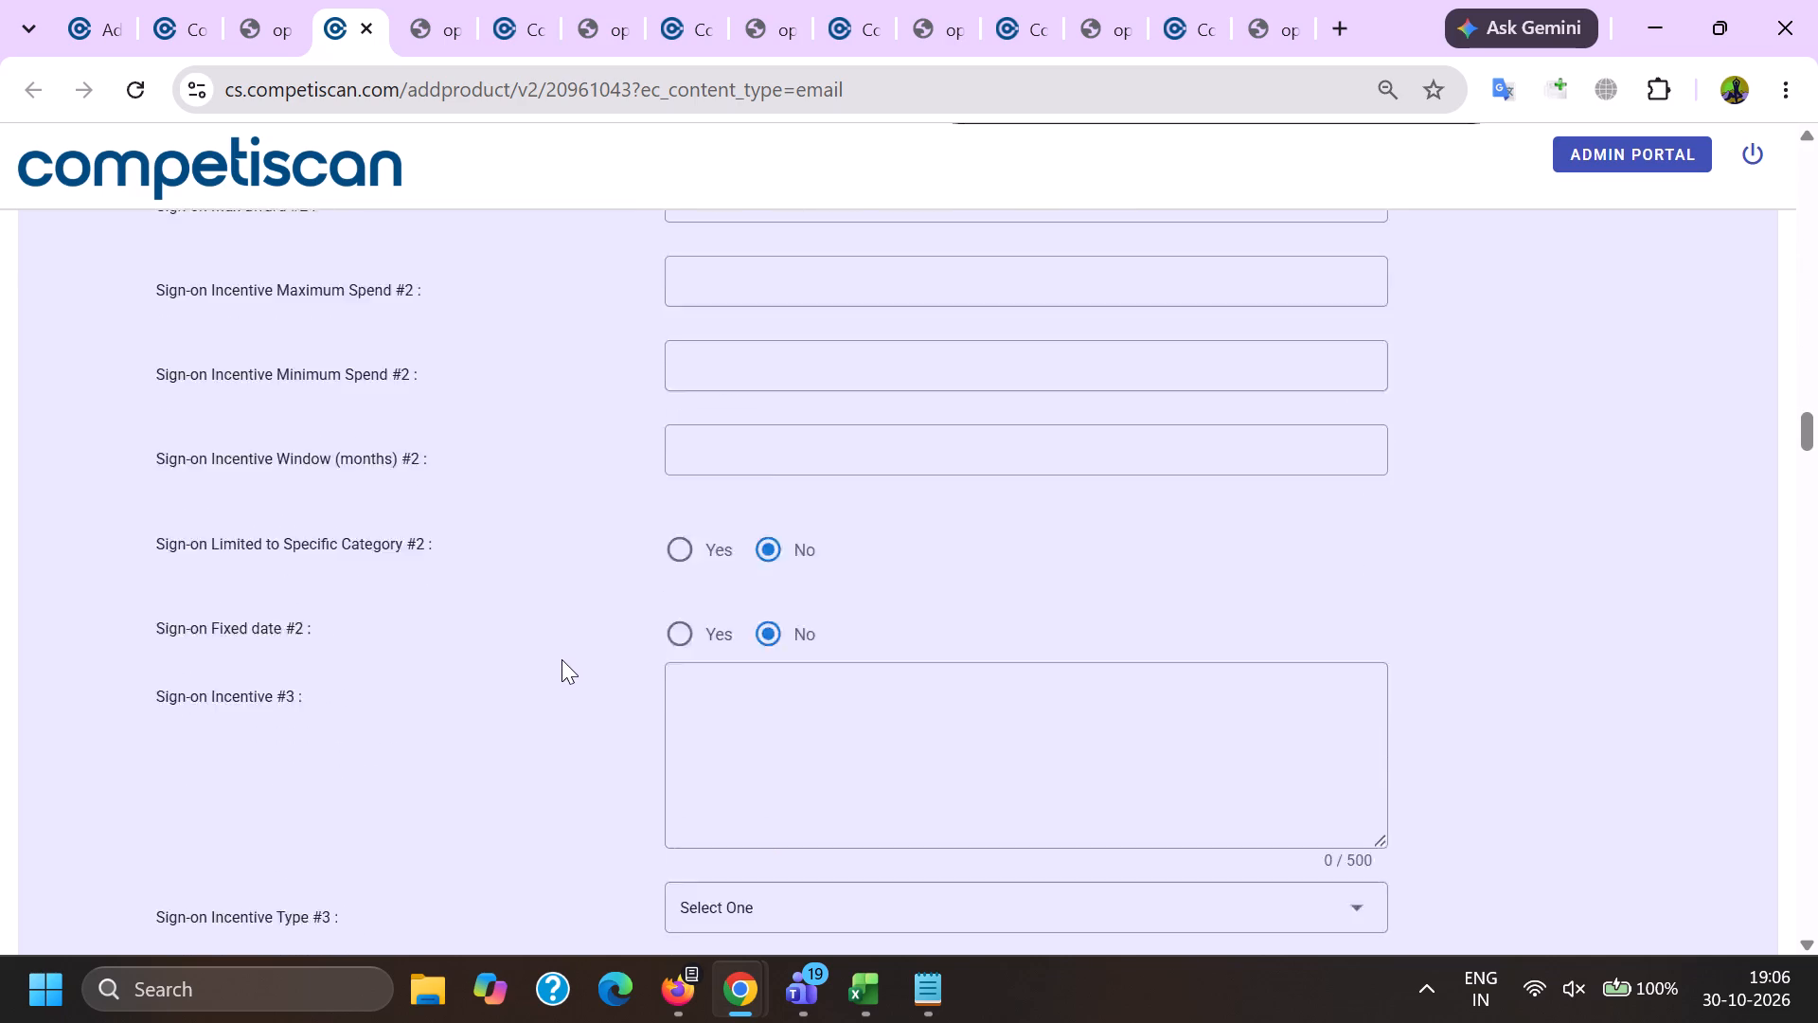
{"action": "scroll", "coordinate": [561, 659], "scroll_direction": "down", "scroll_amount": 20}
{"action": "scroll", "coordinate": [561, 659], "scroll_direction": "down", "scroll_amount": 2}
{"action": "left_click", "coordinate": [561, 657]}
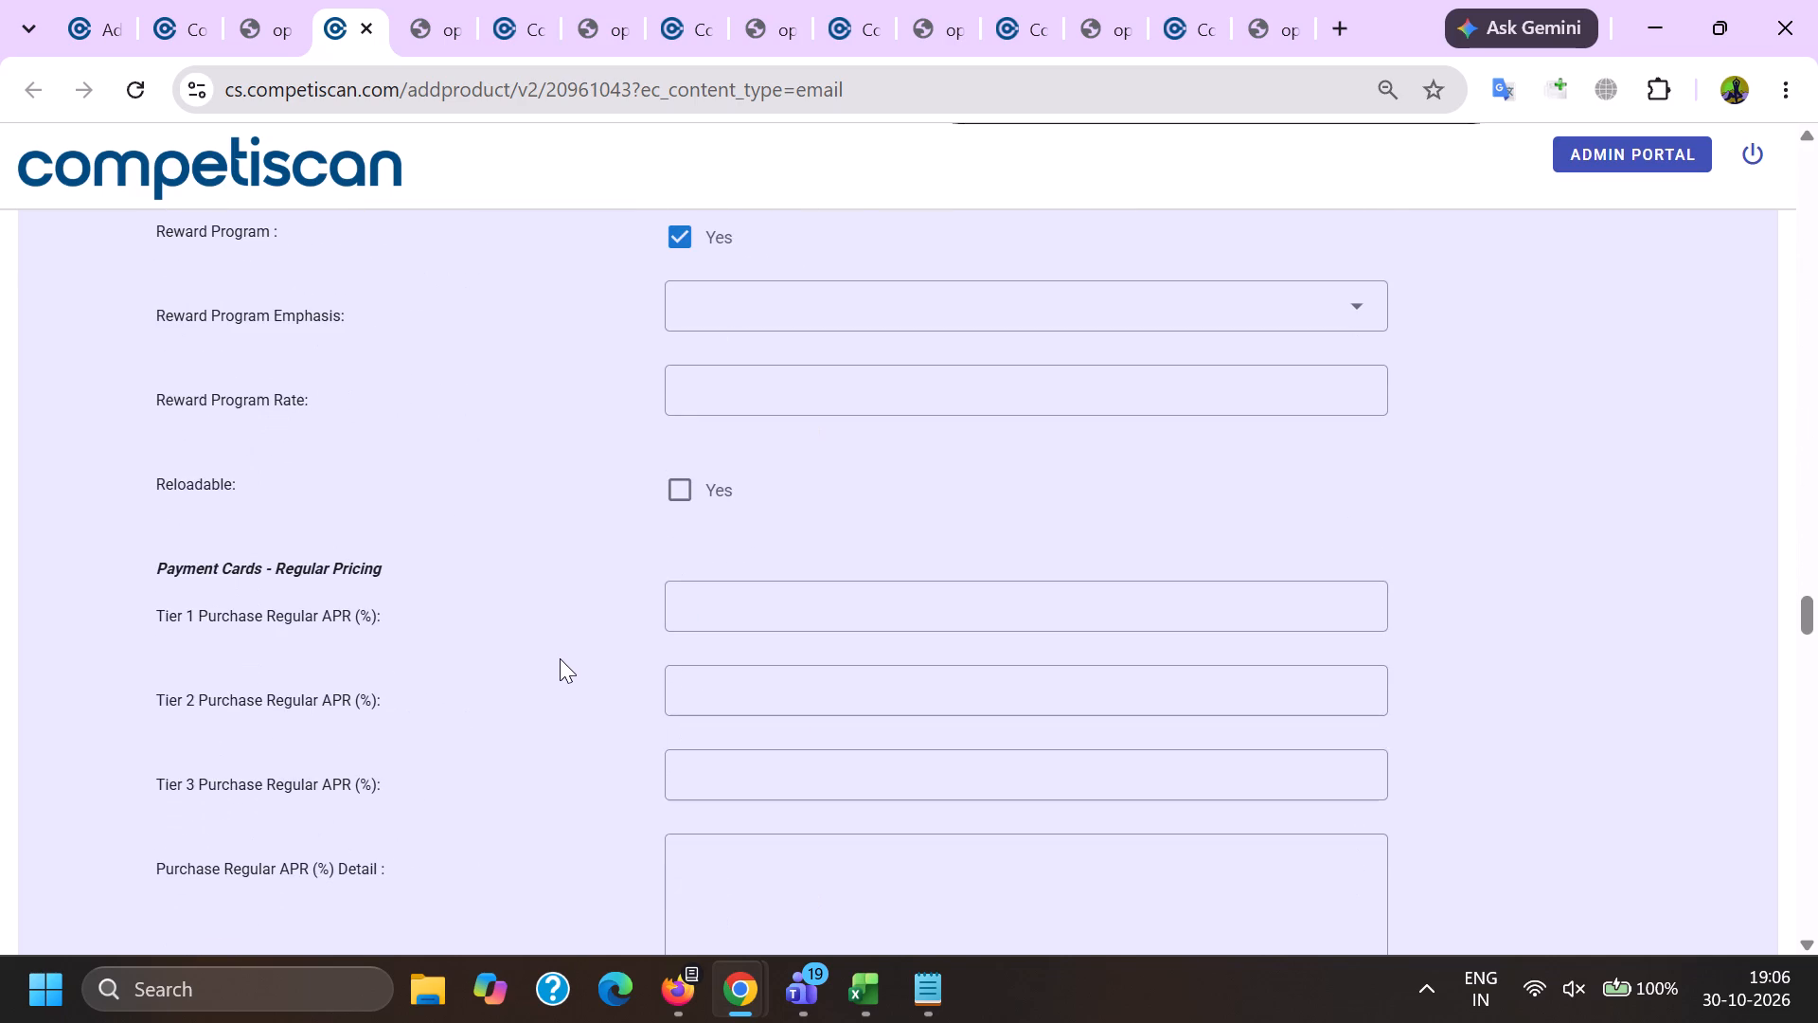
{"action": "key", "text": "End"}
{"action": "scroll", "coordinate": [559, 657], "scroll_direction": "up", "scroll_amount": 6}
{"action": "left_click", "coordinate": [366, 33]}
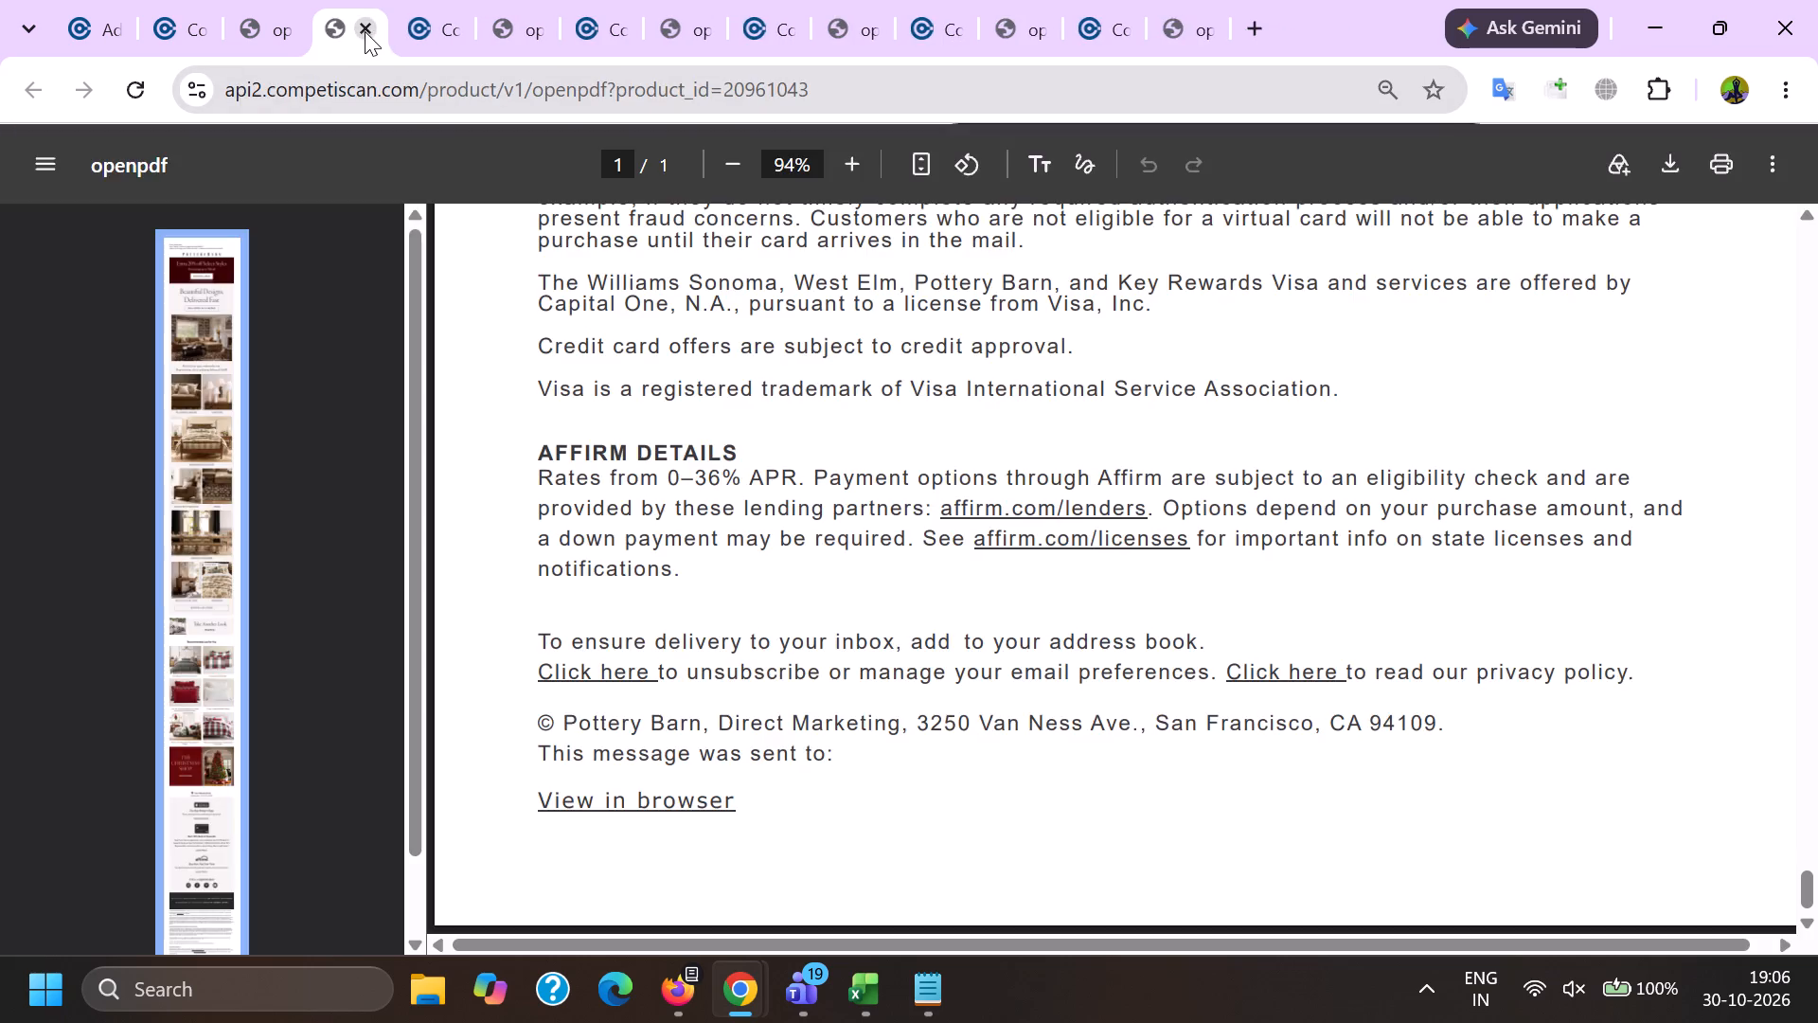
{"action": "left_click", "coordinate": [364, 31]}
{"action": "left_click", "coordinate": [460, 0]}
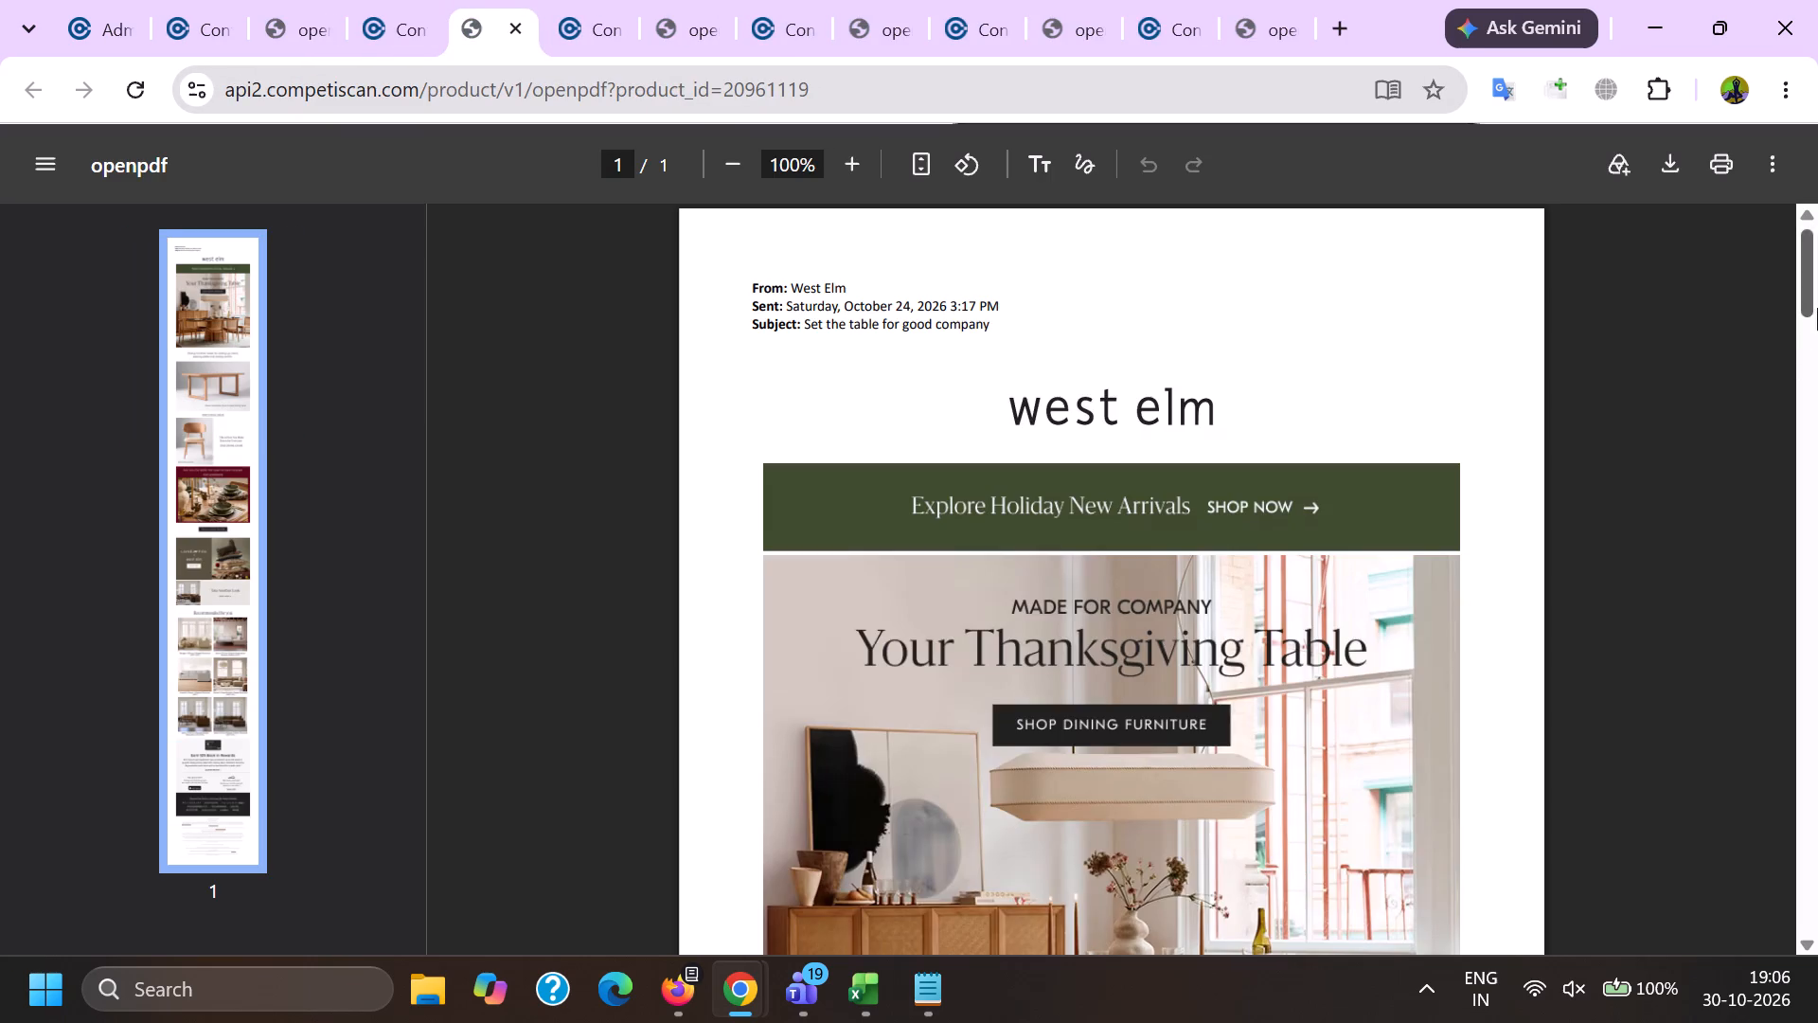
{"action": "left_click_drag", "start_coordinate": [1816, 306], "coordinate": [1817, 1020]}
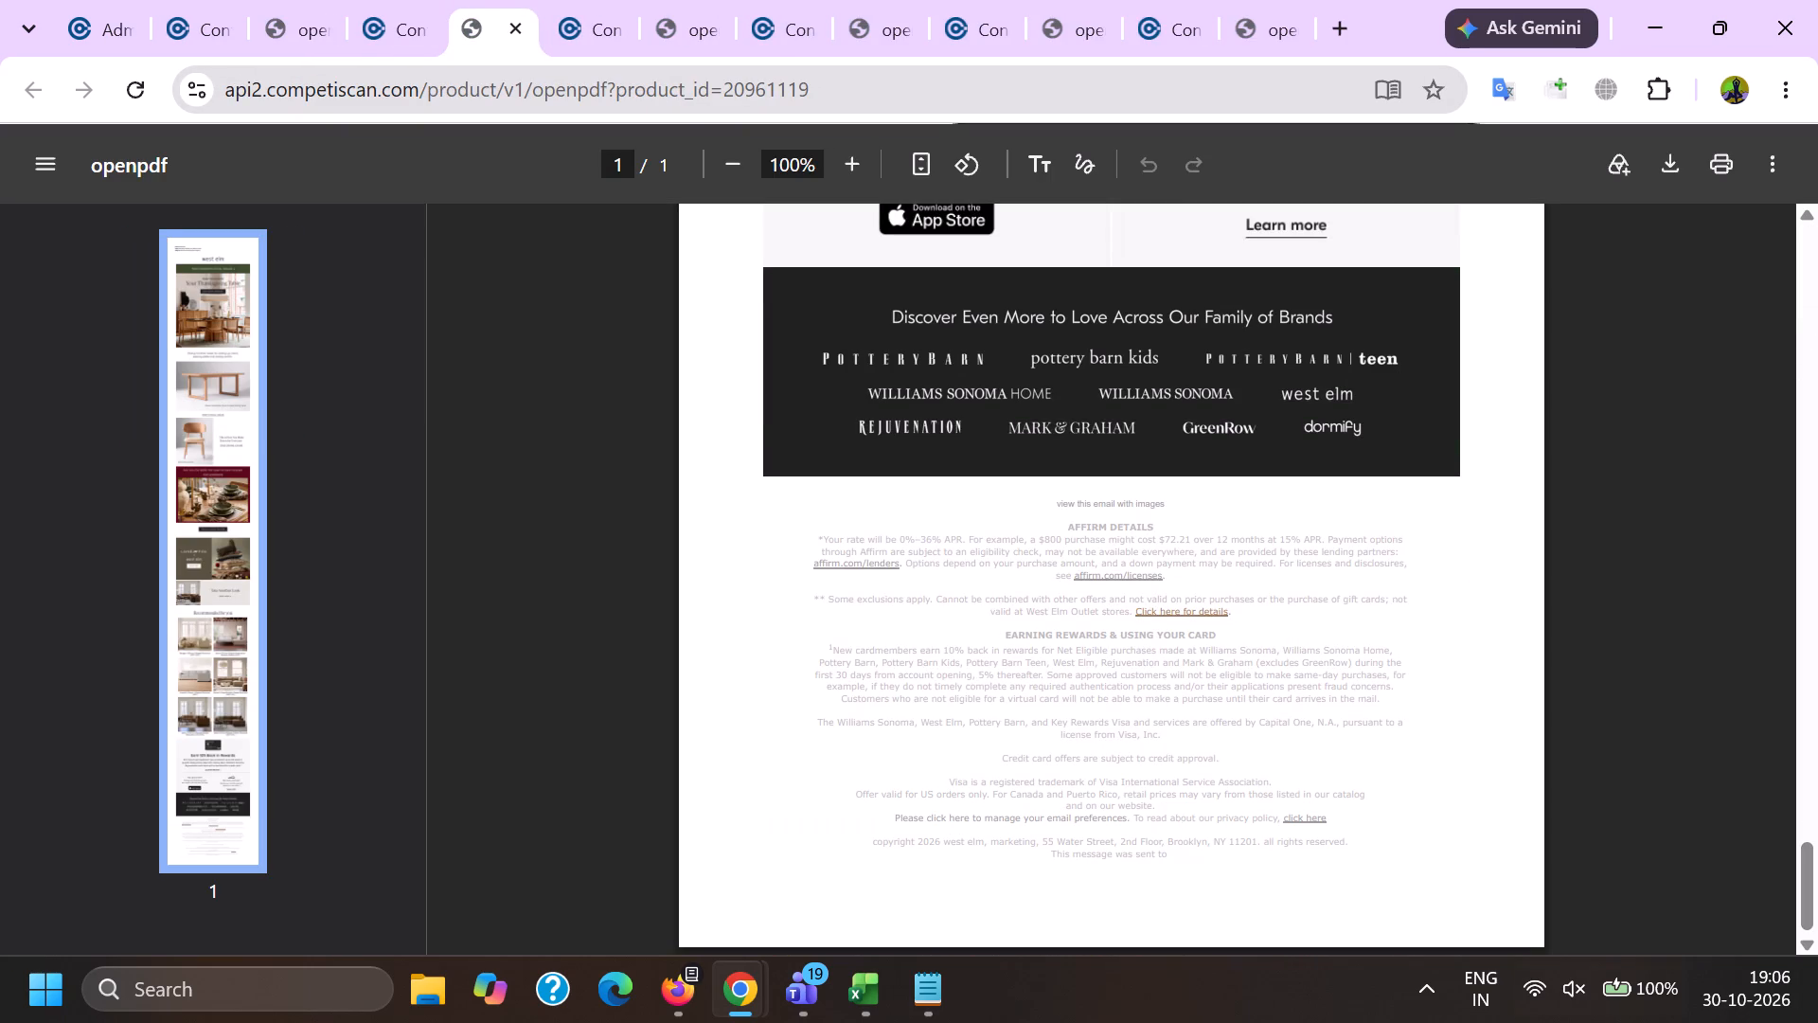
{"action": "left_click", "coordinate": [408, 0]}
{"action": "scroll", "coordinate": [847, 432], "scroll_direction": "down", "scroll_amount": 4}
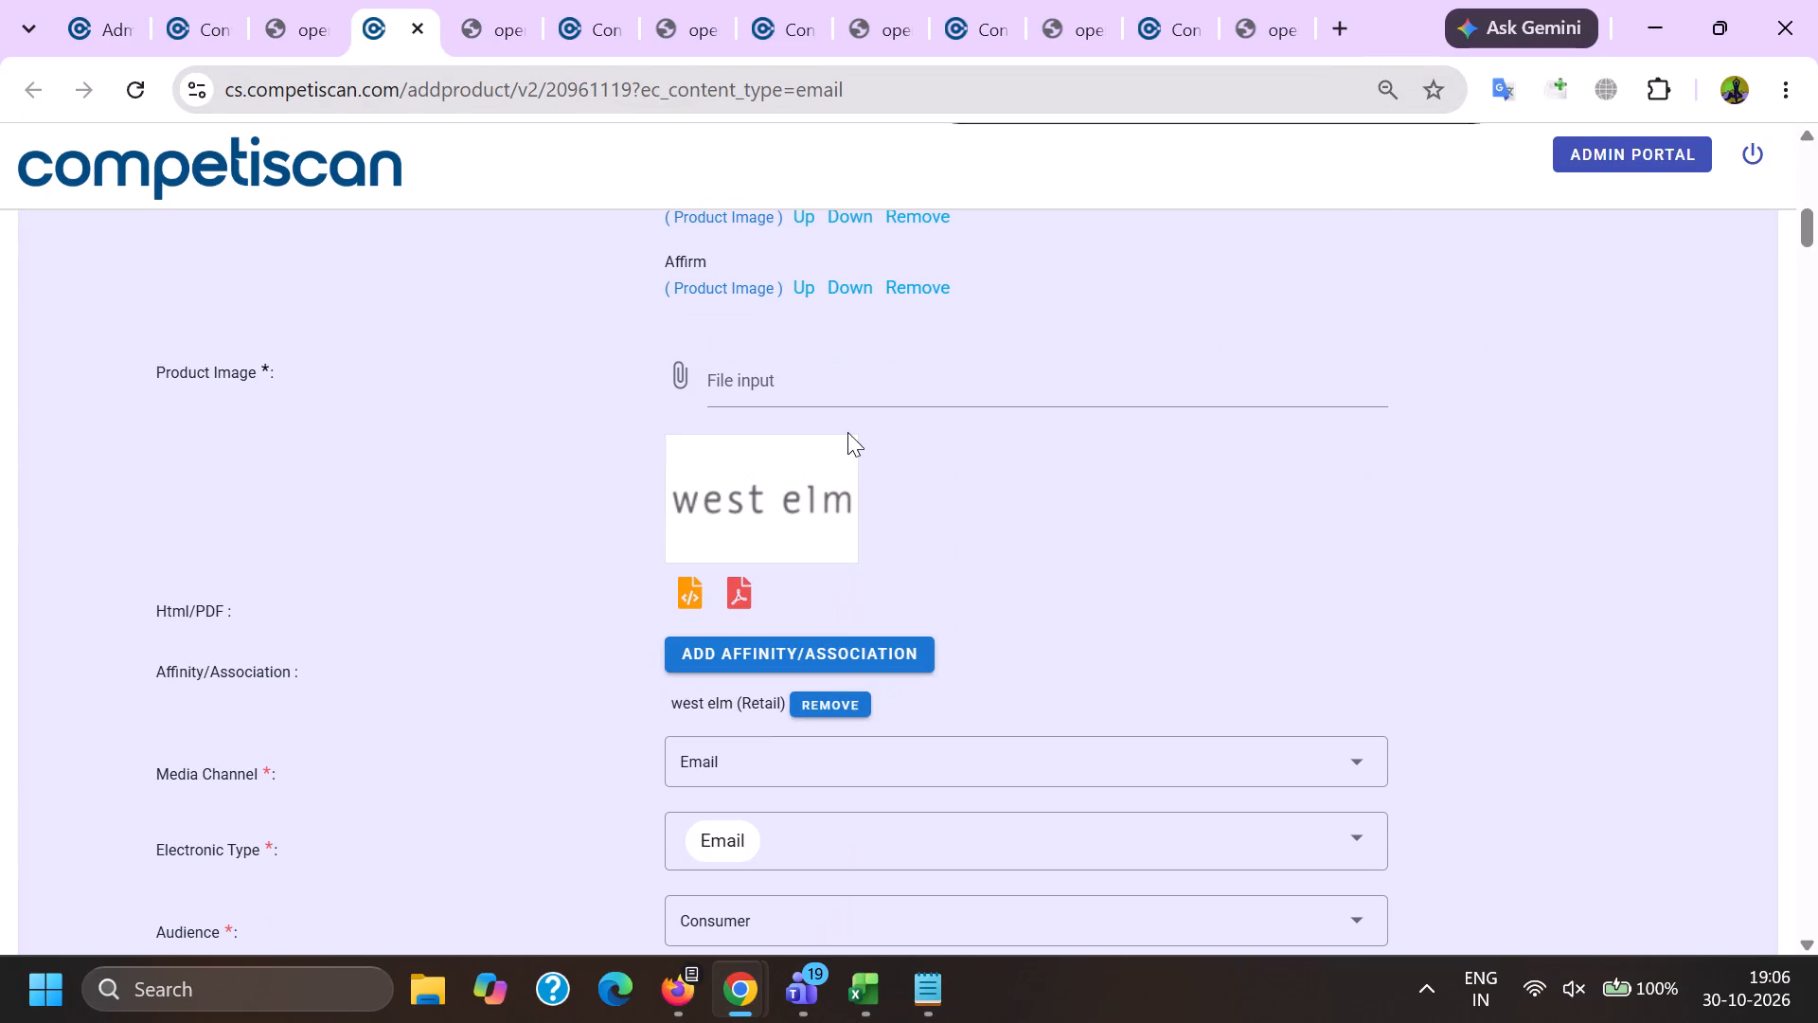
{"action": "scroll", "coordinate": [853, 411], "scroll_direction": "down", "scroll_amount": 8}
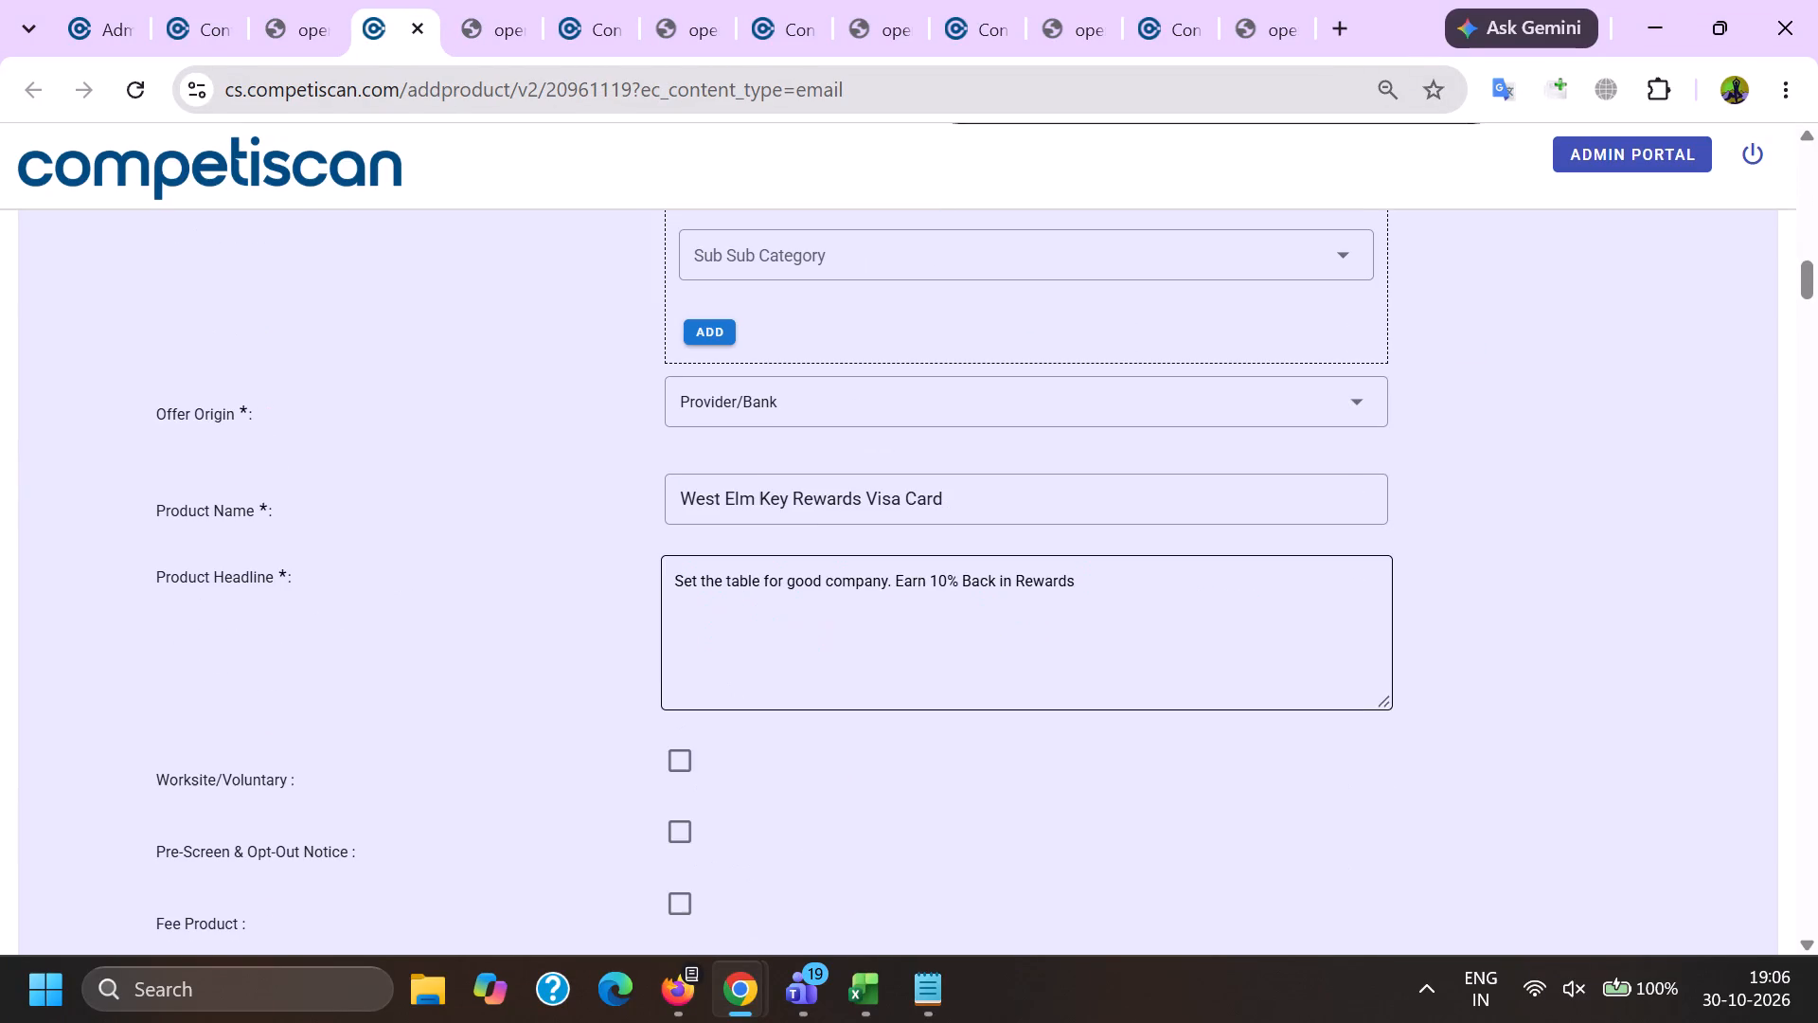
{"action": "left_click_drag", "start_coordinate": [1144, 599], "coordinate": [74, 459]}
{"action": "scroll", "coordinate": [626, 530], "scroll_direction": "down", "scroll_amount": 20}
{"action": "scroll", "coordinate": [626, 530], "scroll_direction": "down", "scroll_amount": 7}
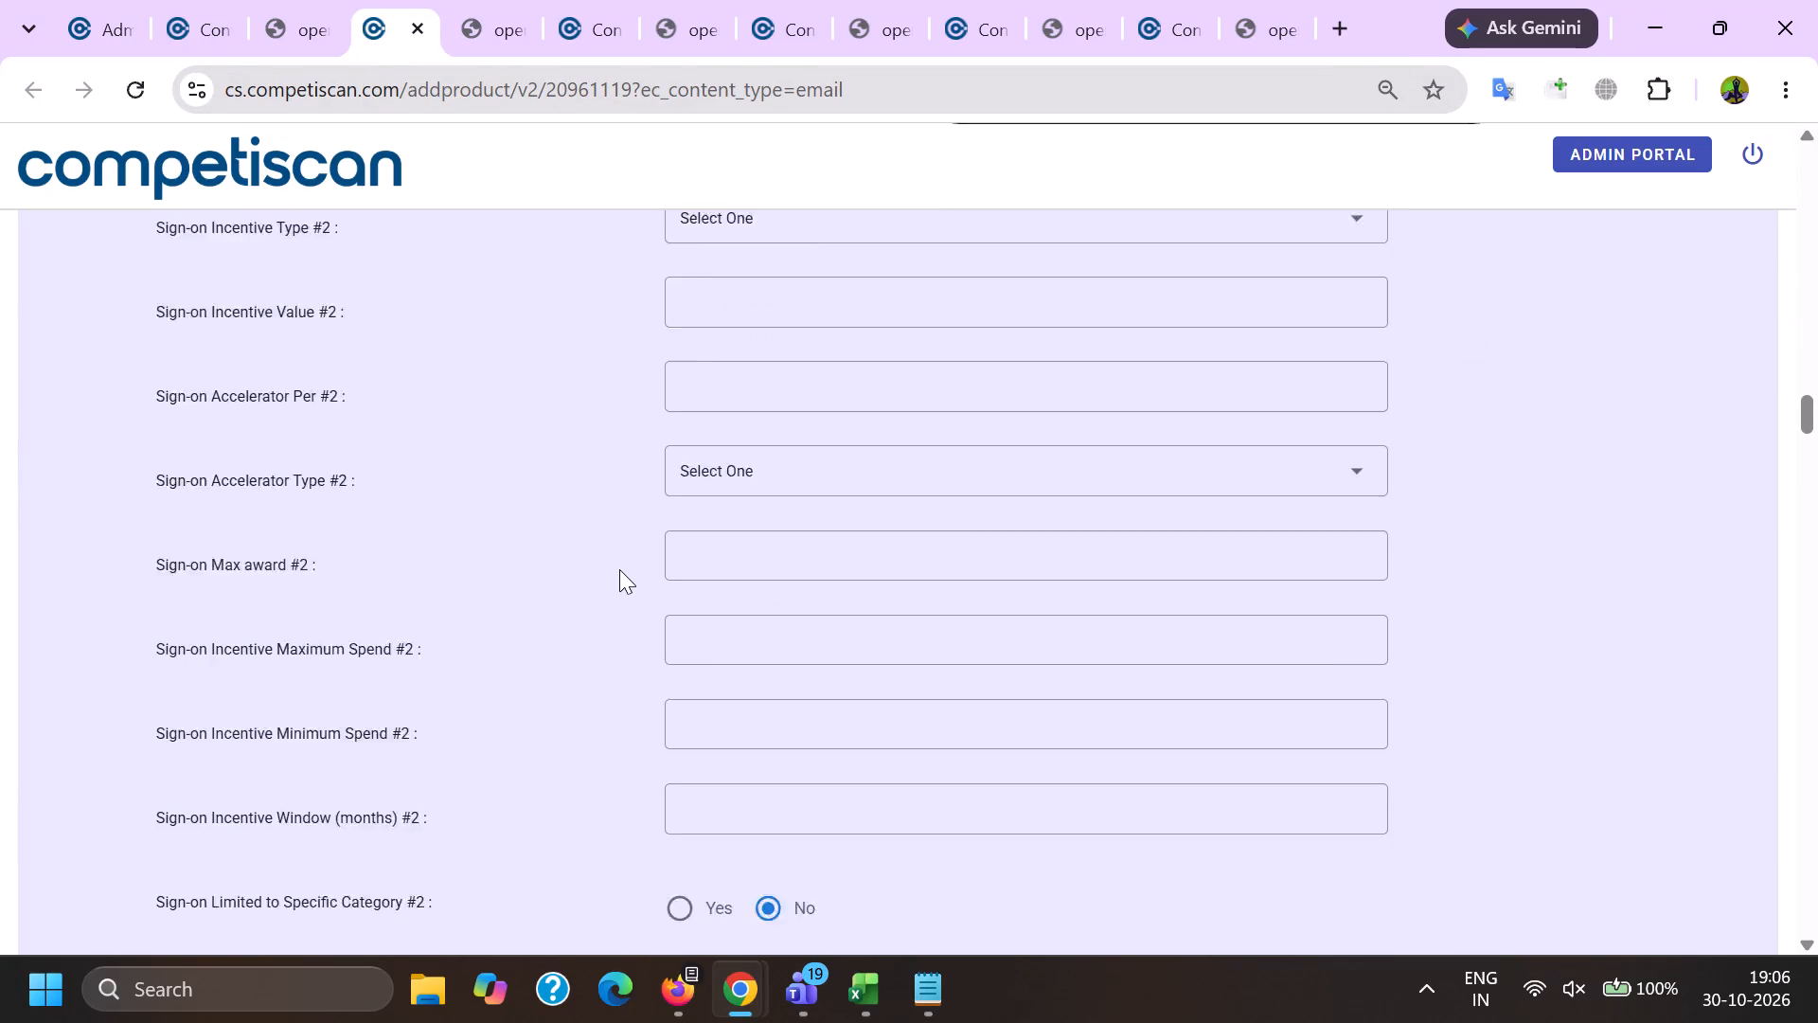
{"action": "scroll", "coordinate": [619, 569], "scroll_direction": "down", "scroll_amount": 10}
{"action": "scroll", "coordinate": [618, 581], "scroll_direction": "down", "scroll_amount": 12}
{"action": "left_click", "coordinate": [614, 595]}
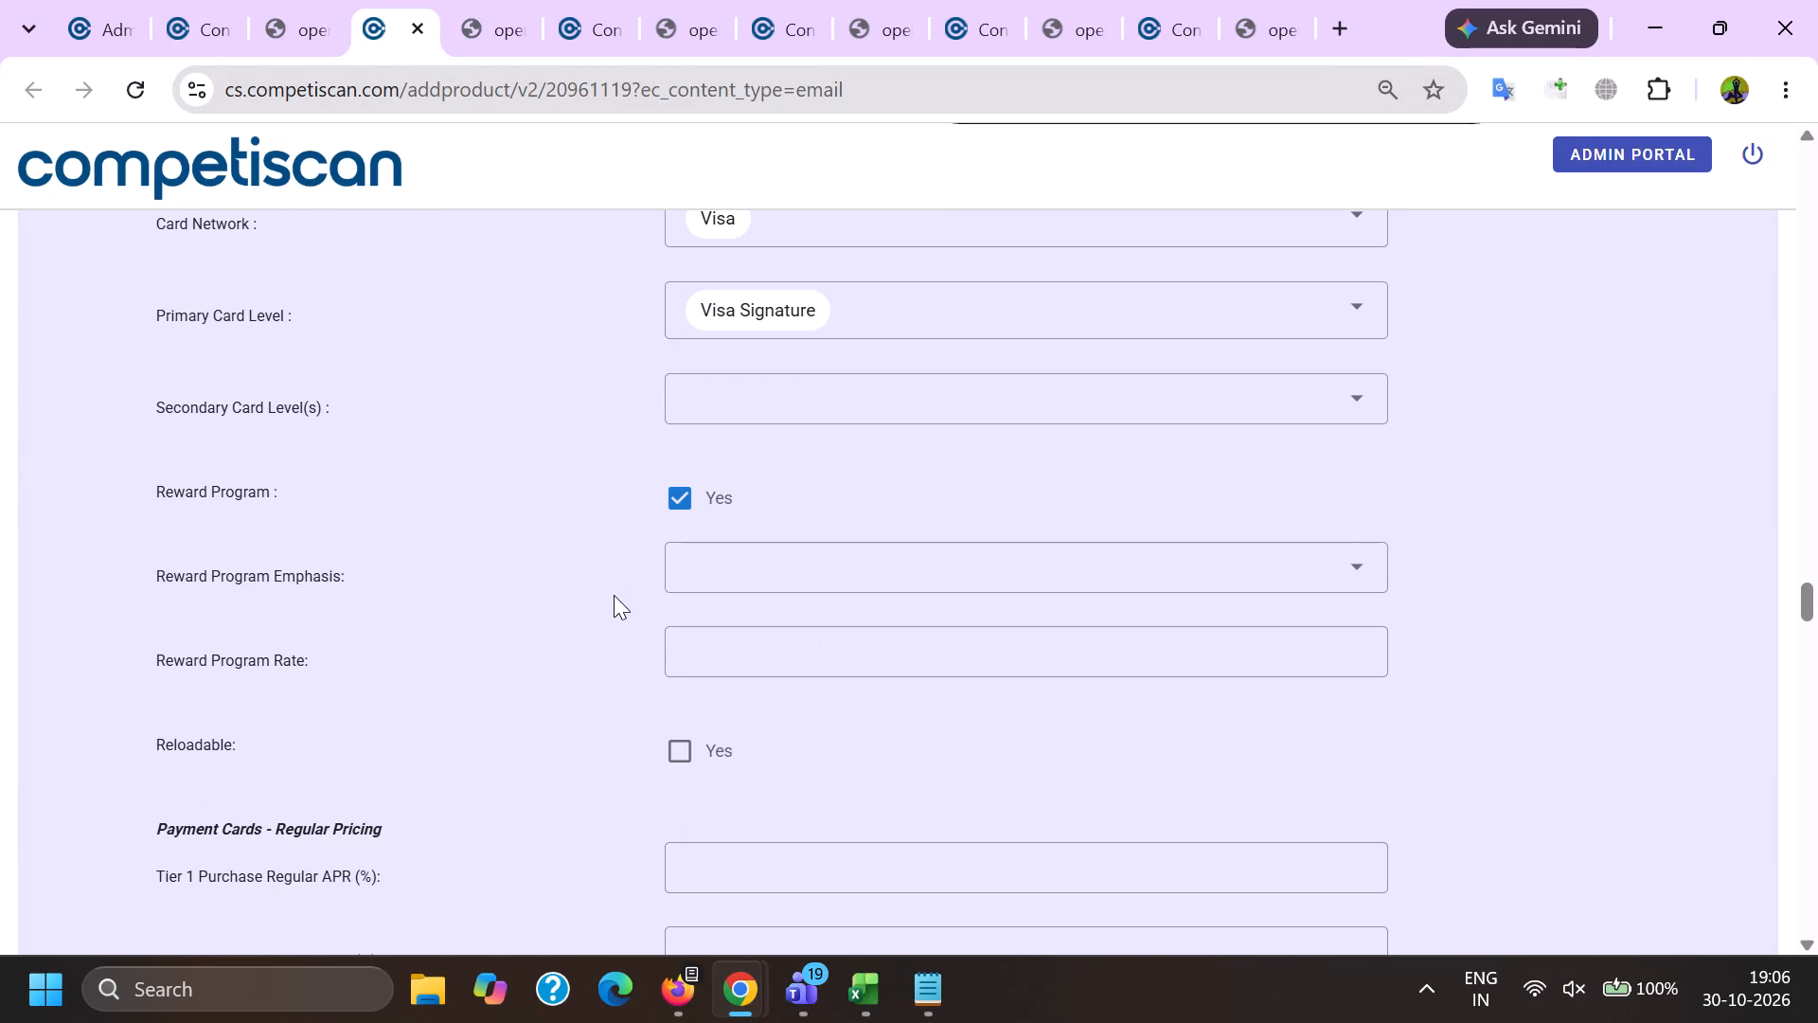
{"action": "key", "text": "End"}
{"action": "scroll", "coordinate": [614, 596], "scroll_direction": "up", "scroll_amount": 6}
{"action": "double_click", "coordinate": [417, 33]}
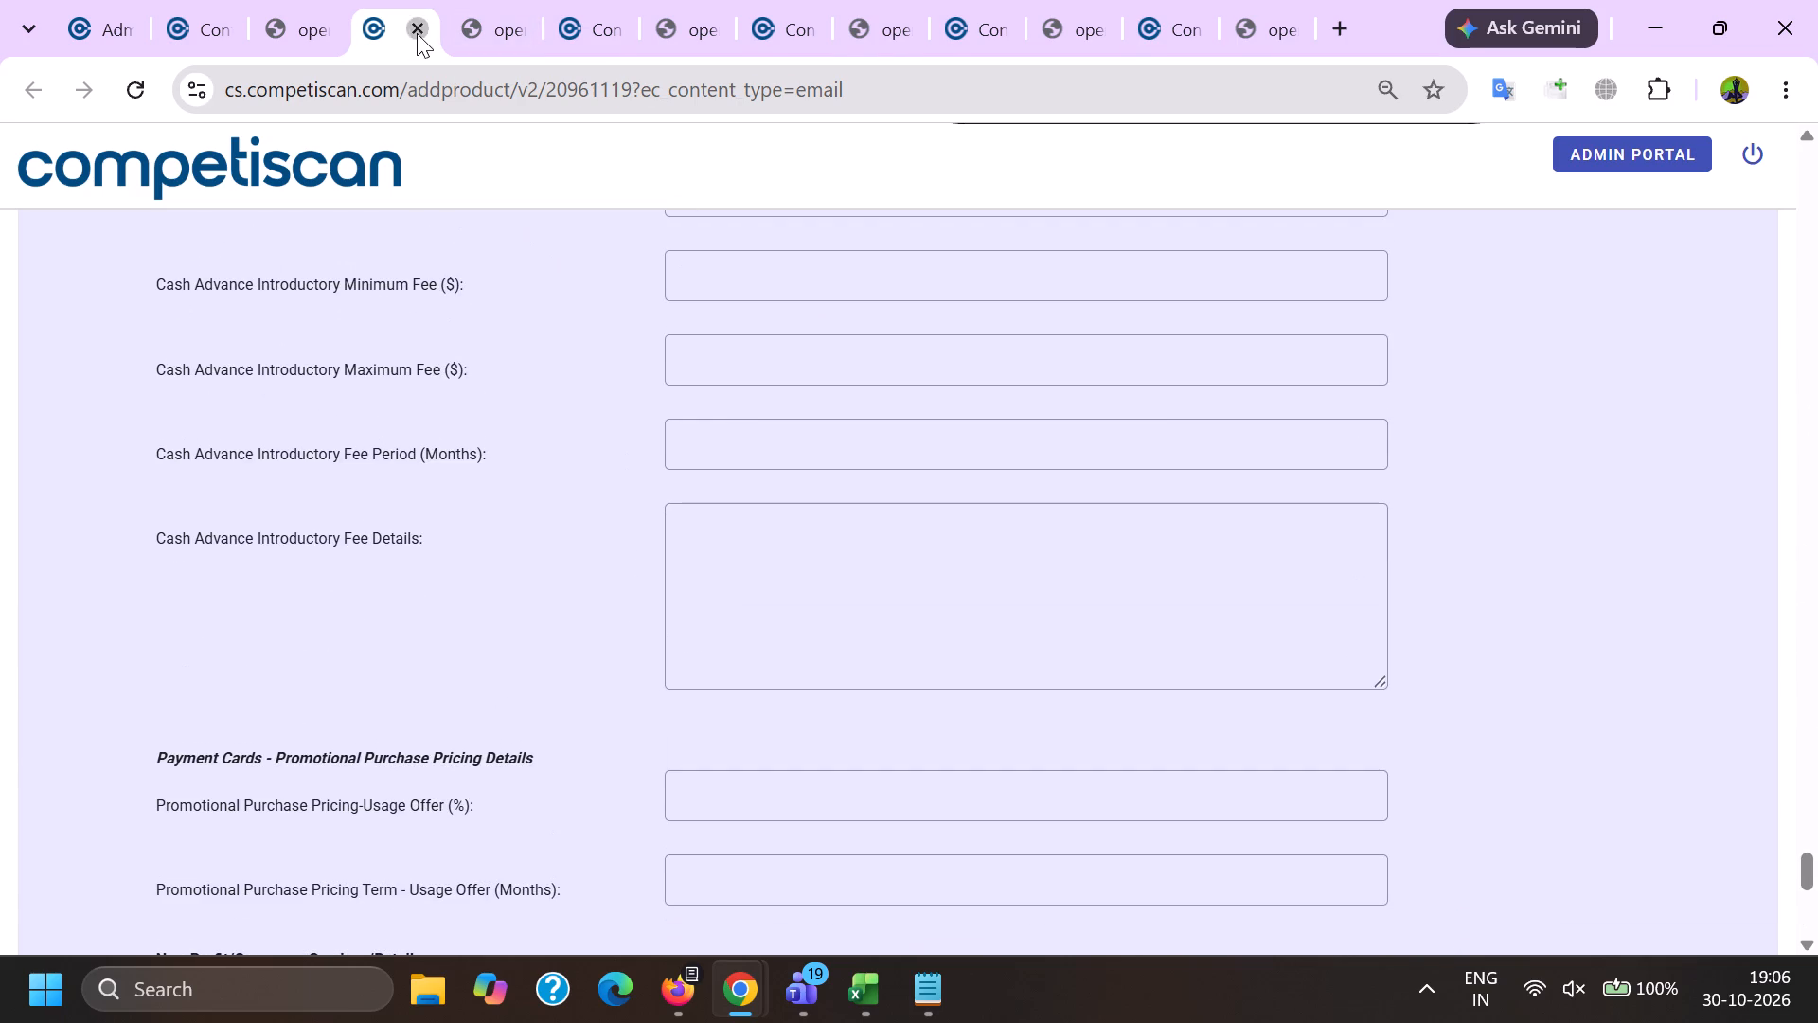
Check record 20961145 against its West Elm email PDF, including sector classifications, headline and loan details, and close both tabs.
{"action": "left_click", "coordinate": [505, 0]}
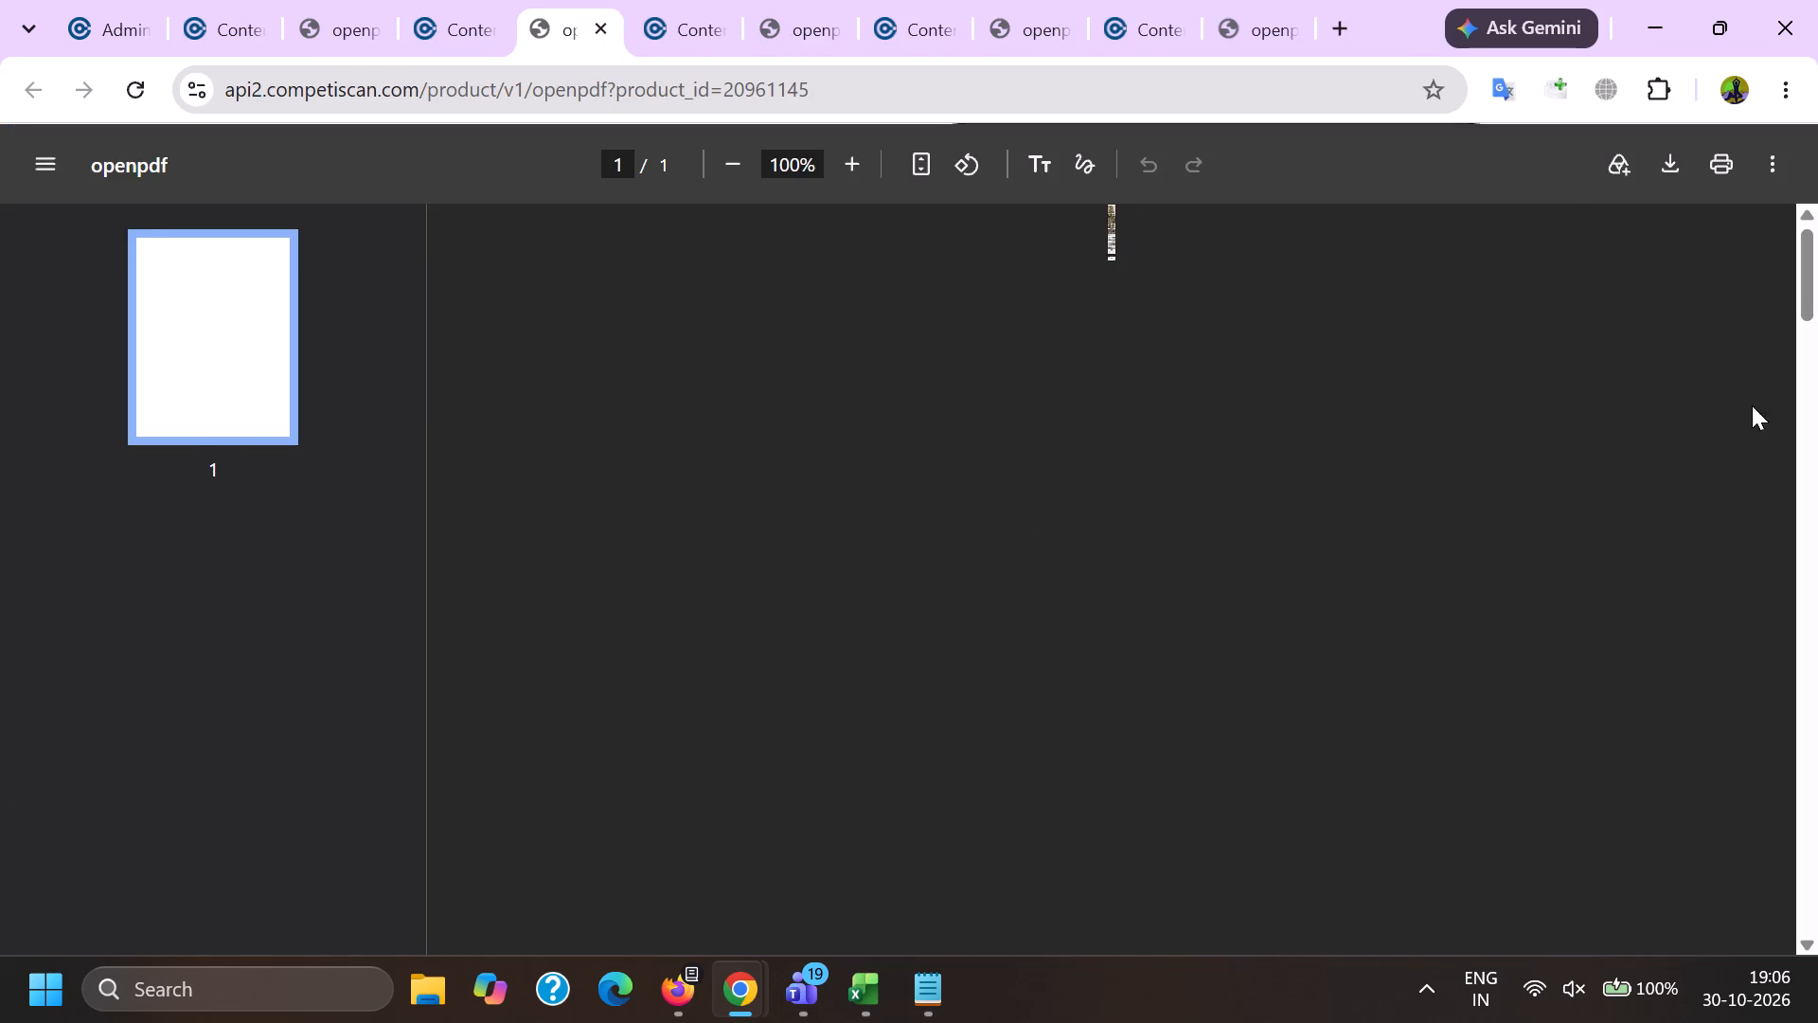
{"action": "left_click_drag", "start_coordinate": [1812, 311], "coordinate": [1817, 1022]}
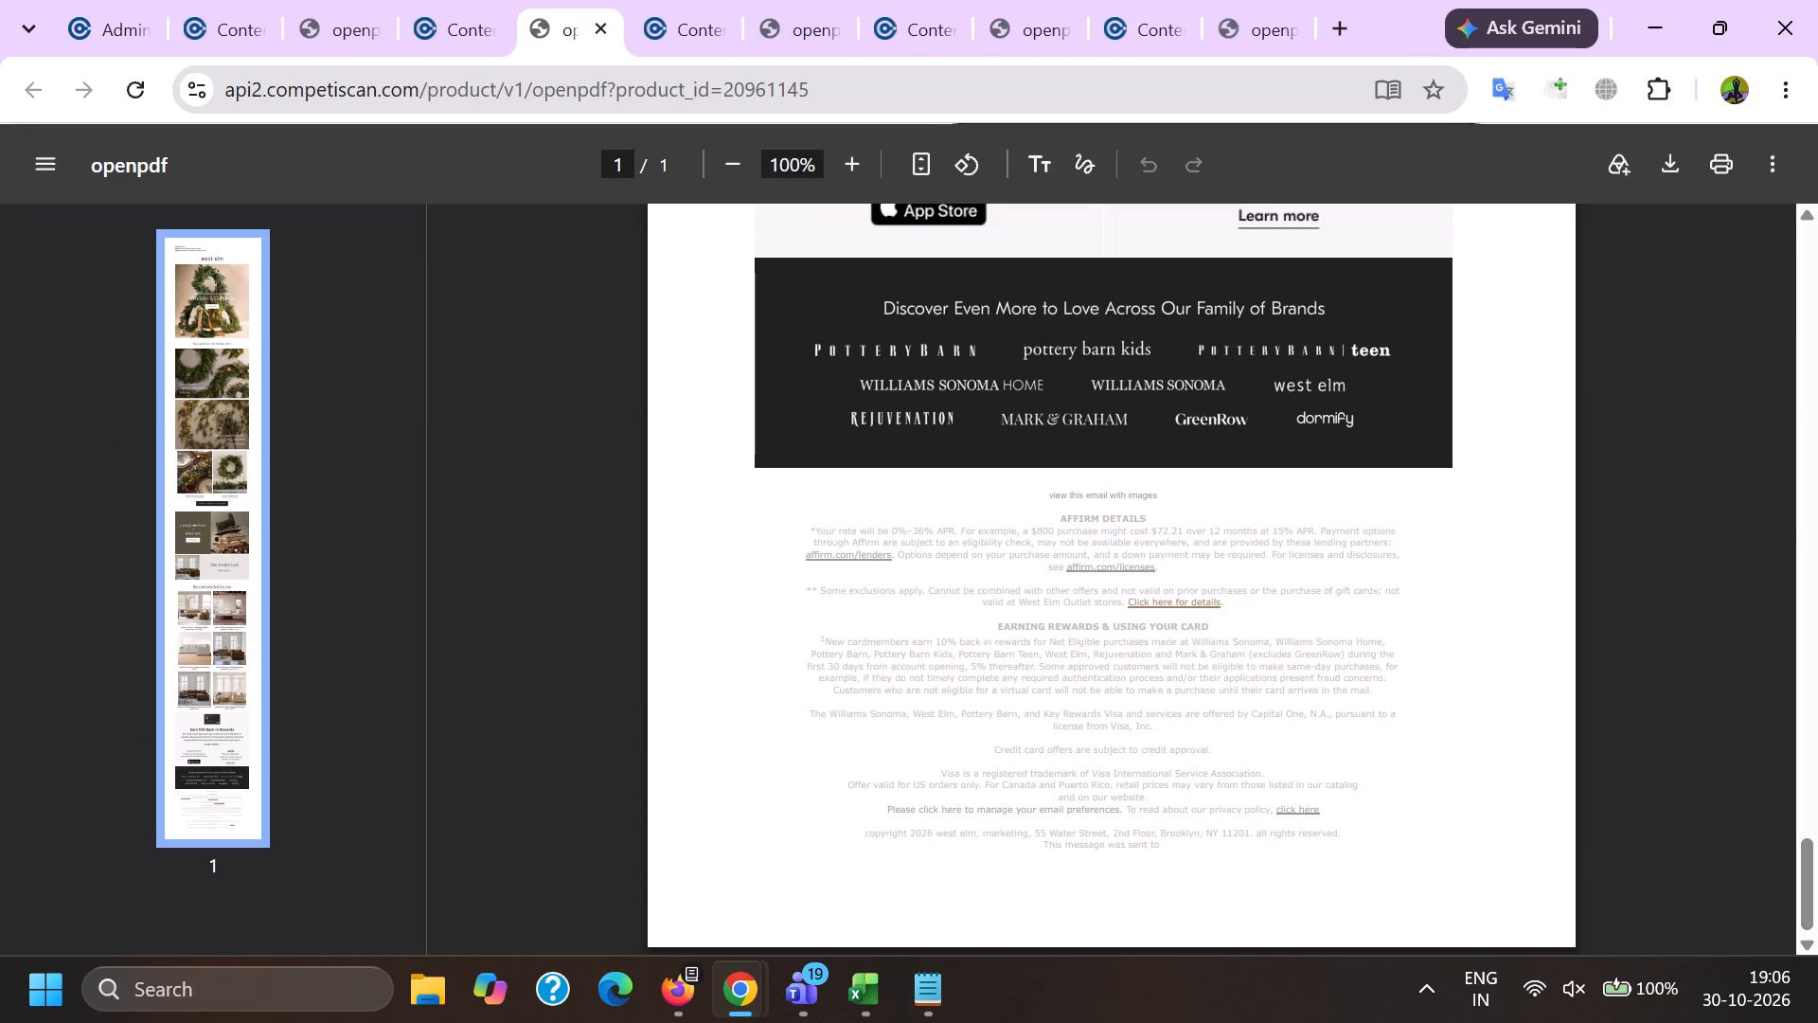
{"action": "left_click", "coordinate": [458, 0]}
{"action": "scroll", "coordinate": [781, 482], "scroll_direction": "down", "scroll_amount": 7}
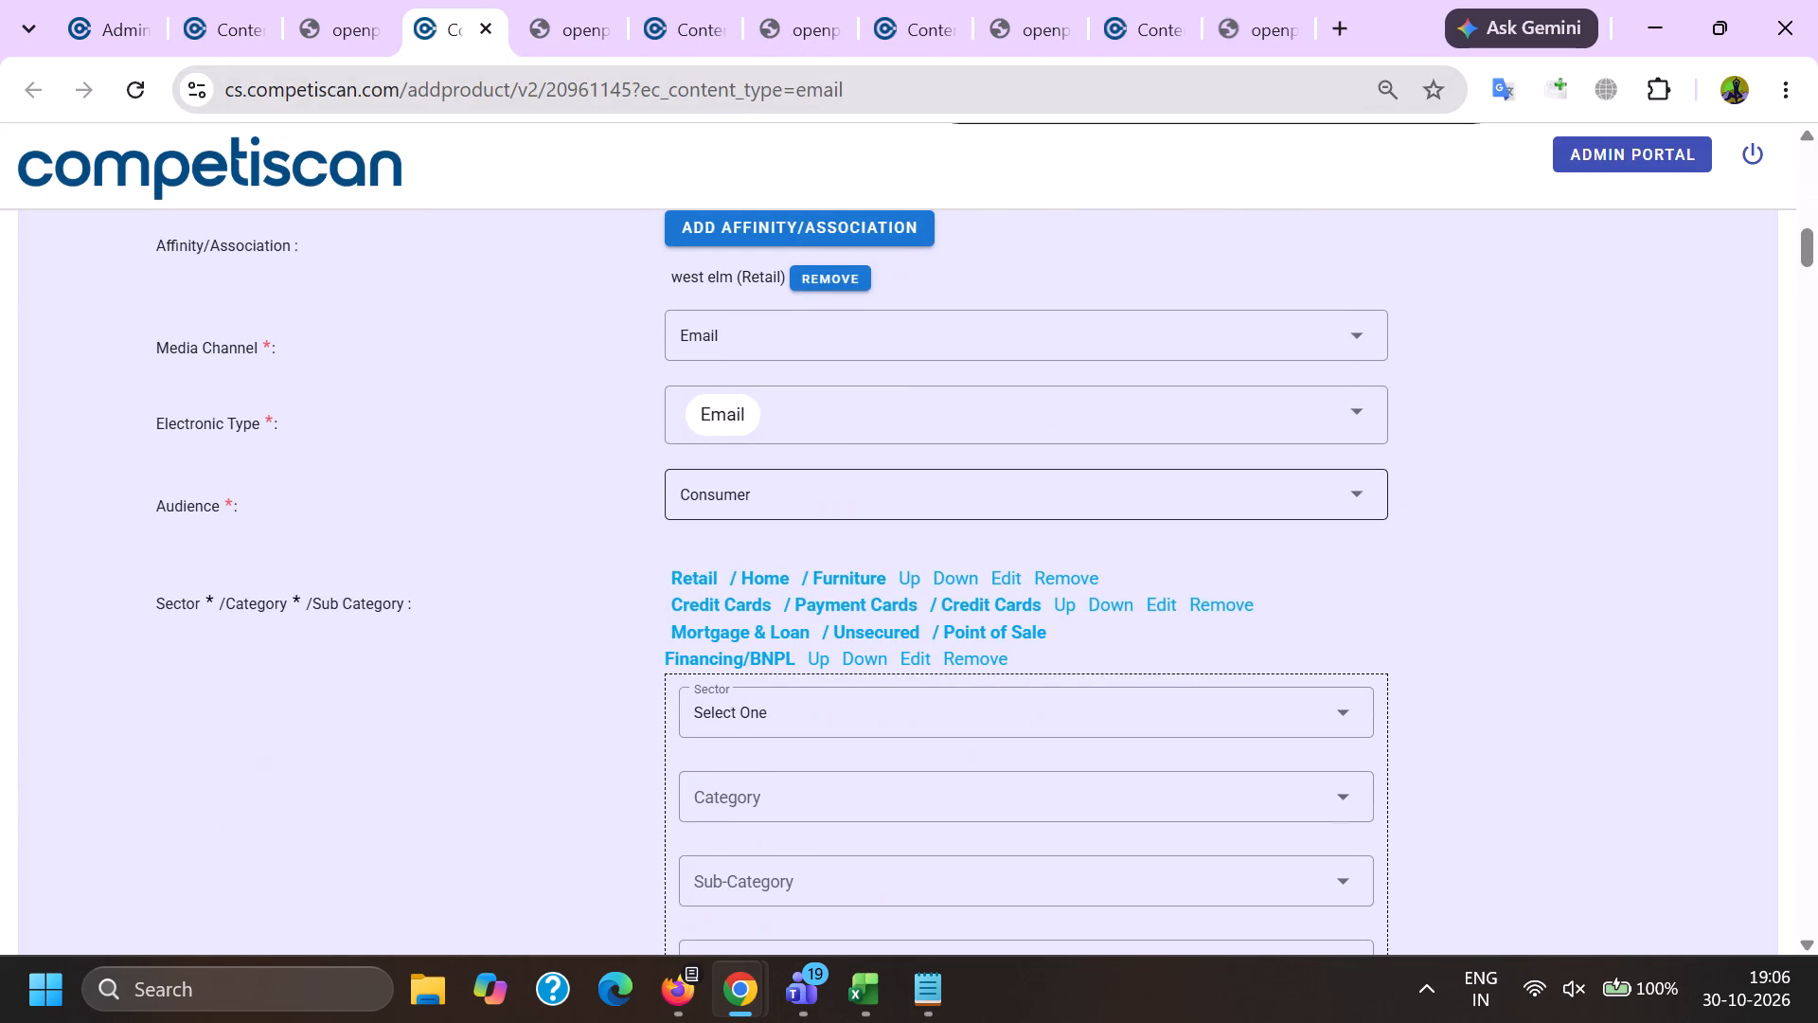
{"action": "scroll", "coordinate": [830, 480], "scroll_direction": "down", "scroll_amount": 4}
{"action": "left_click_drag", "start_coordinate": [1254, 725], "coordinate": [365, 648]}
{"action": "scroll", "coordinate": [514, 614], "scroll_direction": "down", "scroll_amount": 11}
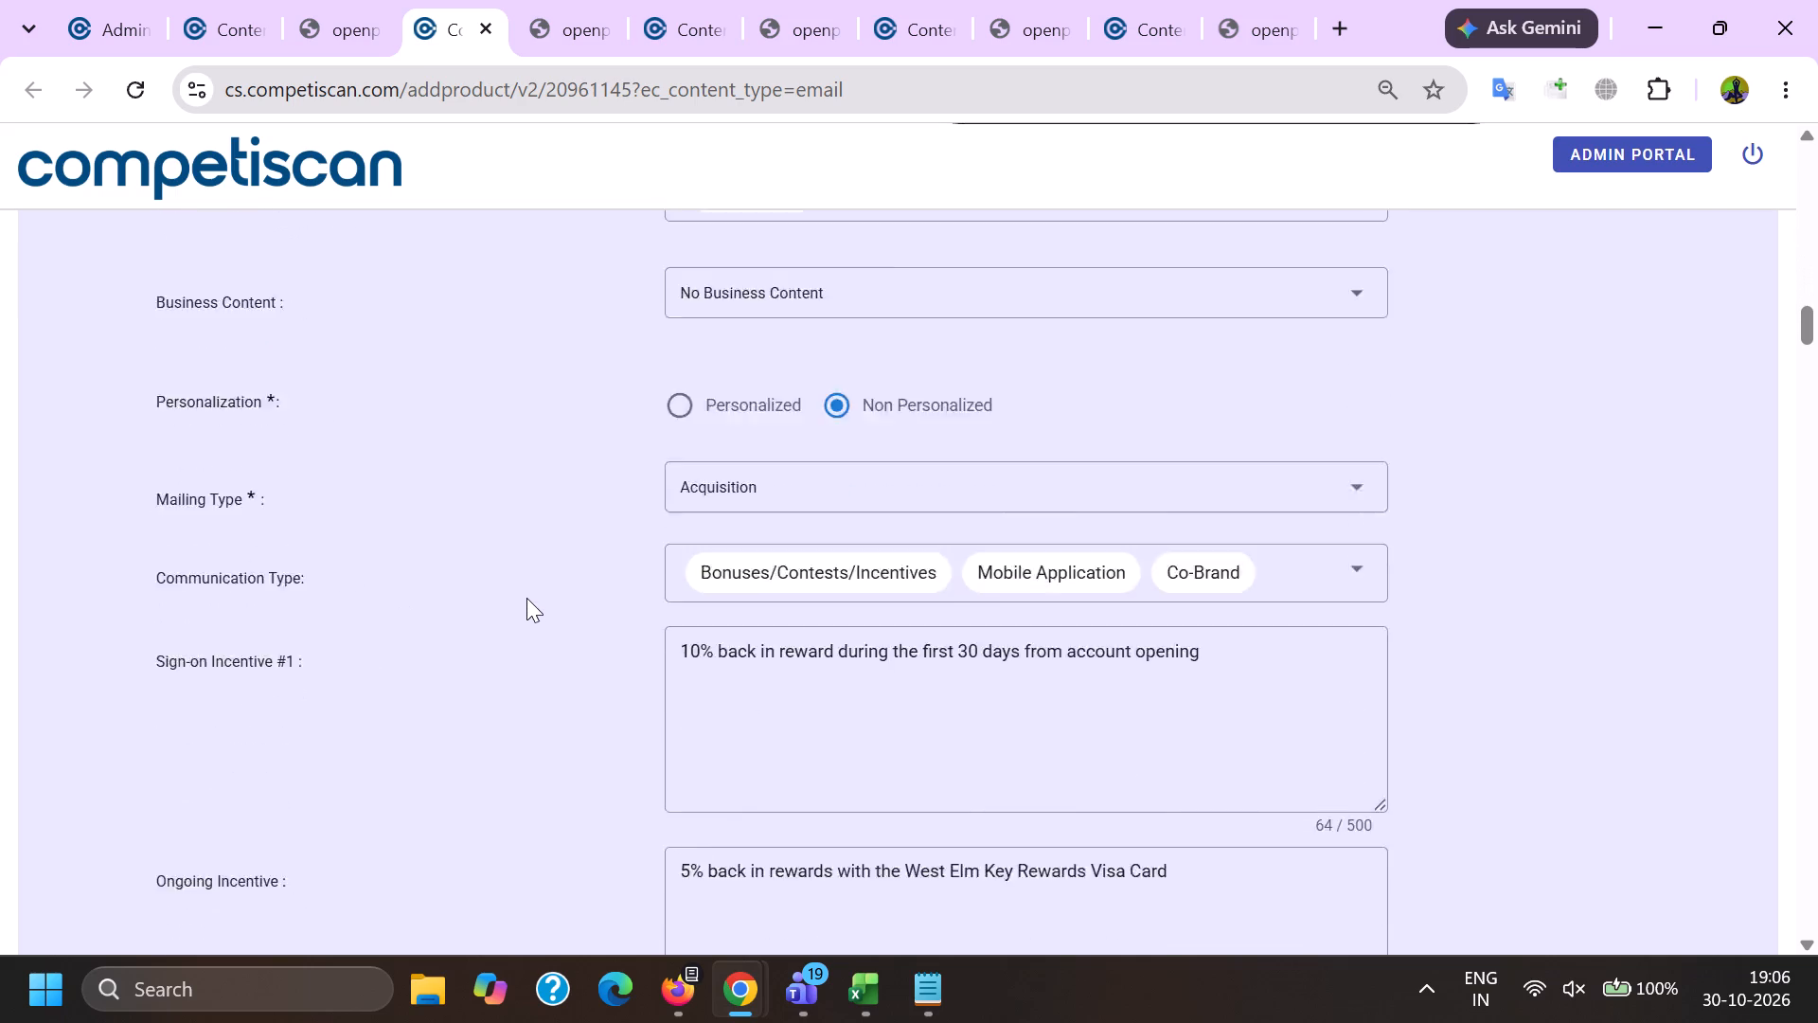
{"action": "scroll", "coordinate": [526, 598], "scroll_direction": "down", "scroll_amount": 20}
{"action": "scroll", "coordinate": [526, 598], "scroll_direction": "down", "scroll_amount": 9}
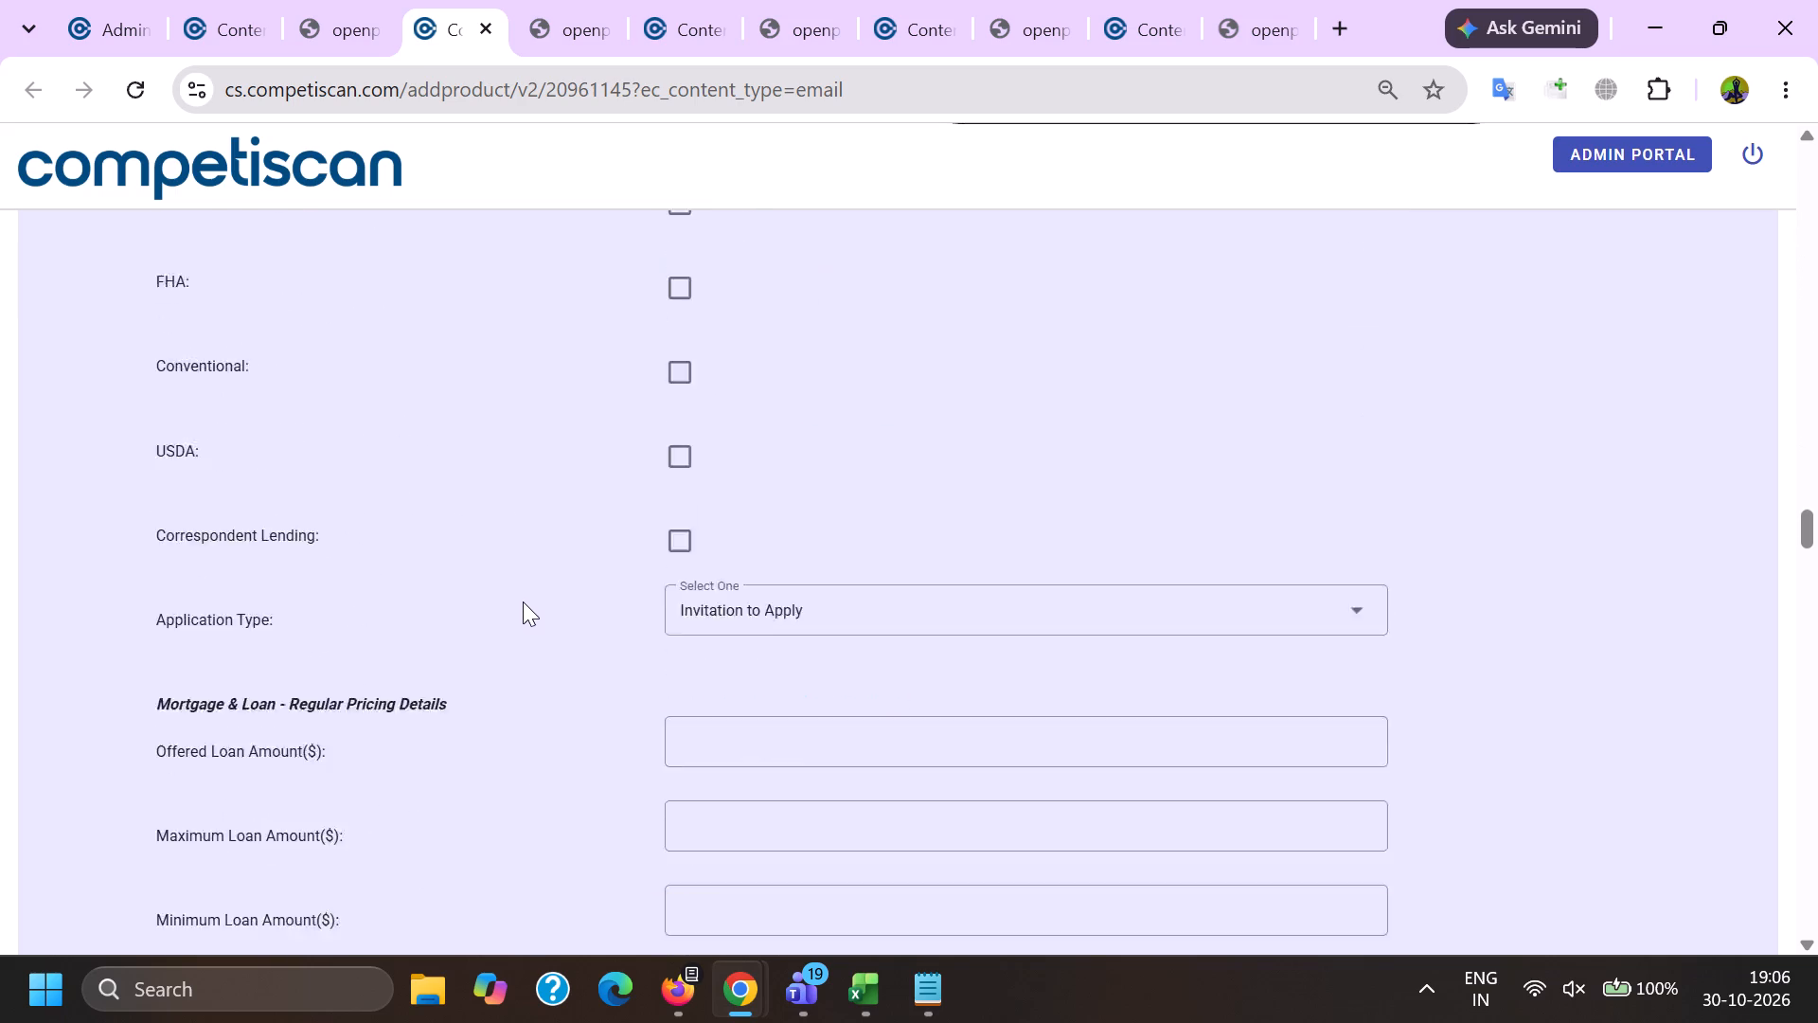
{"action": "scroll", "coordinate": [523, 601], "scroll_direction": "down", "scroll_amount": 7}
{"action": "left_click", "coordinate": [522, 600]}
{"action": "key", "text": "End"}
{"action": "scroll", "coordinate": [521, 599], "scroll_direction": "up", "scroll_amount": 5}
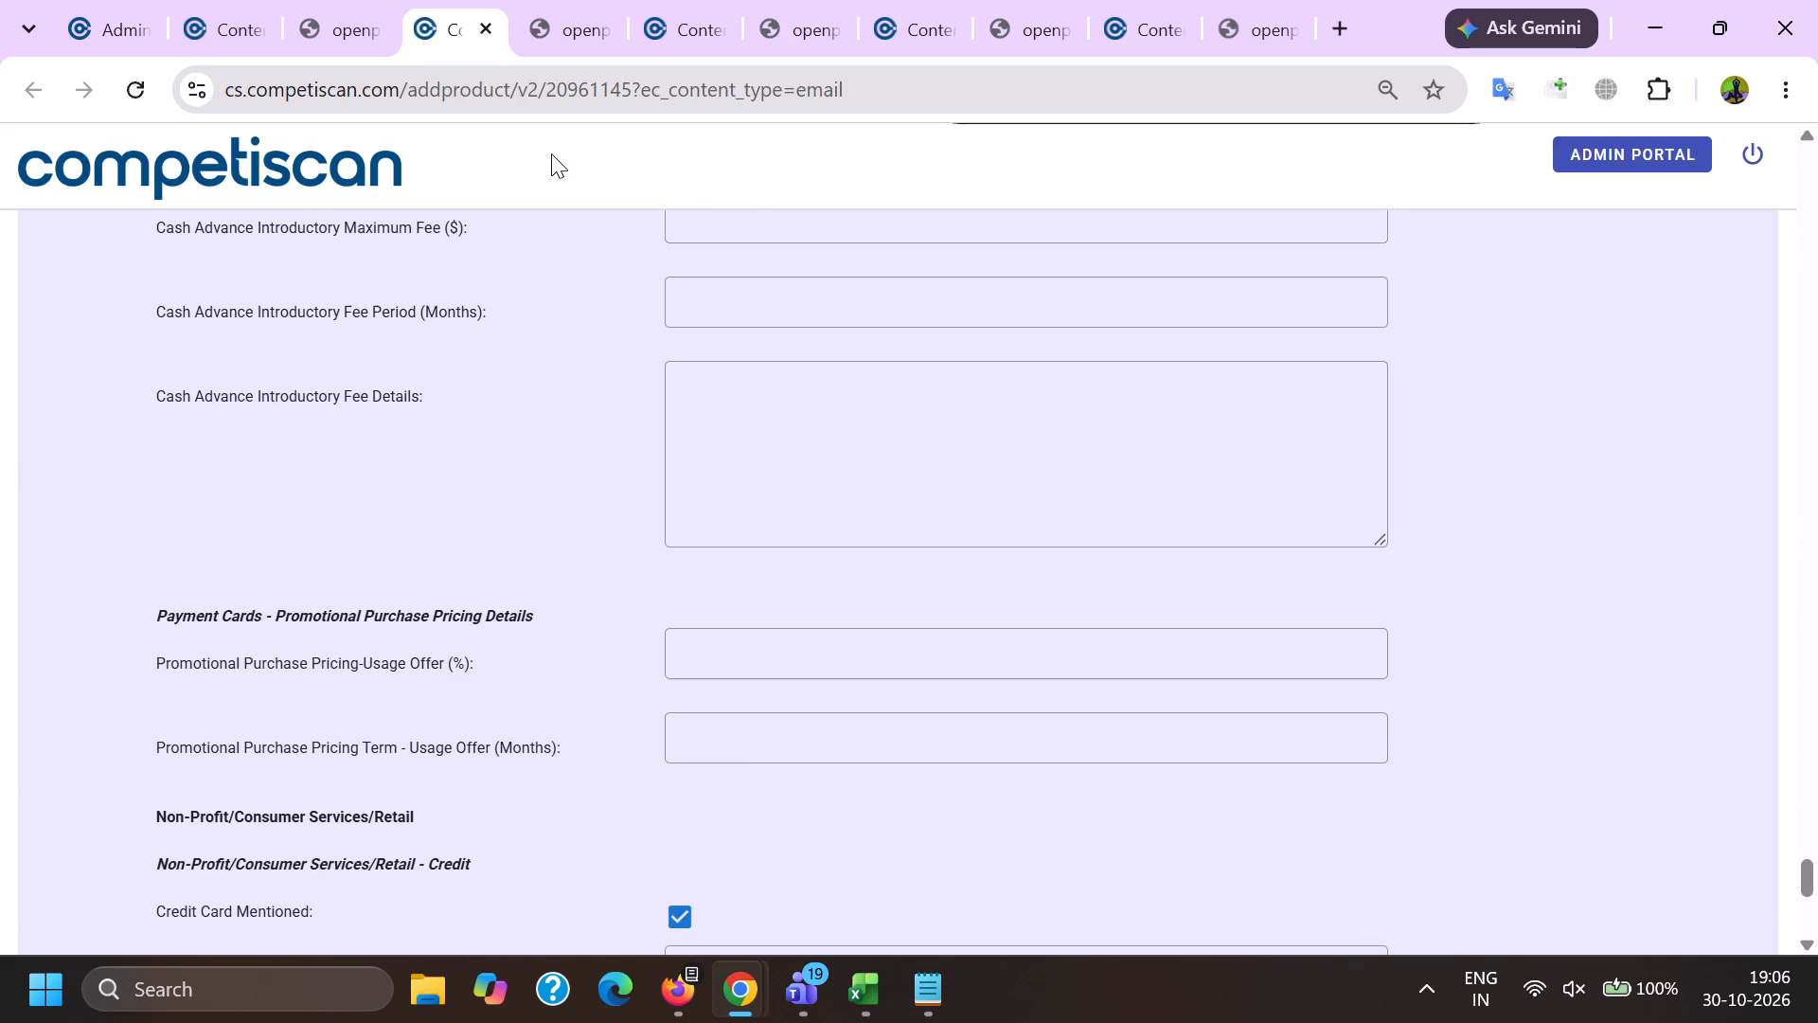
{"action": "double_click", "coordinate": [485, 27]}
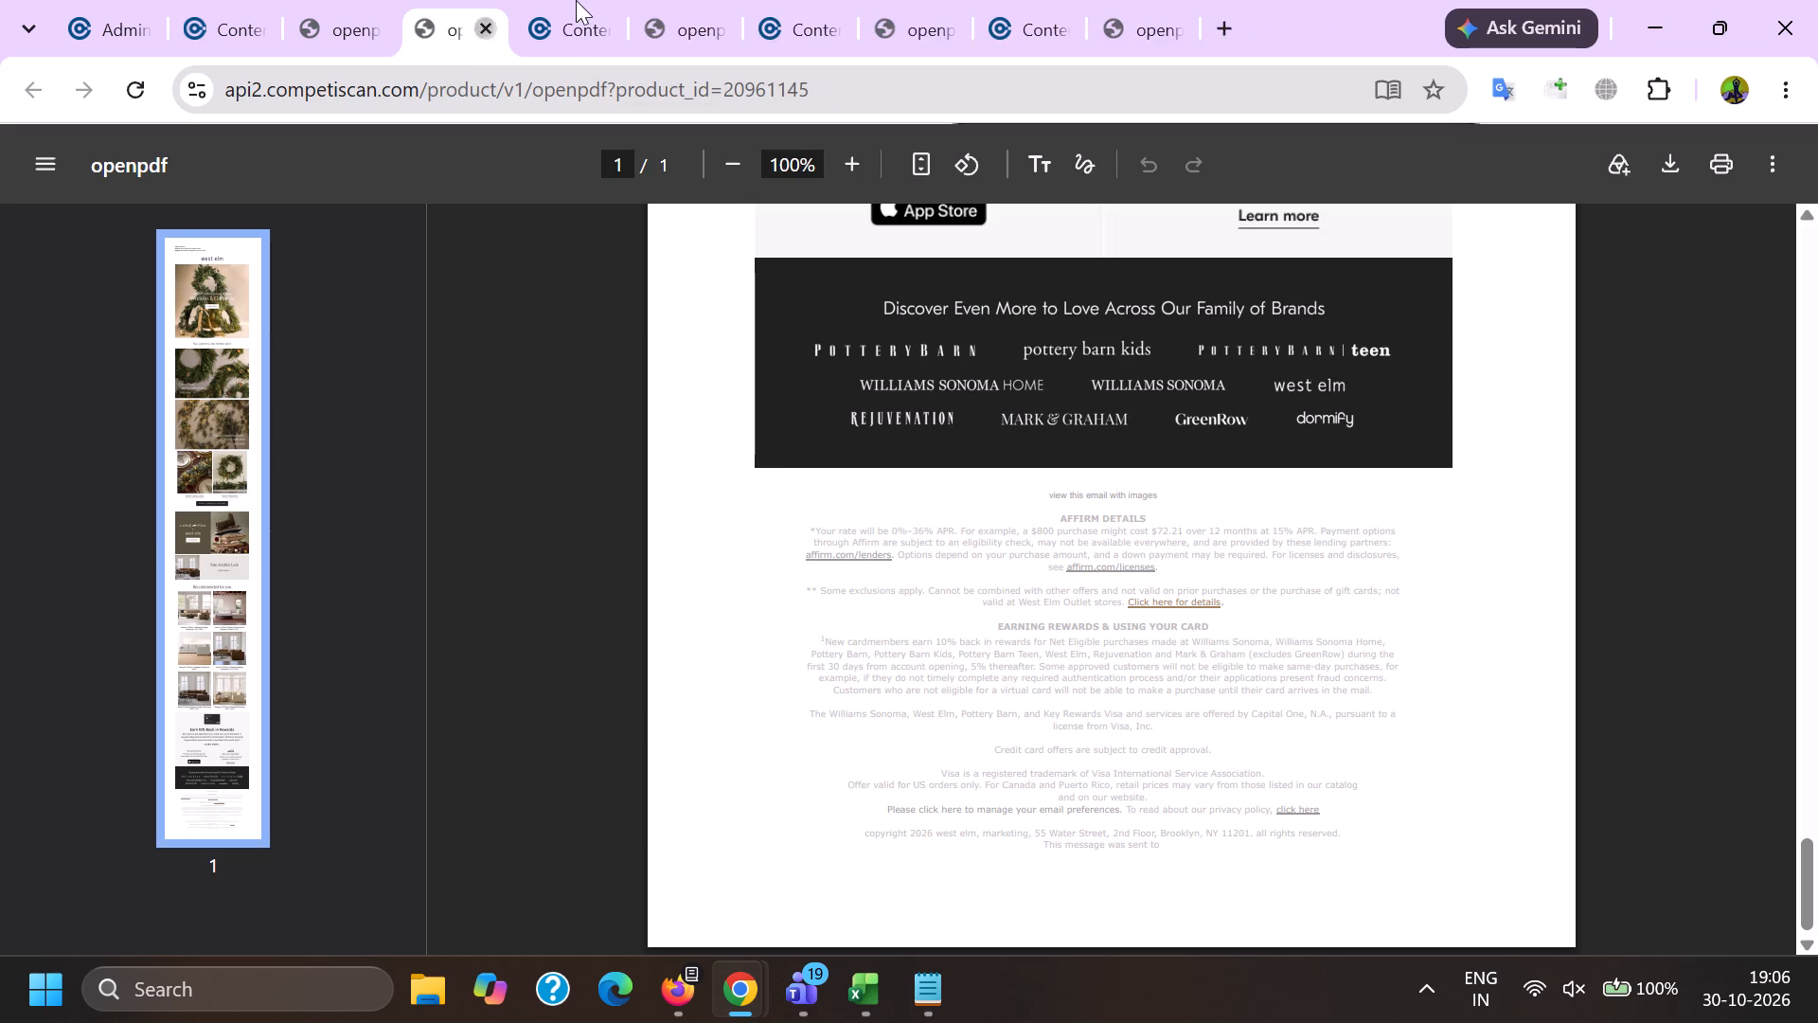
Check record 20961162 against its West Elm email PDF, including sector classifications, headline and incentive fields, and close both tabs.
{"action": "left_click", "coordinate": [578, 0]}
{"action": "left_click_drag", "start_coordinate": [1814, 290], "coordinate": [1811, 1021]}
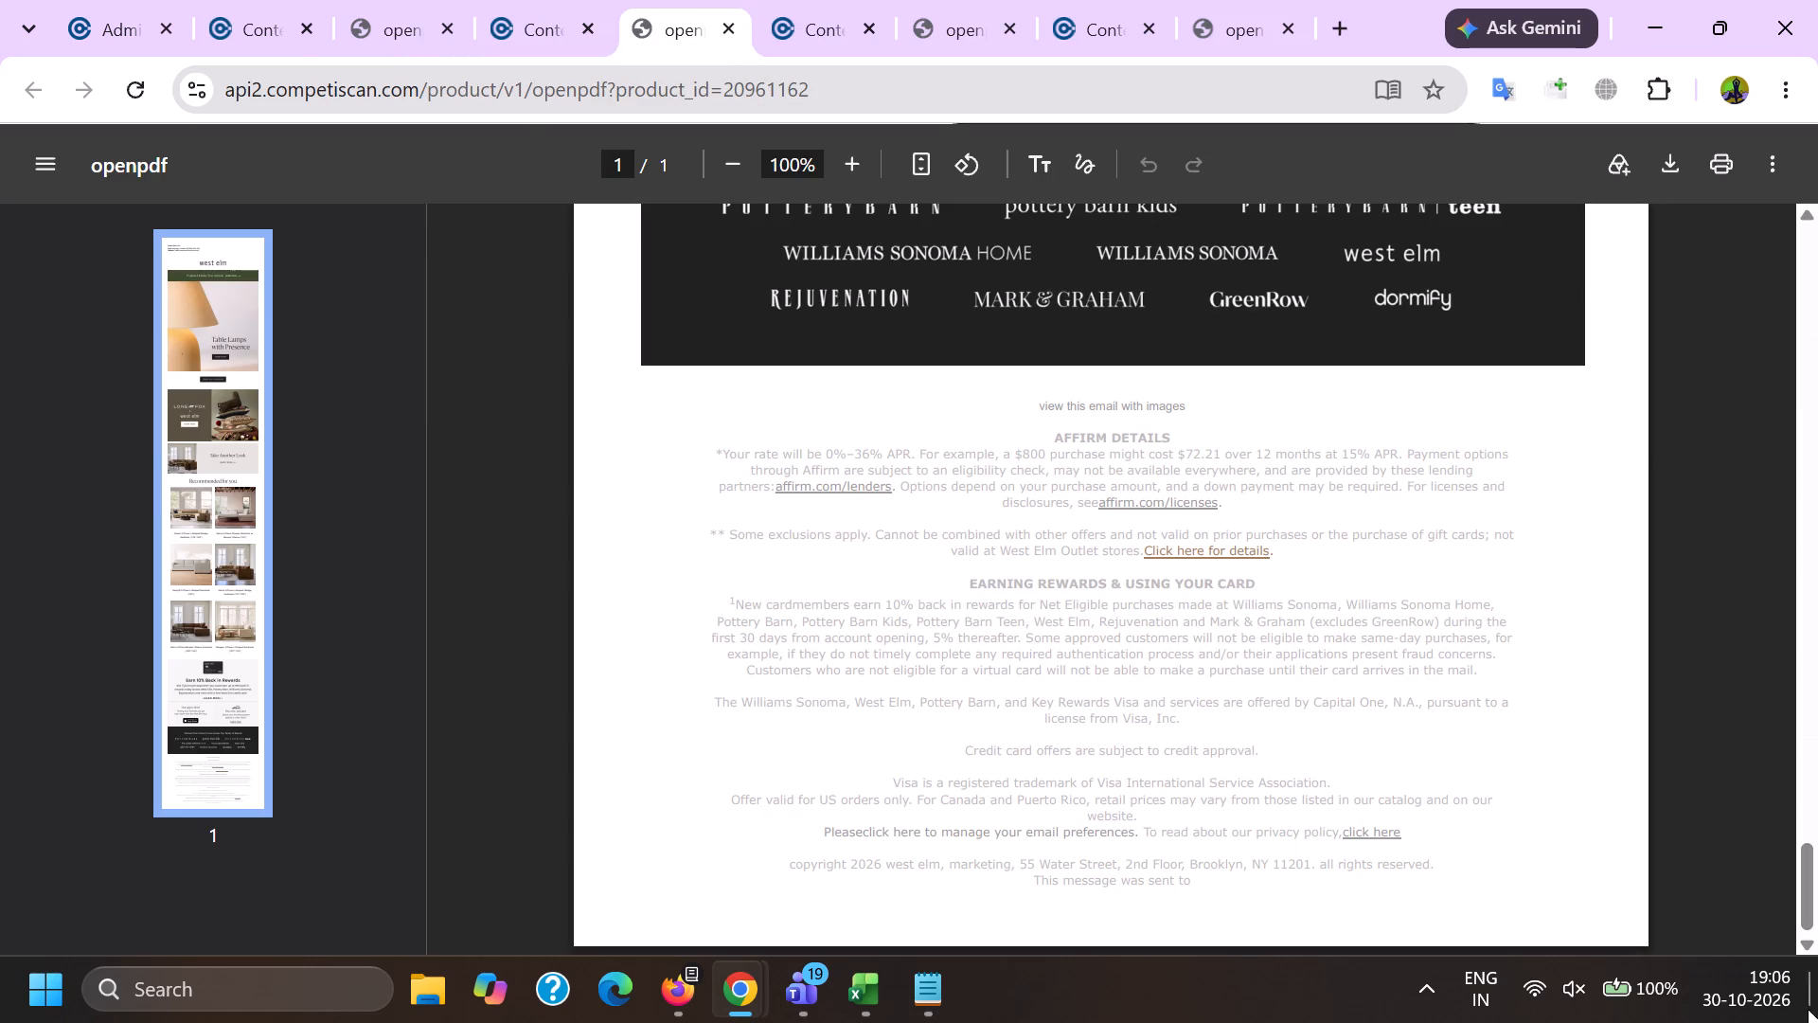
{"action": "left_click", "coordinate": [528, 0]}
{"action": "scroll", "coordinate": [859, 468], "scroll_direction": "down", "scroll_amount": 6}
{"action": "scroll", "coordinate": [1020, 523], "scroll_direction": "down", "scroll_amount": 4}
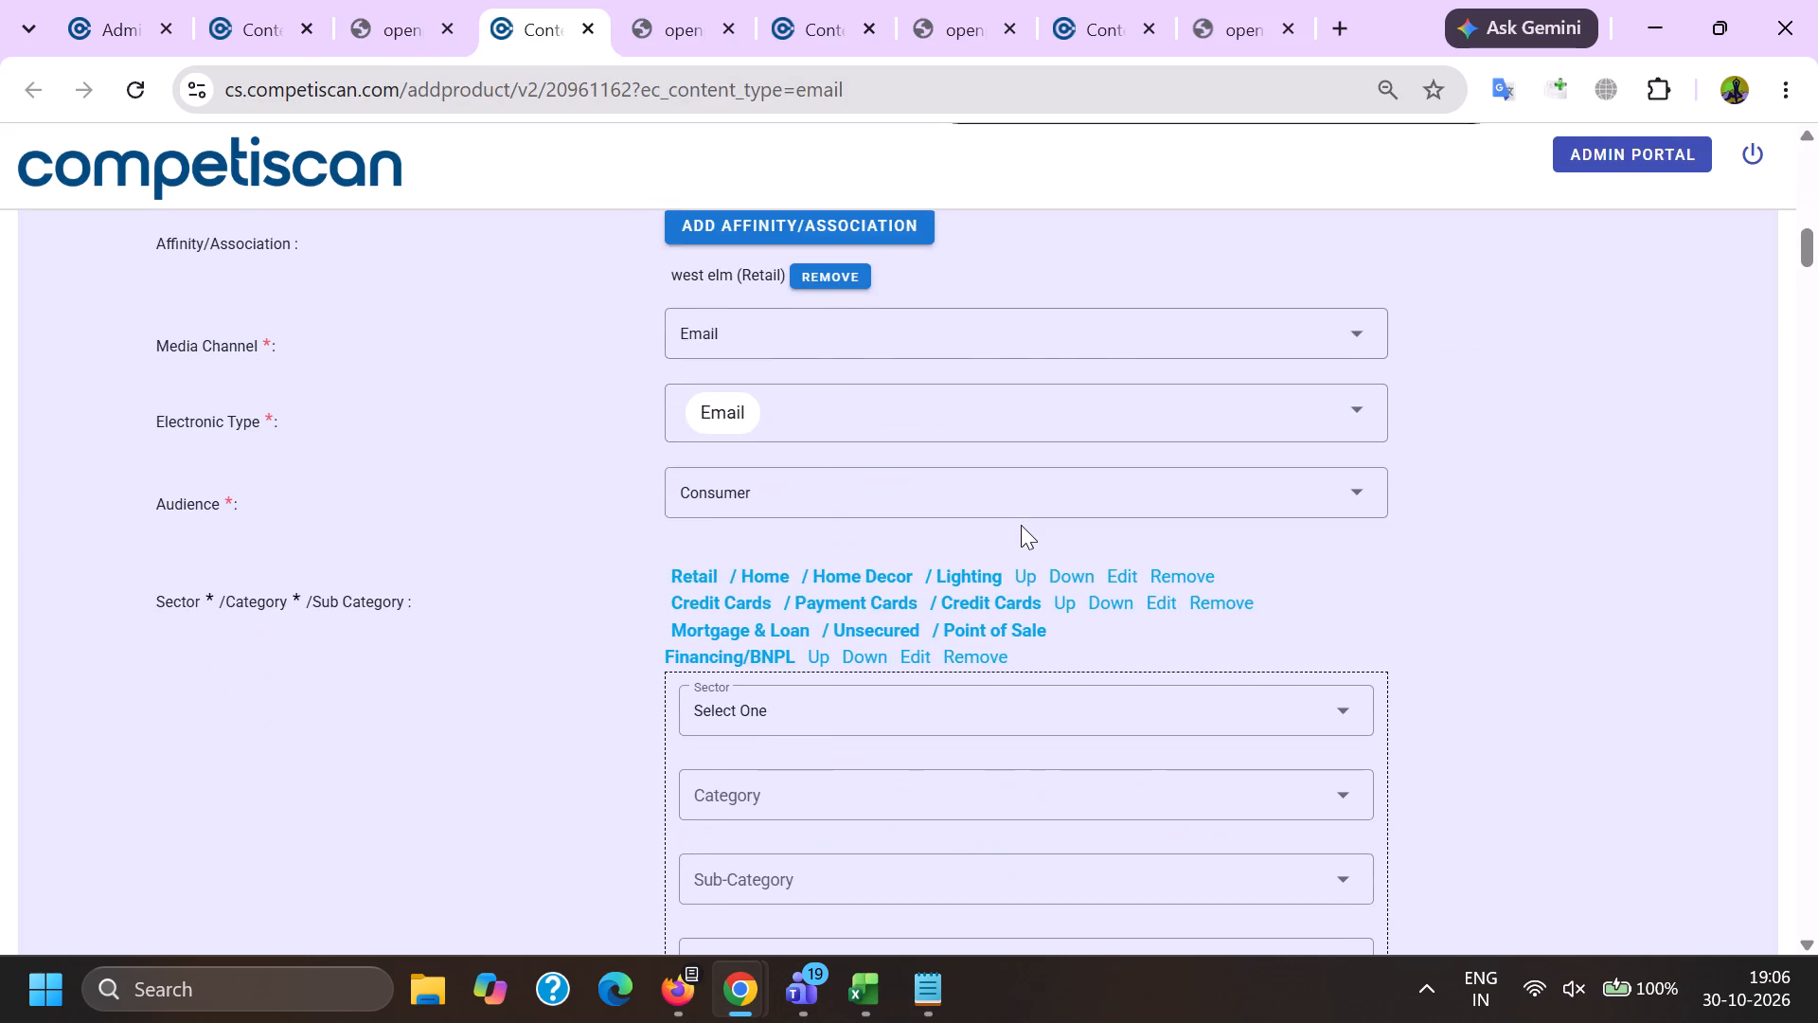
{"action": "left_click_drag", "start_coordinate": [1245, 727], "coordinate": [11, 622]}
{"action": "scroll", "coordinate": [546, 620], "scroll_direction": "down", "scroll_amount": 12}
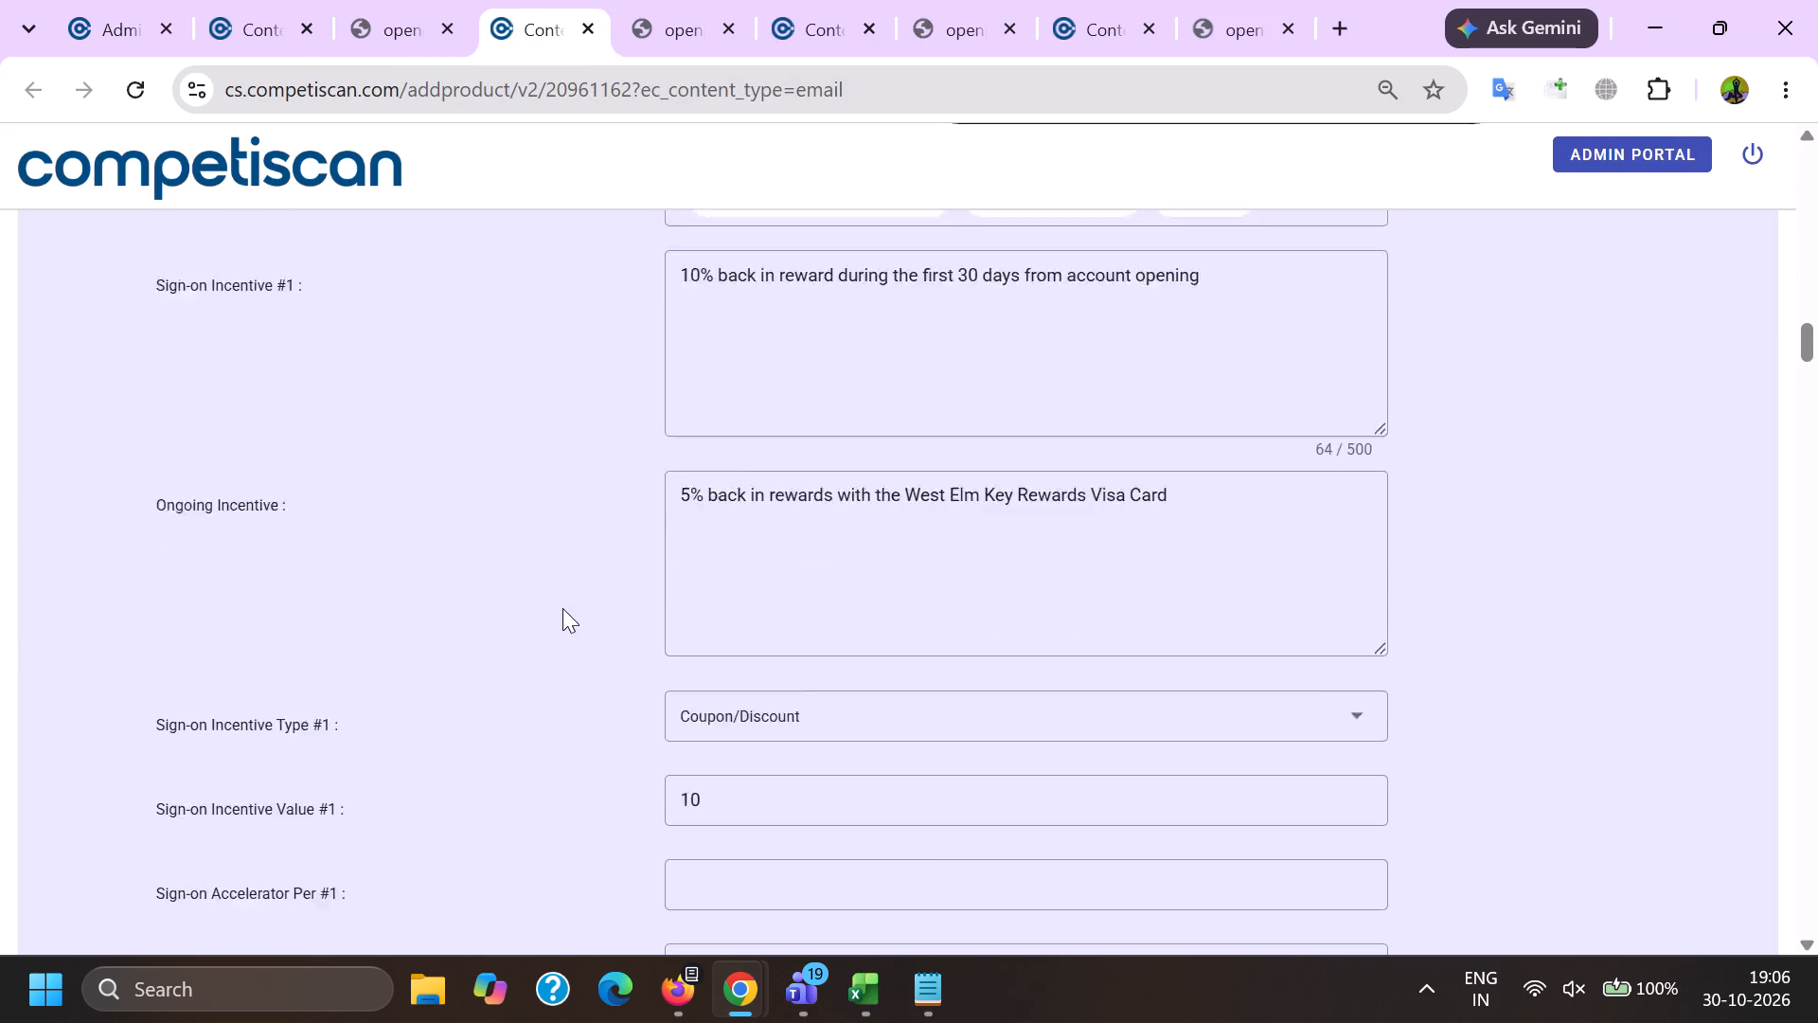
{"action": "scroll", "coordinate": [562, 608], "scroll_direction": "down", "scroll_amount": 4}
{"action": "scroll", "coordinate": [565, 604], "scroll_direction": "up", "scroll_amount": 5}
{"action": "scroll", "coordinate": [566, 605], "scroll_direction": "down", "scroll_amount": 14}
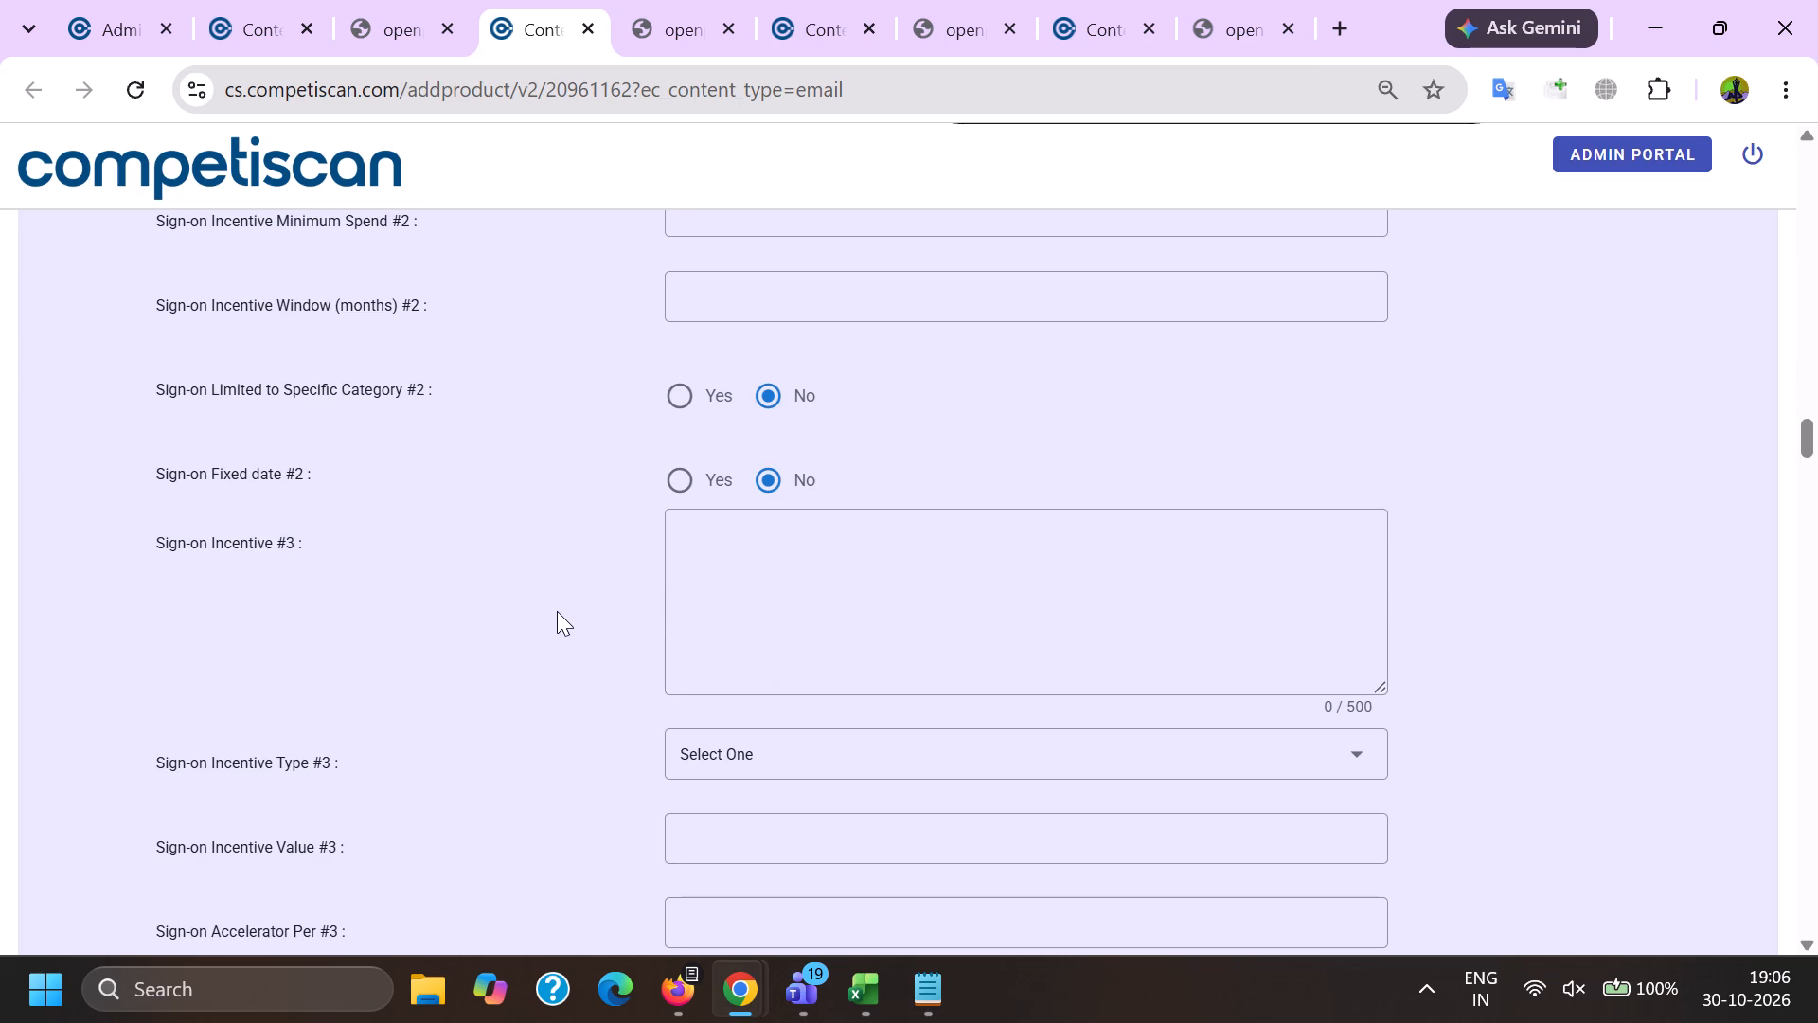
{"action": "scroll", "coordinate": [348, 684], "scroll_direction": "down", "scroll_amount": 5}
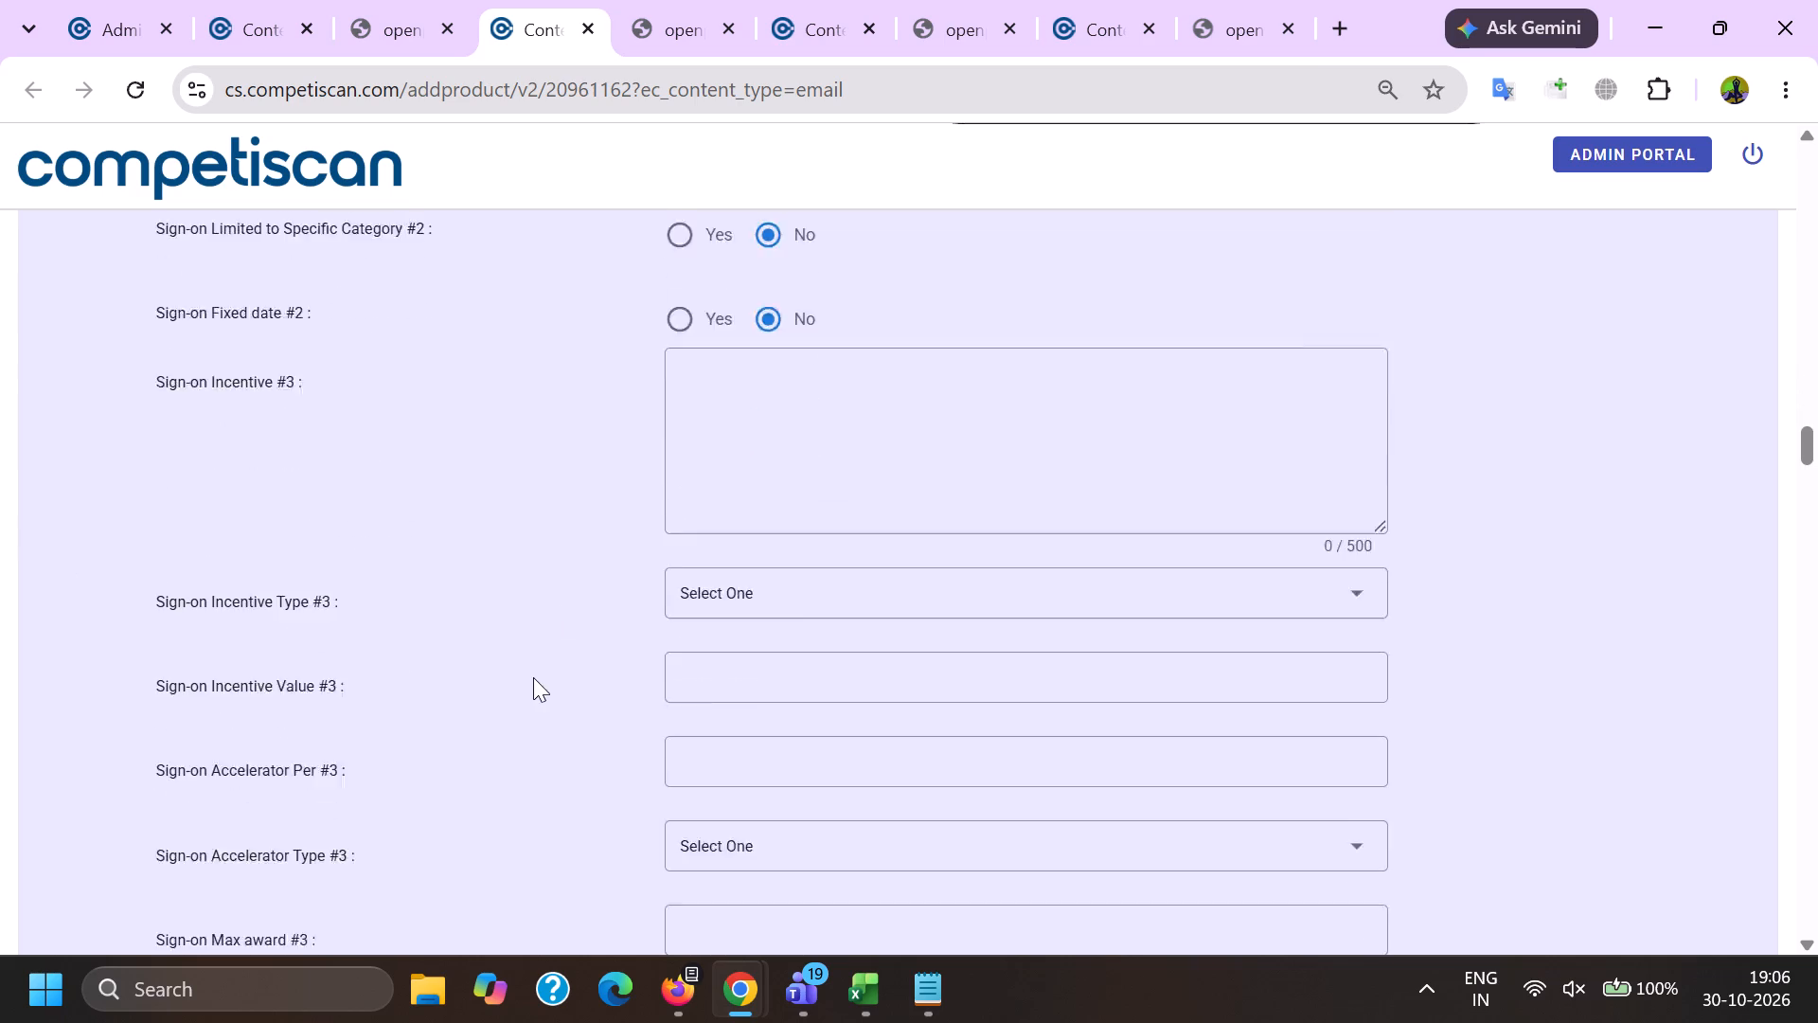
{"action": "scroll", "coordinate": [533, 677], "scroll_direction": "down", "scroll_amount": 19}
{"action": "left_click", "coordinate": [548, 660]}
{"action": "key", "text": "End"}
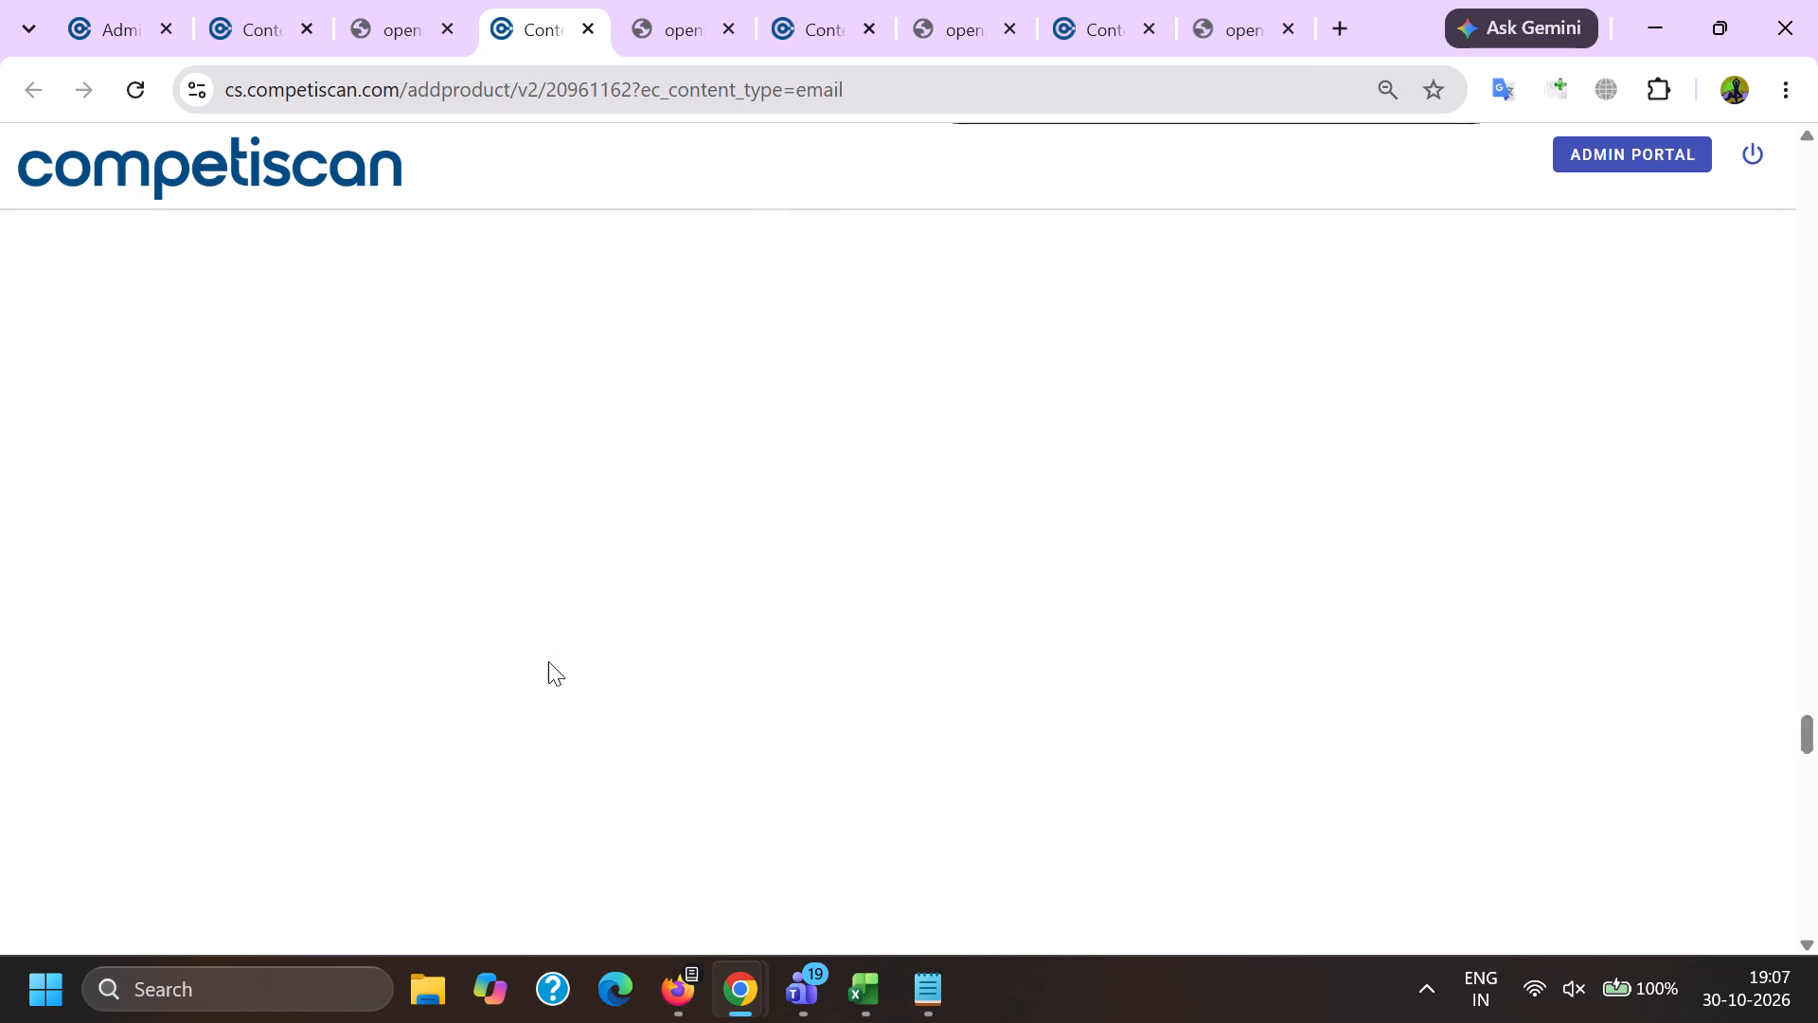
{"action": "scroll", "coordinate": [548, 661], "scroll_direction": "up", "scroll_amount": 4}
{"action": "double_click", "coordinate": [594, 27]}
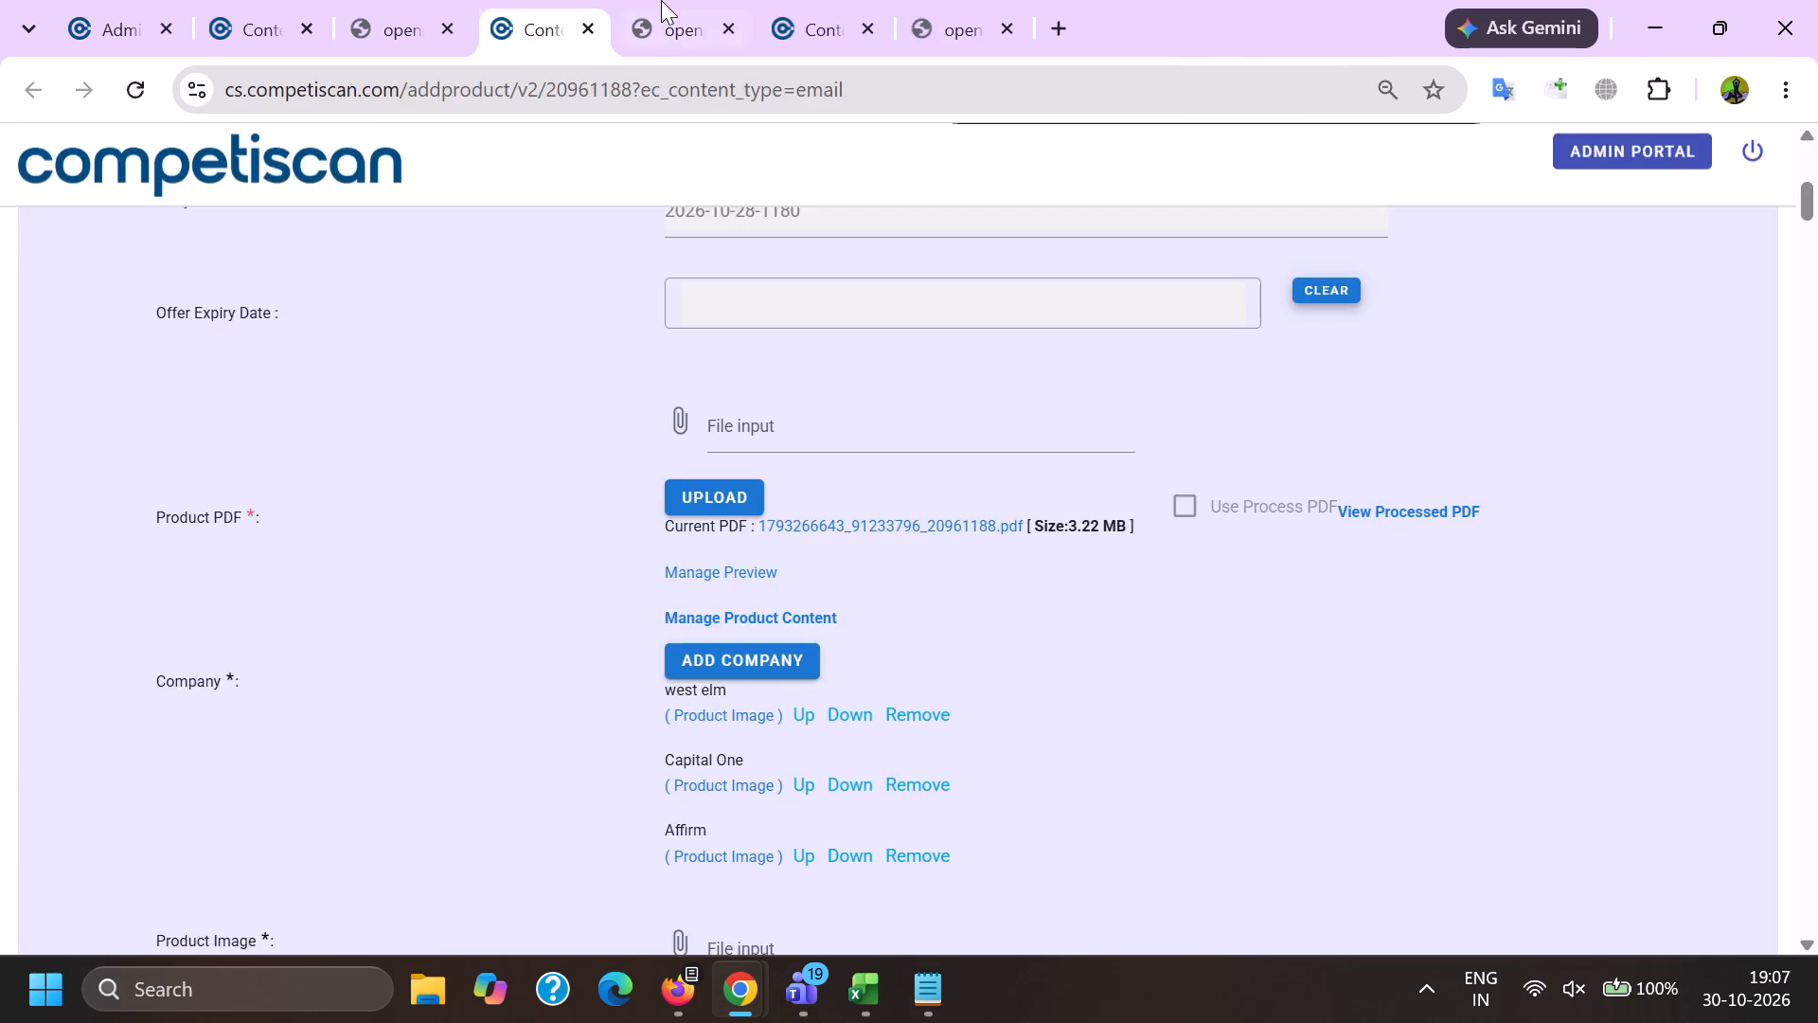
Open the PDF of product 20961188.
{"action": "left_click", "coordinate": [664, 0]}
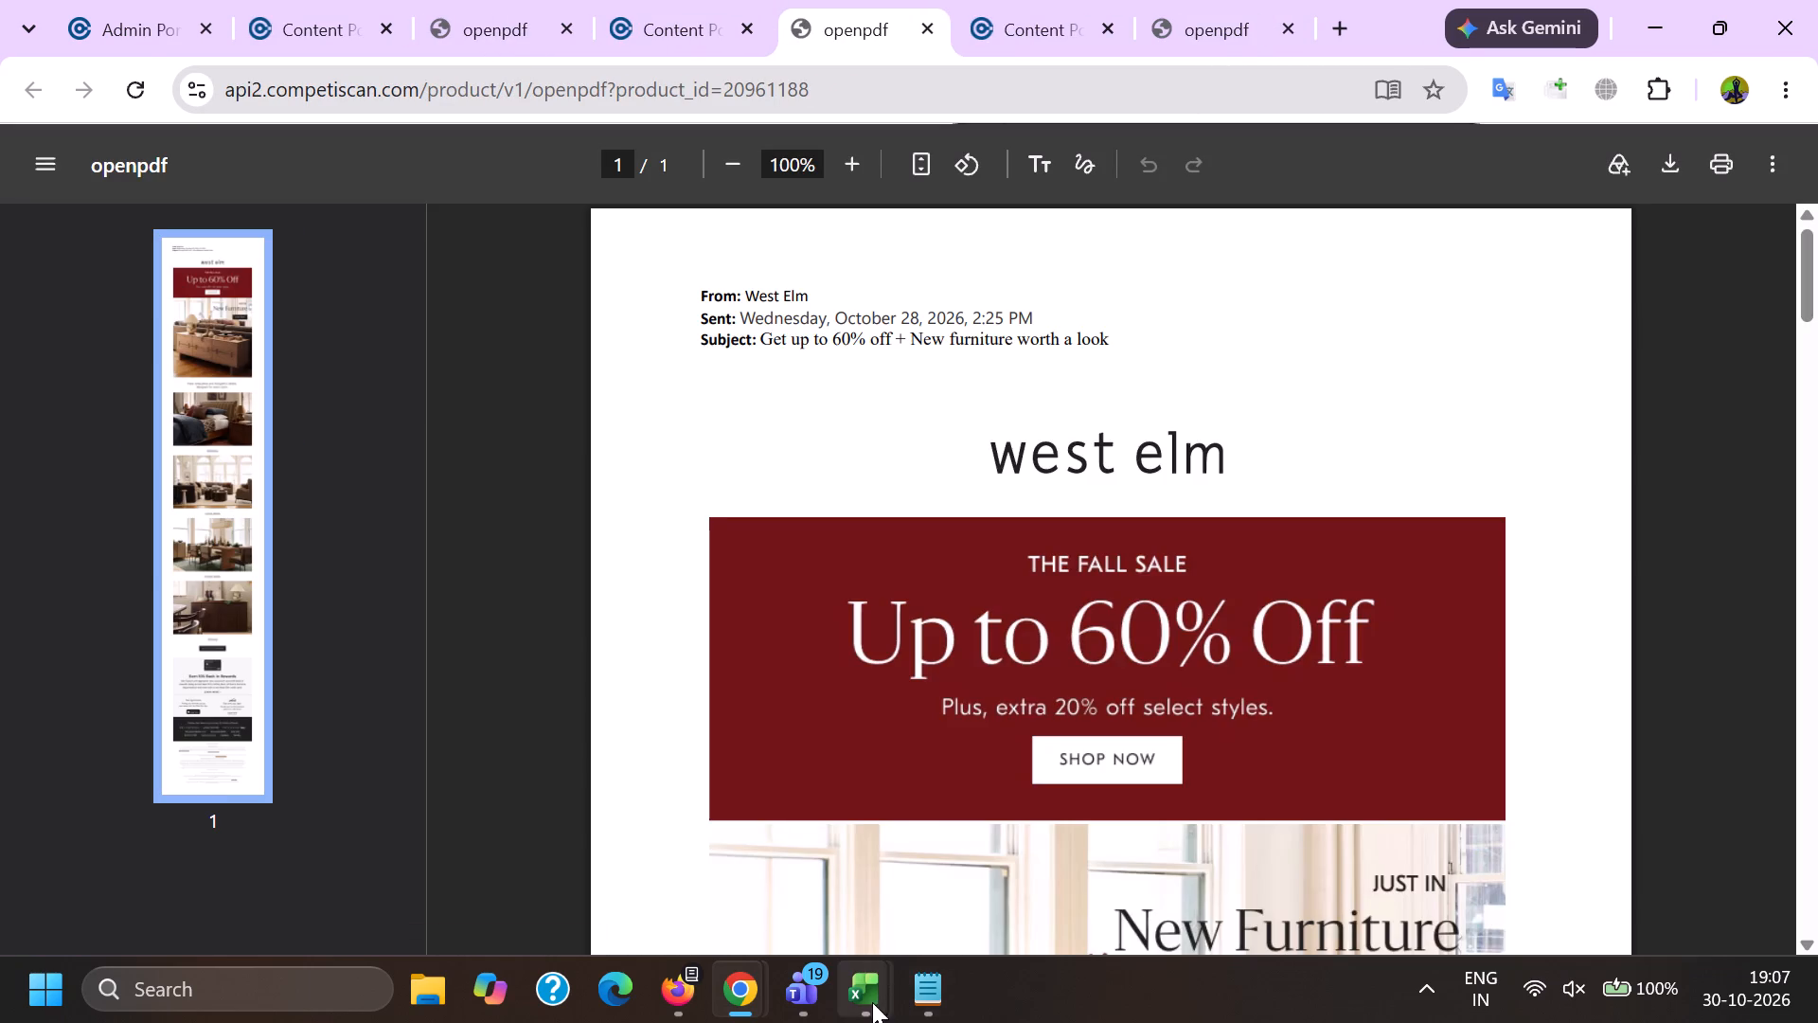
In the Excel tracker's may 26 sheet, copy the product links in D7128:D7144, from 20961247 to 20962869, and return to Chrome.
{"action": "left_click", "coordinate": [872, 1002]}
{"action": "left_click", "coordinate": [1146, 866]}
{"action": "scroll", "coordinate": [857, 788], "scroll_direction": "down", "scroll_amount": 2}
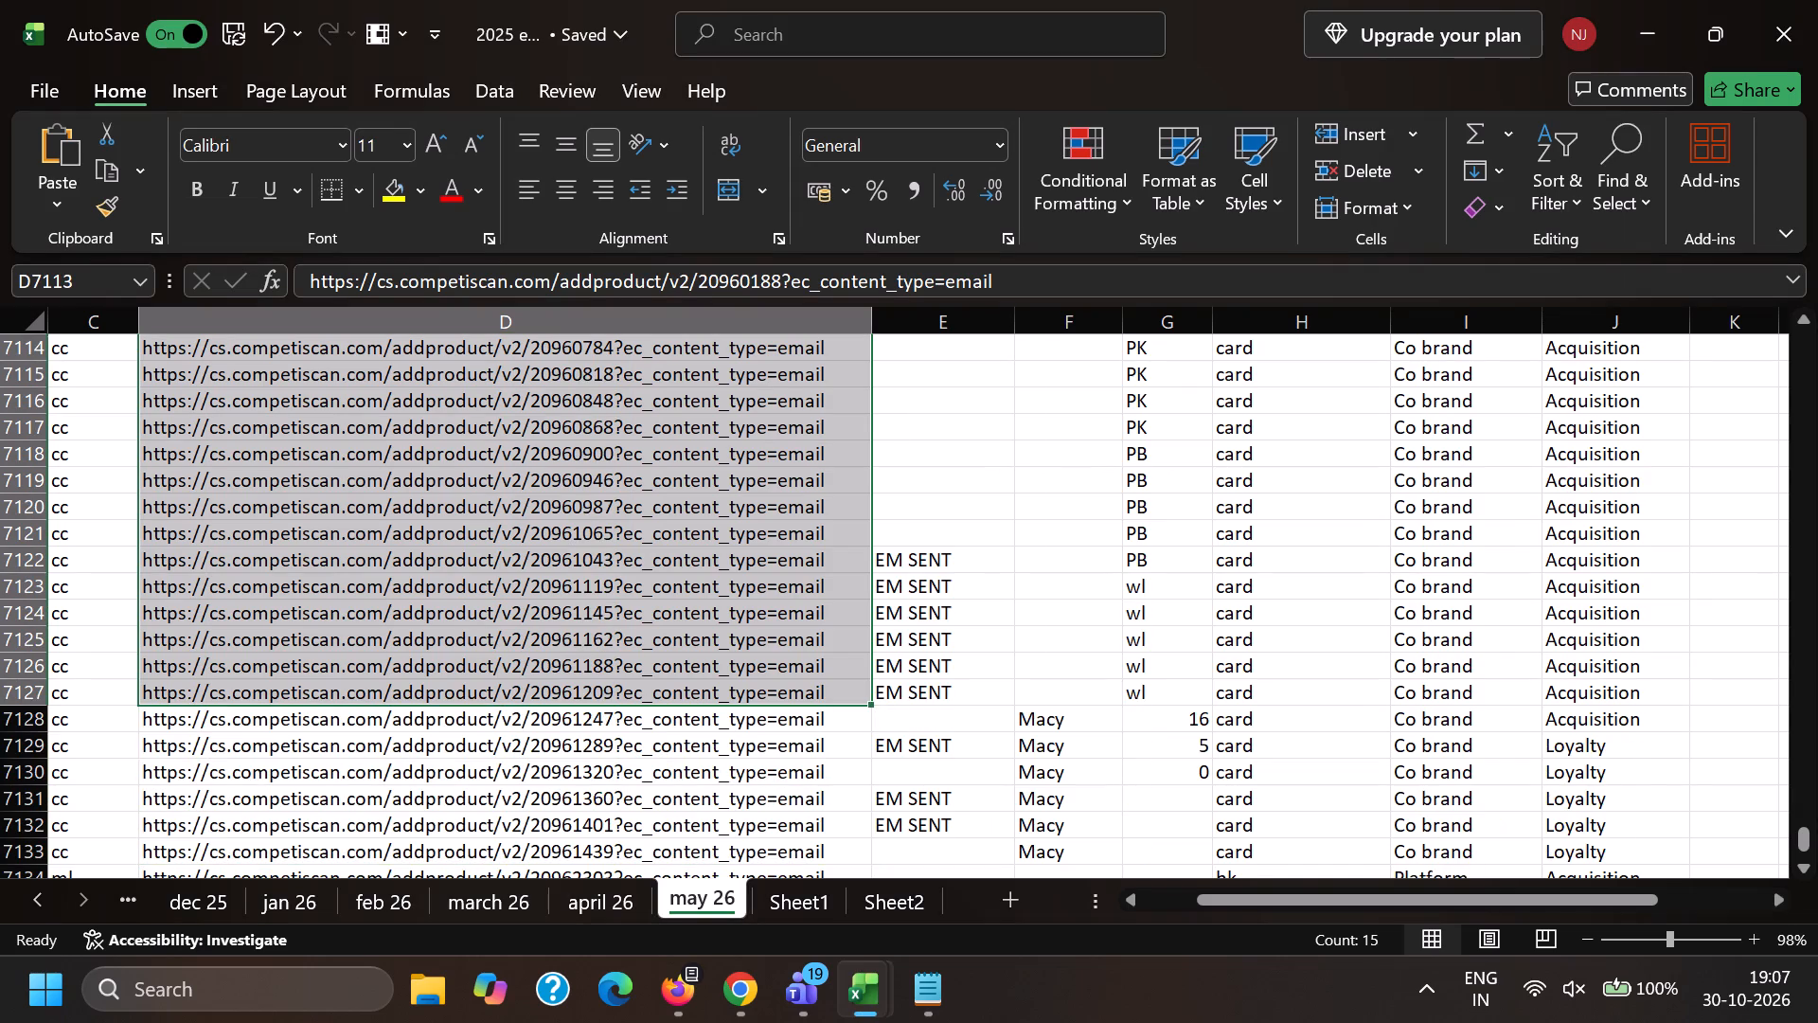
{"action": "left_click", "coordinate": [596, 721]}
{"action": "key", "text": "shift+Down"}
{"action": "key", "text": "shift+Down"}
{"action": "key", "text": "shift+Down"}
{"action": "key", "text": "shift+Down"}
{"action": "key", "text": "shift+Down"}
{"action": "key", "text": "shift+Down"}
{"action": "key", "text": "shift+Down"}
{"action": "key", "text": "shift+Down"}
{"action": "key", "text": "shift+Down"}
{"action": "key", "text": "shift+Down"}
{"action": "key", "text": "shift+Down"}
{"action": "key", "text": "shift+Down"}
{"action": "key", "text": "shift+Down"}
{"action": "key", "text": "shift+Down"}
{"action": "key", "text": "shift+Down"}
{"action": "key", "text": "shift+Down"}
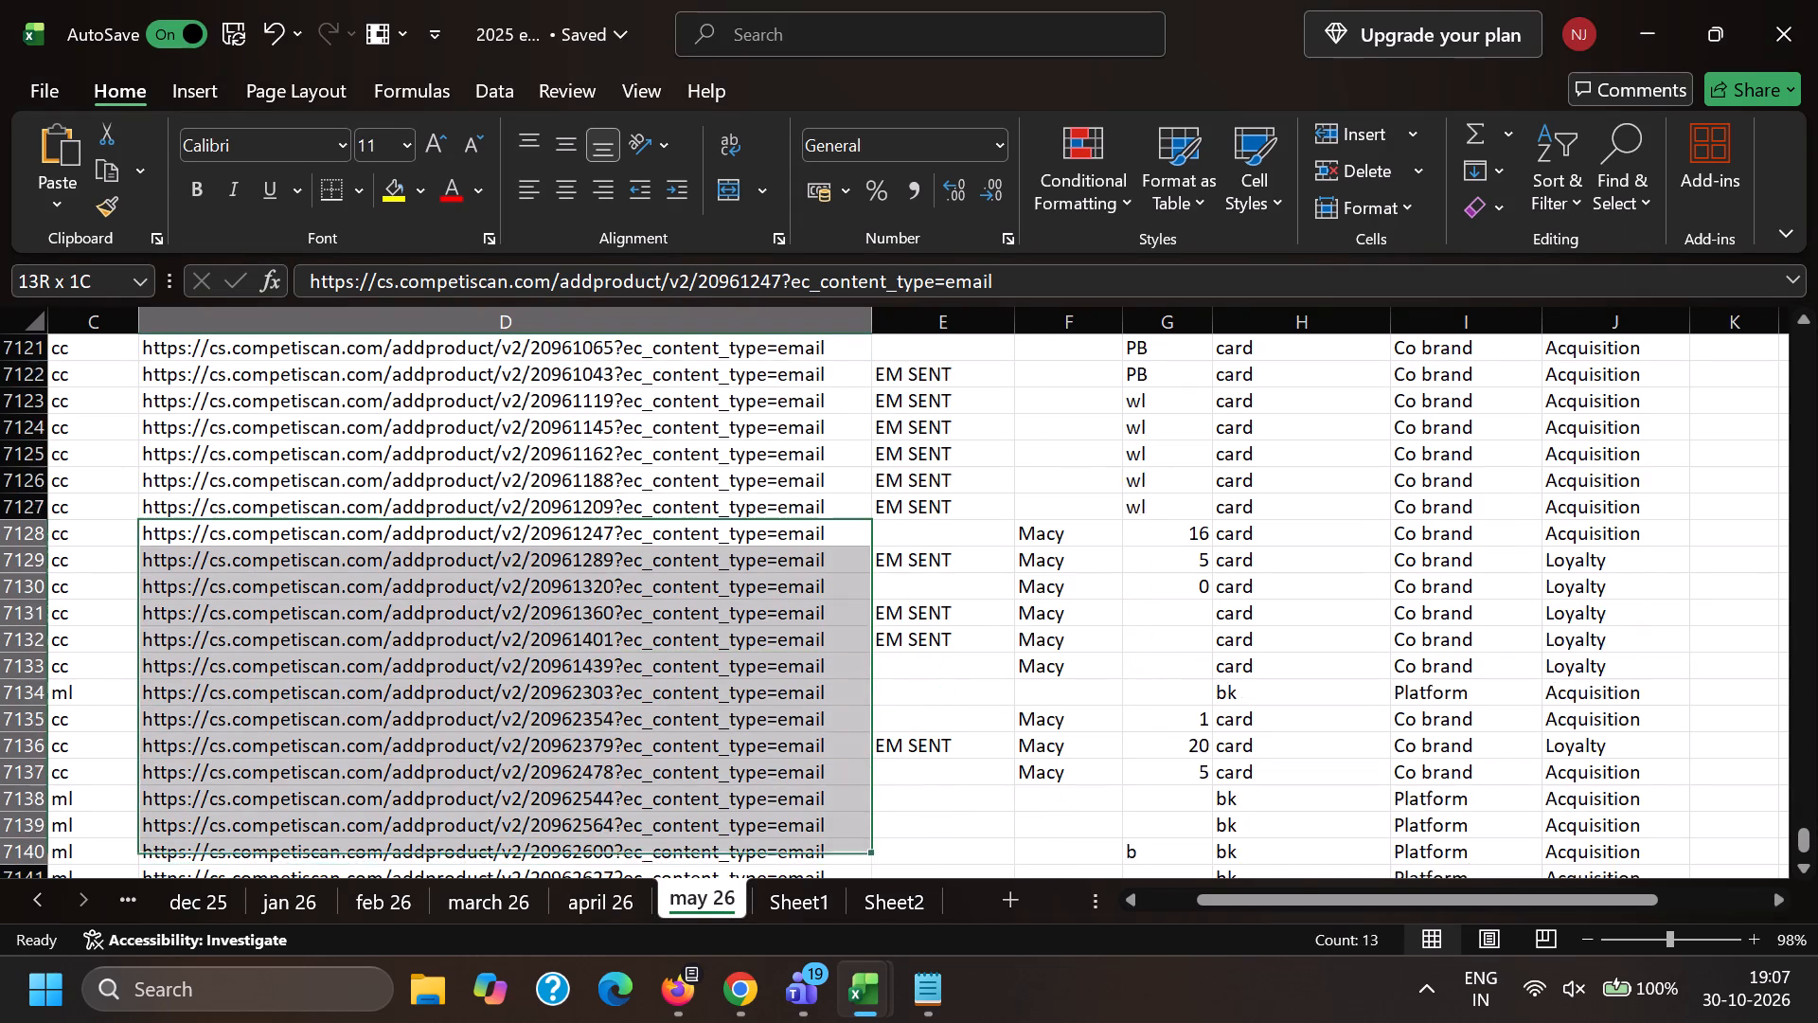
{"action": "key", "text": "shift+Down"}
{"action": "key", "text": "shift+Down"}
{"action": "key", "text": "shift+Down"}
{"action": "key", "text": "shift+Up"}
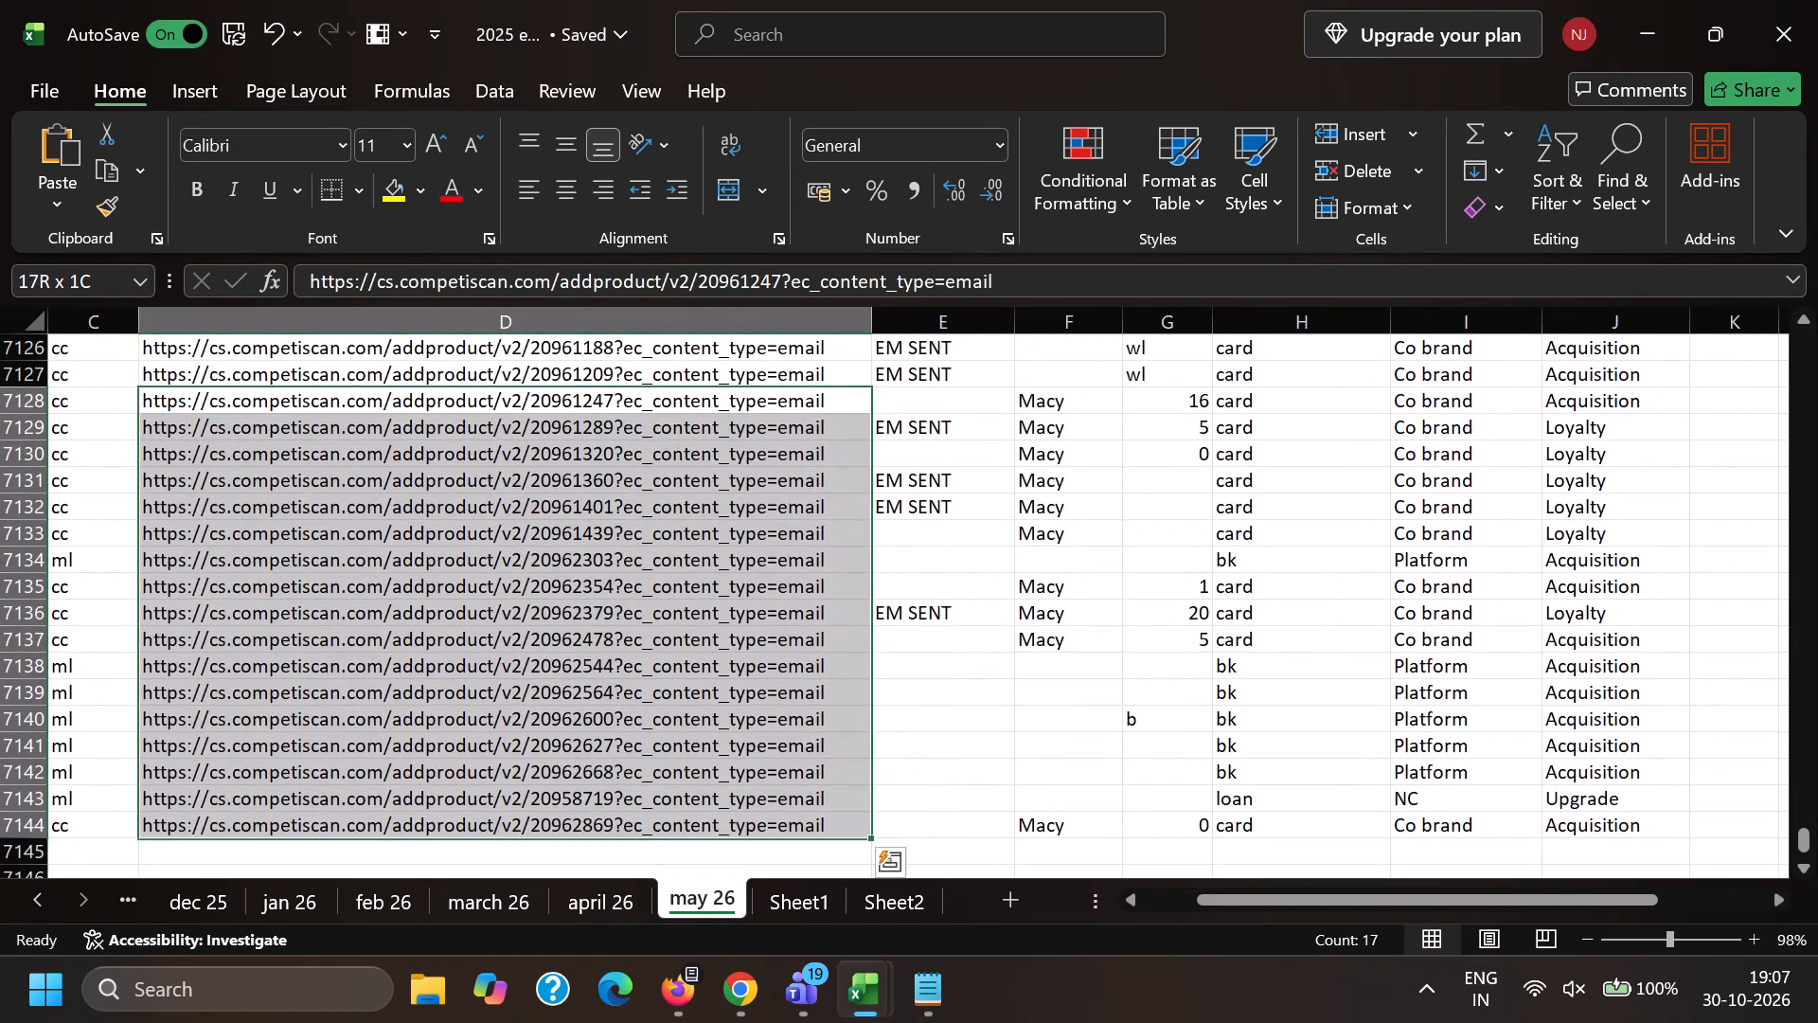
{"action": "key", "text": "ctrl+c"}
{"action": "key", "text": "alt+Tab"}
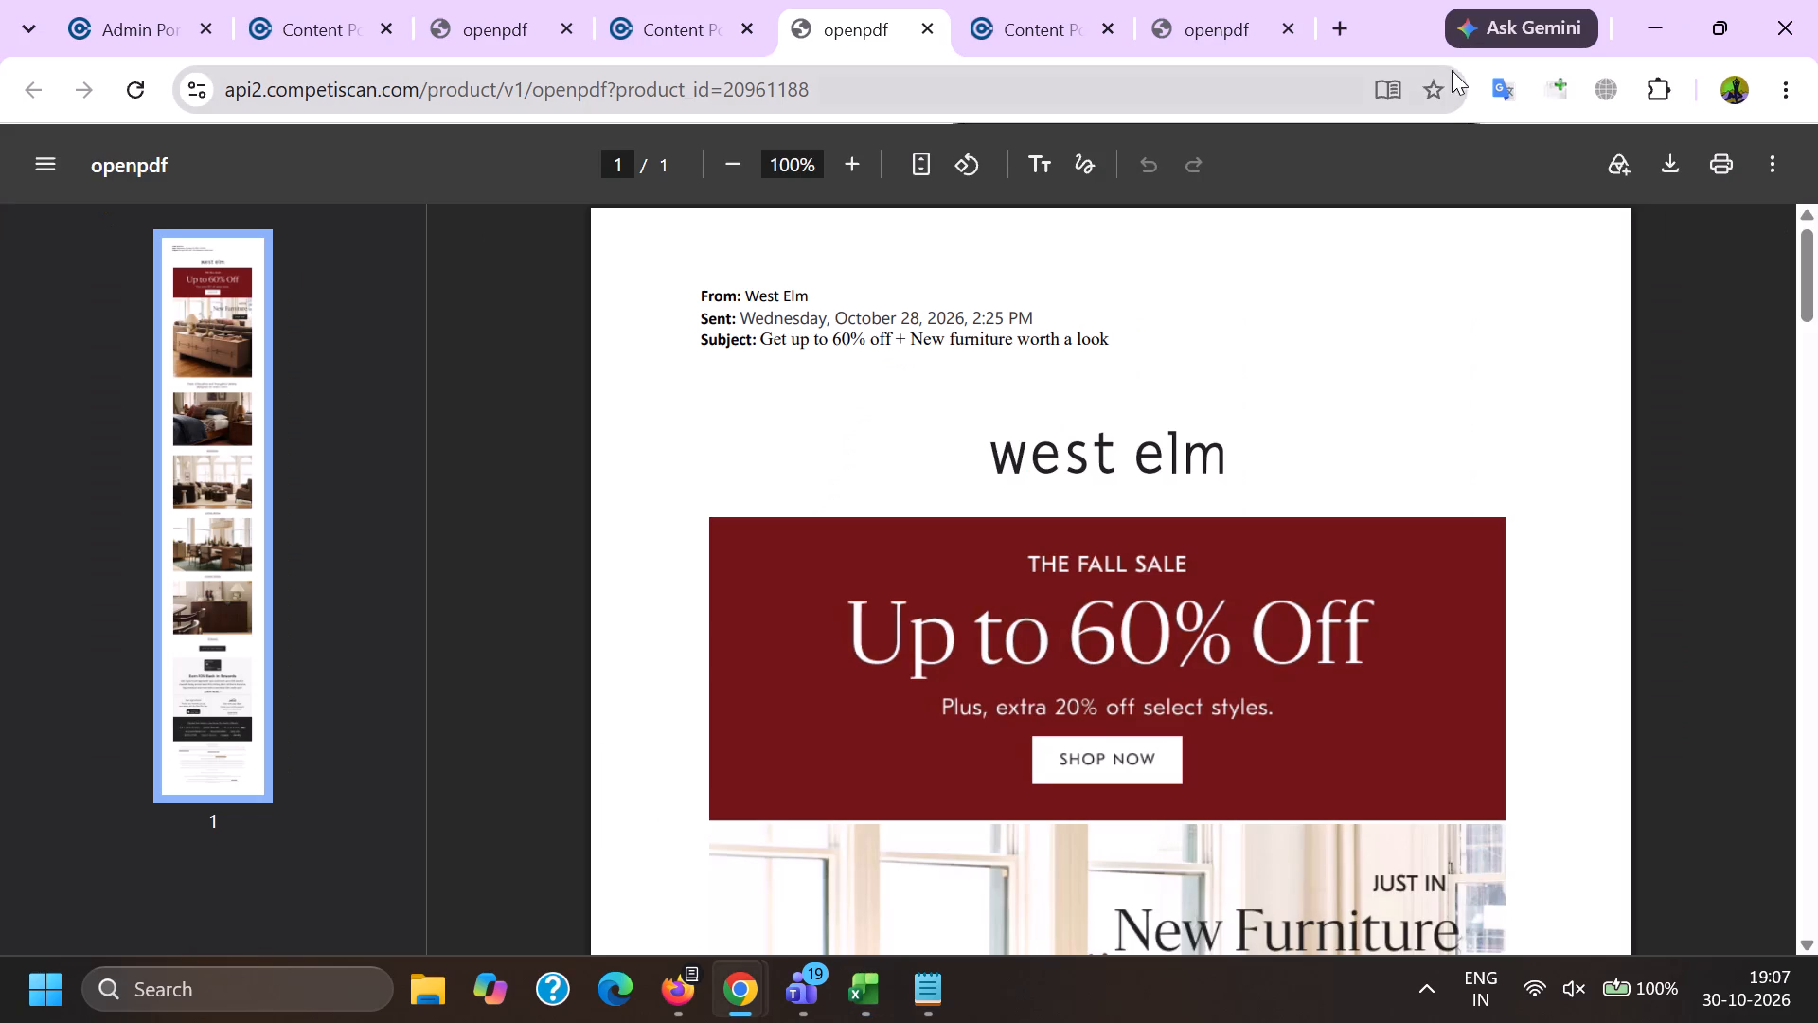
Paste the 17 copied product links, 20961247 through 20962869, into the URL opener extension and open them all in new browser tabs.
{"action": "left_click", "coordinate": [1554, 99]}
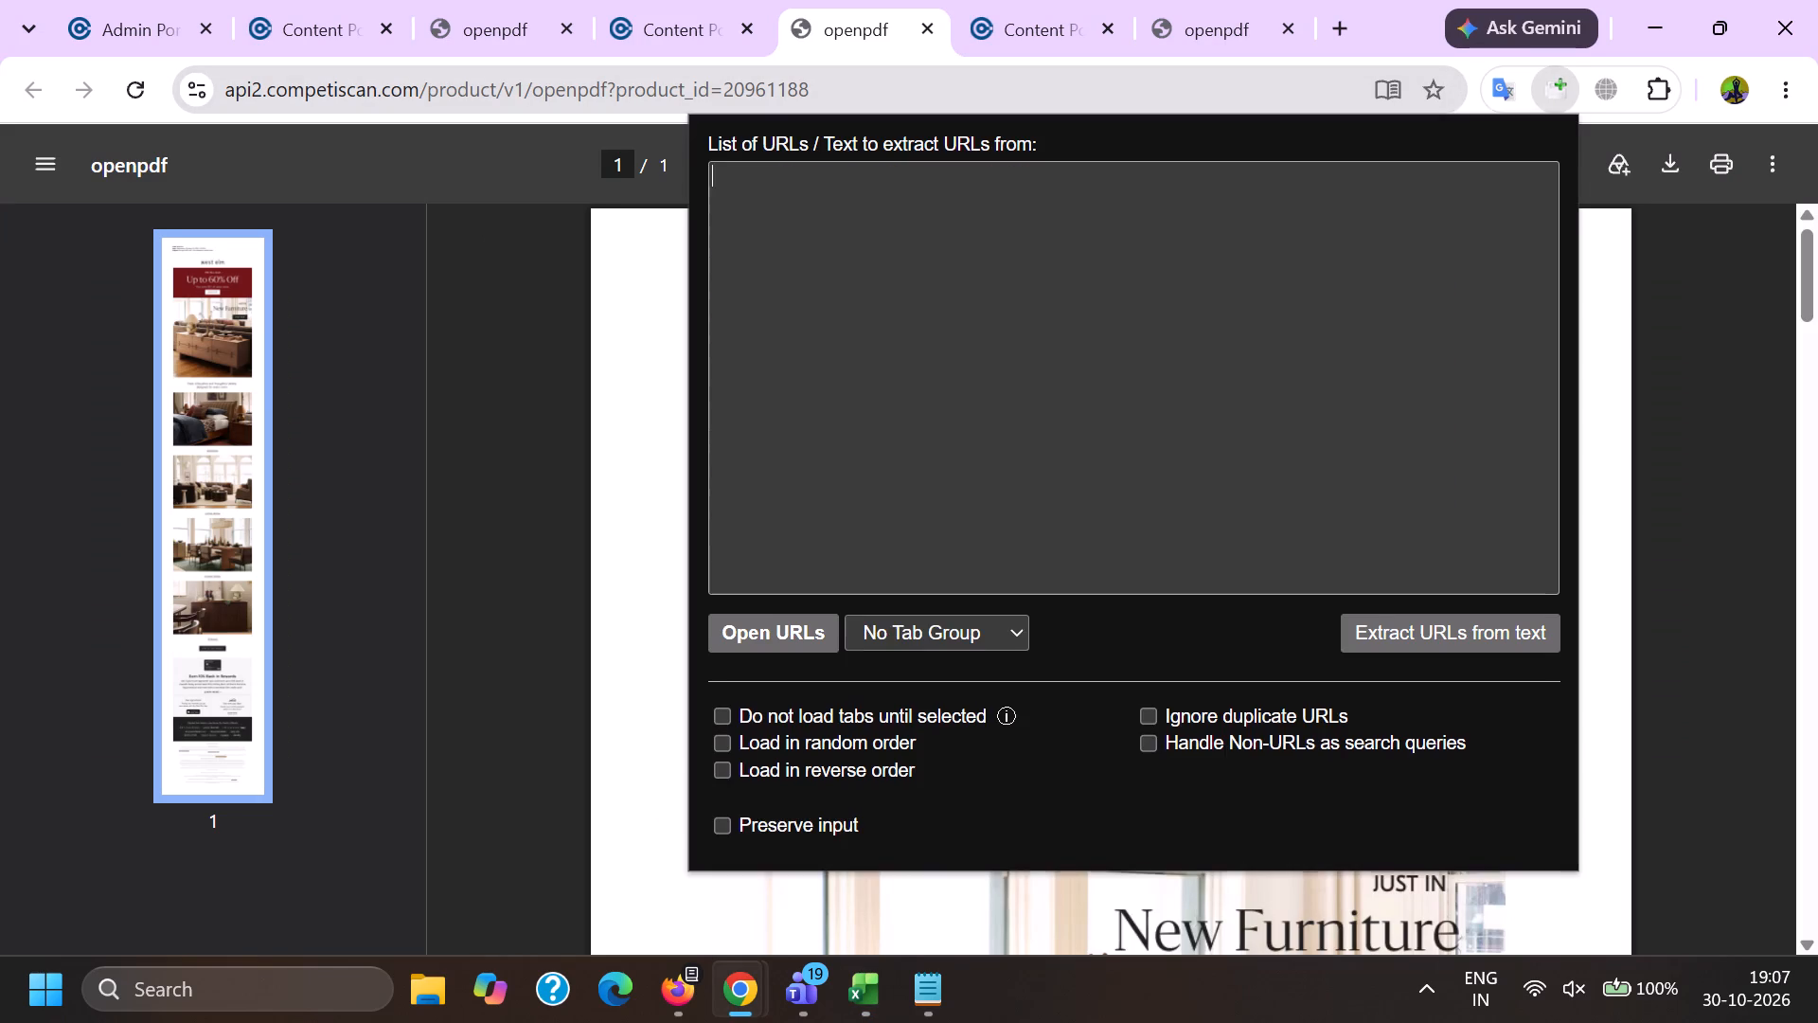
{"action": "key", "text": "ctrl+v"}
{"action": "left_click", "coordinate": [836, 632]}
{"action": "left_click", "coordinate": [455, 482]}
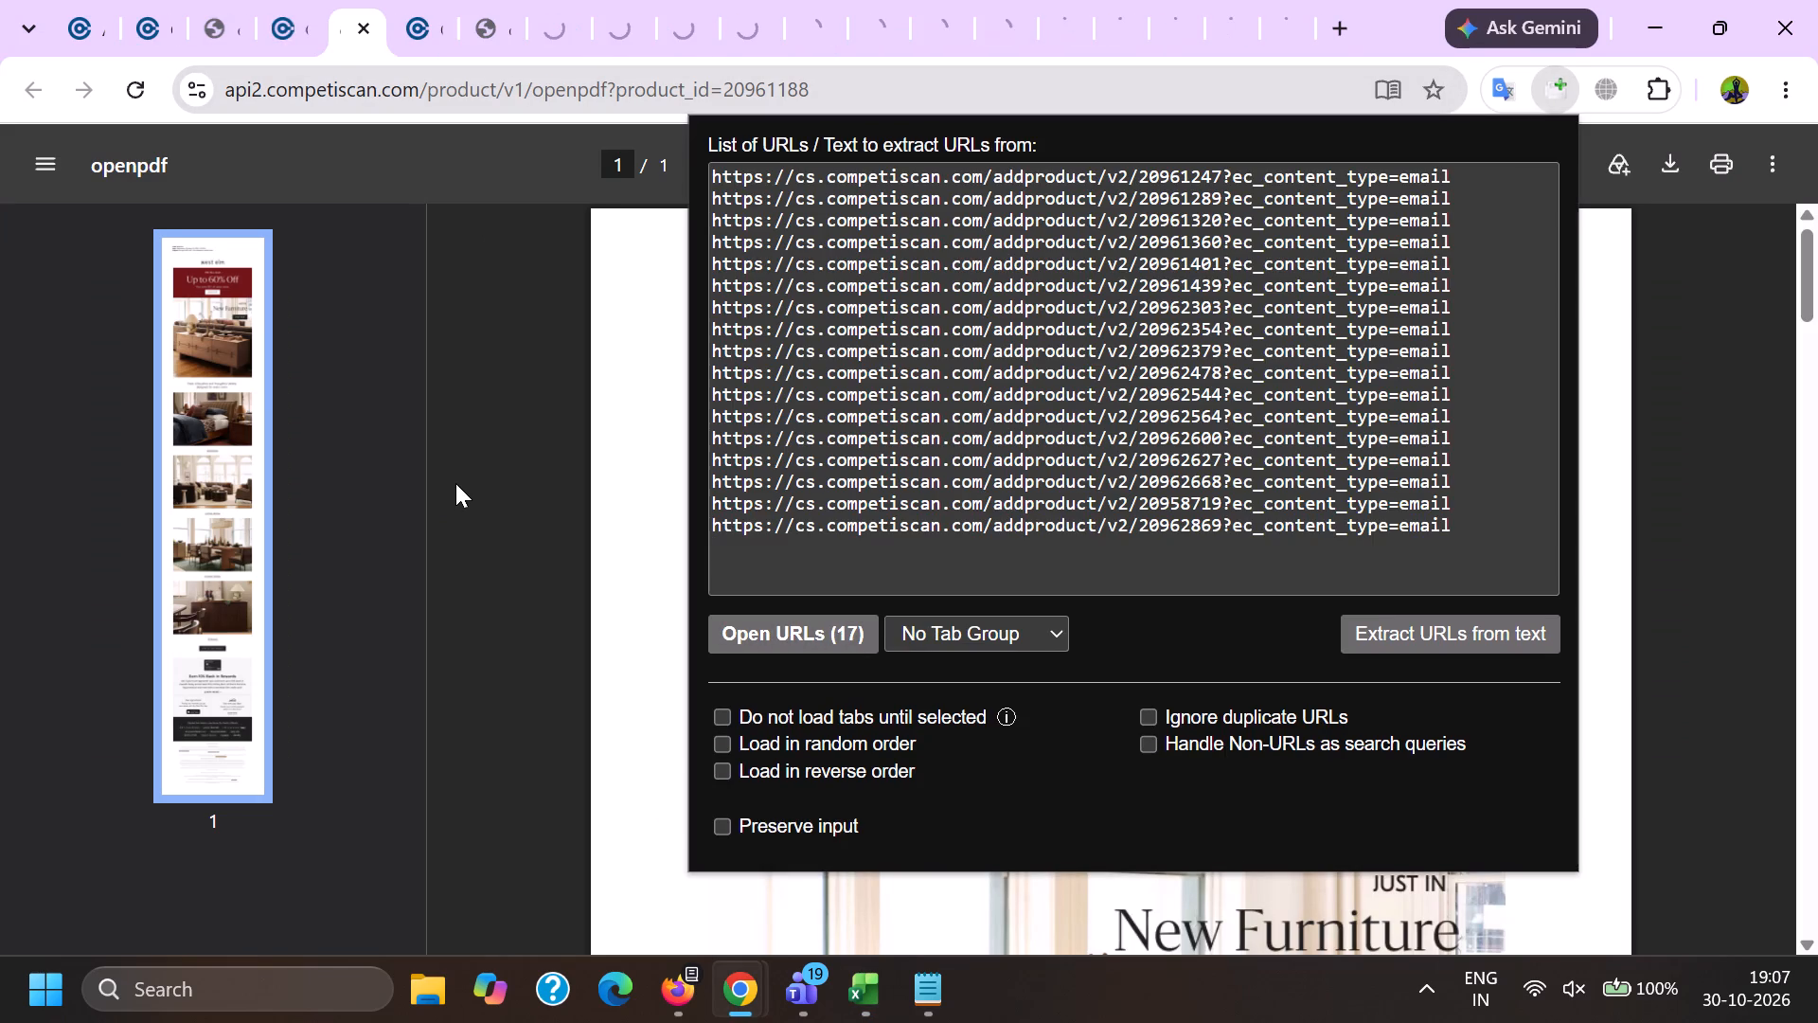
Close the record tab and PDF tab that precede product 20961188.
{"action": "left_click", "coordinate": [190, 0]}
{"action": "left_click", "coordinate": [121, 0]}
{"action": "left_click", "coordinate": [137, 35]}
{"action": "left_click", "coordinate": [136, 34]}
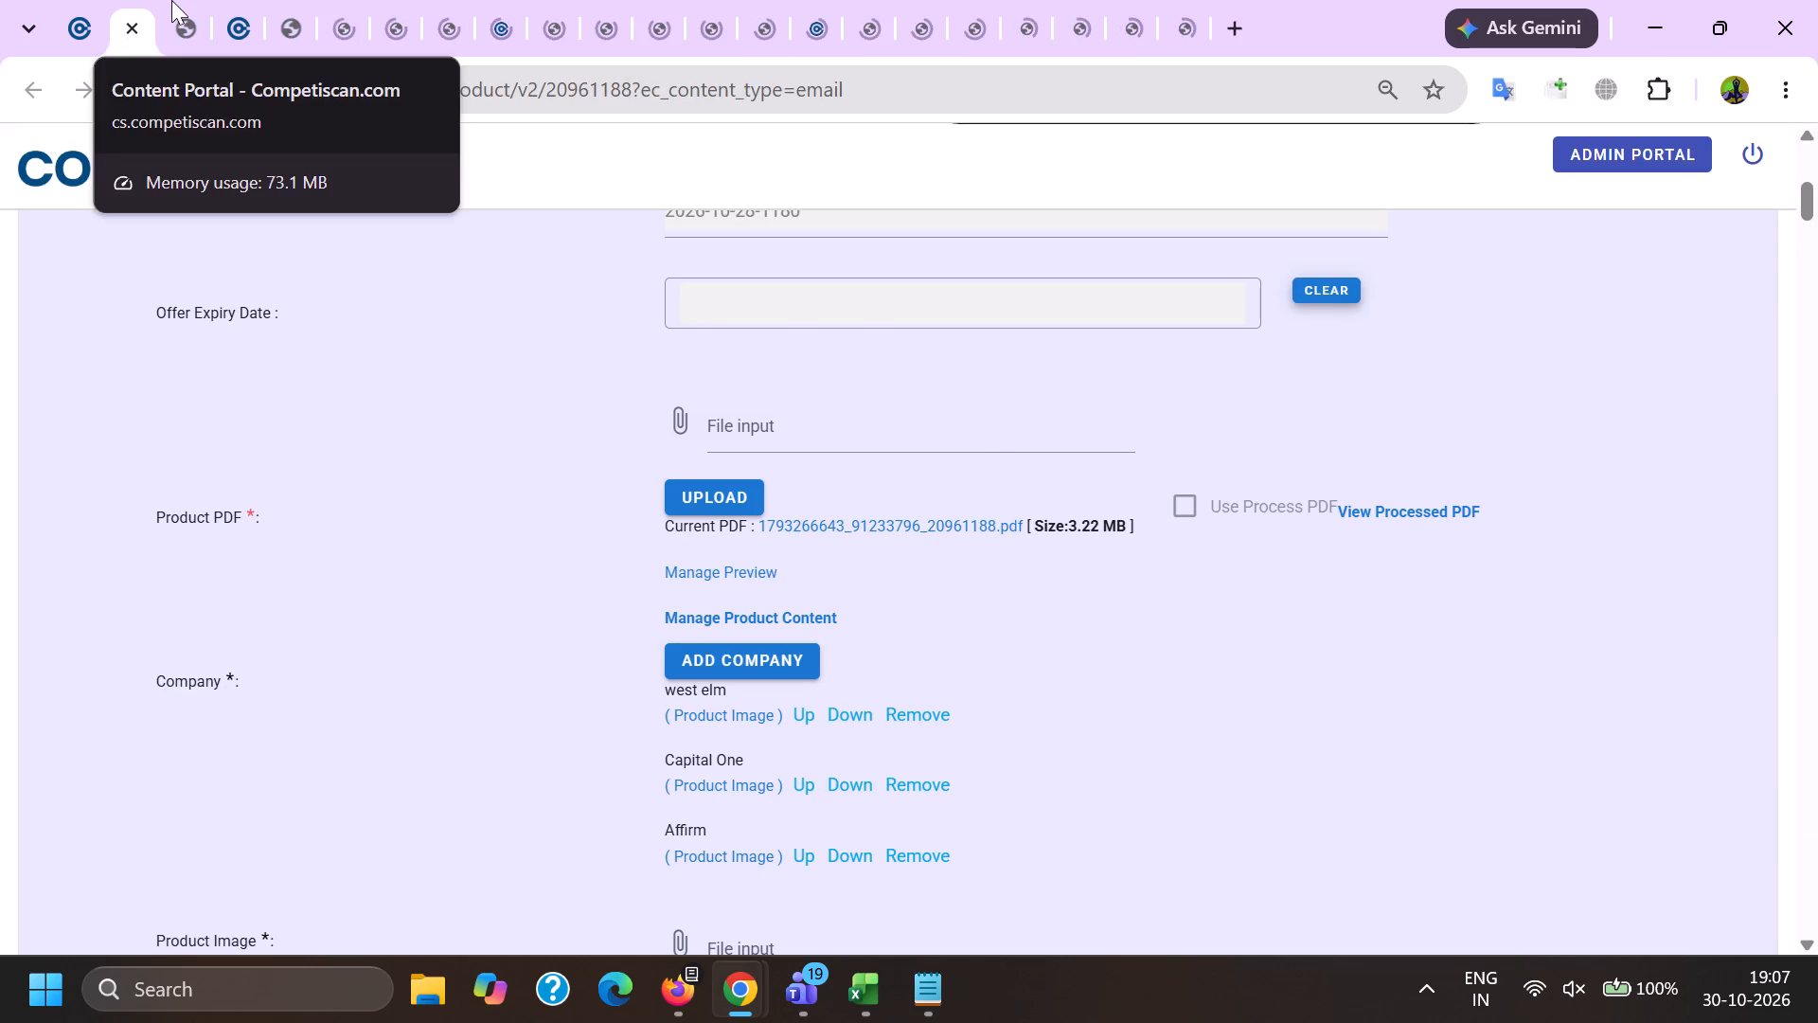
Check record 20961188 against its West Elm email PDF, including sector classifications, headline and incentive fields, and close both tabs.
{"action": "left_click", "coordinate": [171, 0]}
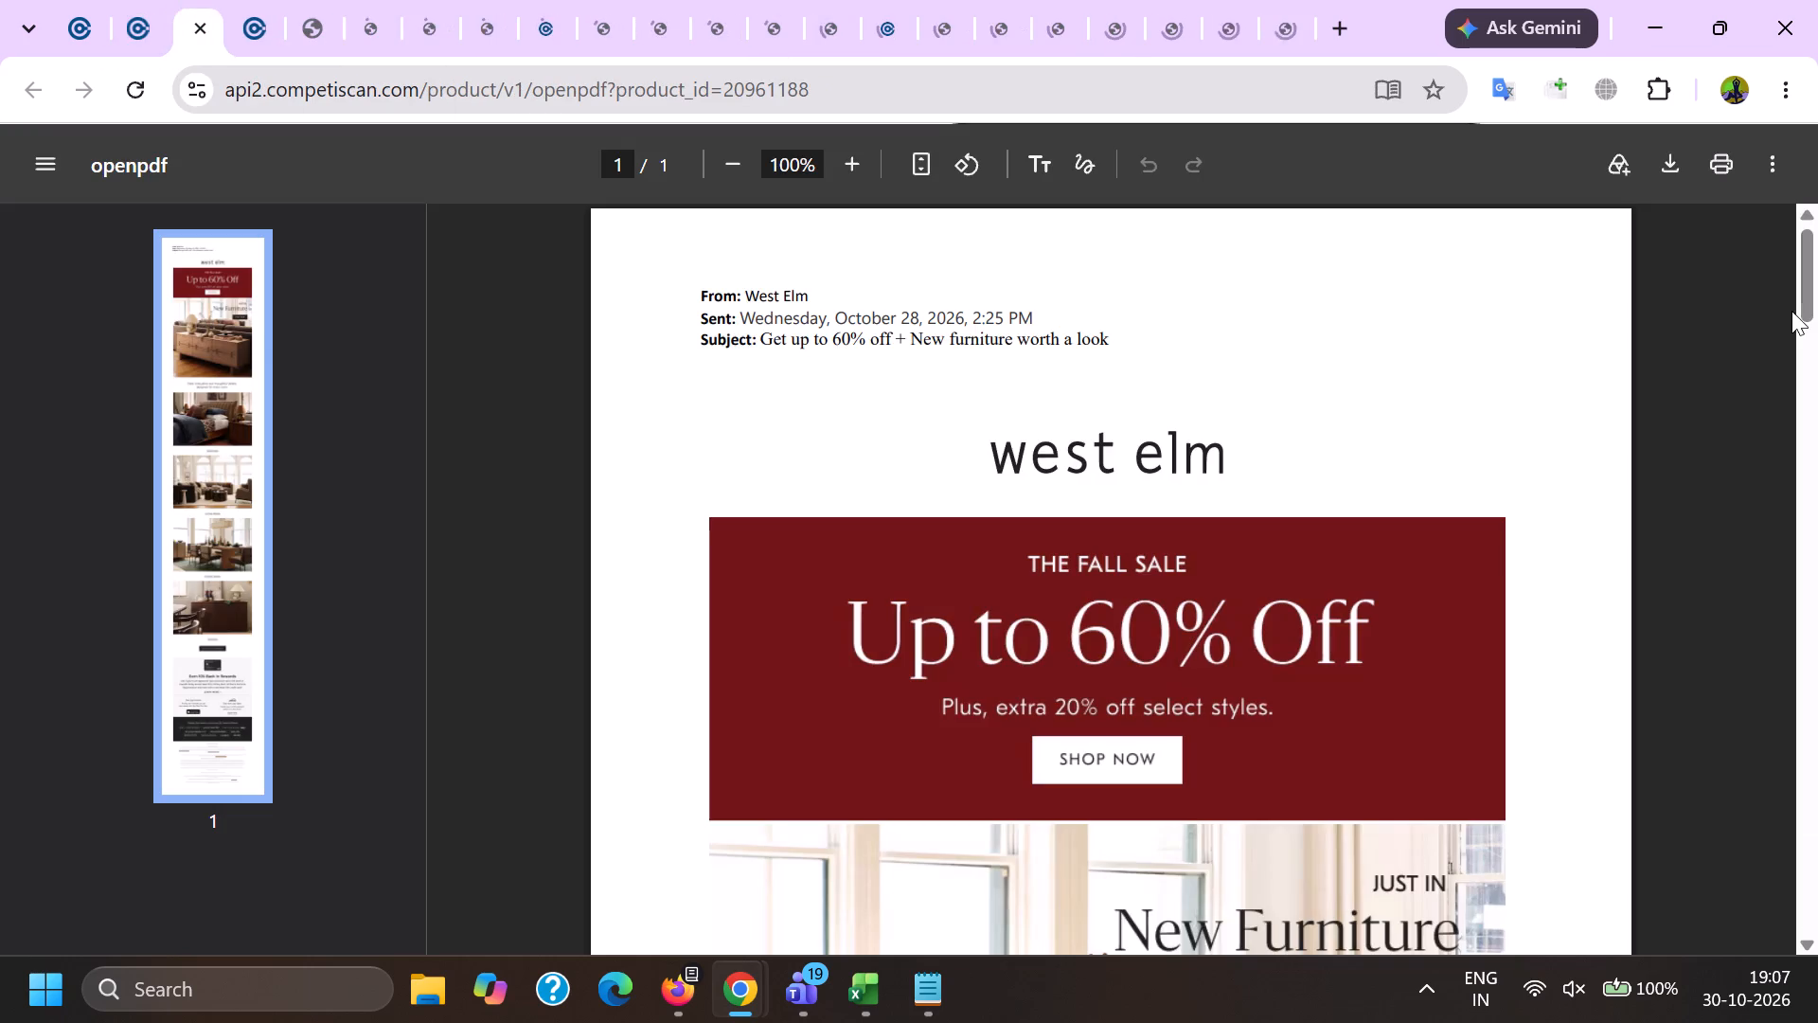
{"action": "left_click_drag", "start_coordinate": [1806, 307], "coordinate": [1817, 1014]}
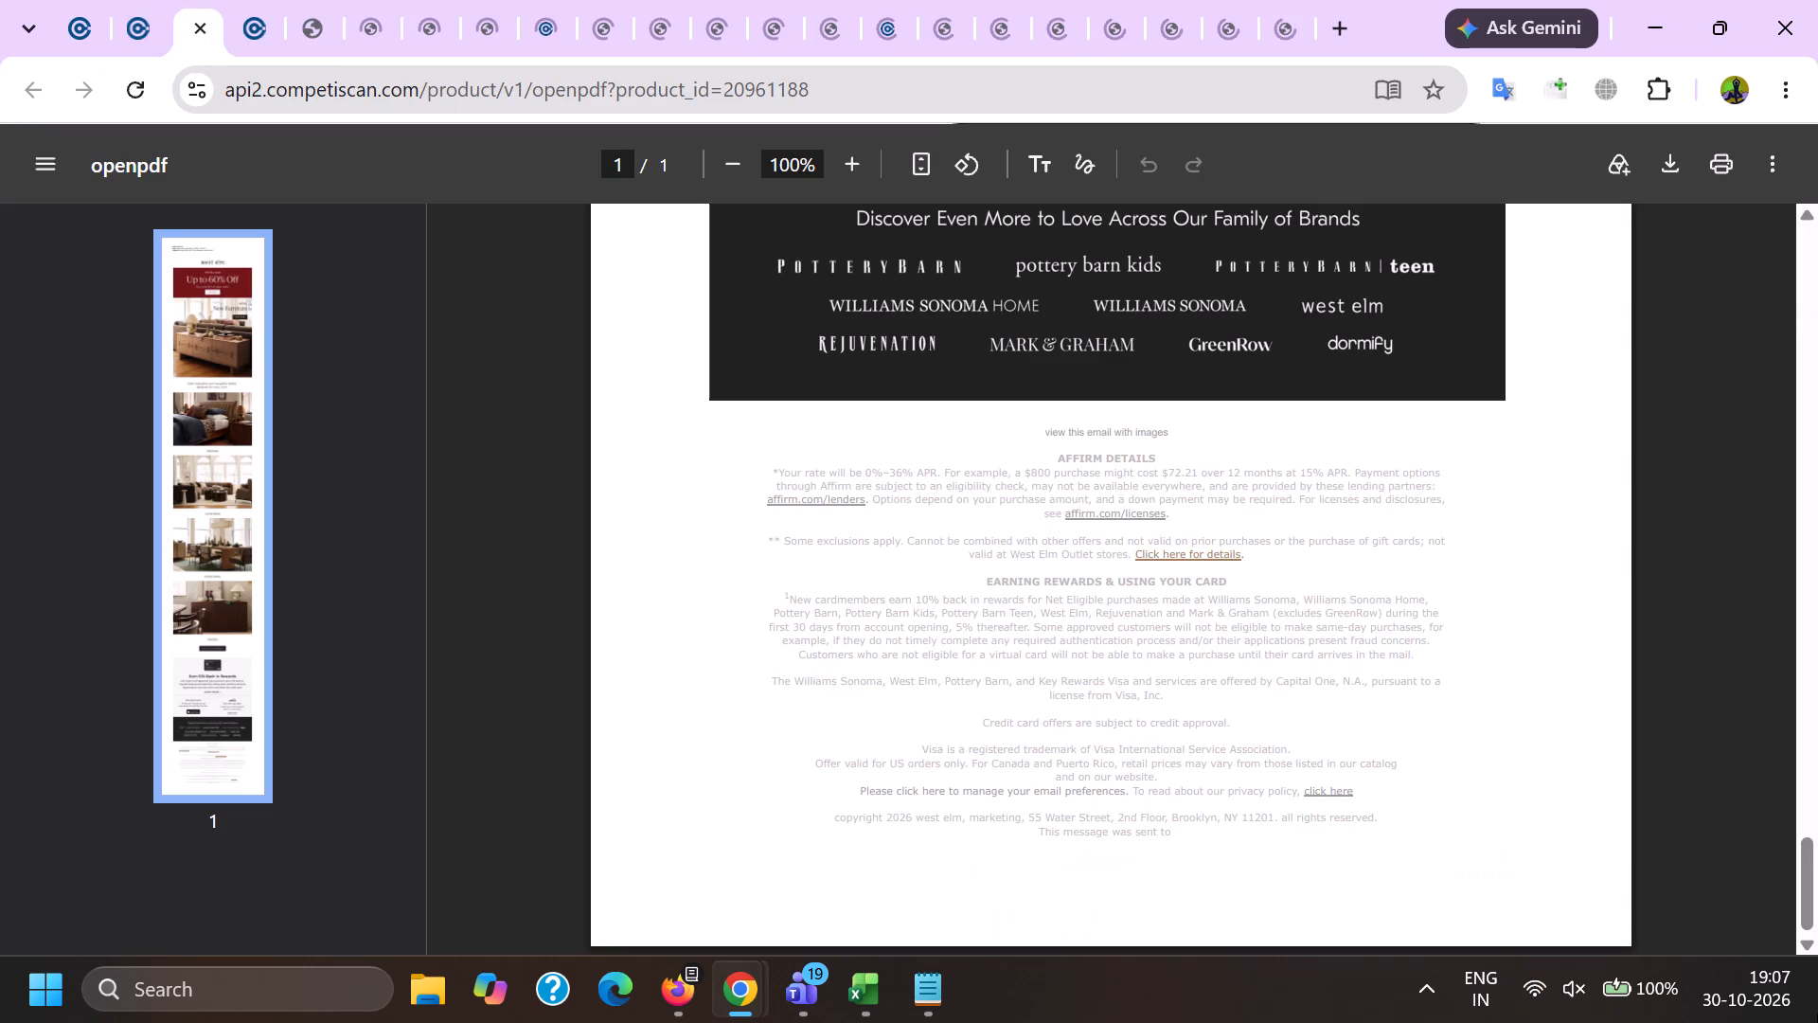
{"action": "left_click", "coordinate": [155, 0]}
{"action": "scroll", "coordinate": [1290, 550], "scroll_direction": "down", "scroll_amount": 9}
{"action": "scroll", "coordinate": [1155, 655], "scroll_direction": "down", "scroll_amount": 3}
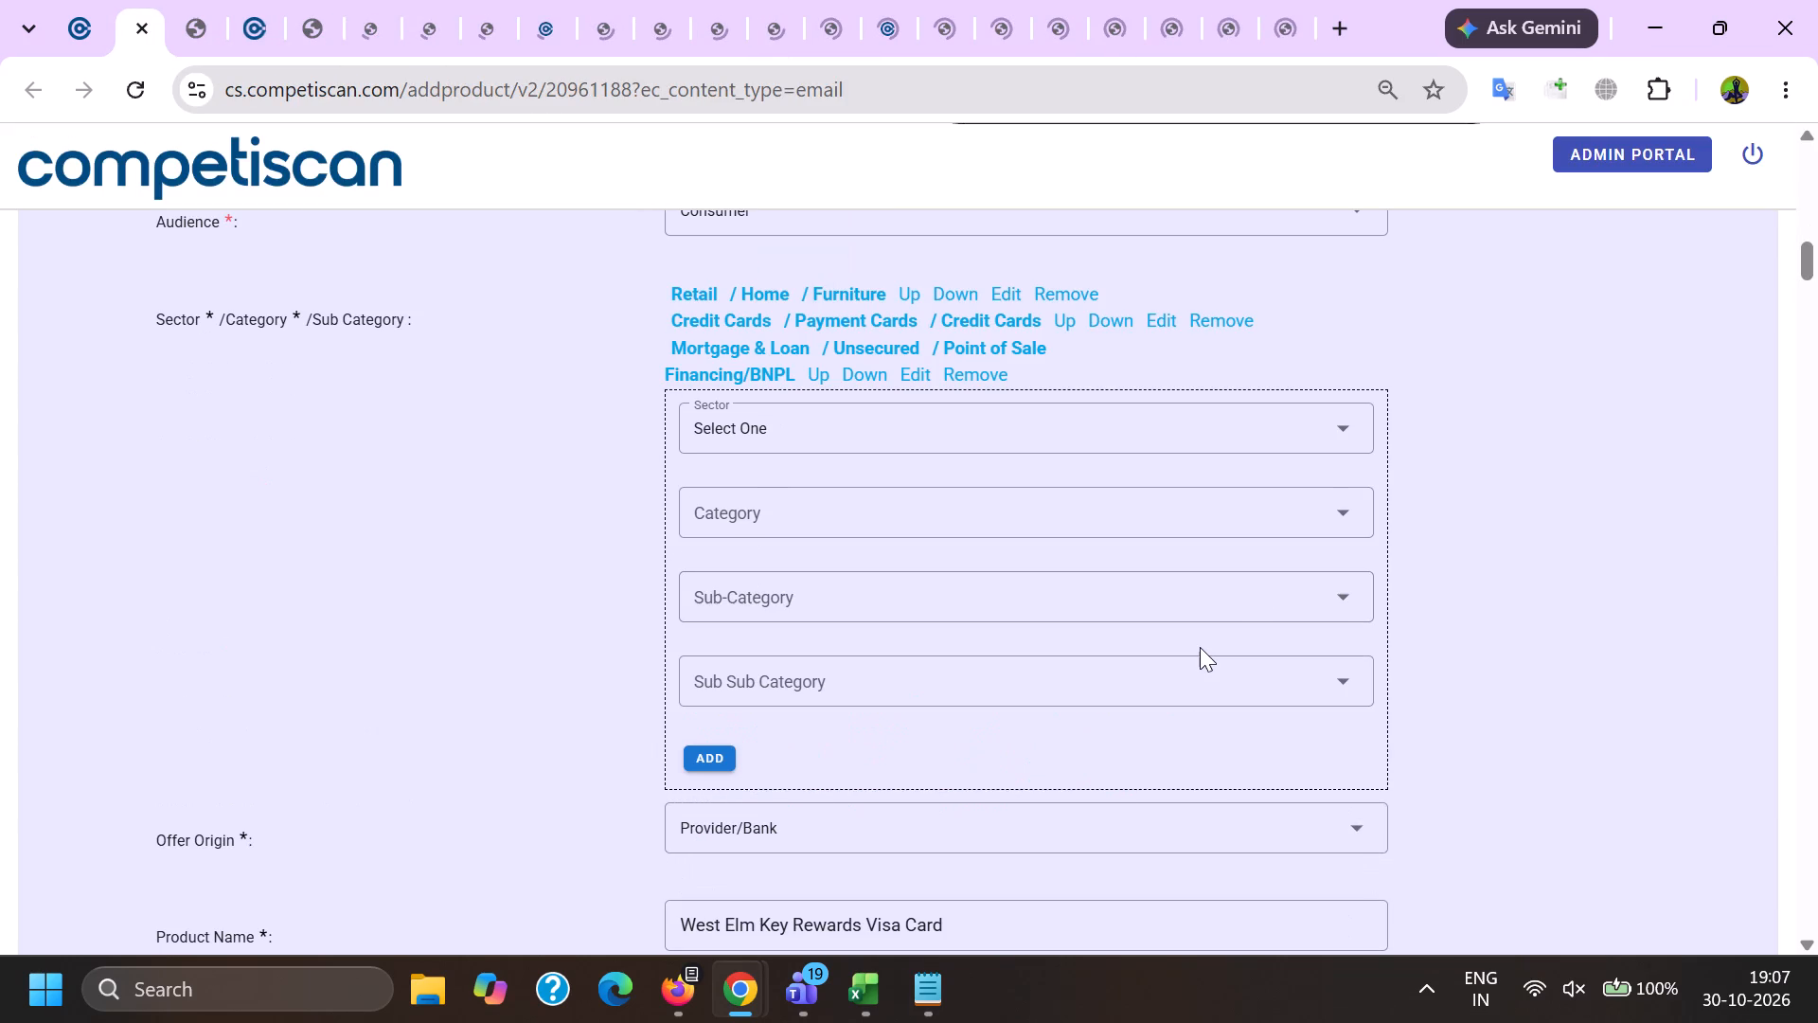
{"action": "left_click_drag", "start_coordinate": [1250, 610], "coordinate": [32, 499]}
{"action": "scroll", "coordinate": [705, 543], "scroll_direction": "down", "scroll_amount": 16}
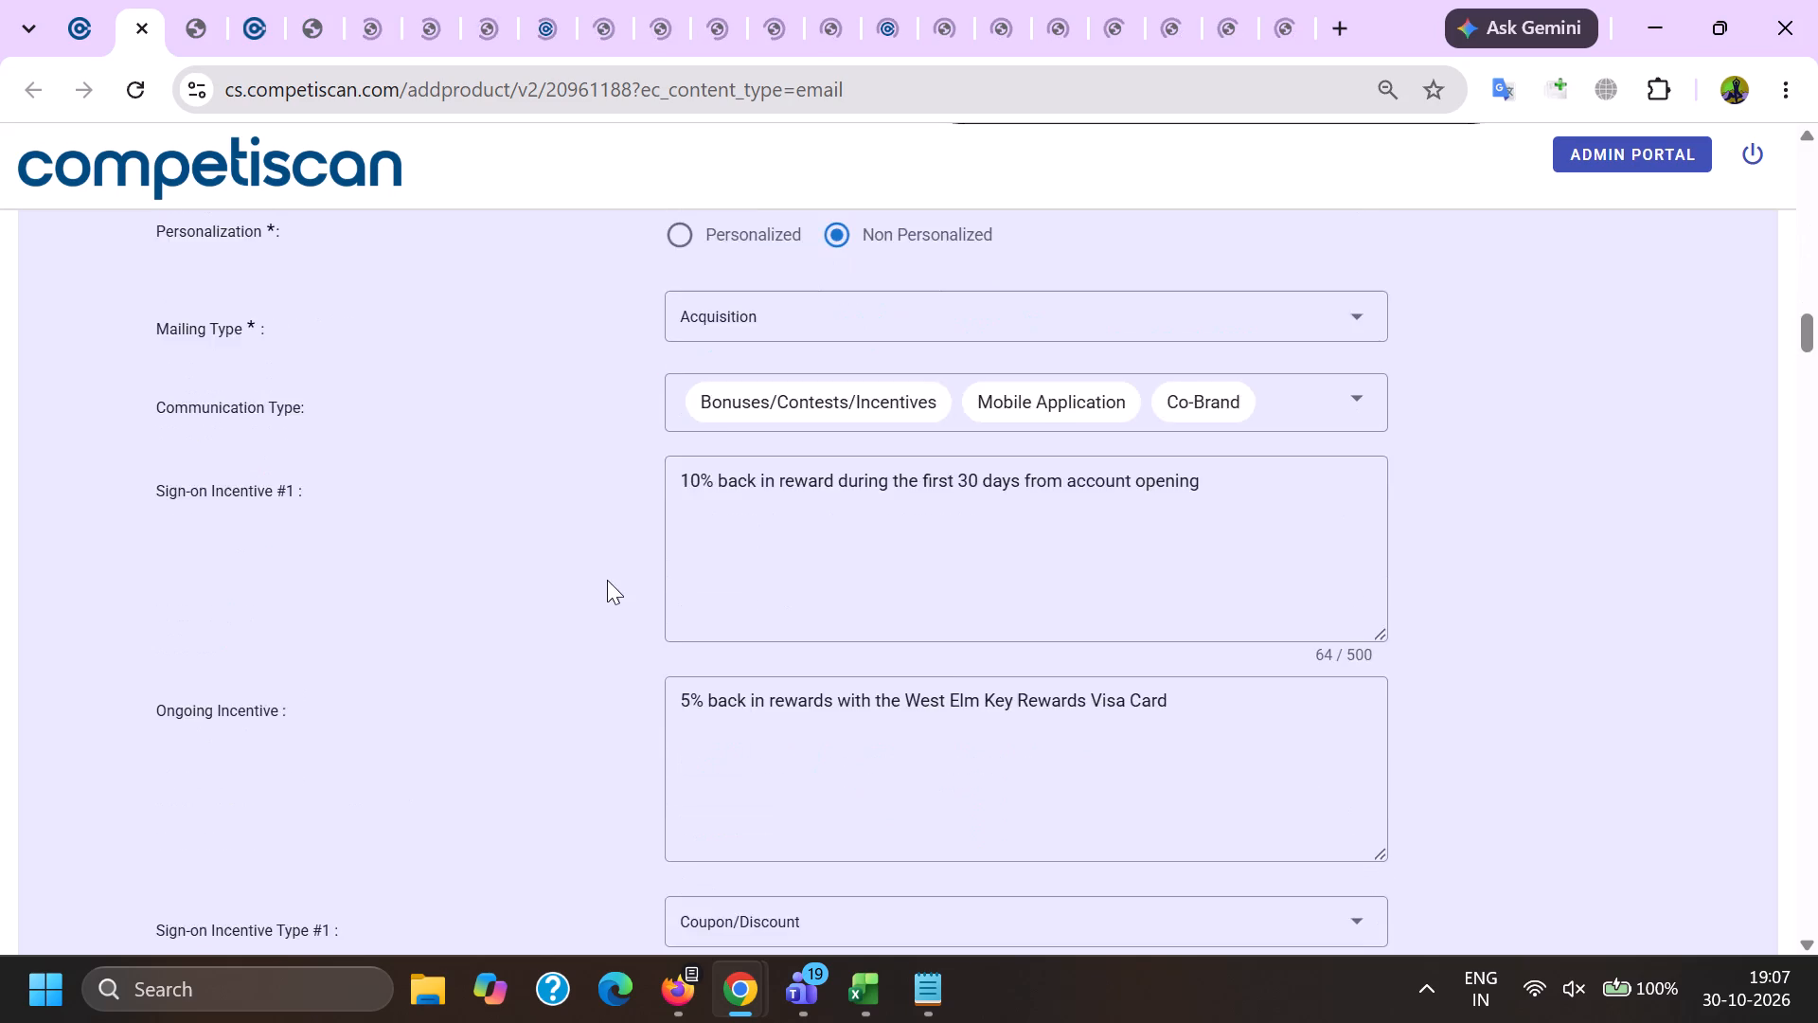
{"action": "scroll", "coordinate": [607, 580], "scroll_direction": "down", "scroll_amount": 20}
{"action": "scroll", "coordinate": [607, 580], "scroll_direction": "down", "scroll_amount": 13}
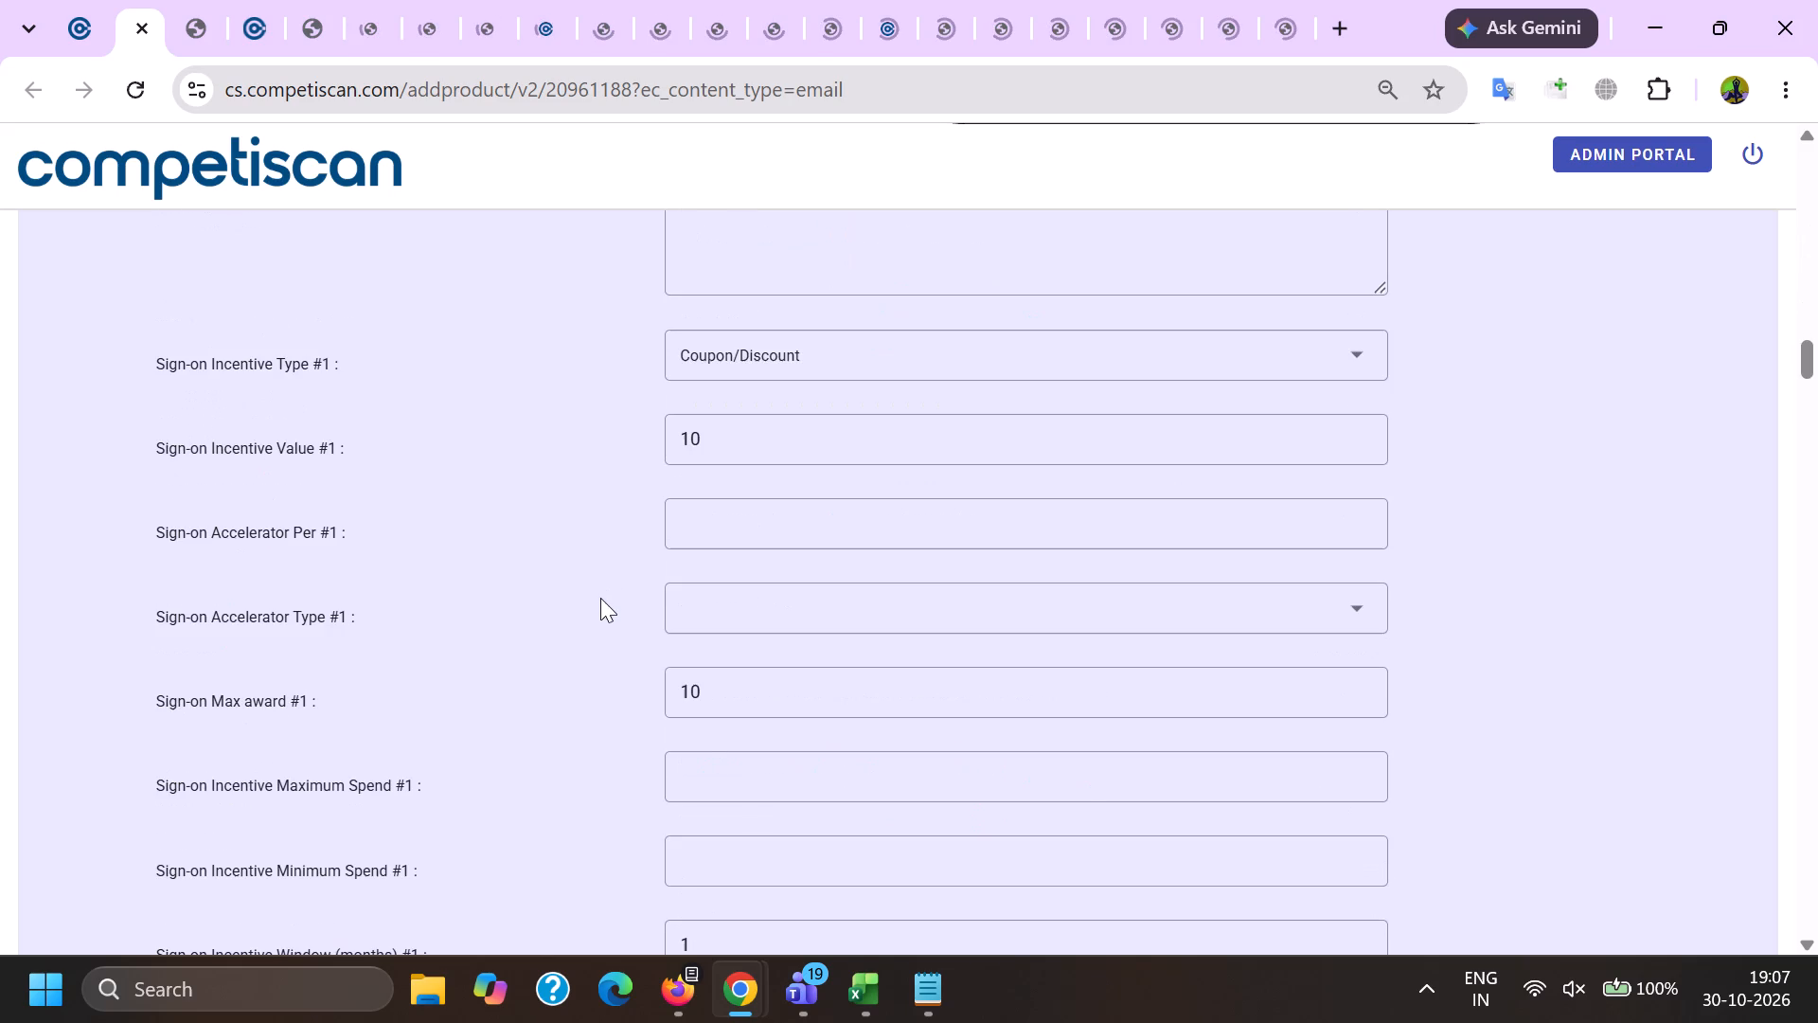
{"action": "left_click", "coordinate": [600, 601]}
{"action": "key", "text": "End"}
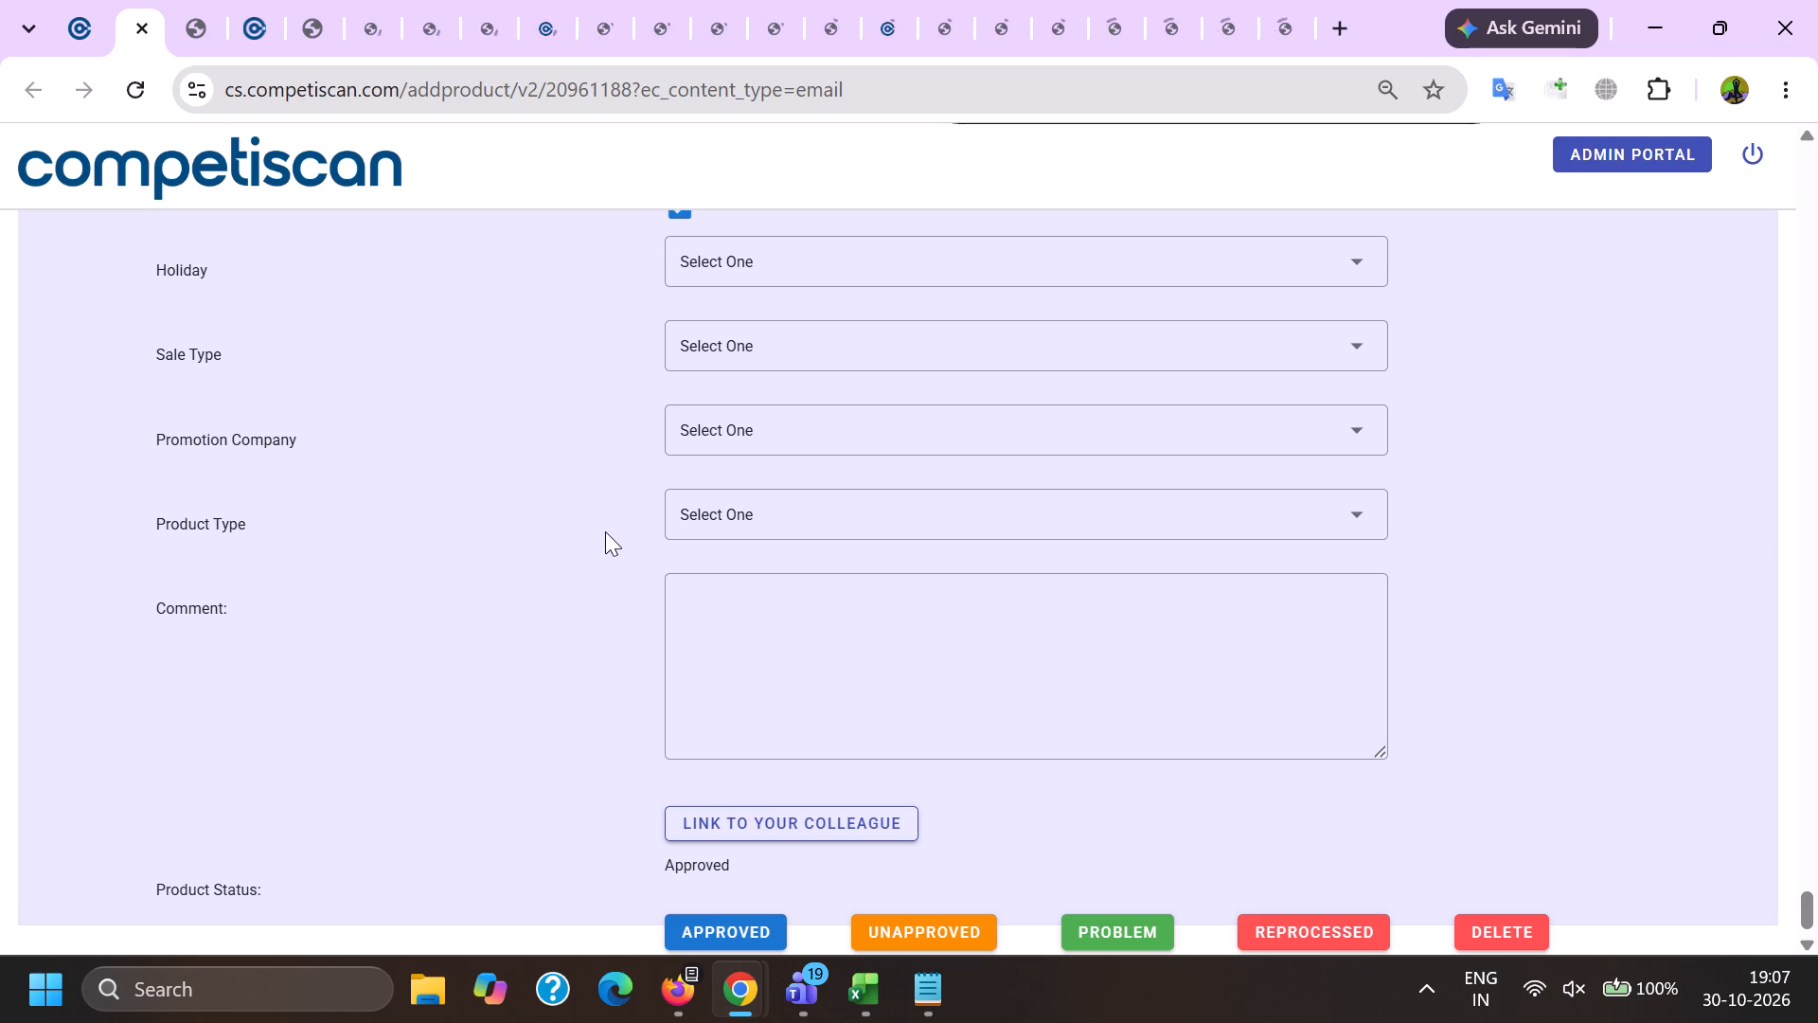
{"action": "scroll", "coordinate": [763, 660], "scroll_direction": "down", "scroll_amount": 2}
{"action": "double_click", "coordinate": [144, 24]}
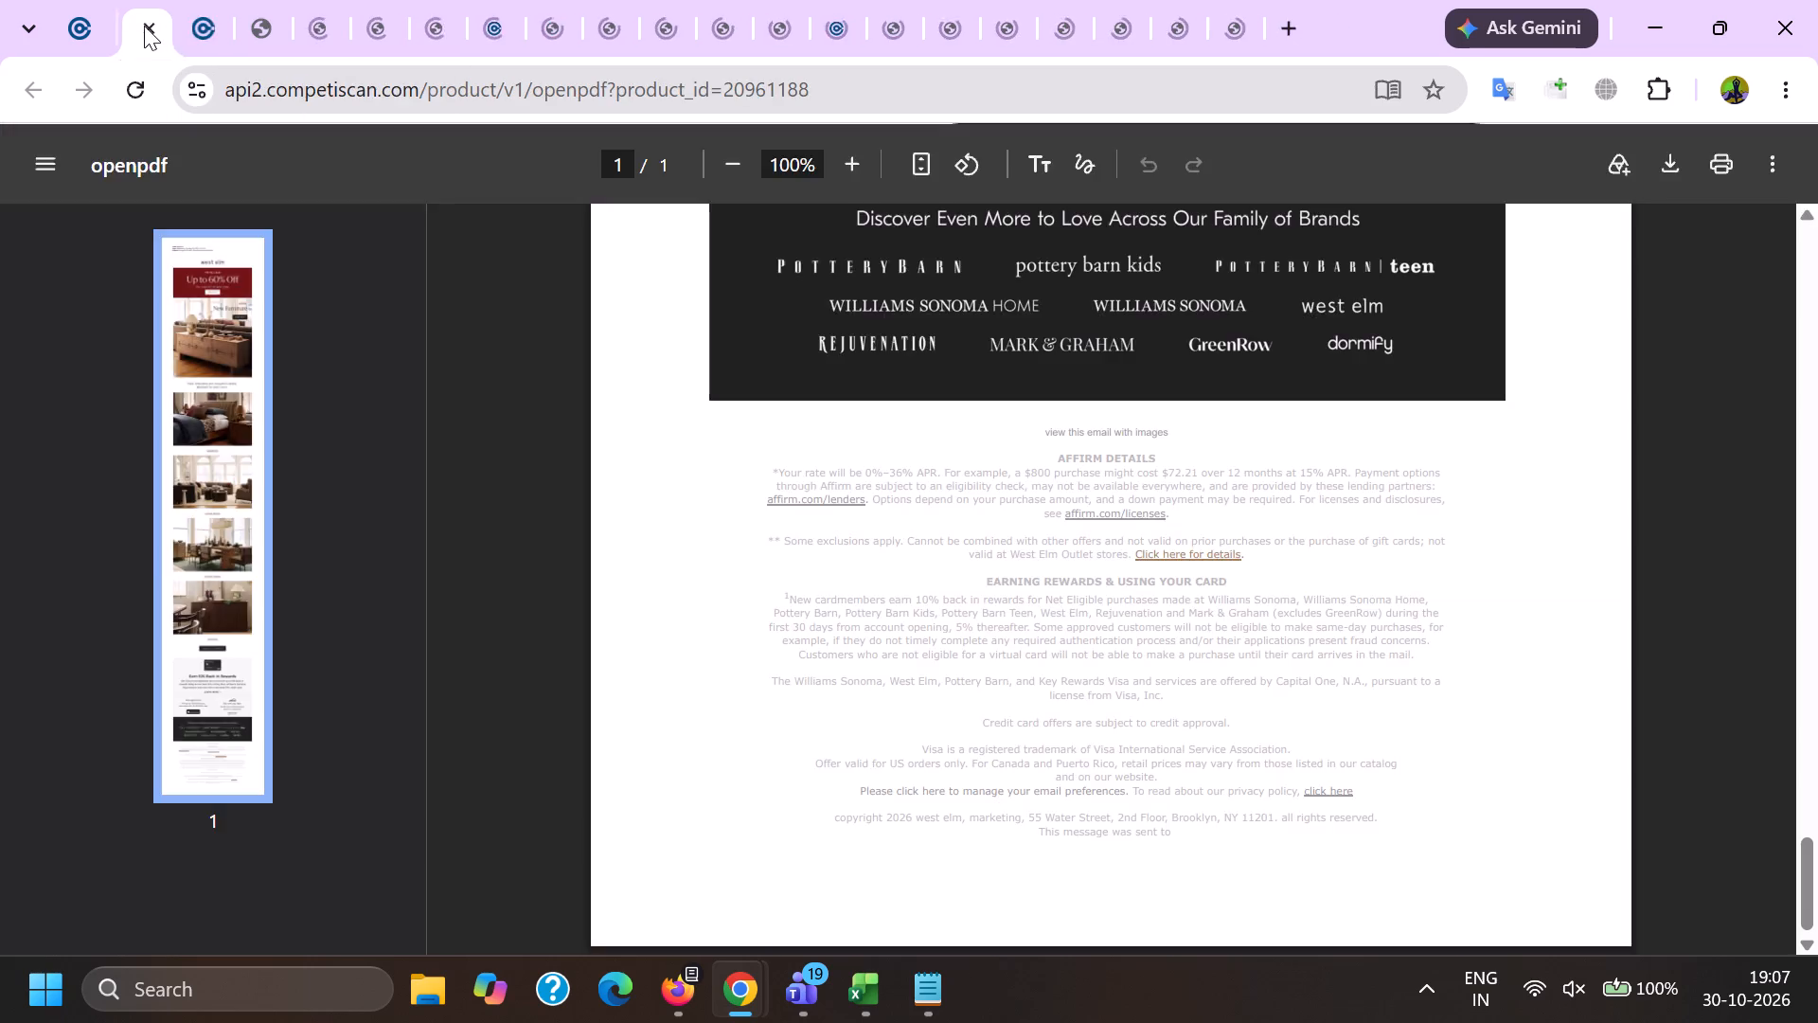
Search the PDF of product 20961209 for the @ character.
{"action": "left_click", "coordinate": [183, 0]}
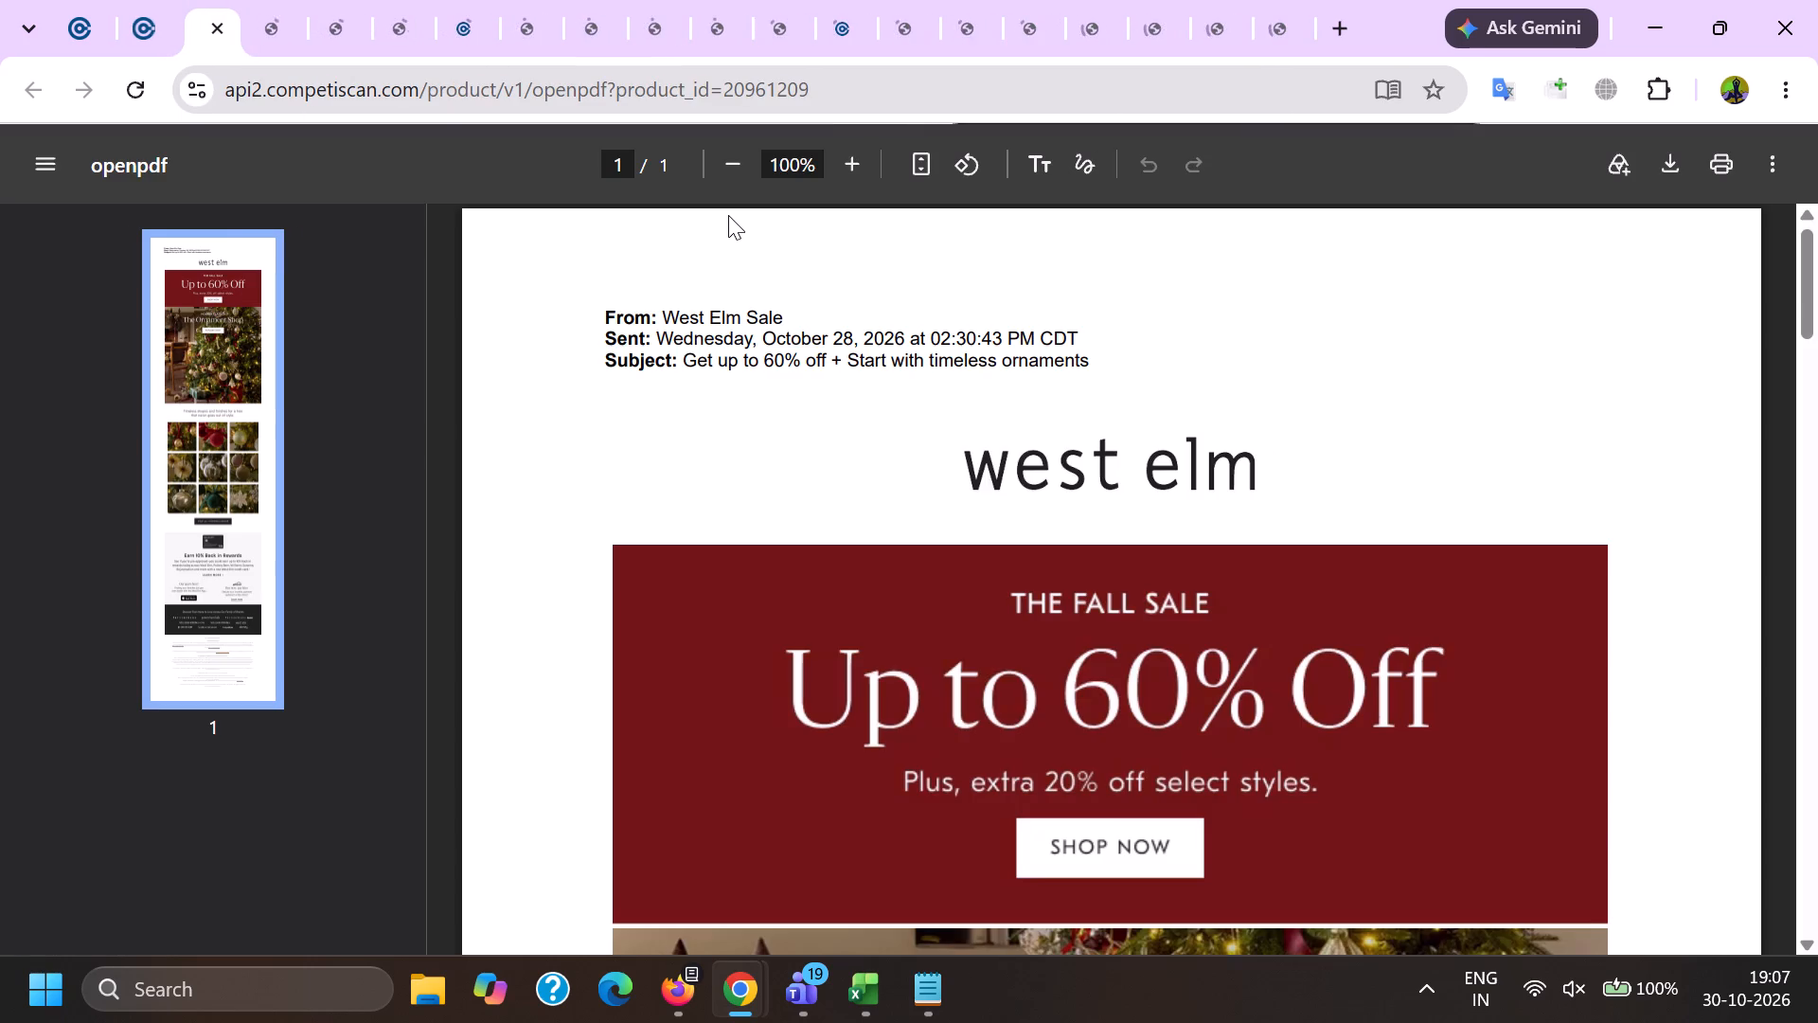
{"action": "key", "text": "ctrl+f"}
{"action": "key", "text": "shift+at"}
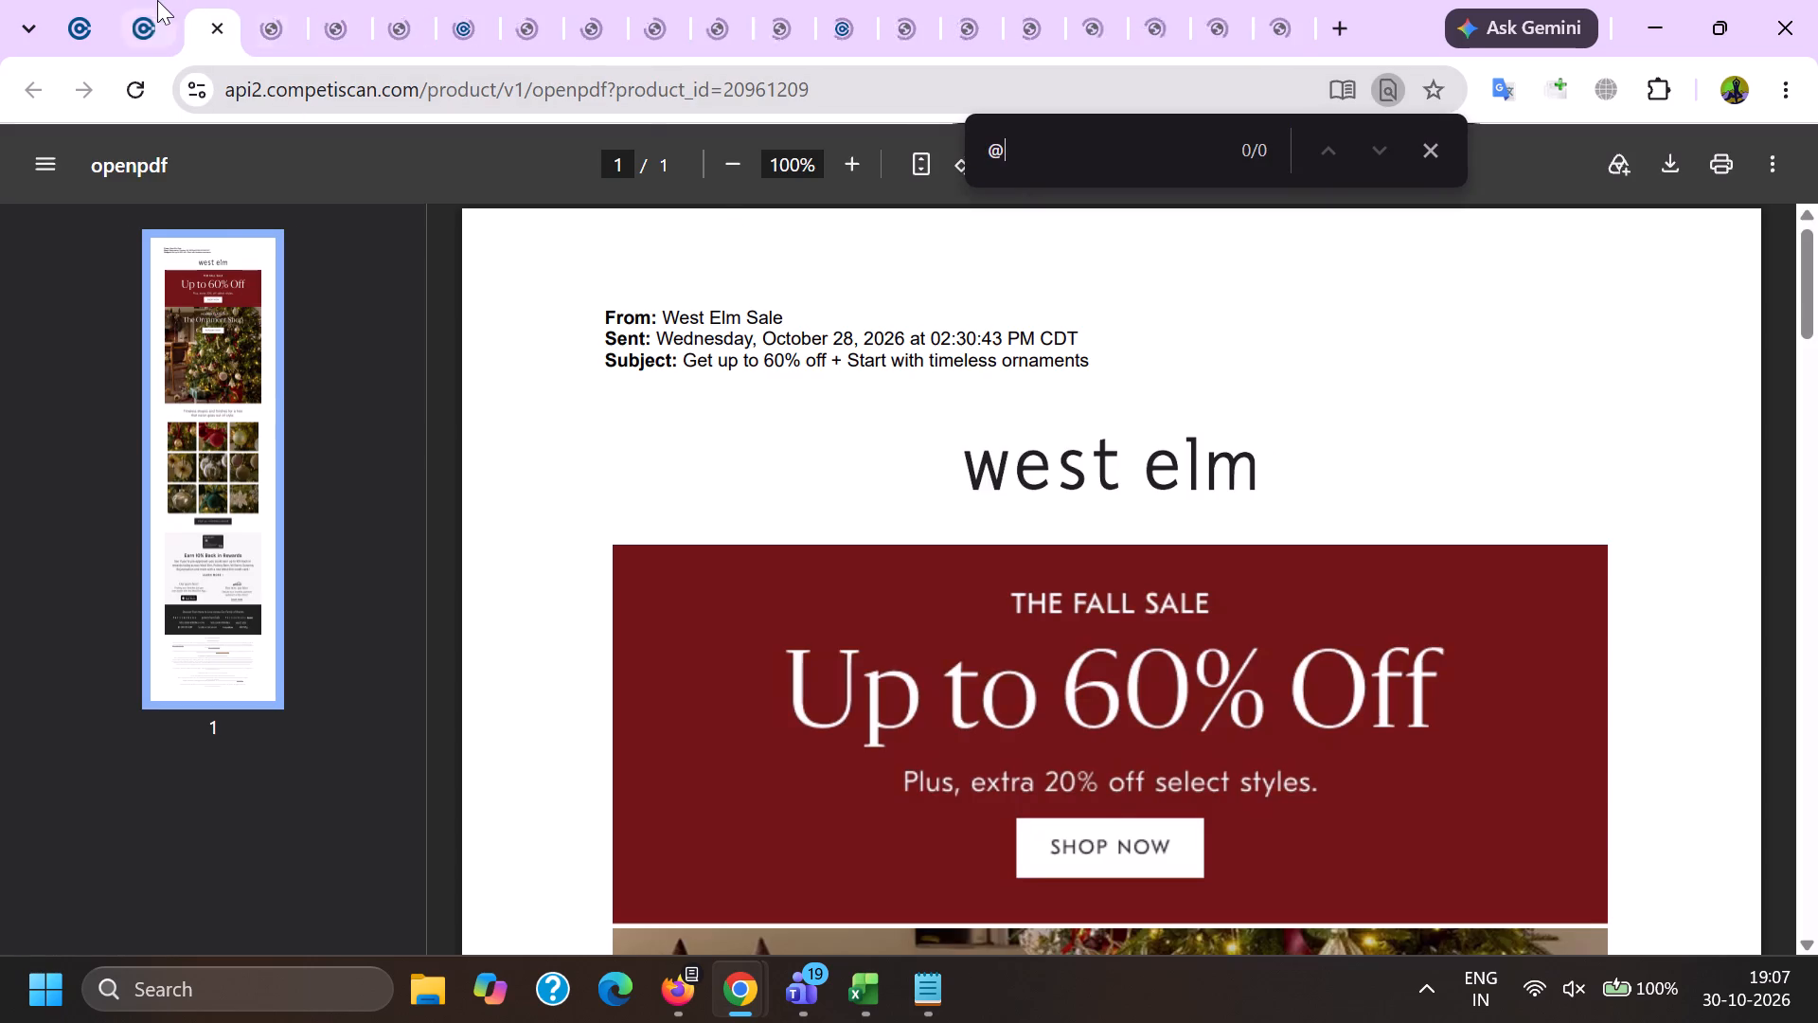
Add the sector classification Mortgage & Loan / Unsecured / Point of Sale Financing/BNPL to record 20961209.
{"action": "left_click", "coordinate": [154, 0]}
{"action": "scroll", "coordinate": [968, 507], "scroll_direction": "down", "scroll_amount": 7}
{"action": "scroll", "coordinate": [984, 644], "scroll_direction": "down", "scroll_amount": 1}
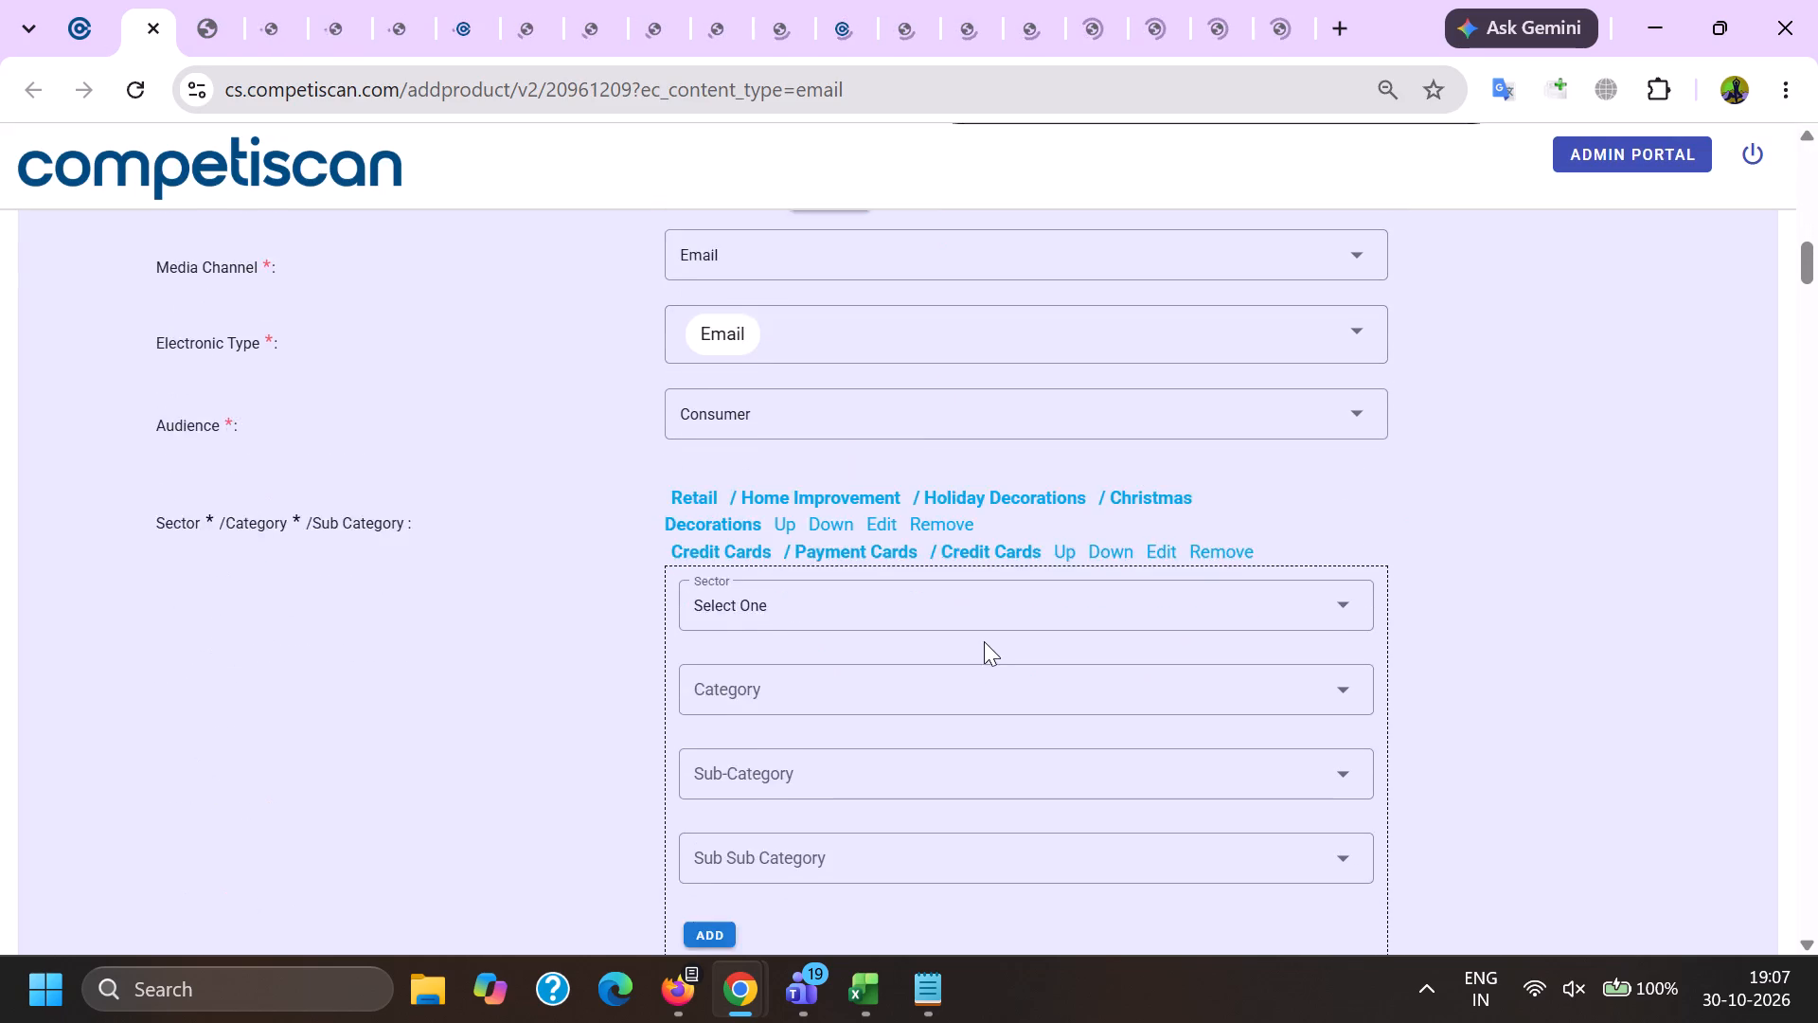
{"action": "left_click", "coordinate": [852, 536]}
{"action": "scroll", "coordinate": [850, 662], "scroll_direction": "down", "scroll_amount": 3}
{"action": "left_click", "coordinate": [829, 584]}
{"action": "left_click", "coordinate": [163, 637]}
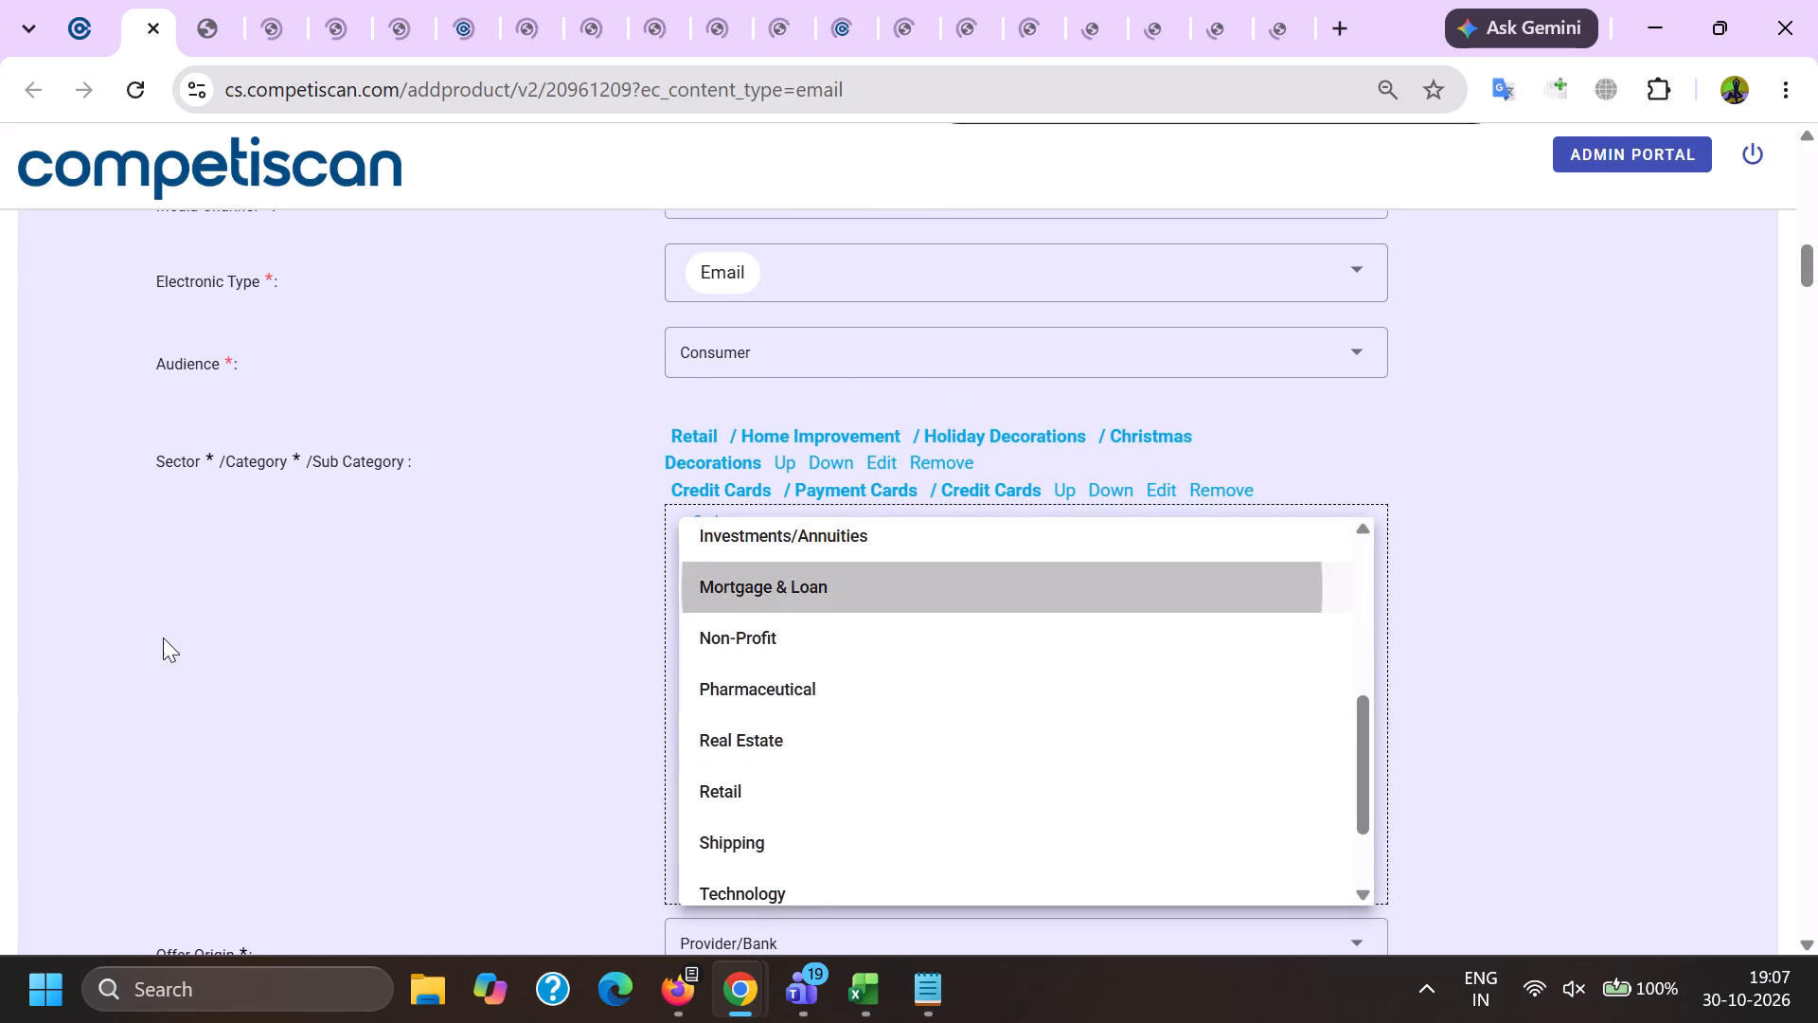
{"action": "left_click", "coordinate": [773, 637]}
{"action": "left_click", "coordinate": [777, 736]}
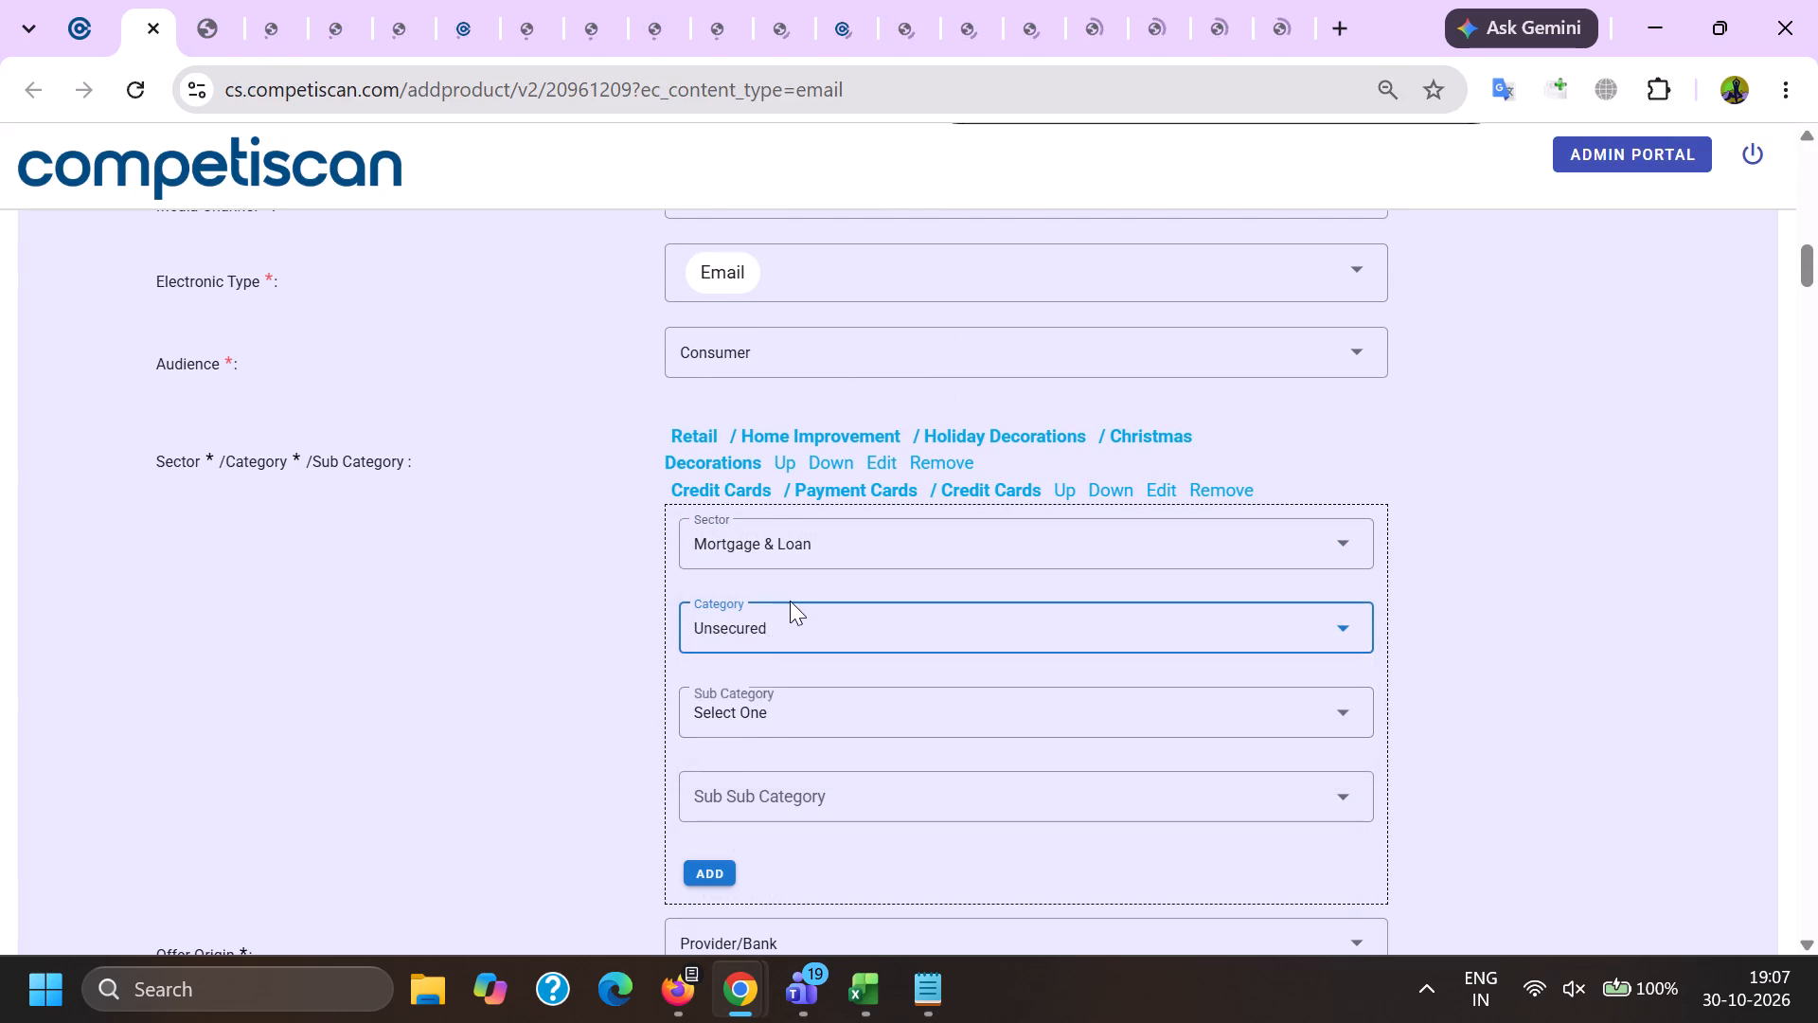
{"action": "scroll", "coordinate": [761, 505], "scroll_direction": "down", "scroll_amount": 2}
{"action": "left_click", "coordinate": [756, 420]}
{"action": "scroll", "coordinate": [769, 650], "scroll_direction": "down", "scroll_amount": 5}
{"action": "left_click", "coordinate": [786, 750]}
{"action": "left_click", "coordinate": [633, 707]}
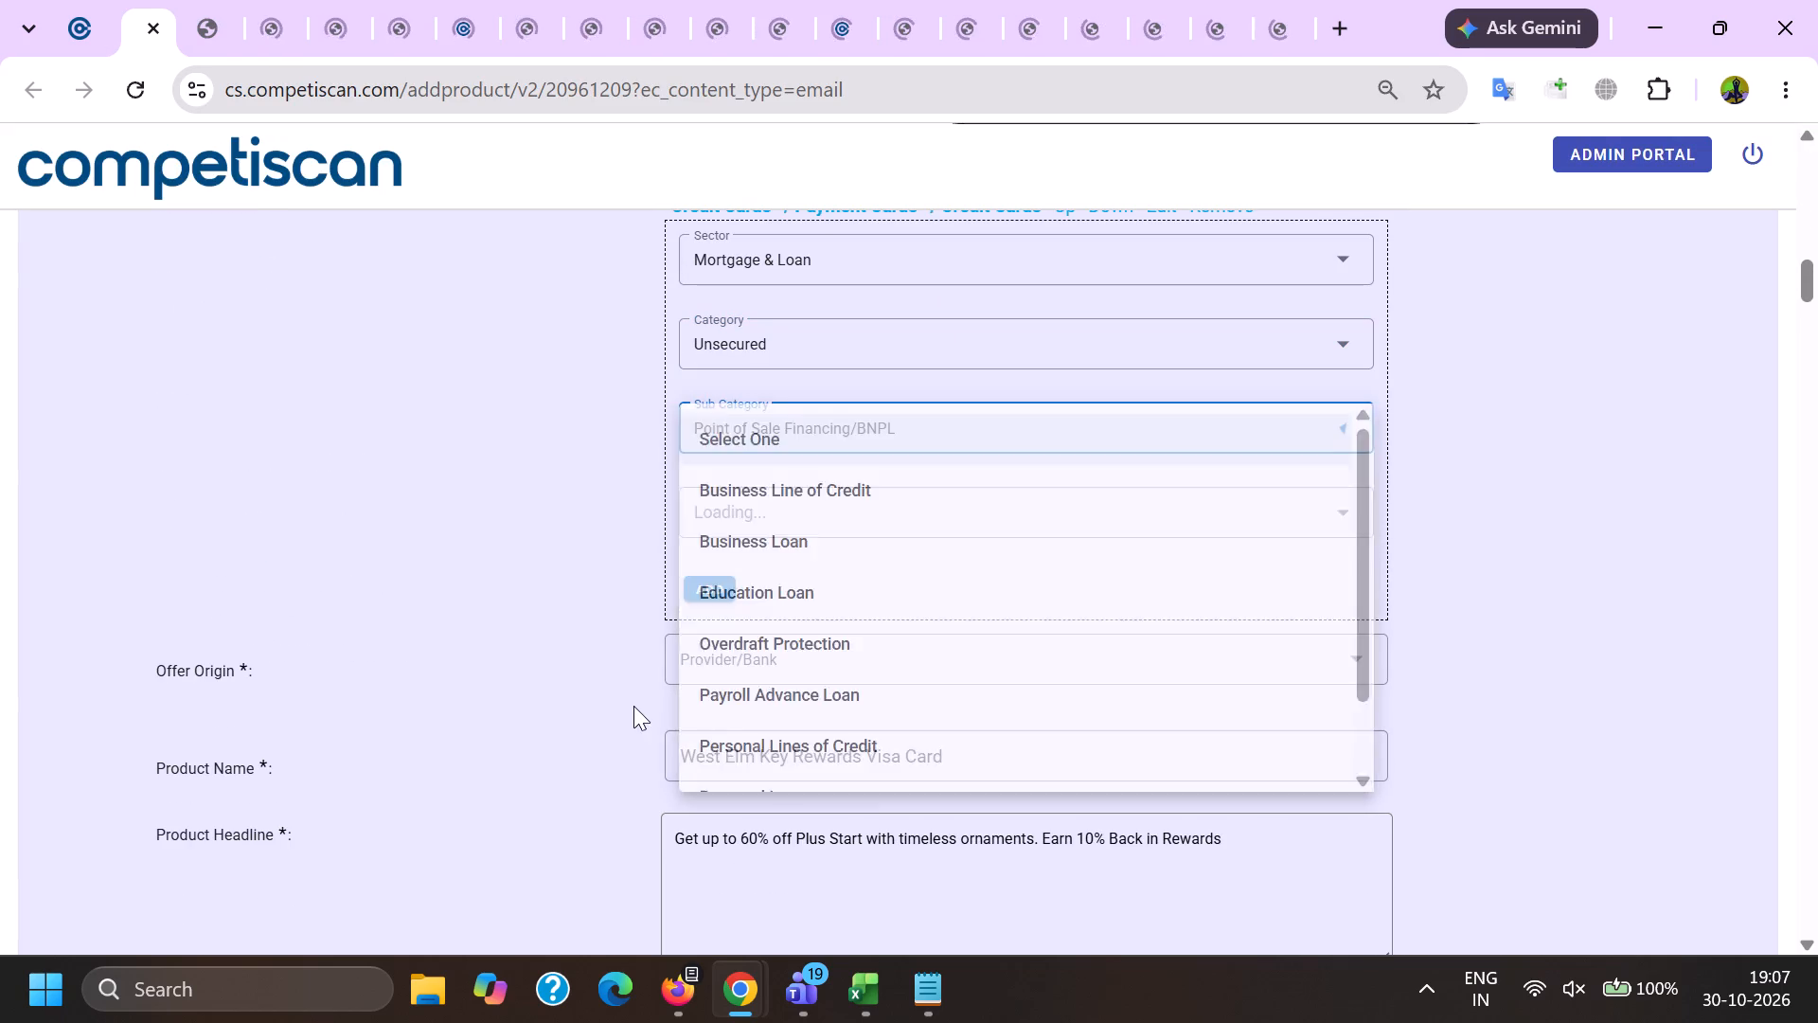
{"action": "left_click", "coordinate": [712, 590]}
Review the headline and incentives of record 20961209, and fill its loan details: Application Type Invitation to Apply, Upper APR 36, Lower APR 0.
{"action": "scroll", "coordinate": [769, 526], "scroll_direction": "down", "scroll_amount": 1}
{"action": "left_click_drag", "start_coordinate": [1261, 771], "coordinate": [39, 650]}
{"action": "scroll", "coordinate": [665, 666], "scroll_direction": "down", "scroll_amount": 4}
{"action": "scroll", "coordinate": [756, 716], "scroll_direction": "down", "scroll_amount": 9}
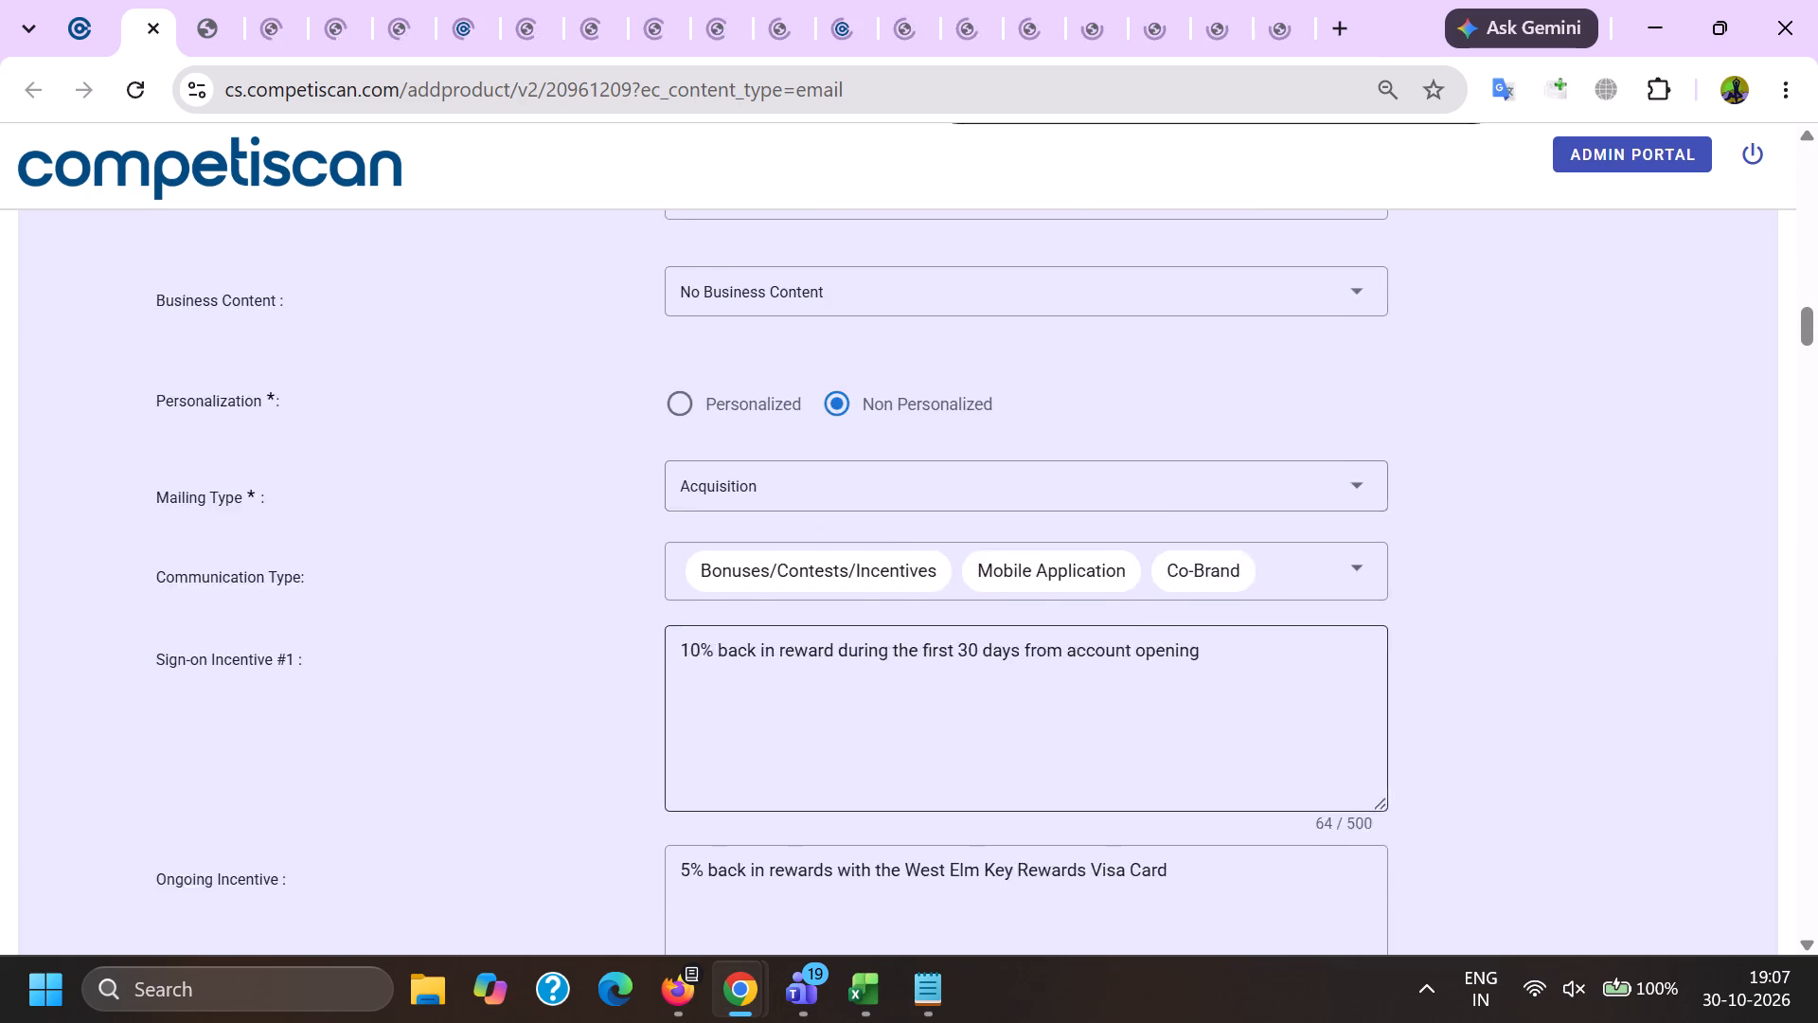
{"action": "scroll", "coordinate": [754, 683], "scroll_direction": "down", "scroll_amount": 13}
{"action": "scroll", "coordinate": [732, 614], "scroll_direction": "down", "scroll_amount": 8}
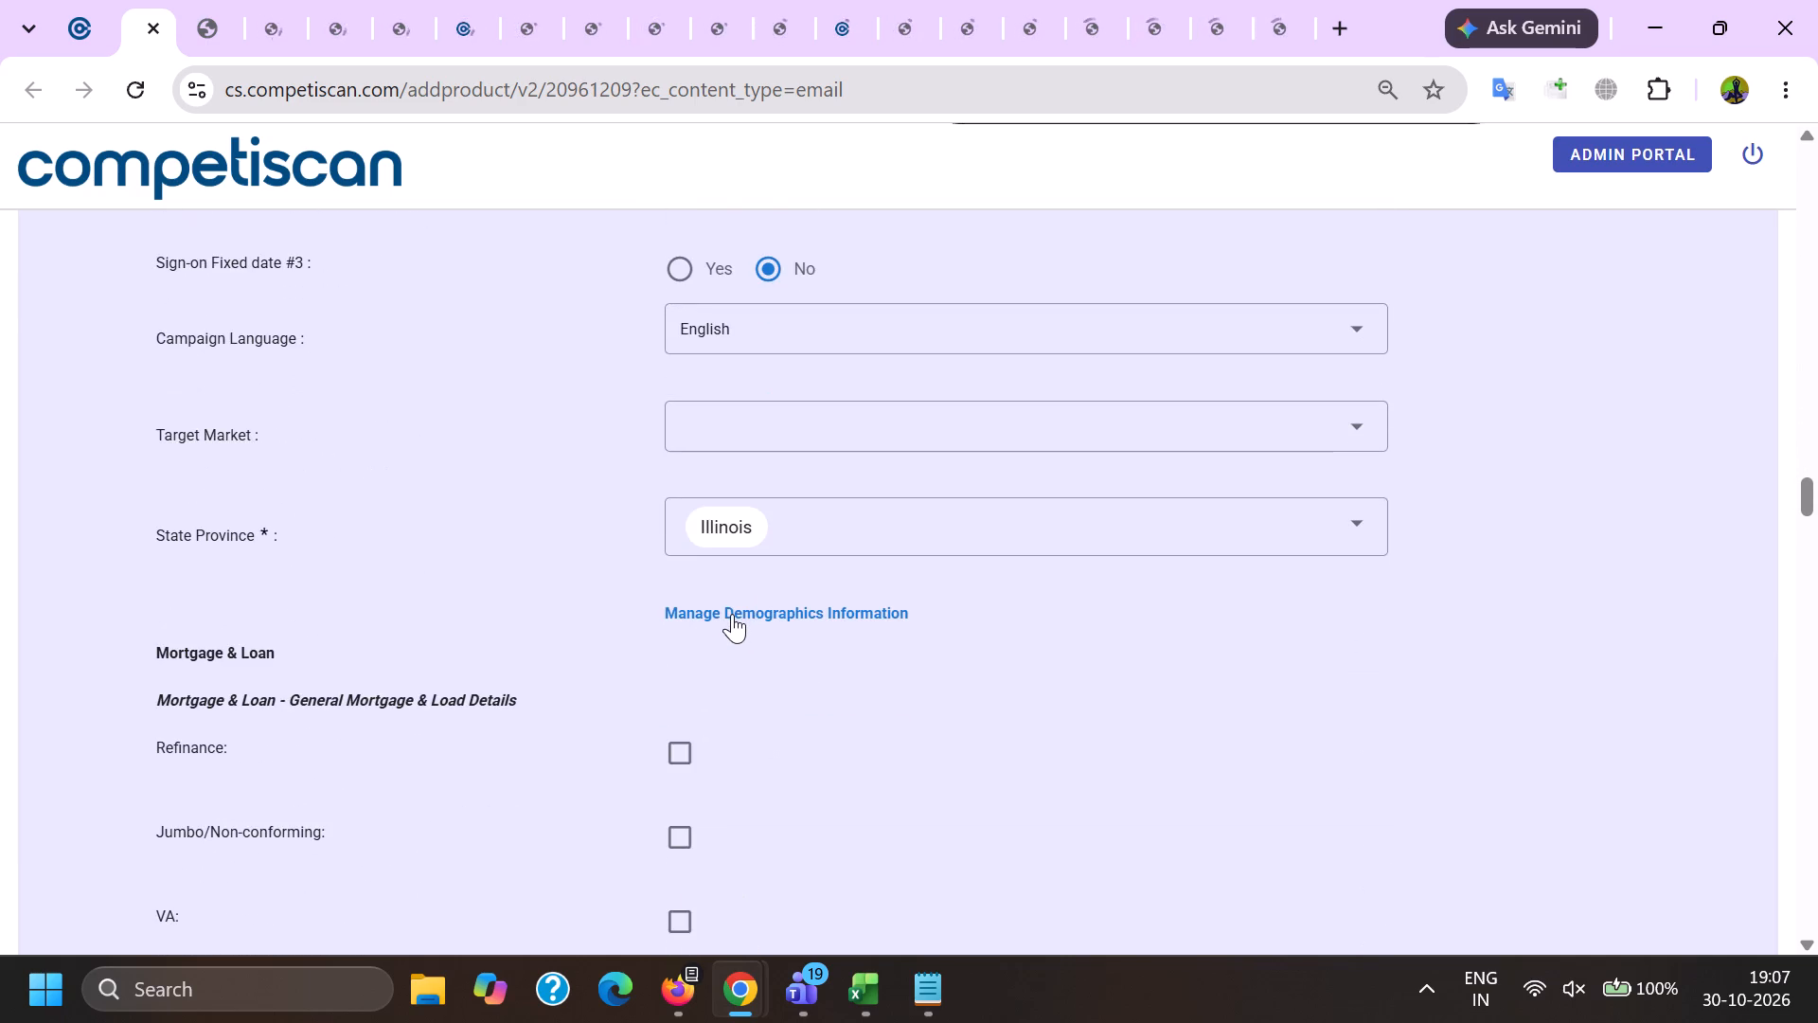
{"action": "scroll", "coordinate": [730, 613], "scroll_direction": "down", "scroll_amount": 6}
{"action": "left_click", "coordinate": [745, 471]}
{"action": "left_click", "coordinate": [817, 579]}
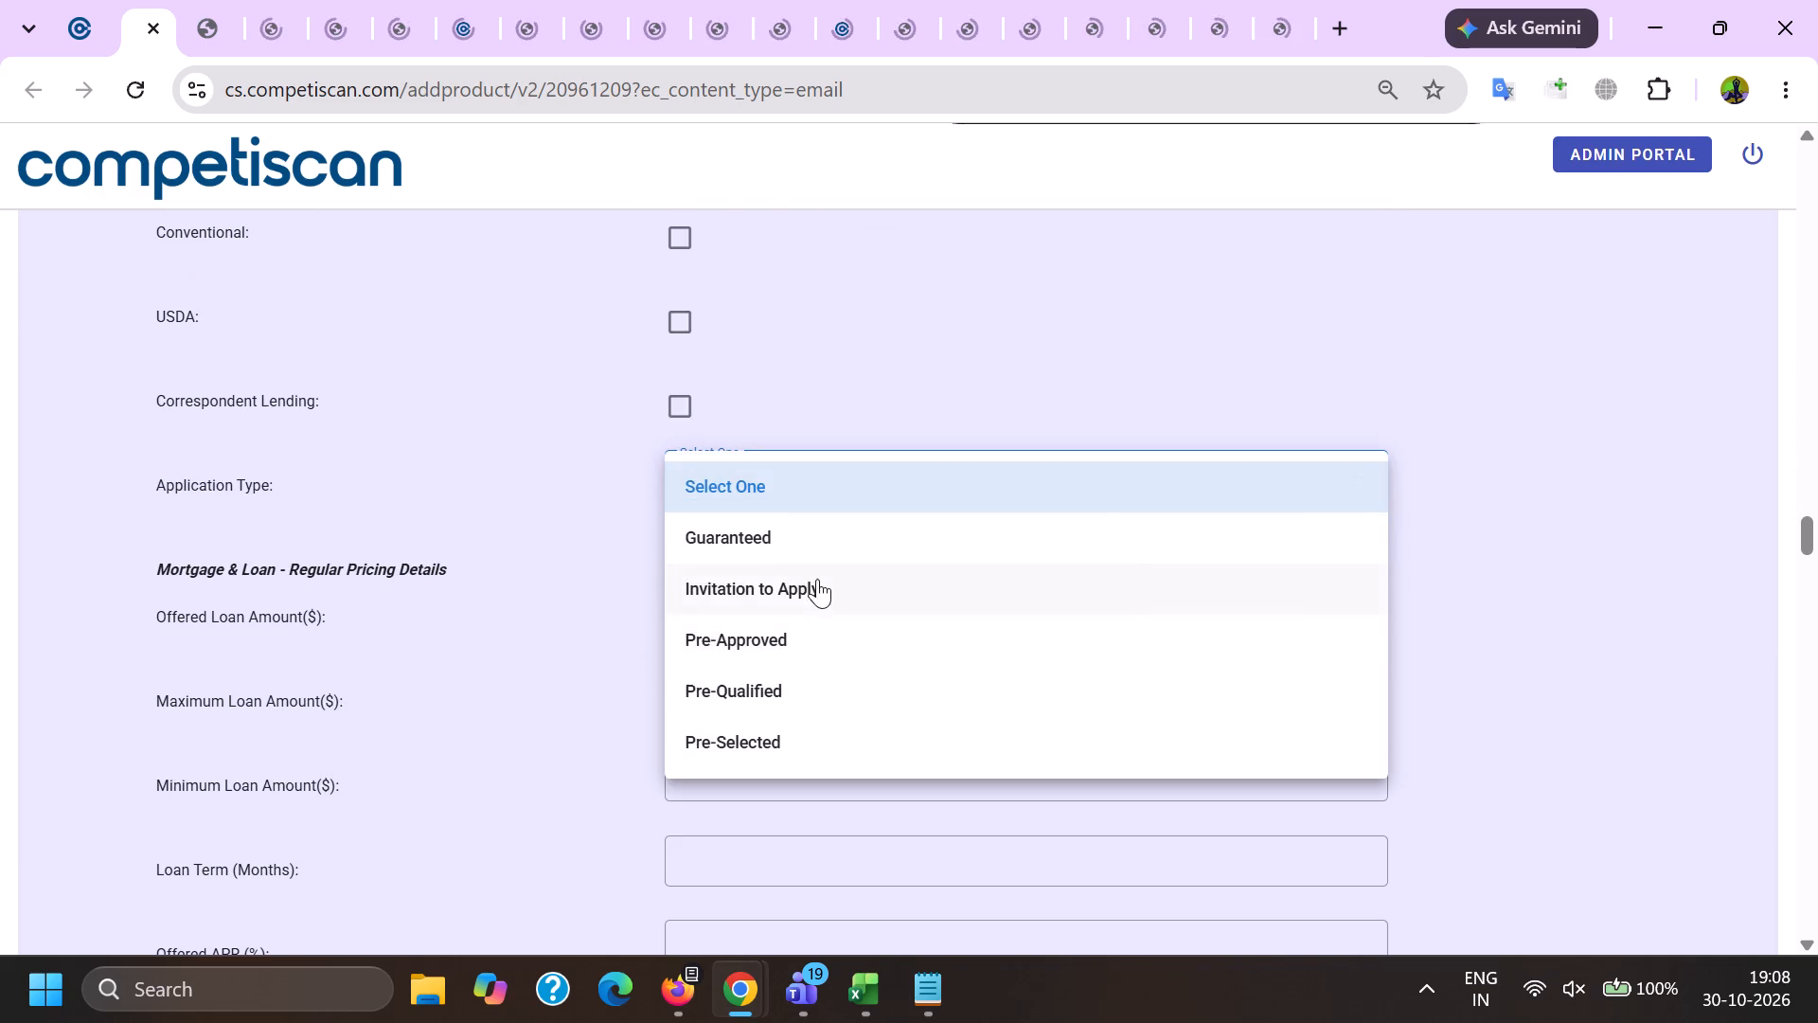
{"action": "left_click", "coordinate": [317, 580]}
{"action": "scroll", "coordinate": [620, 591], "scroll_direction": "down", "scroll_amount": 3}
{"action": "left_click", "coordinate": [734, 625]}
{"action": "type", "text": "36"}
{"action": "key", "text": "Tab"}
{"action": "key", "text": "0"}
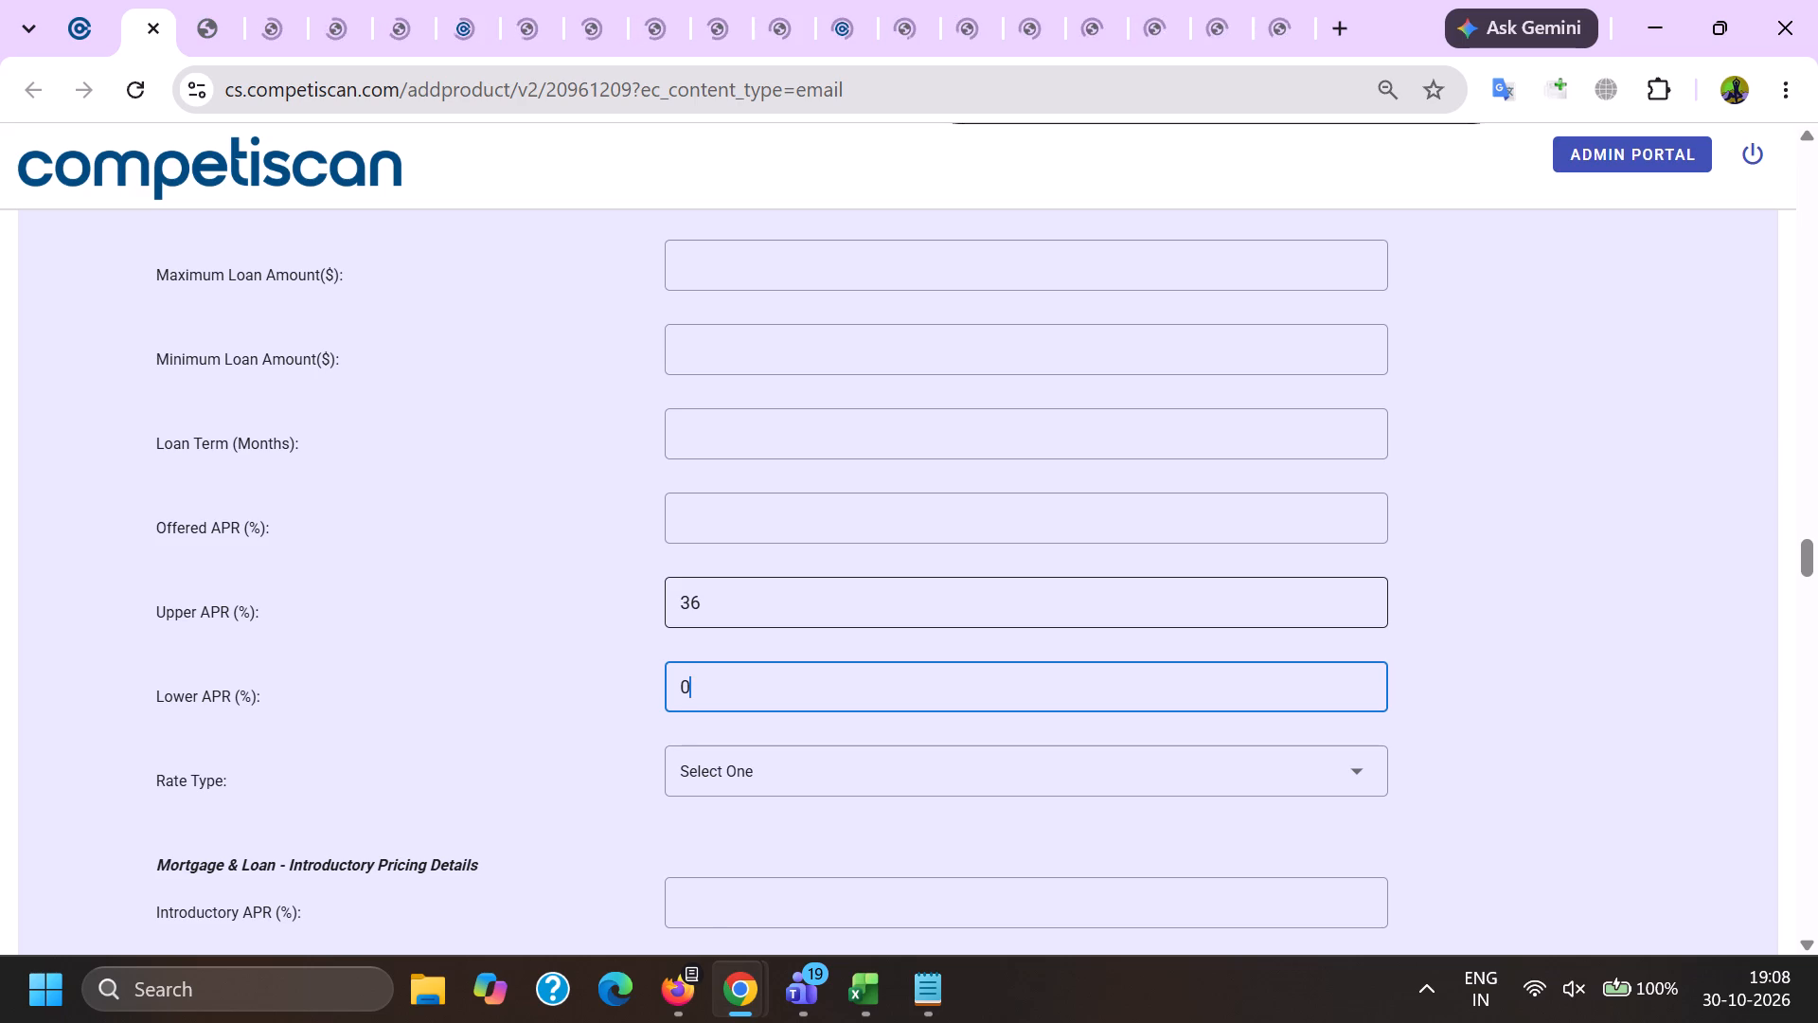
{"action": "scroll", "coordinate": [729, 615], "scroll_direction": "down", "scroll_amount": 11}
{"action": "left_click", "coordinate": [584, 616]}
{"action": "key", "text": "End"}
{"action": "scroll", "coordinate": [586, 615], "scroll_direction": "down", "scroll_amount": 6}
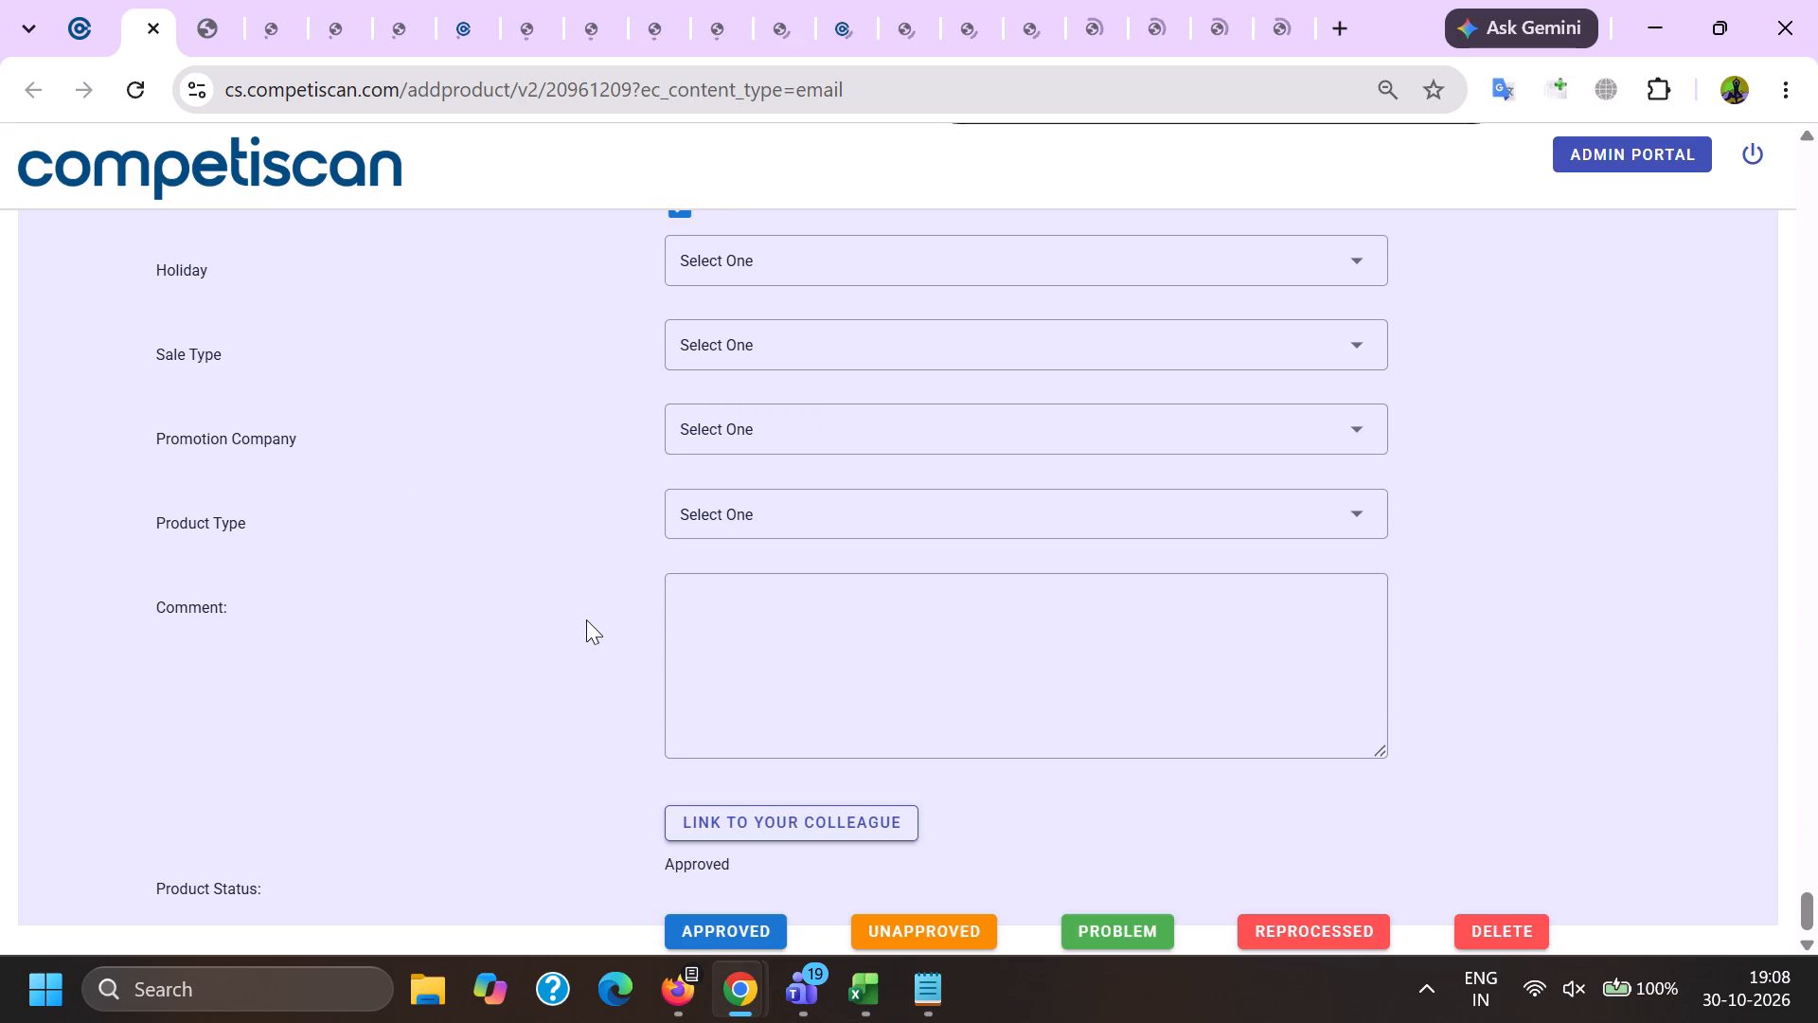
{"action": "scroll", "coordinate": [664, 885], "scroll_direction": "down", "scroll_amount": 2}
{"action": "left_click", "coordinate": [690, 945]}
{"action": "left_click", "coordinate": [274, 0]}
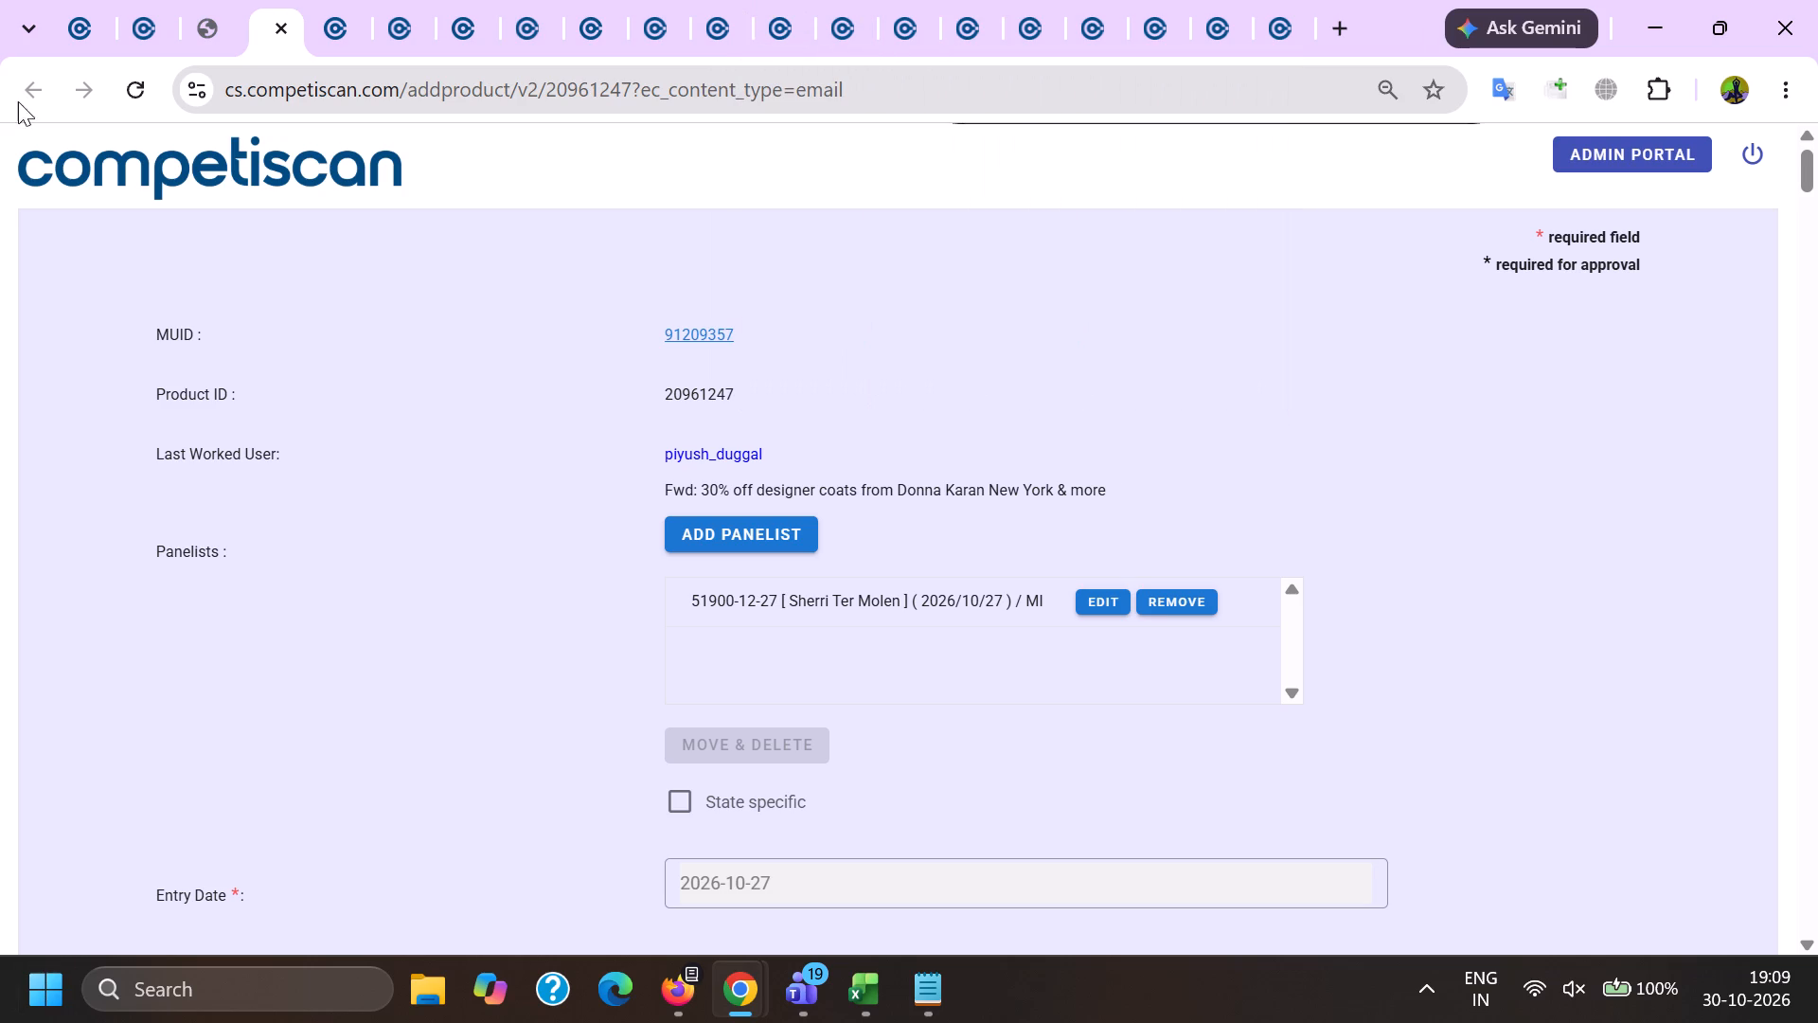
{"action": "left_click", "coordinate": [142, 0]}
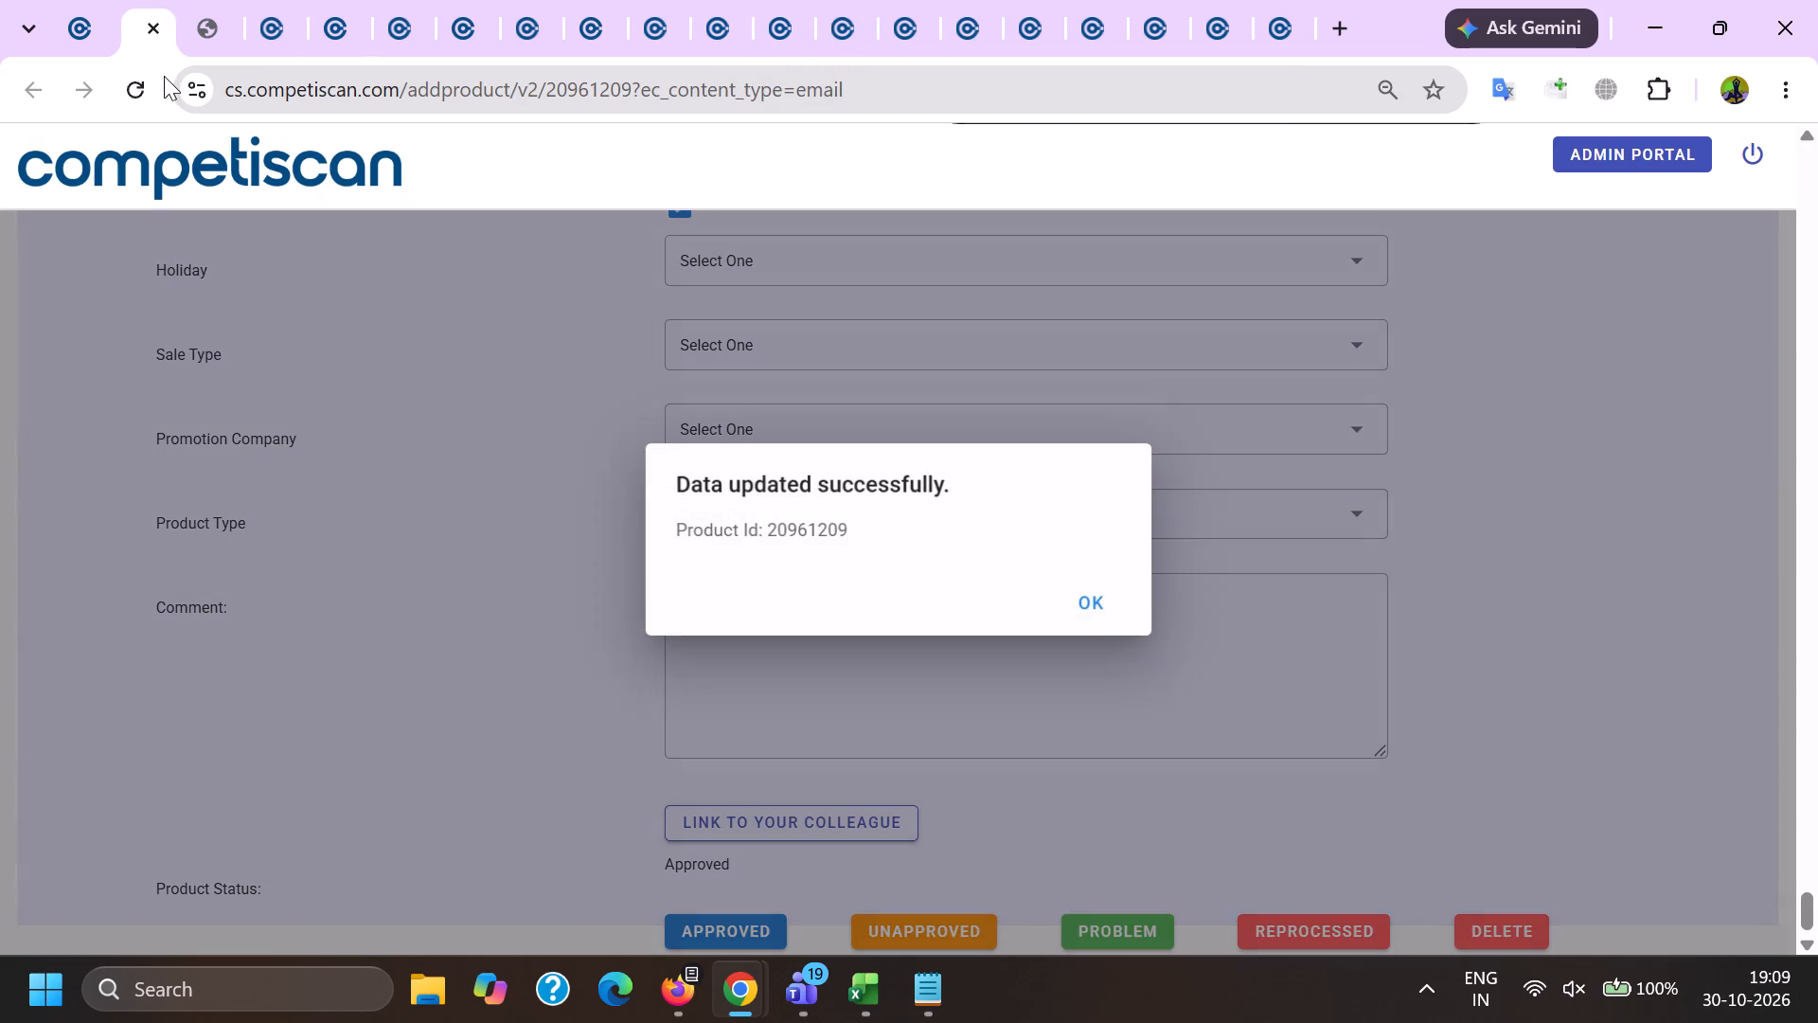
{"action": "left_click", "coordinate": [148, 34]}
{"action": "left_click", "coordinate": [151, 31]}
Open the current PDFs of products 20961247, 20961289 and 20961320 from their record tabs.
{"action": "scroll", "coordinate": [1133, 515], "scroll_direction": "down", "scroll_amount": 3}
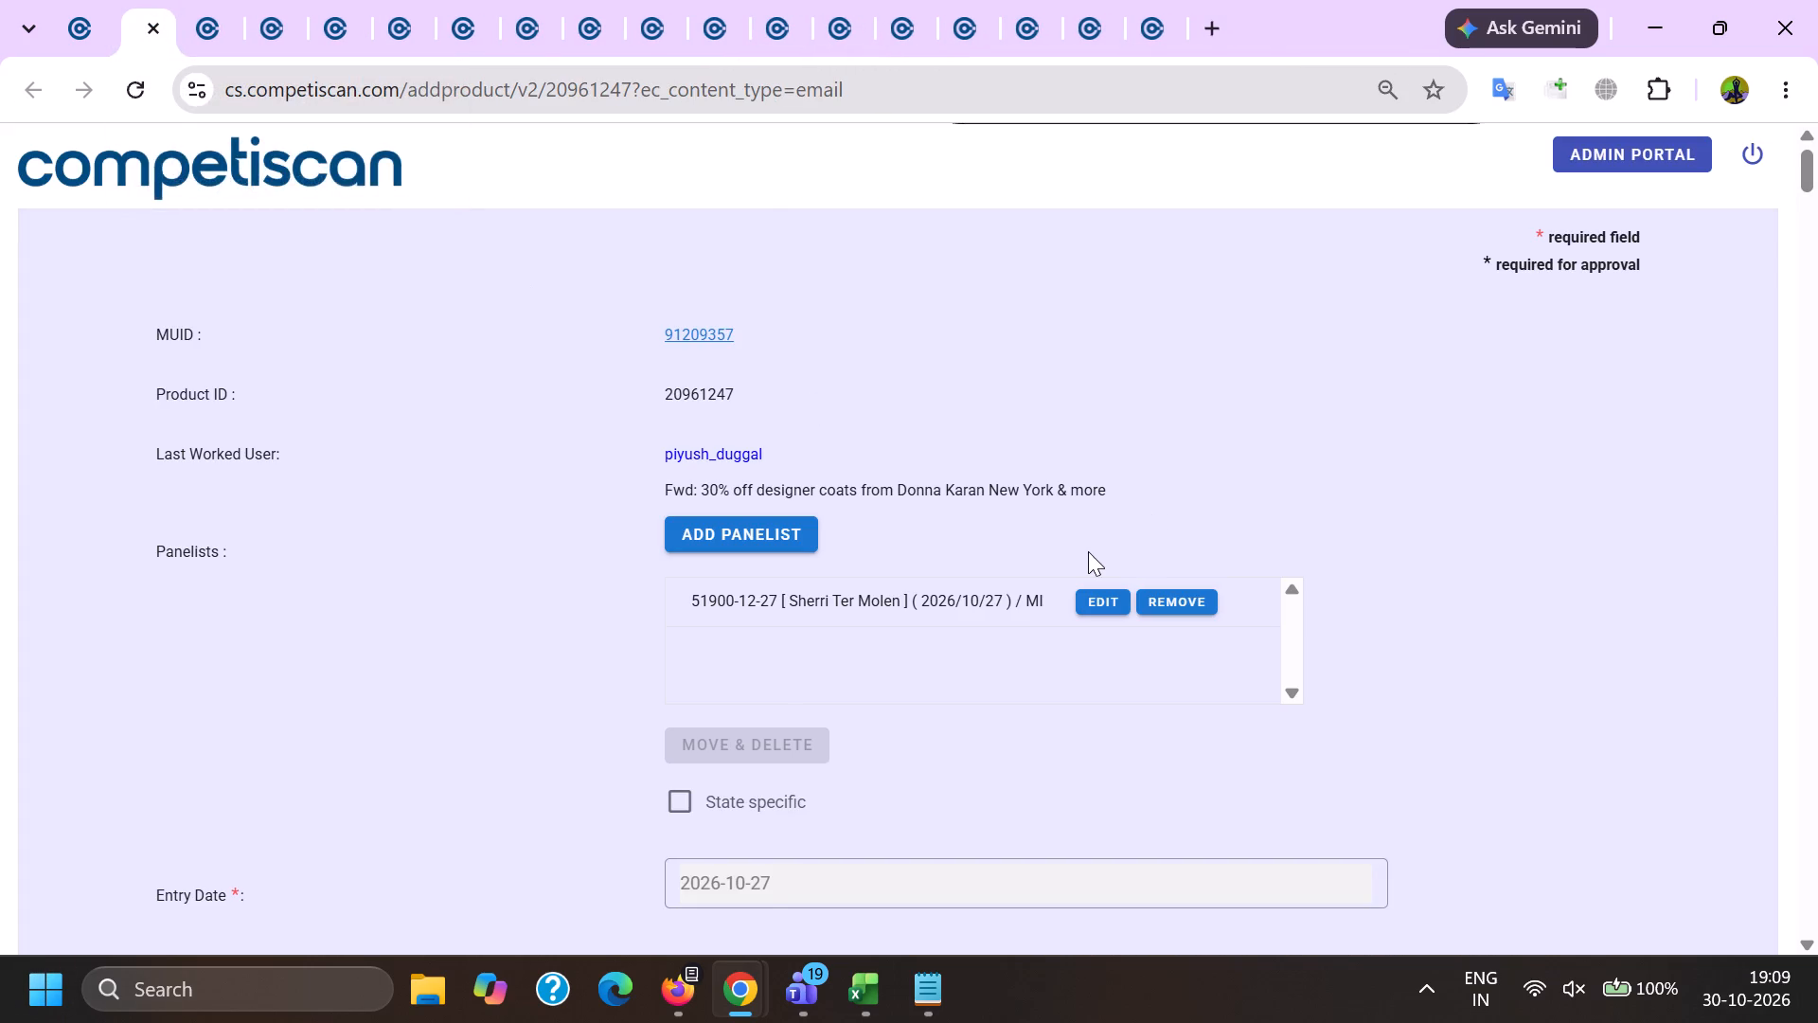
{"action": "scroll", "coordinate": [1088, 551], "scroll_direction": "down", "scroll_amount": 4}
{"action": "scroll", "coordinate": [853, 655], "scroll_direction": "up", "scroll_amount": 2}
{"action": "left_click", "coordinate": [824, 520], "text": "ctrl"}
{"action": "key", "text": "ctrl+Tab"}
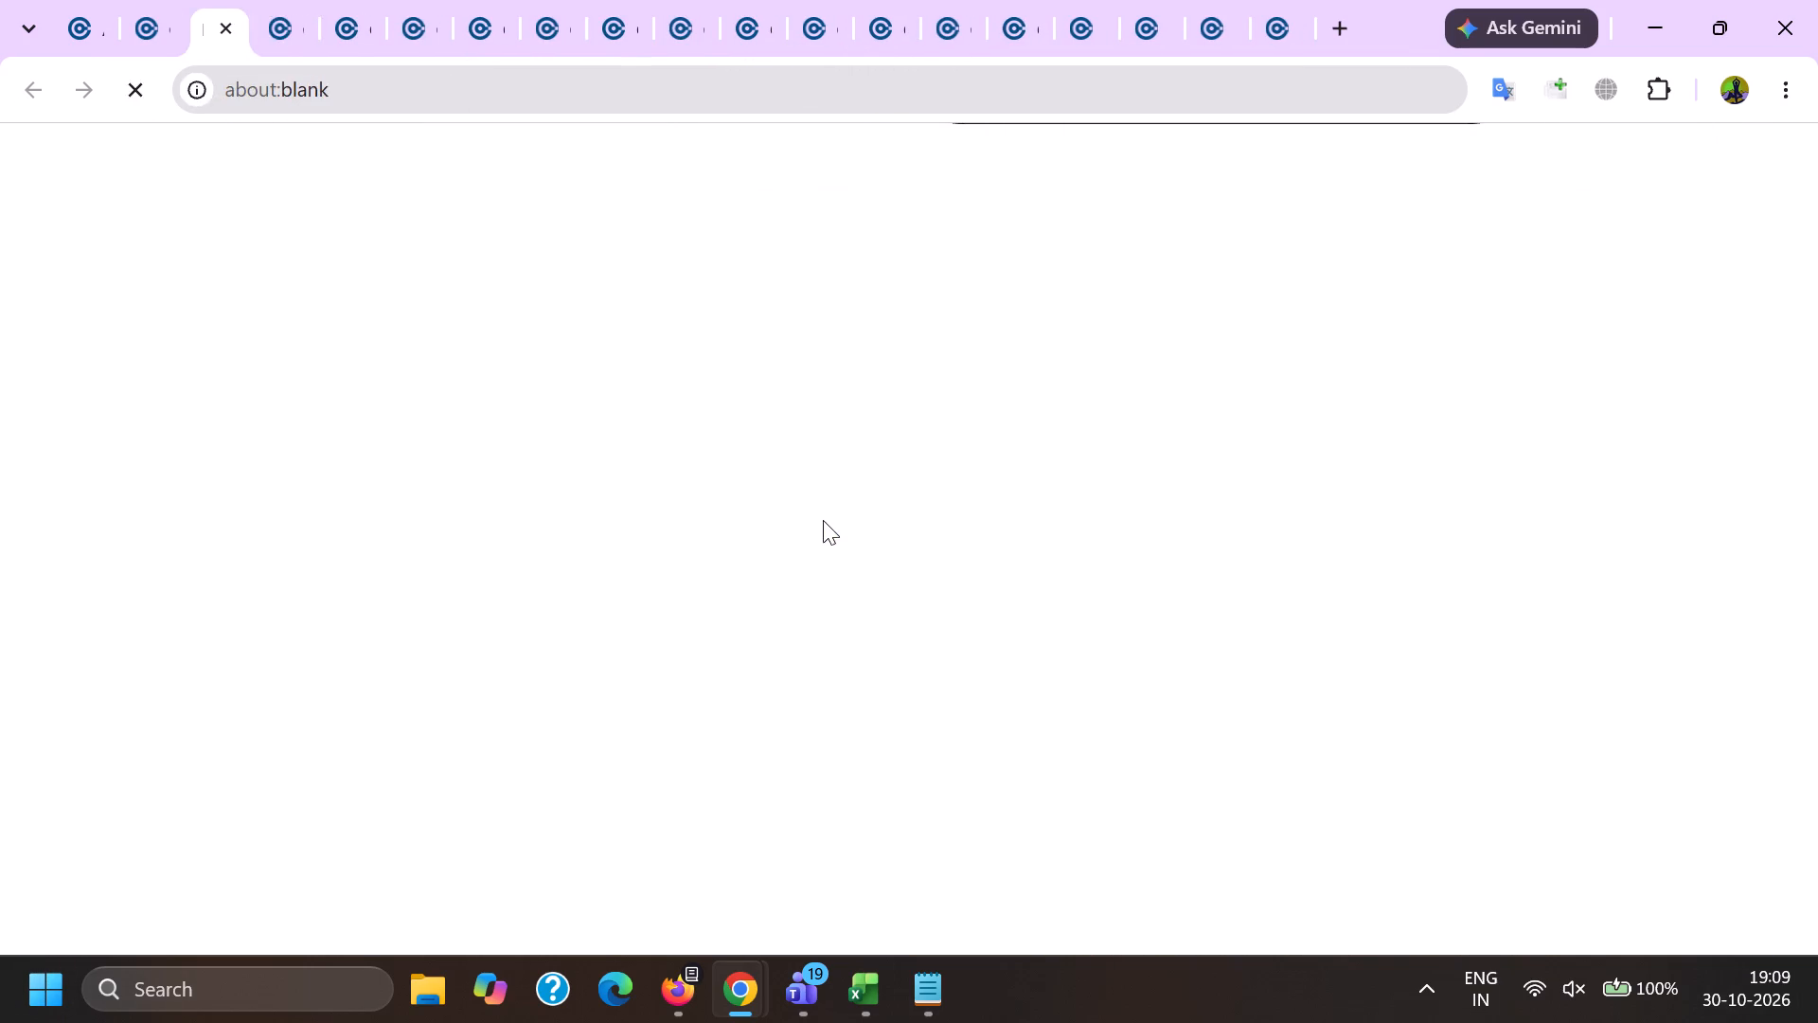
{"action": "key", "text": "ctrl+Tab"}
{"action": "scroll", "coordinate": [821, 527], "scroll_direction": "down", "scroll_amount": 5}
{"action": "left_click", "coordinate": [836, 522], "text": "ctrl"}
{"action": "key", "text": "ctrl+Tab"}
{"action": "key", "text": "ctrl+Tab"}
{"action": "scroll", "coordinate": [842, 529], "scroll_direction": "down", "scroll_amount": 5}
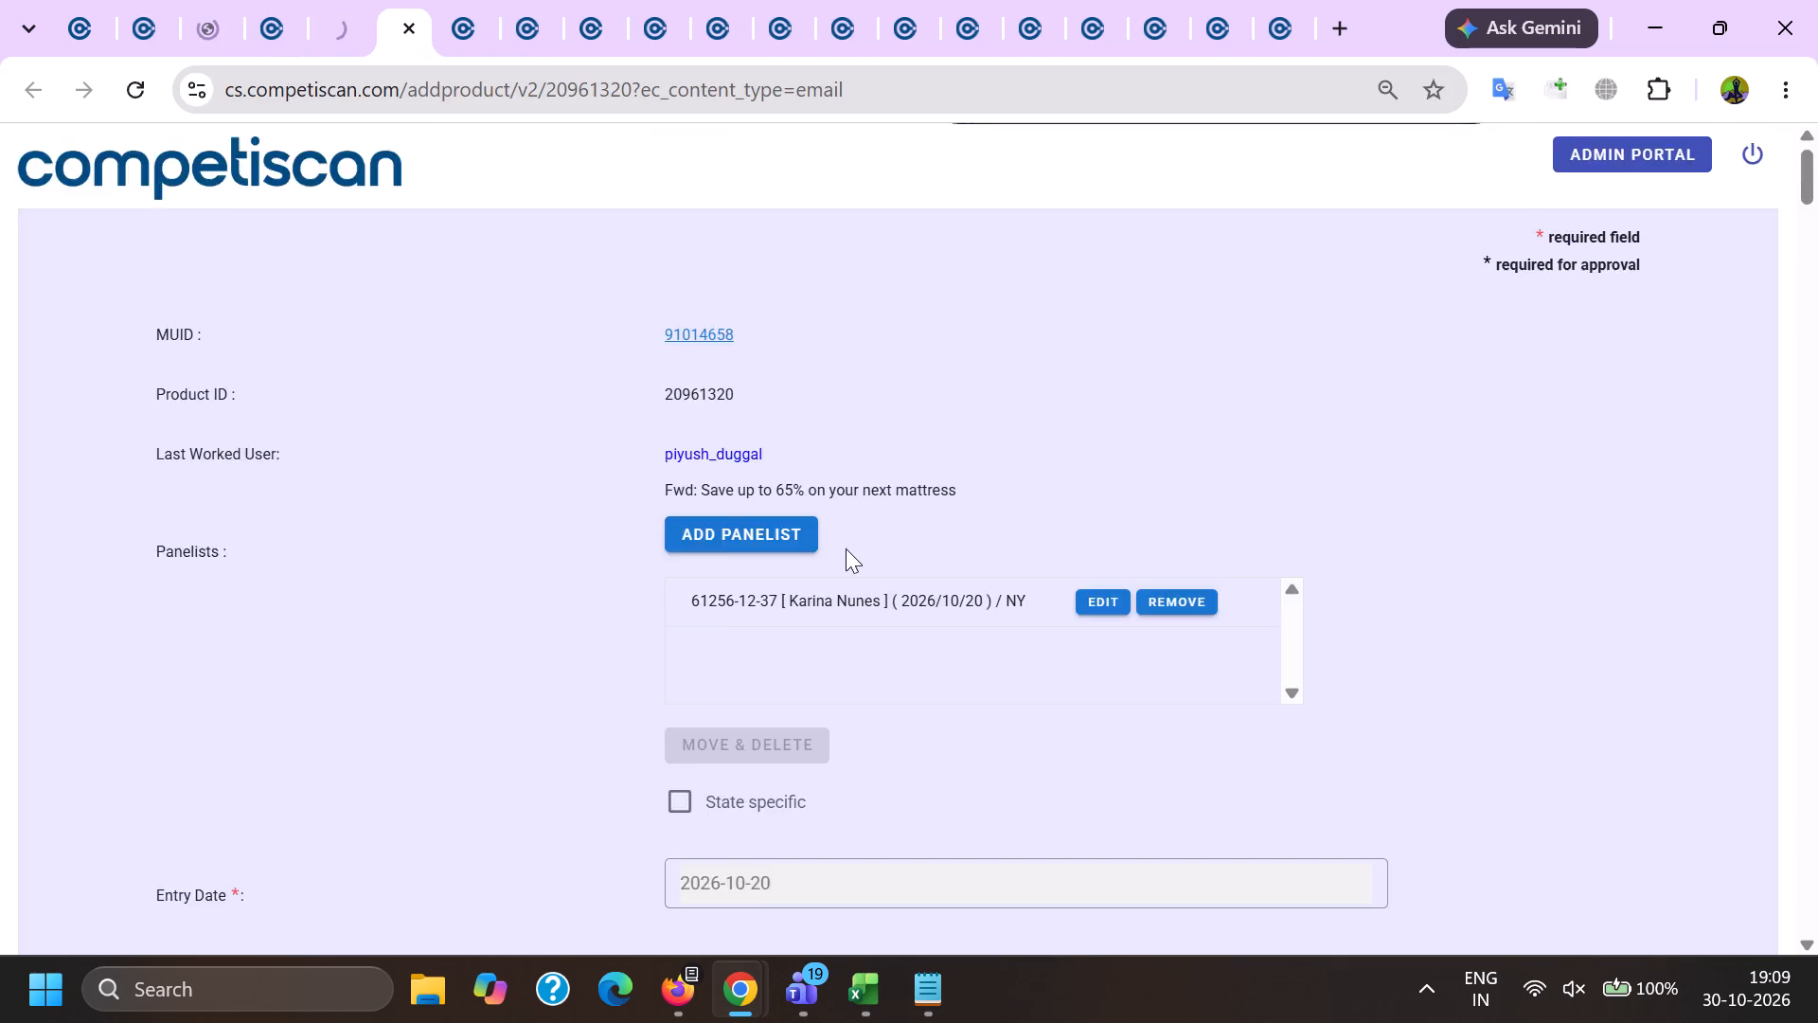
{"action": "left_click", "coordinate": [856, 539], "text": "ctrl"}
{"action": "left_click", "coordinate": [849, 526], "text": "ctrl"}
Open the current PDFs of products 20961360, 20961401 and 20961439 from their record tabs.
{"action": "key", "text": "ctrl+Tab"}
{"action": "key", "text": "ctrl+Tab"}
{"action": "scroll", "coordinate": [842, 528], "scroll_direction": "down", "scroll_amount": 6}
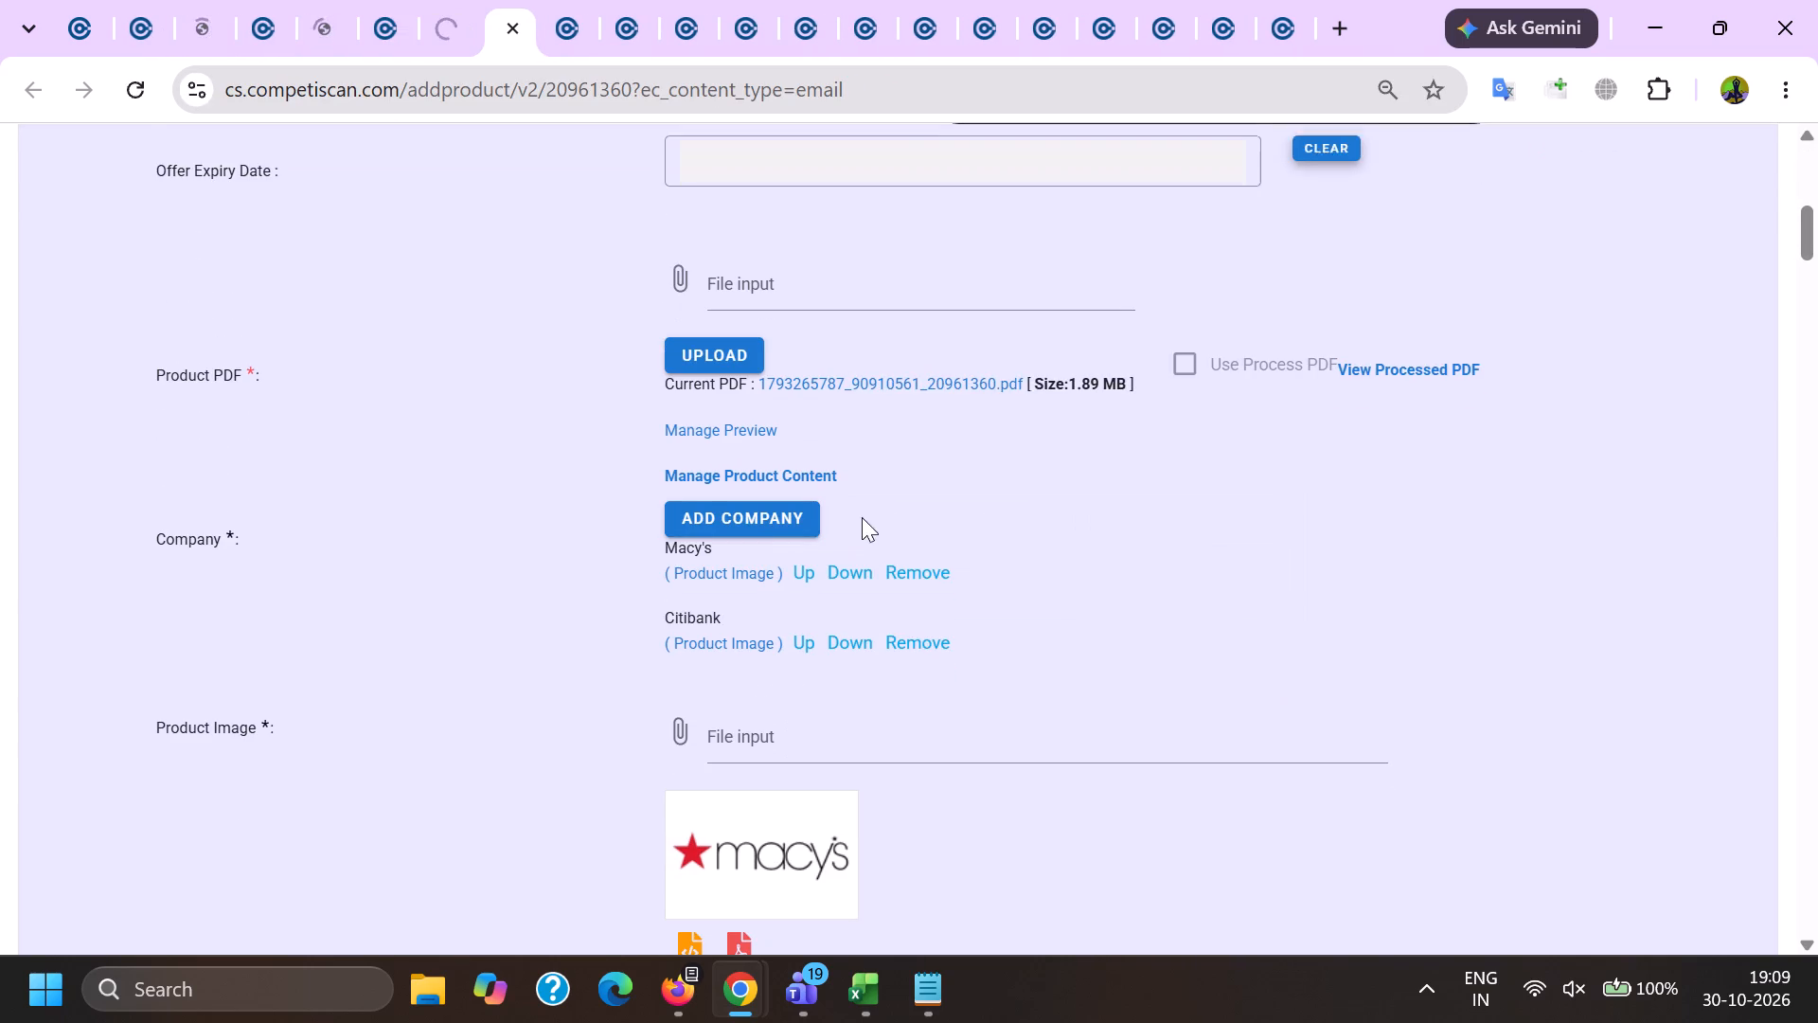
{"action": "left_click", "coordinate": [881, 385], "text": "ctrl"}
{"action": "key", "text": "ctrl+Tab"}
{"action": "key", "text": "ctrl+Tab"}
{"action": "scroll", "coordinate": [878, 386], "scroll_direction": "down", "scroll_amount": 5}
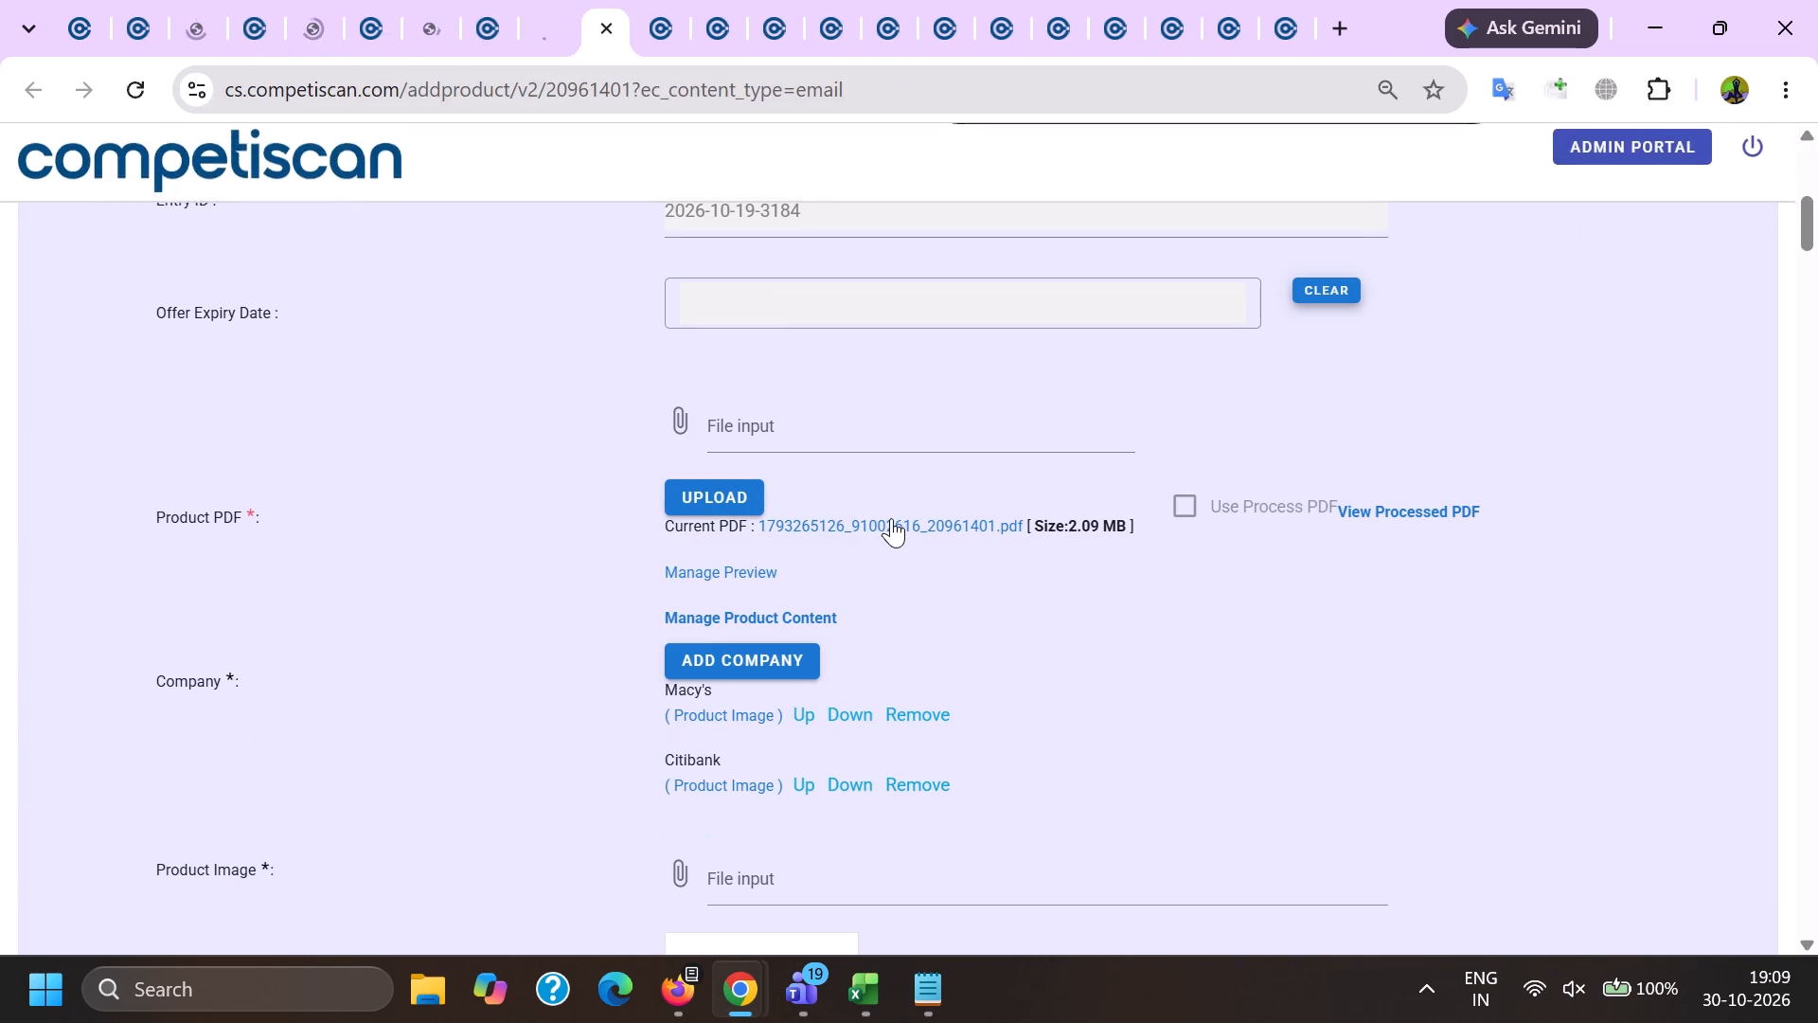
{"action": "left_click", "coordinate": [891, 518], "text": "ctrl"}
{"action": "key", "text": "ctrl+Tab"}
{"action": "key", "text": "ctrl+Tab"}
{"action": "scroll", "coordinate": [895, 519], "scroll_direction": "down", "scroll_amount": 10}
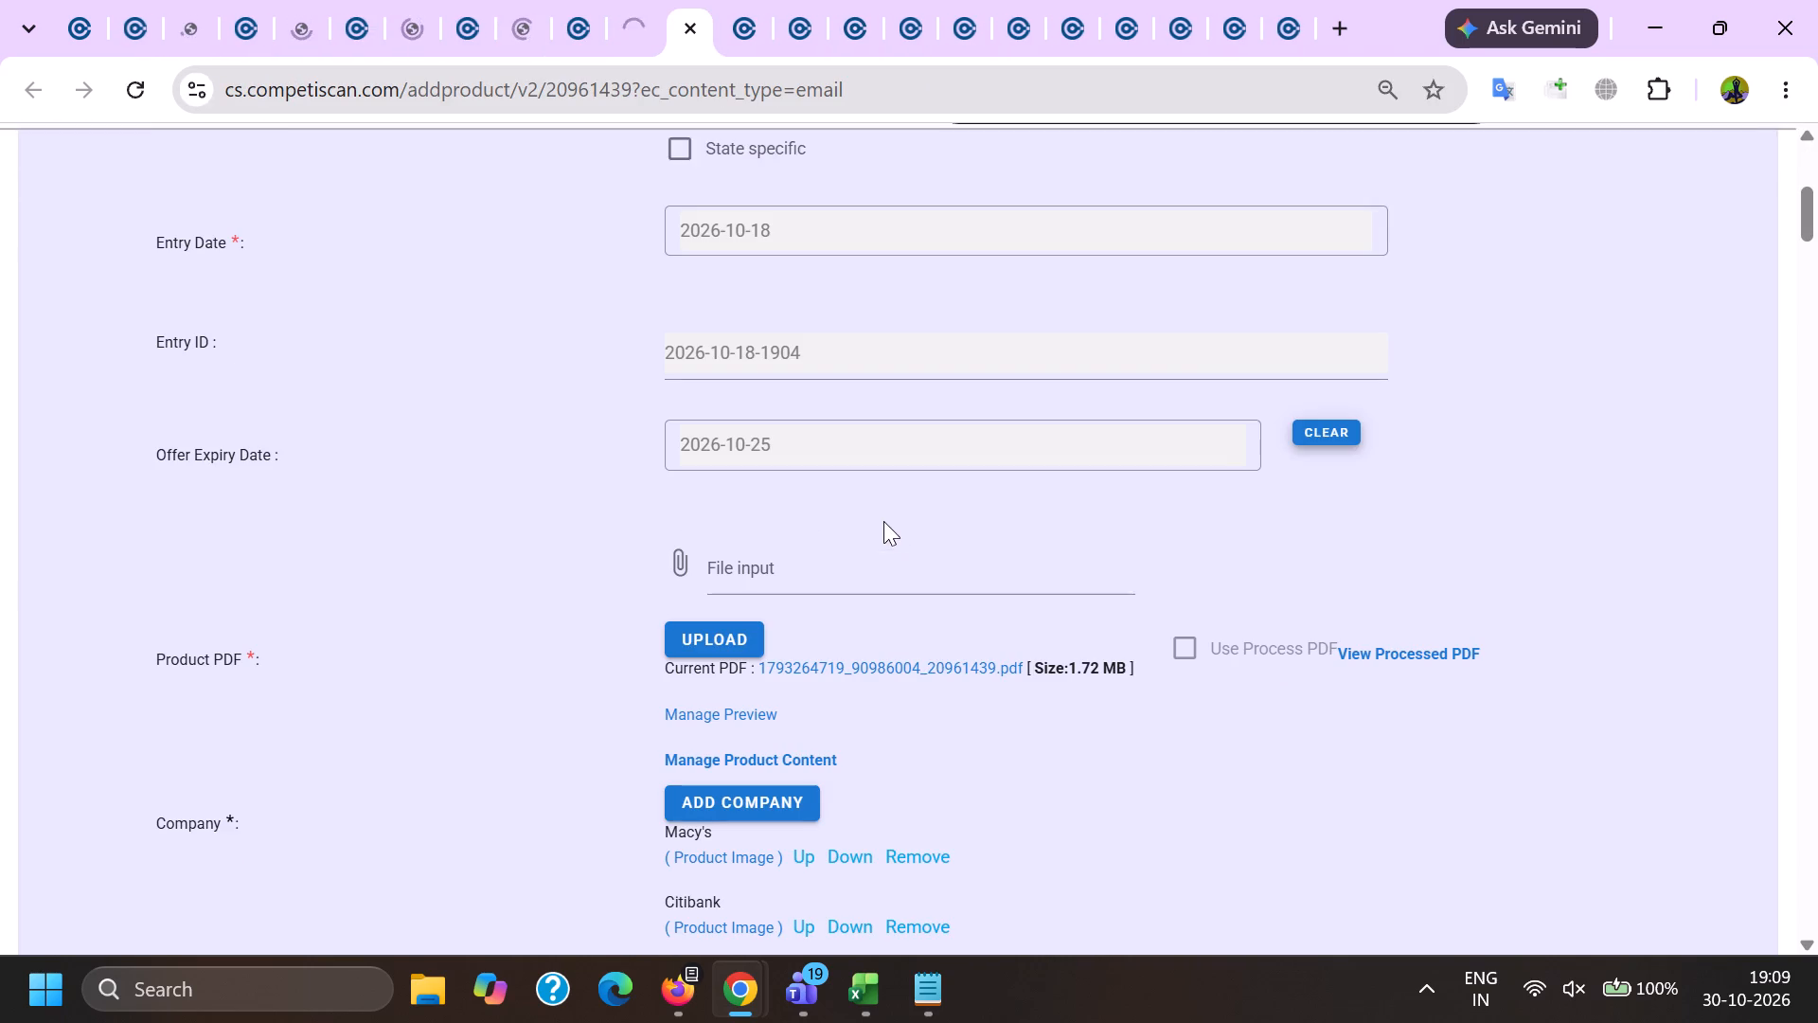
{"action": "left_click", "coordinate": [934, 666], "text": "ctrl"}
Open the current PDFs of products 20962303, 20962354 and 20962379 from their record tabs.
{"action": "key", "text": "ctrl+Tab"}
{"action": "key", "text": "ctrl+Tab"}
{"action": "scroll", "coordinate": [900, 579], "scroll_direction": "down", "scroll_amount": 5}
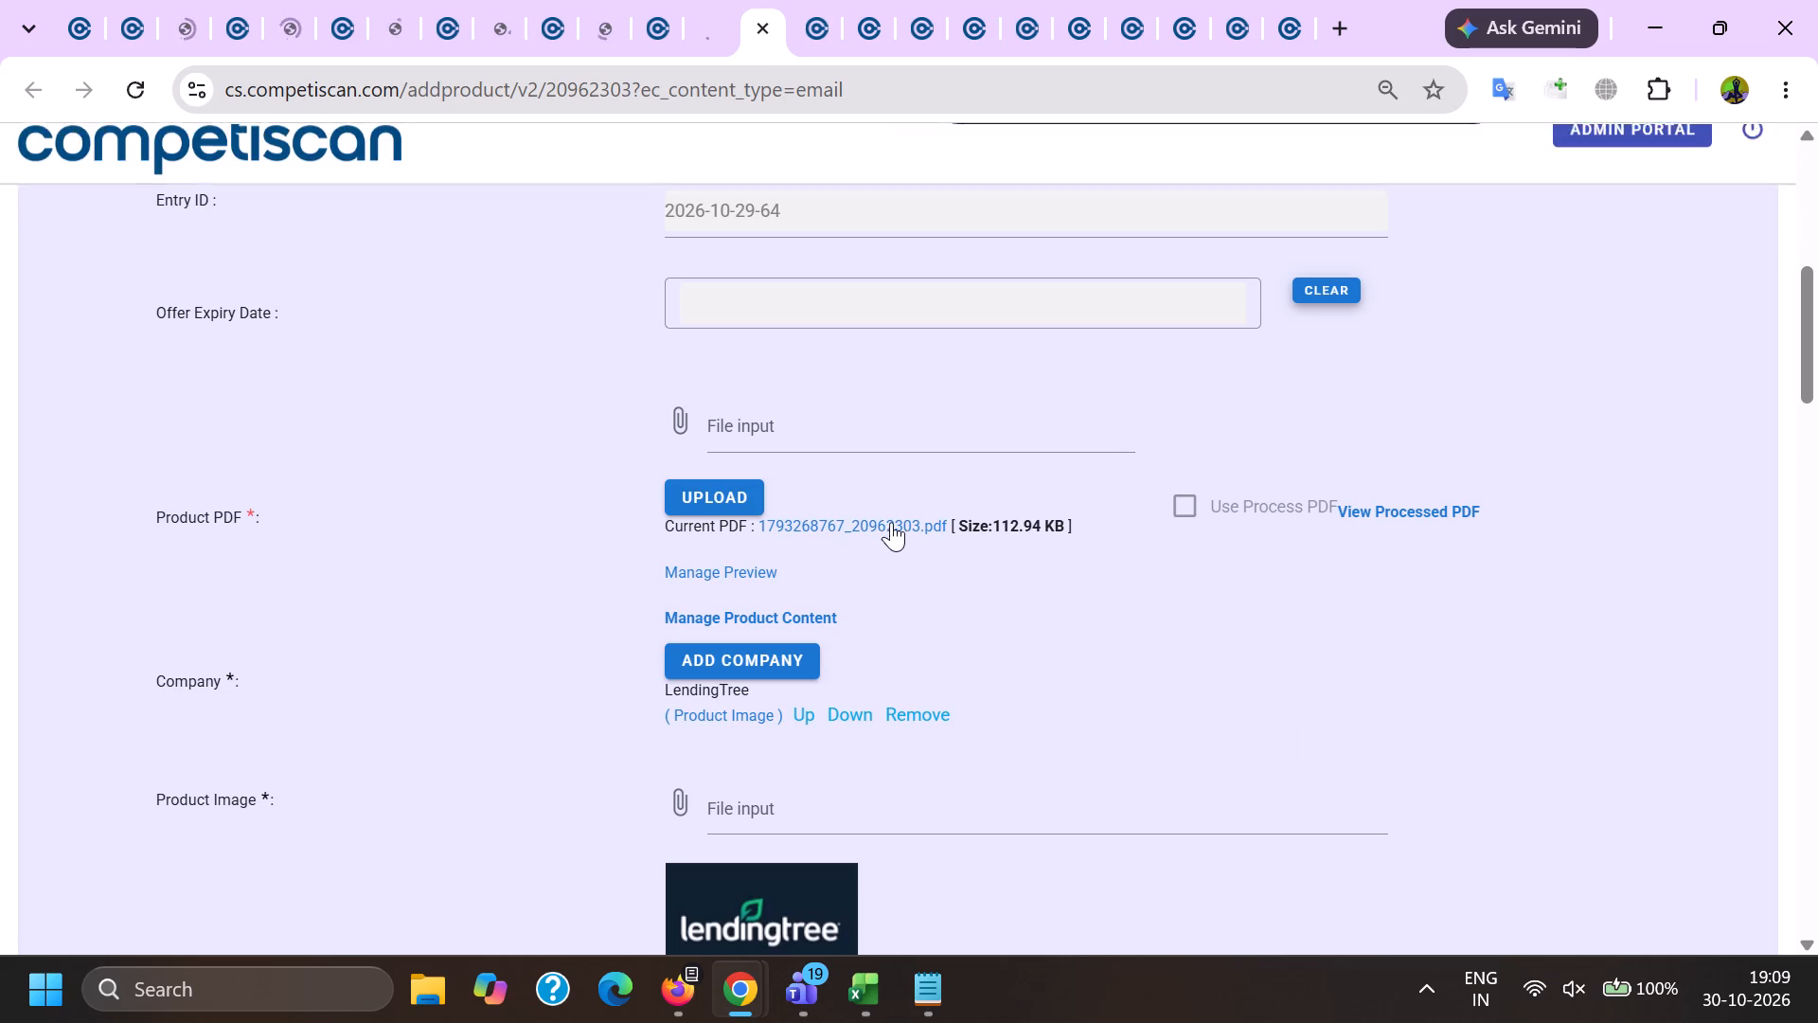
{"action": "left_click", "coordinate": [886, 516], "text": "ctrl"}
{"action": "key", "text": "ctrl+Tab"}
{"action": "key", "text": "ctrl+Tab"}
{"action": "scroll", "coordinate": [884, 516], "scroll_direction": "down", "scroll_amount": 6}
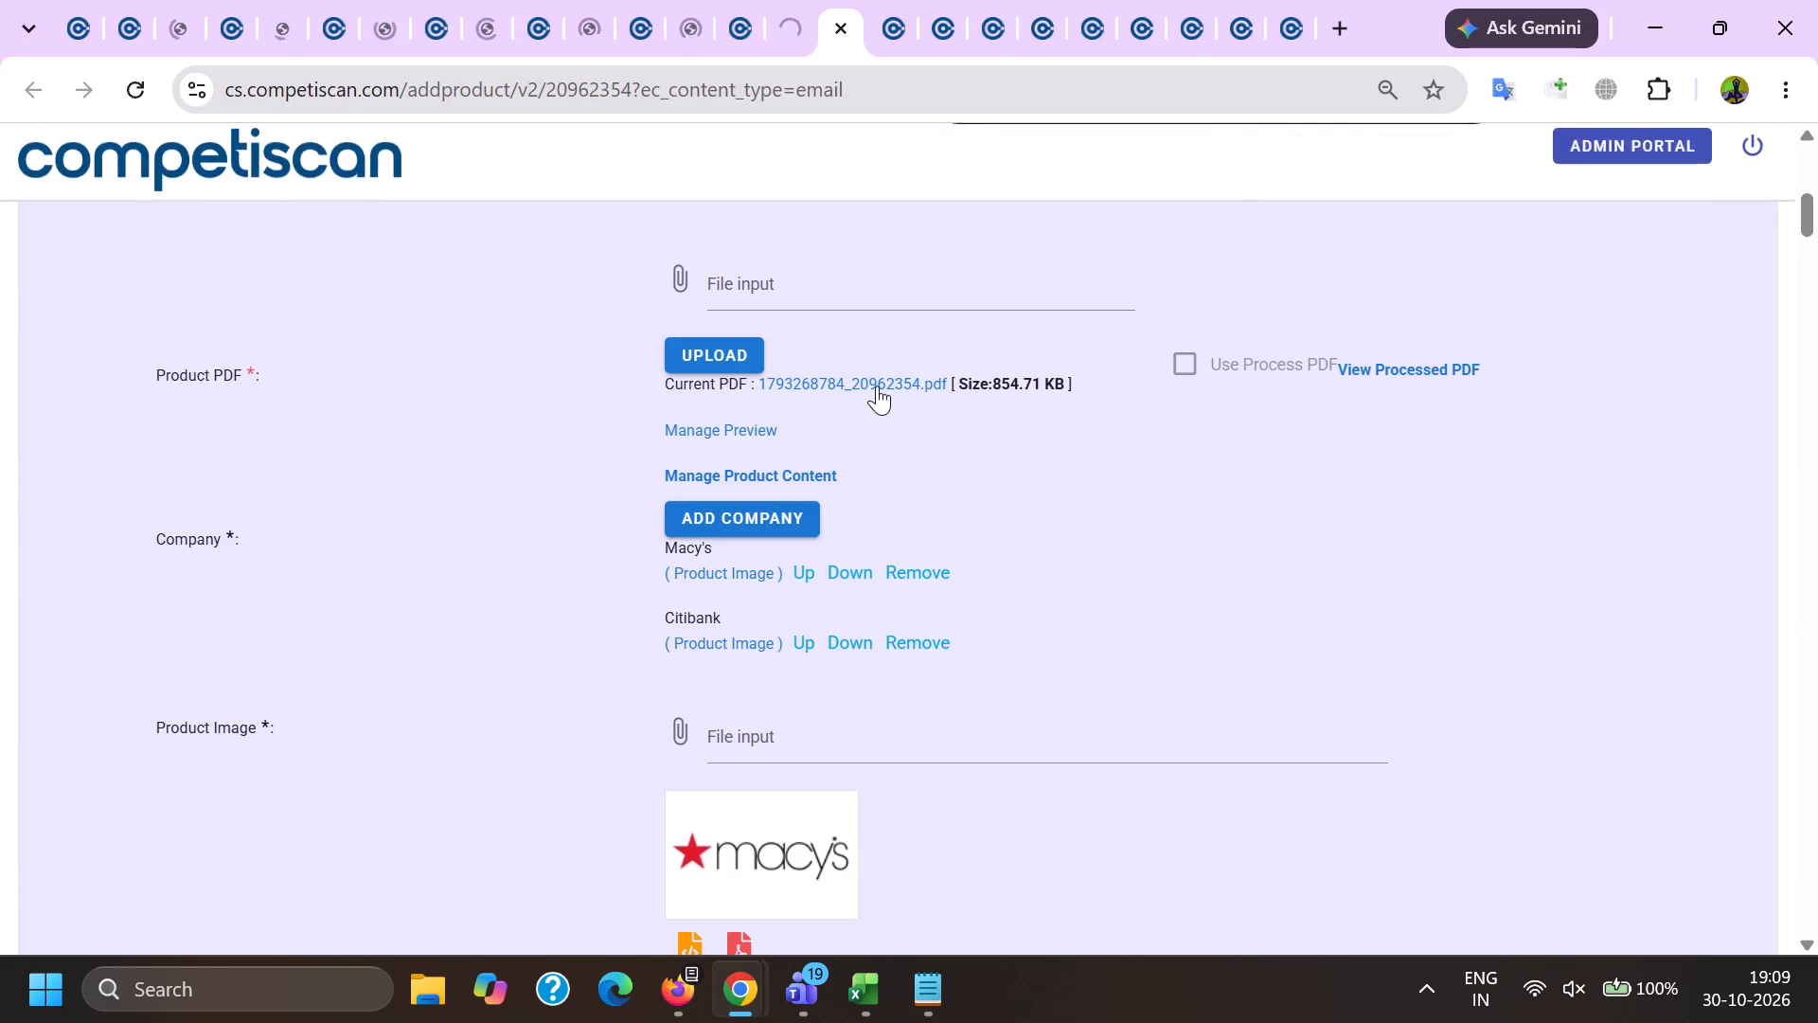
{"action": "left_click", "coordinate": [877, 386], "text": "ctrl"}
{"action": "key", "text": "ctrl+Tab"}
{"action": "key", "text": "ctrl+Tab"}
{"action": "scroll", "coordinate": [876, 386], "scroll_direction": "down", "scroll_amount": 6}
{"action": "left_click", "coordinate": [903, 373], "text": "ctrl"}
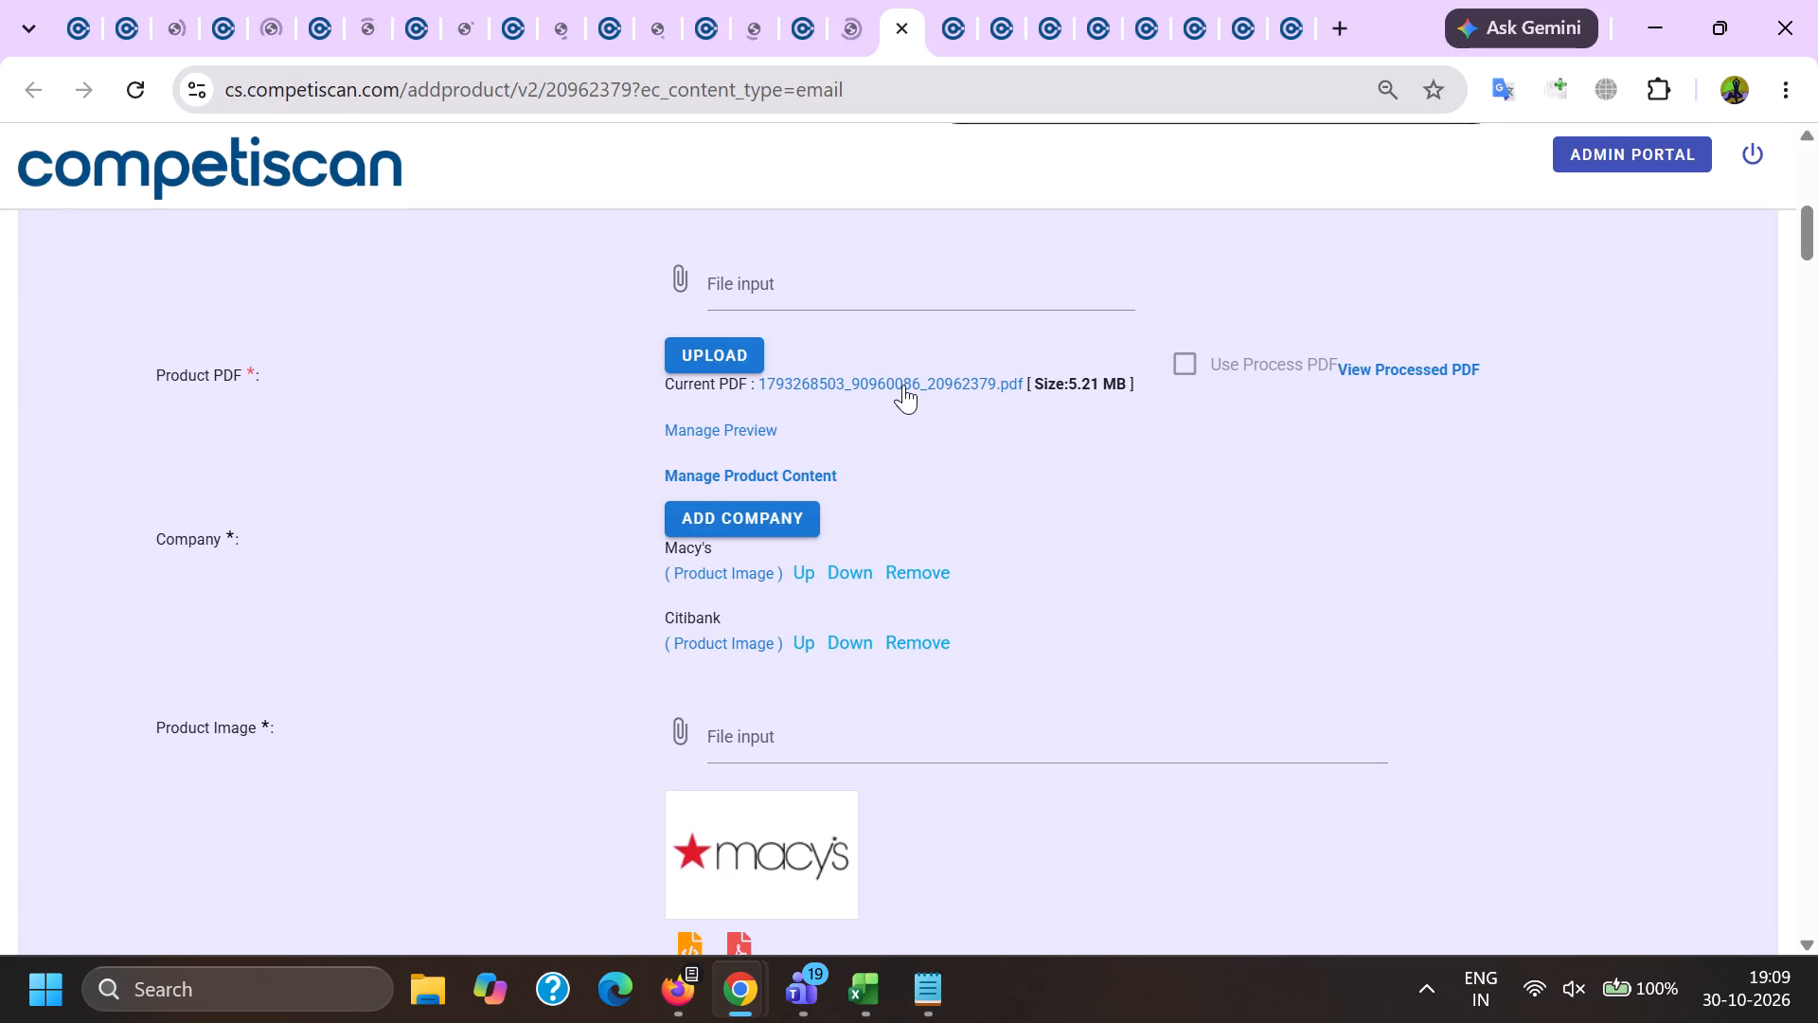
{"action": "left_click", "coordinate": [903, 385], "text": "ctrl"}
Open the current PDFs of products 20962478 and 20962544 from their record tabs.
{"action": "key", "text": "ctrl+Tab"}
{"action": "scroll", "coordinate": [908, 397], "scroll_direction": "down", "scroll_amount": 1}
{"action": "key", "text": "ctrl+Tab"}
{"action": "scroll", "coordinate": [906, 402], "scroll_direction": "down", "scroll_amount": 5}
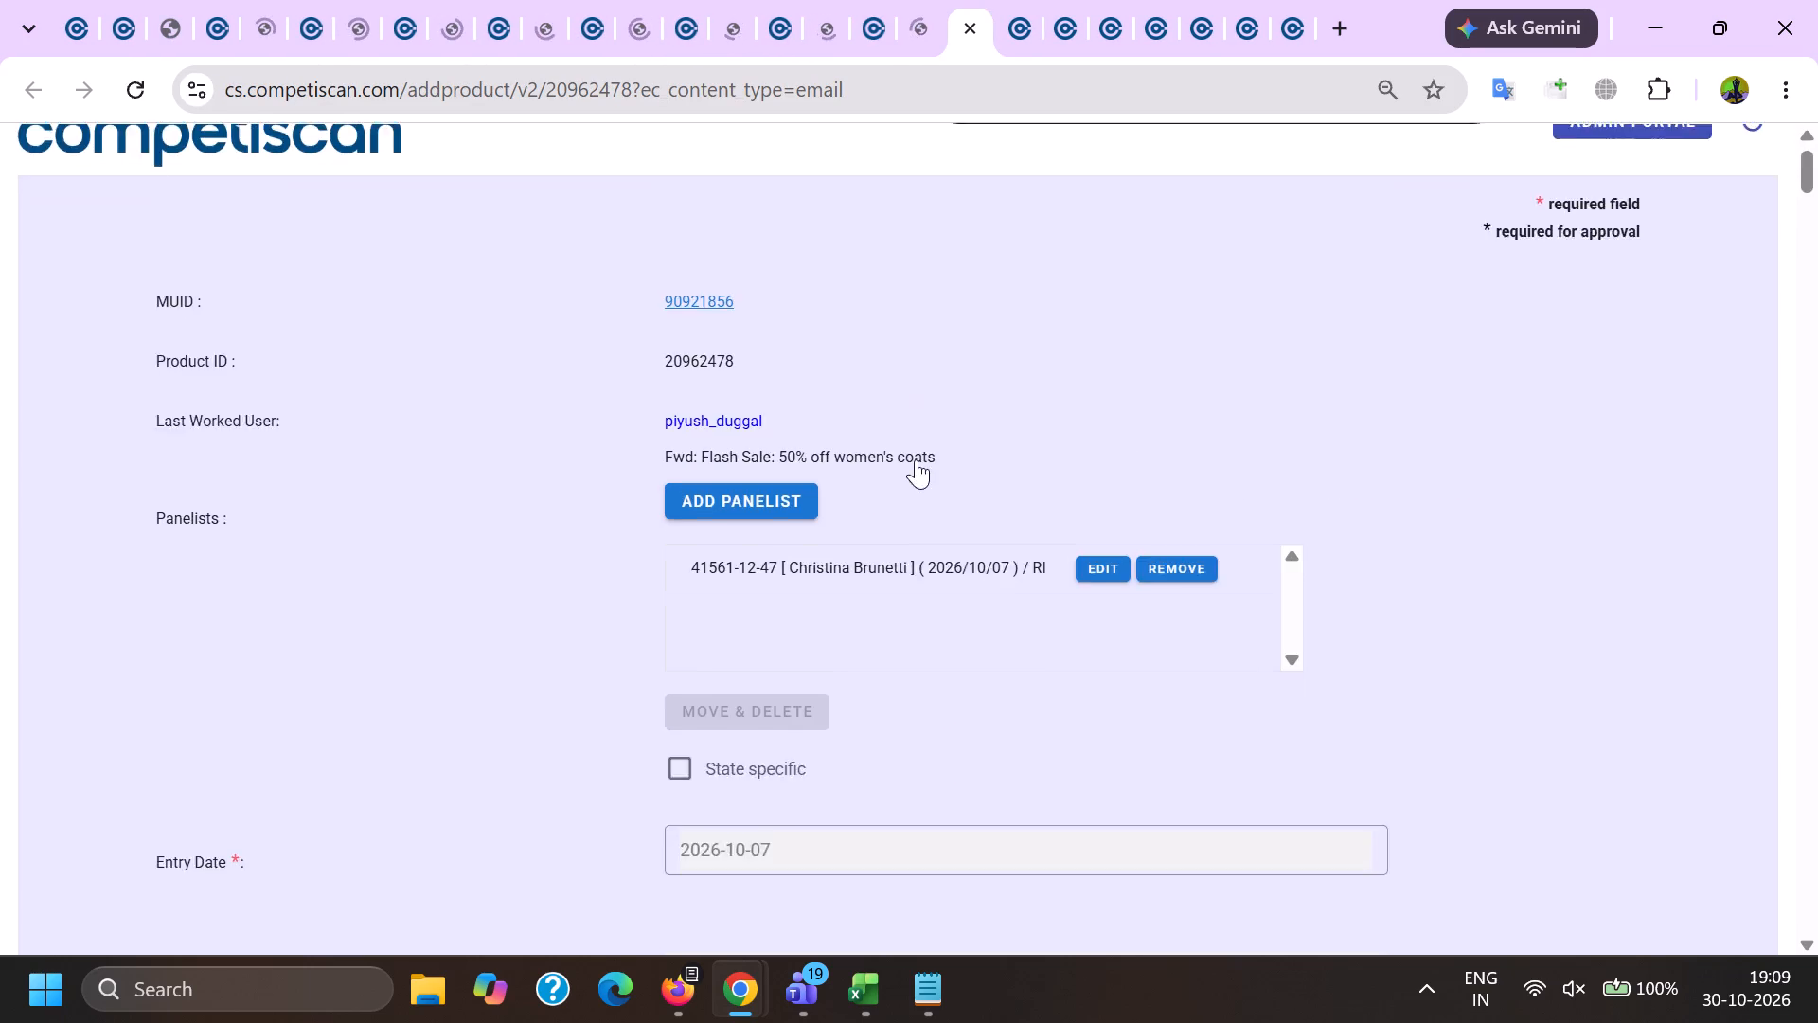
{"action": "left_click", "coordinate": [882, 523], "text": "ctrl"}
{"action": "key", "text": "ctrl+Tab"}
{"action": "key", "text": "ctrl+Tab"}
{"action": "scroll", "coordinate": [882, 523], "scroll_direction": "down", "scroll_amount": 6}
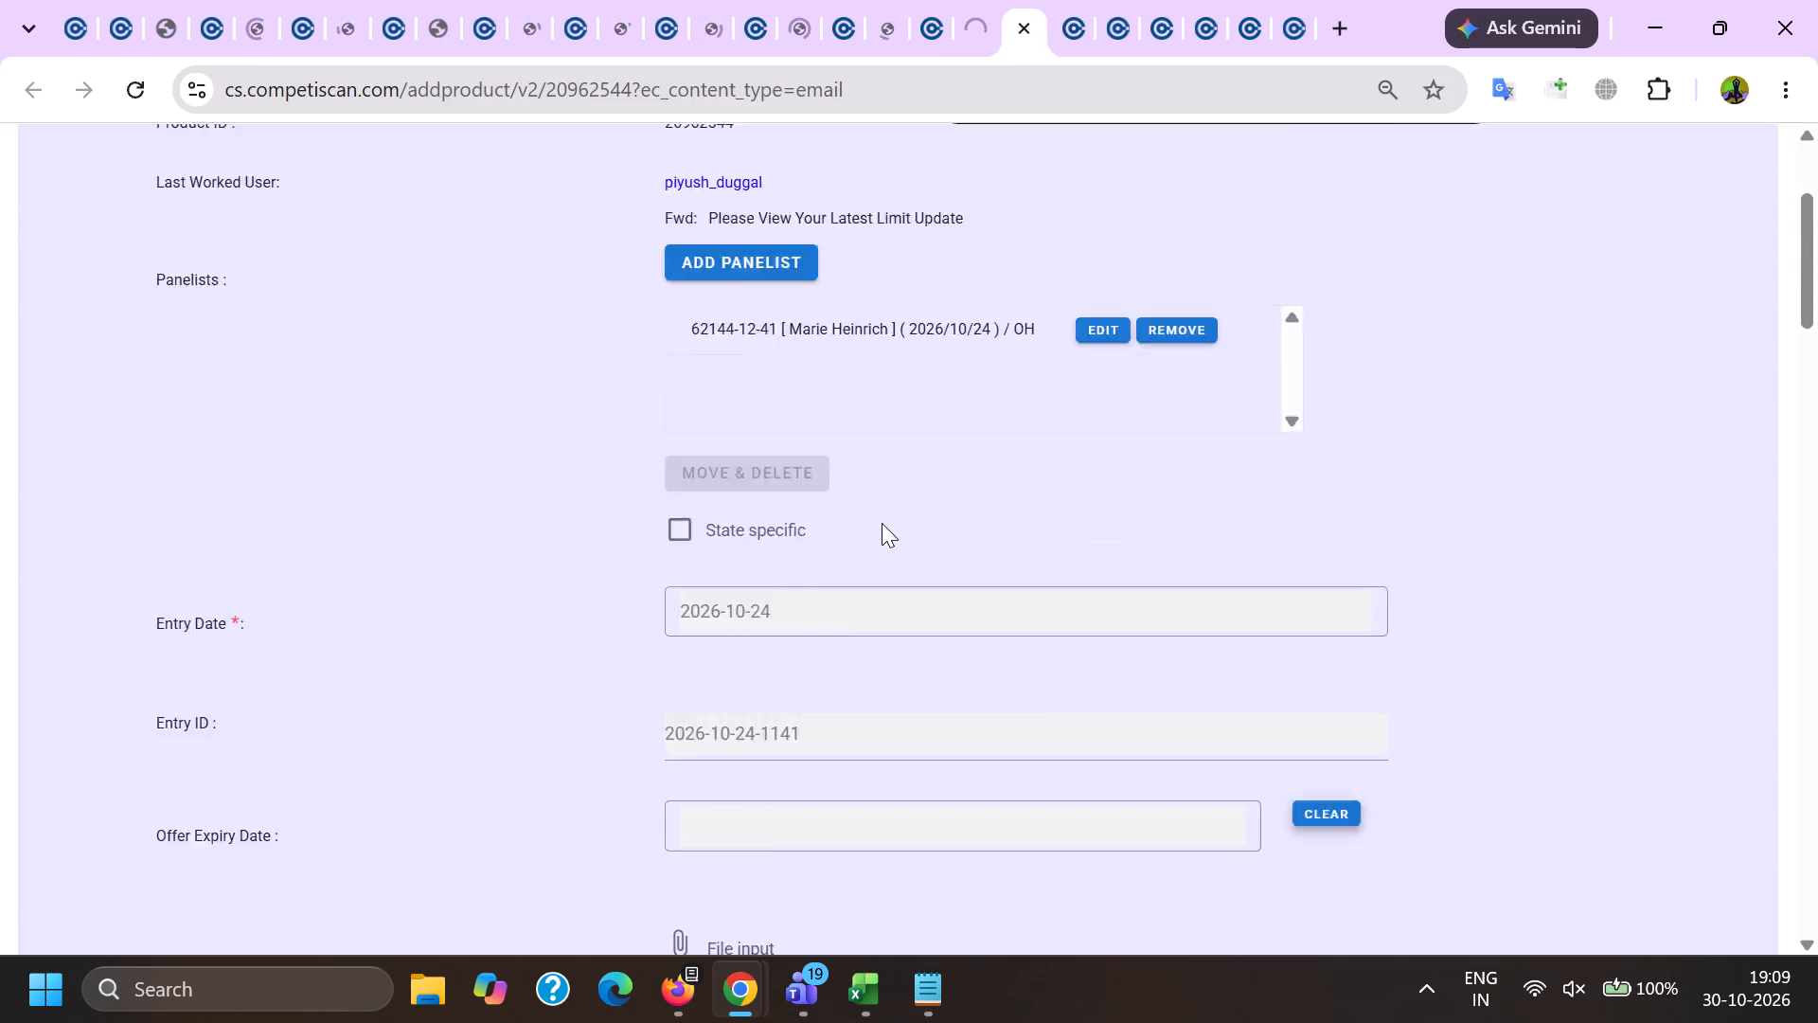
{"action": "left_click", "coordinate": [856, 389], "text": "ctrl"}
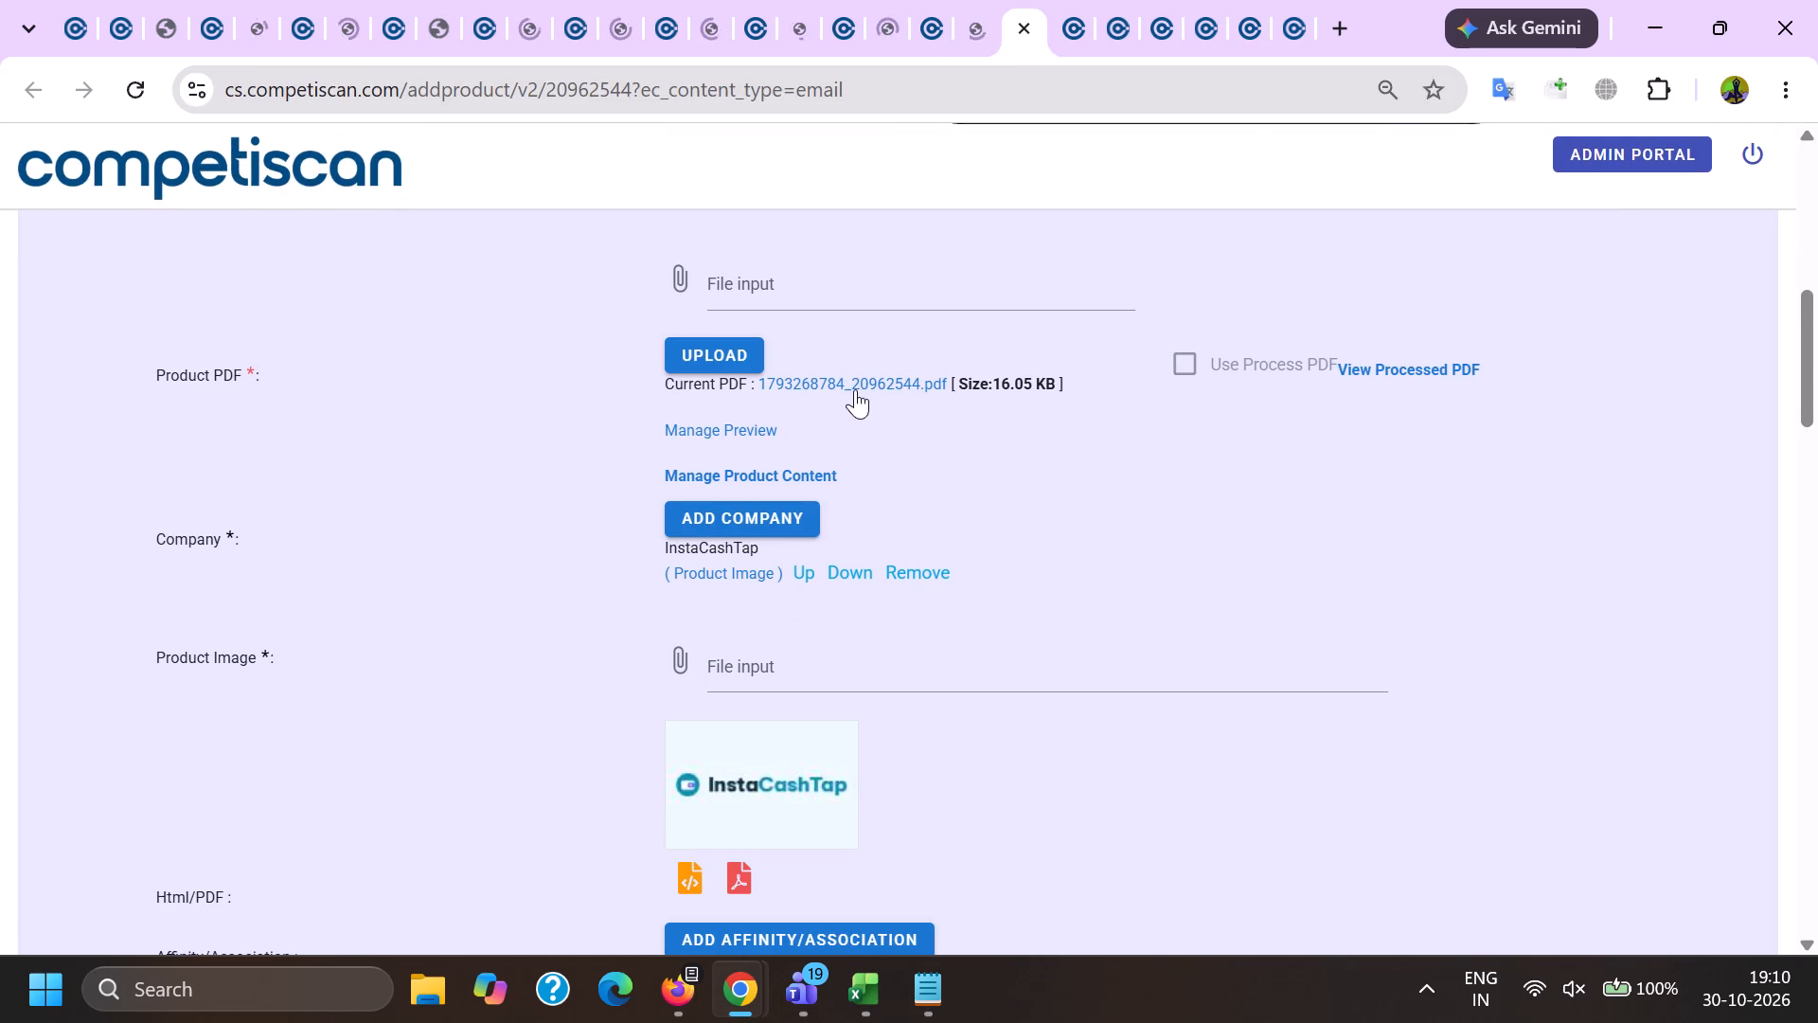
Open the current PDFs of products 20962564 and 20962600 from their record tabs.
{"action": "key", "text": "ctrl+Tab"}
{"action": "key", "text": "ctrl+Tab"}
{"action": "scroll", "coordinate": [854, 389], "scroll_direction": "down", "scroll_amount": 6}
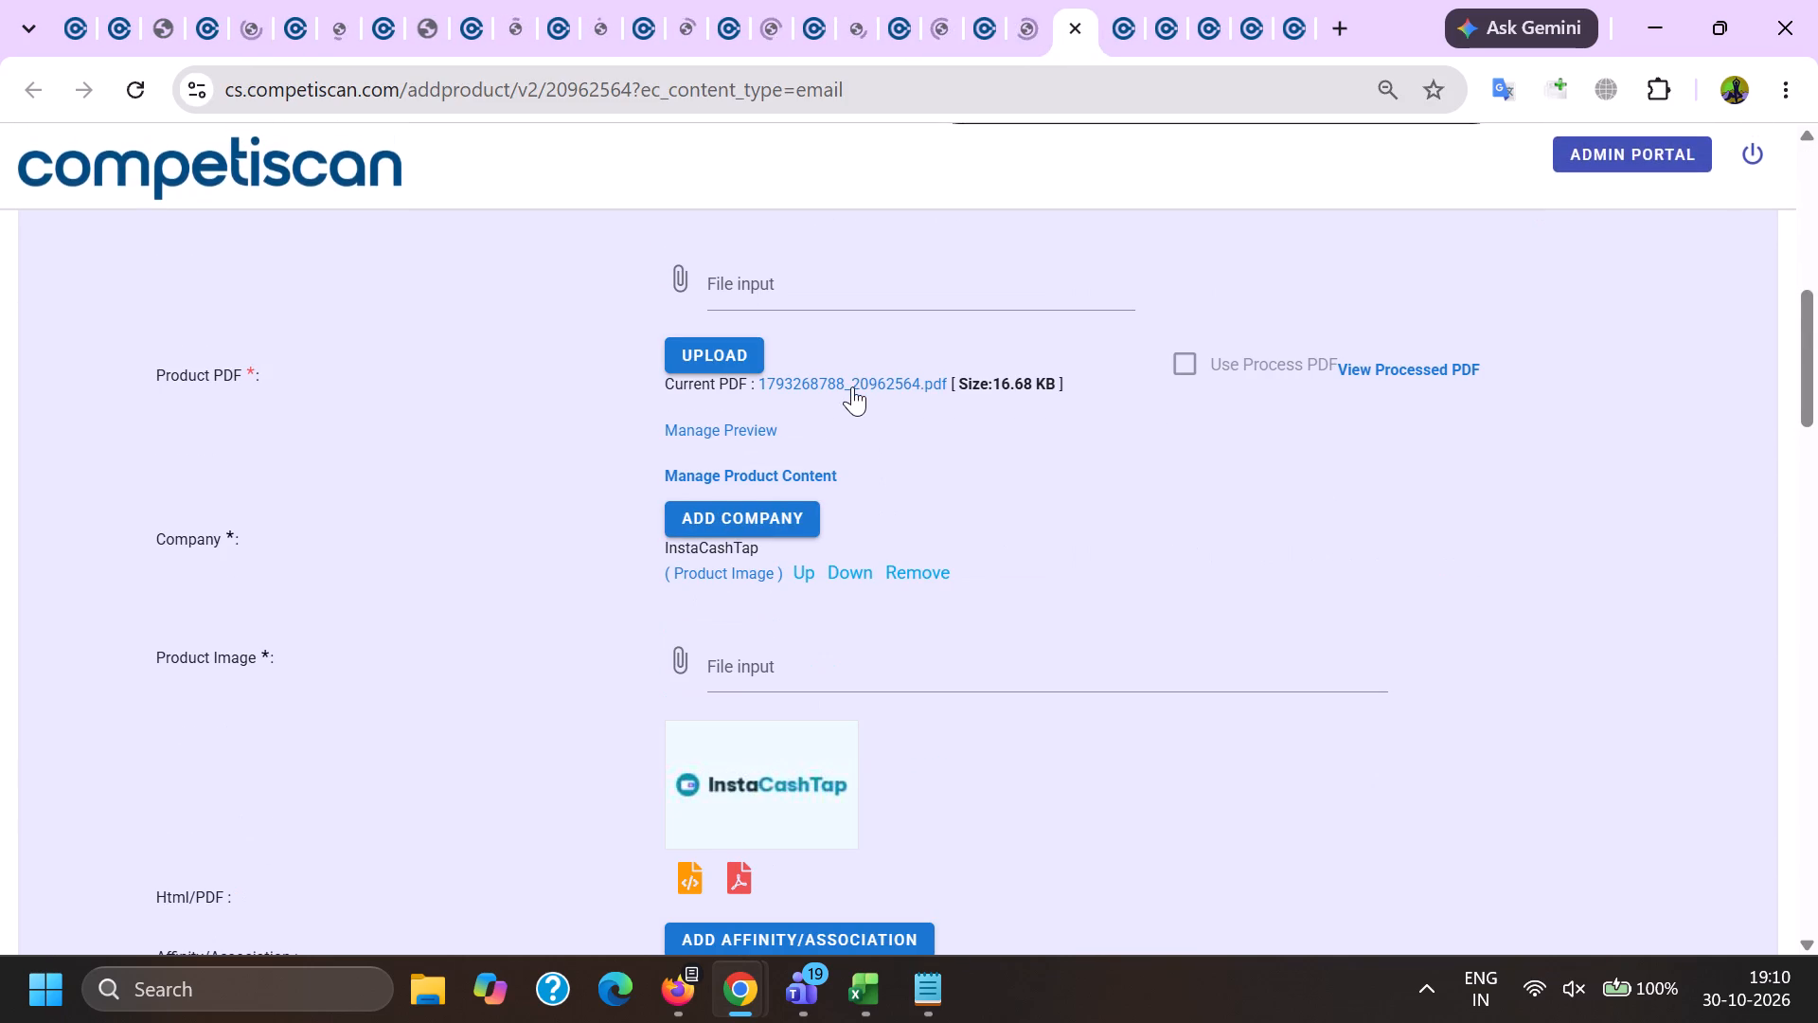
{"action": "left_click", "coordinate": [852, 386], "text": "ctrl"}
{"action": "key", "text": "ctrl+Tab"}
{"action": "key", "text": "ctrl+Tab"}
{"action": "scroll", "coordinate": [852, 386], "scroll_direction": "down", "scroll_amount": 6}
{"action": "left_click", "coordinate": [853, 386], "text": "ctrl"}
Open the current PDFs of the two product records that follow 20962600.
{"action": "key", "text": "ctrl+Tab"}
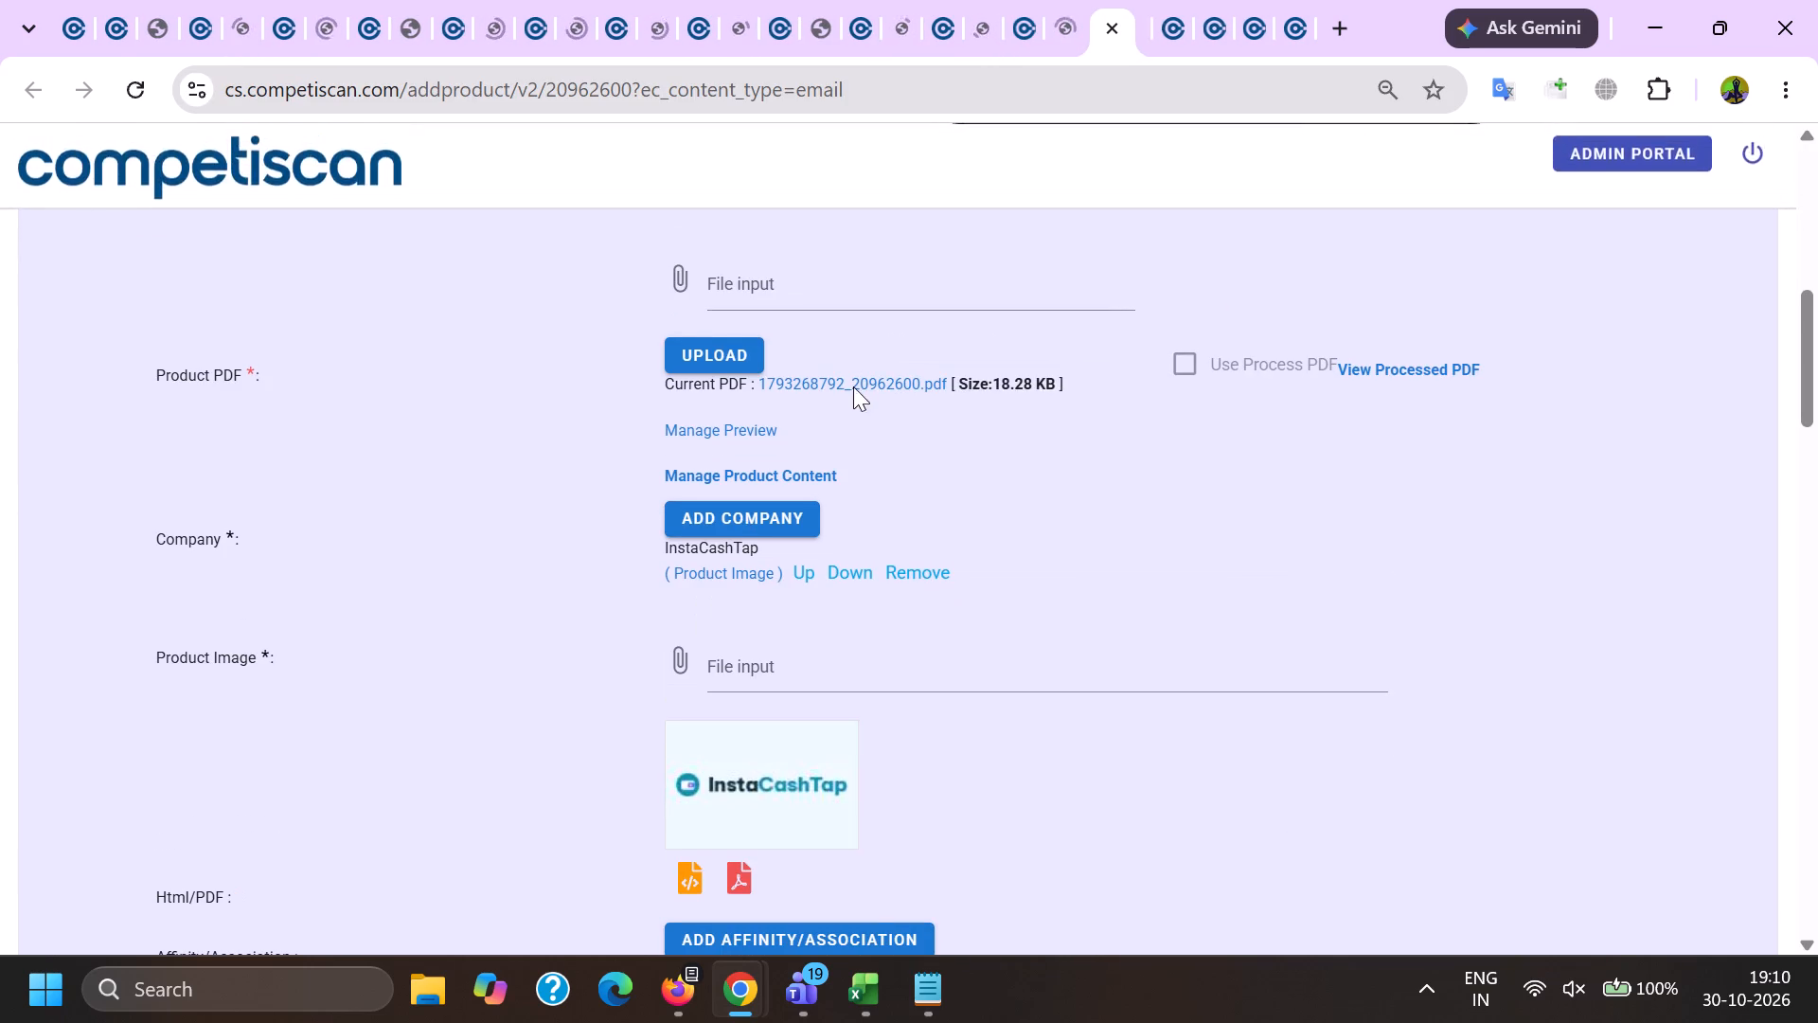
{"action": "key", "text": "ctrl+Tab"}
{"action": "scroll", "coordinate": [852, 390], "scroll_direction": "down", "scroll_amount": 5}
{"action": "left_click", "coordinate": [834, 520], "text": "ctrl"}
{"action": "key", "text": "ctrl+Tab"}
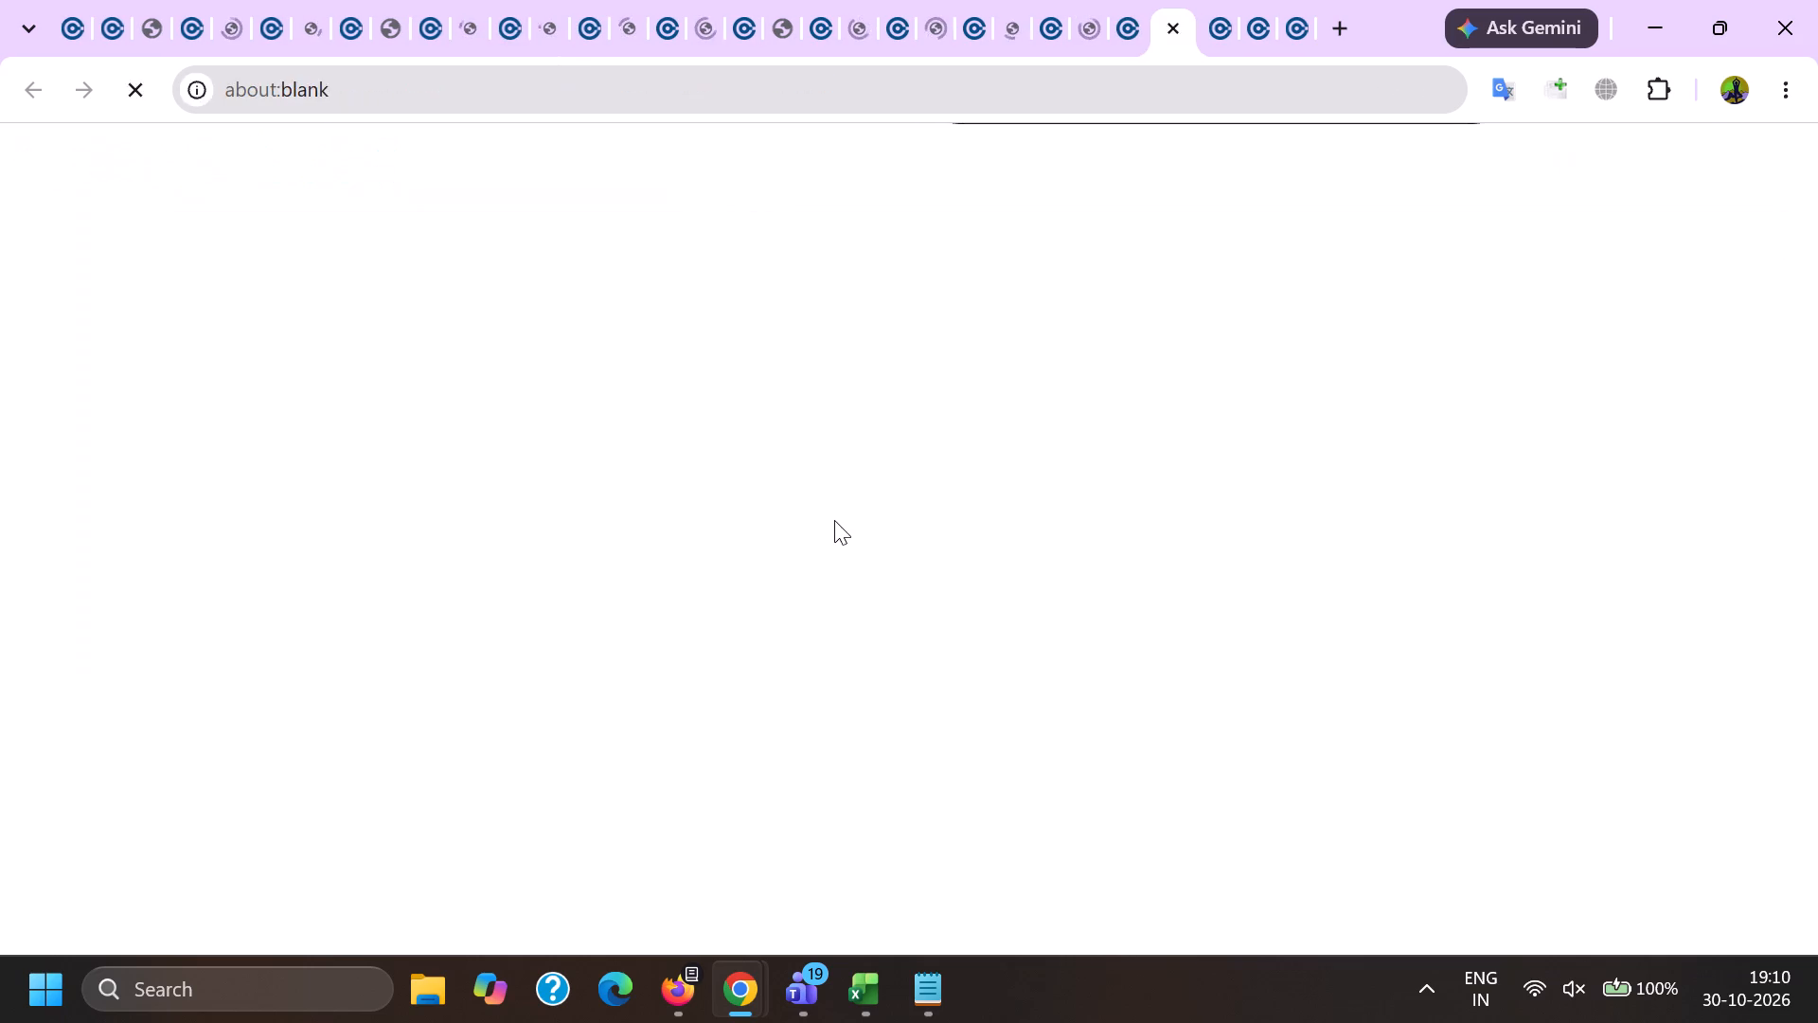
{"action": "key", "text": "ctrl+Tab"}
{"action": "scroll", "coordinate": [834, 520], "scroll_direction": "down", "scroll_amount": 6}
{"action": "left_click", "coordinate": [840, 386], "text": "ctrl"}
Open the current PDFs of products 20958719 and 20962869 from their record tabs.
{"action": "key", "text": "ctrl+Tab"}
{"action": "key", "text": "ctrl+Tab"}
{"action": "scroll", "coordinate": [838, 388], "scroll_direction": "down", "scroll_amount": 5}
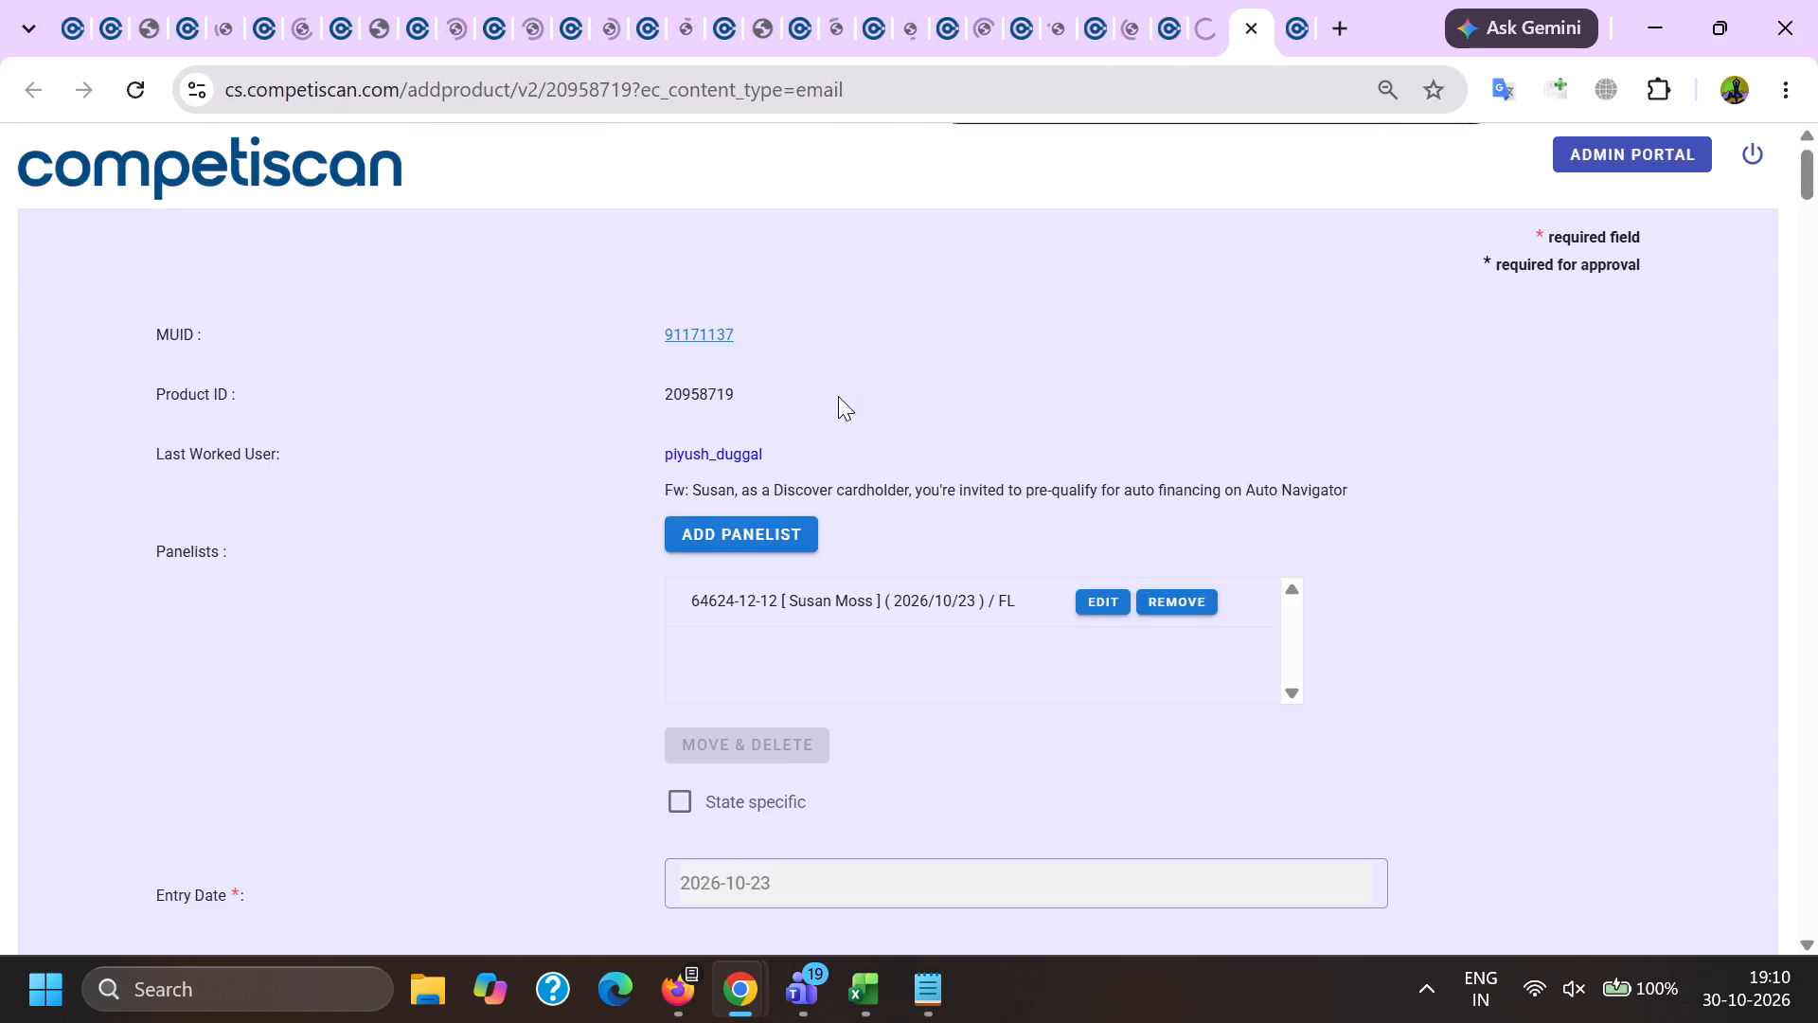
{"action": "left_click", "coordinate": [864, 523], "text": "ctrl"}
{"action": "key", "text": "ctrl+Tab"}
{"action": "key", "text": "ctrl+Tab"}
{"action": "scroll", "coordinate": [864, 523], "scroll_direction": "down", "scroll_amount": 5}
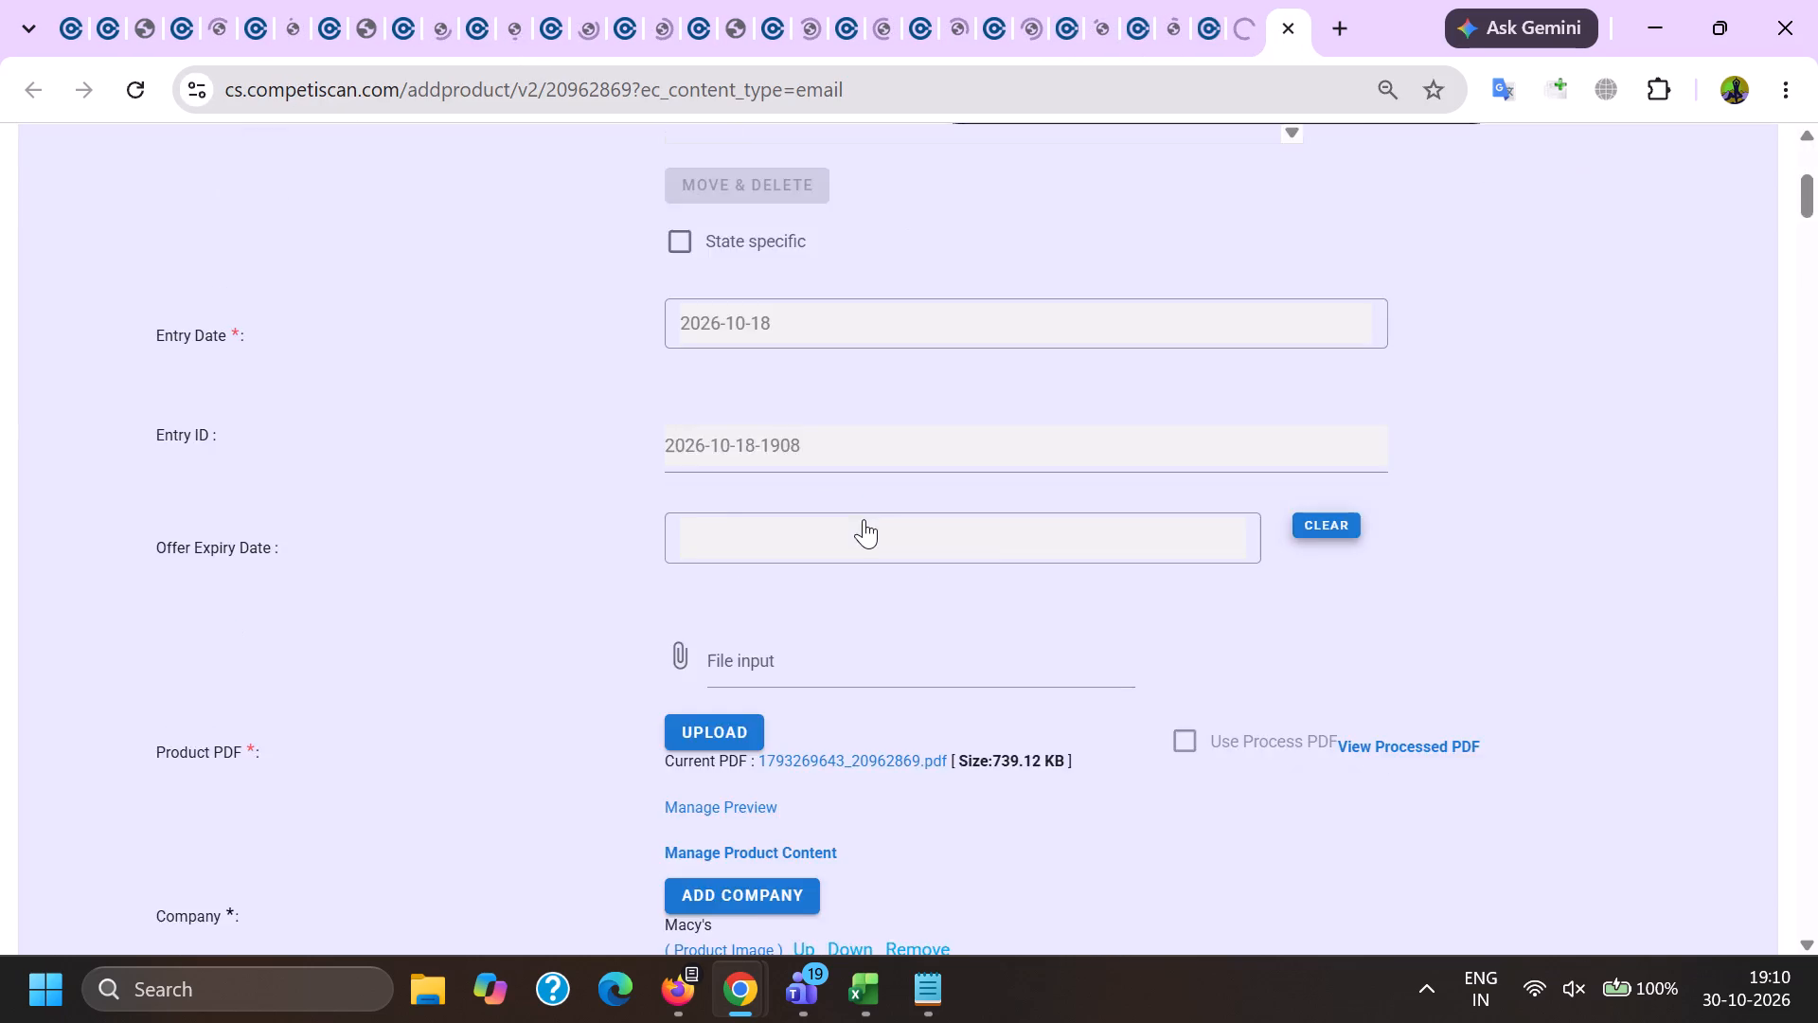
{"action": "left_click", "coordinate": [868, 526], "text": "ctrl"}
{"action": "left_click", "coordinate": [137, 0]}
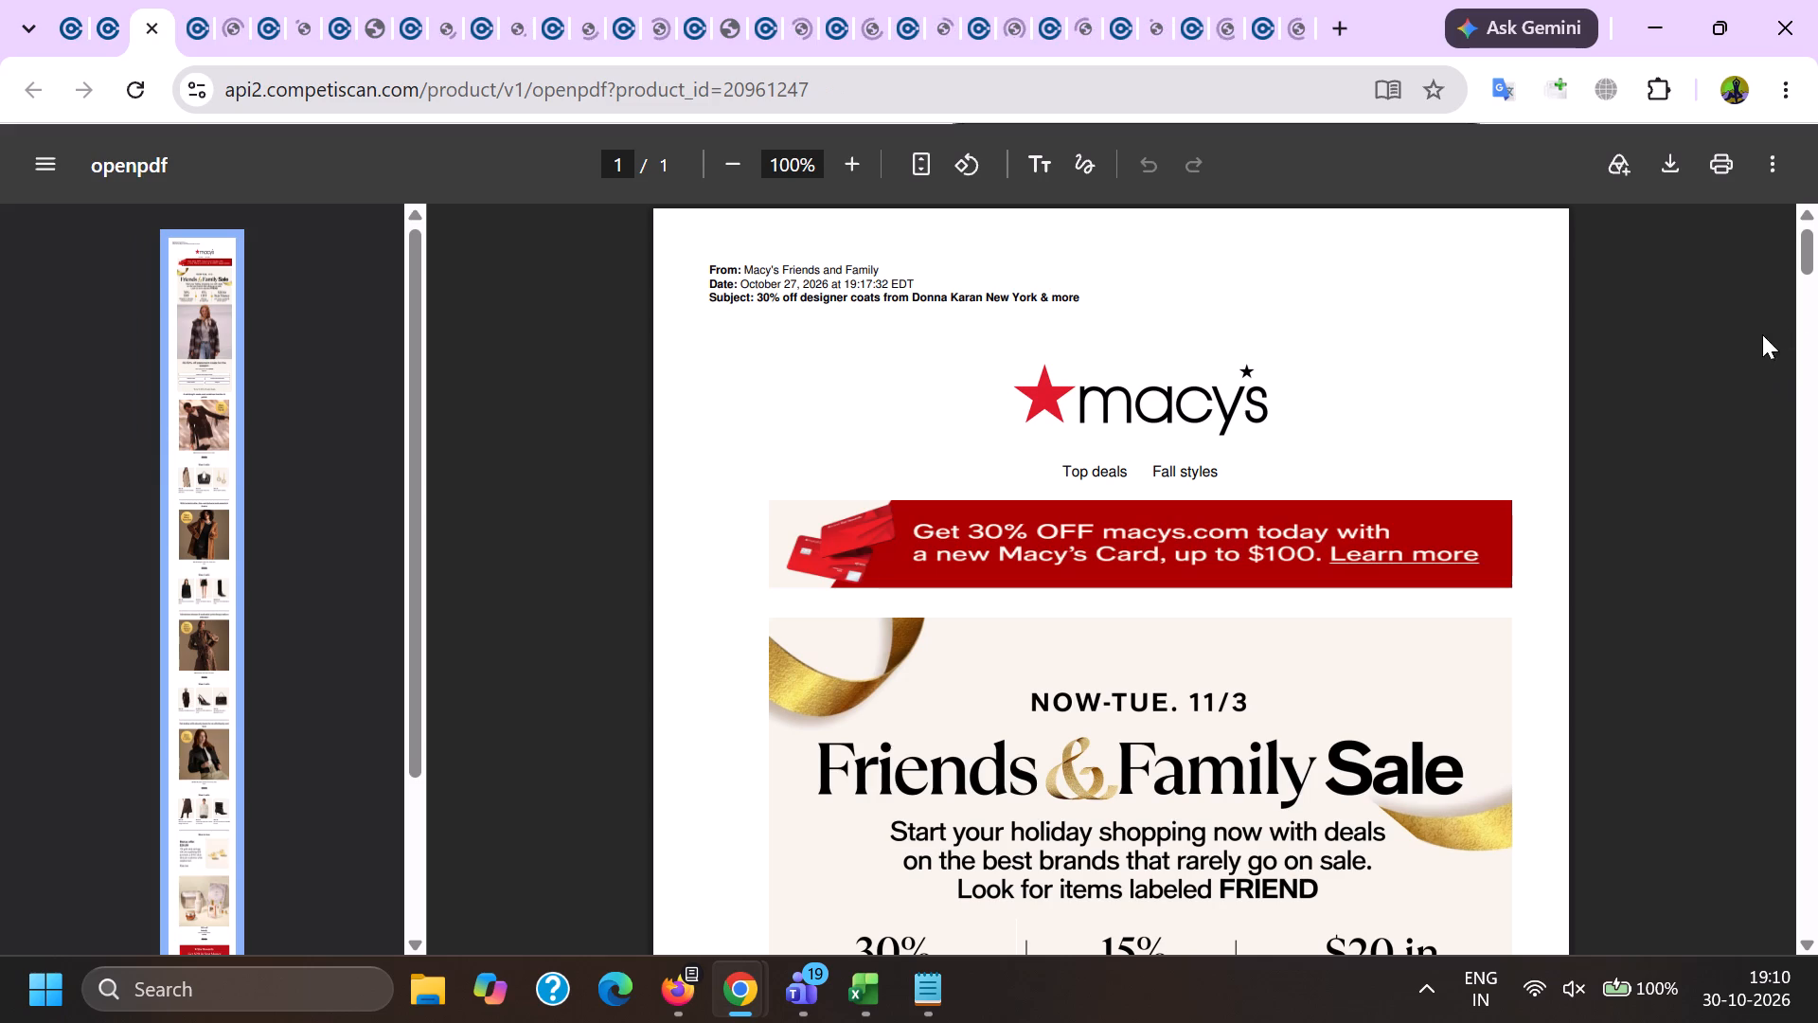
{"action": "left_click_drag", "start_coordinate": [1809, 265], "coordinate": [1817, 1022]}
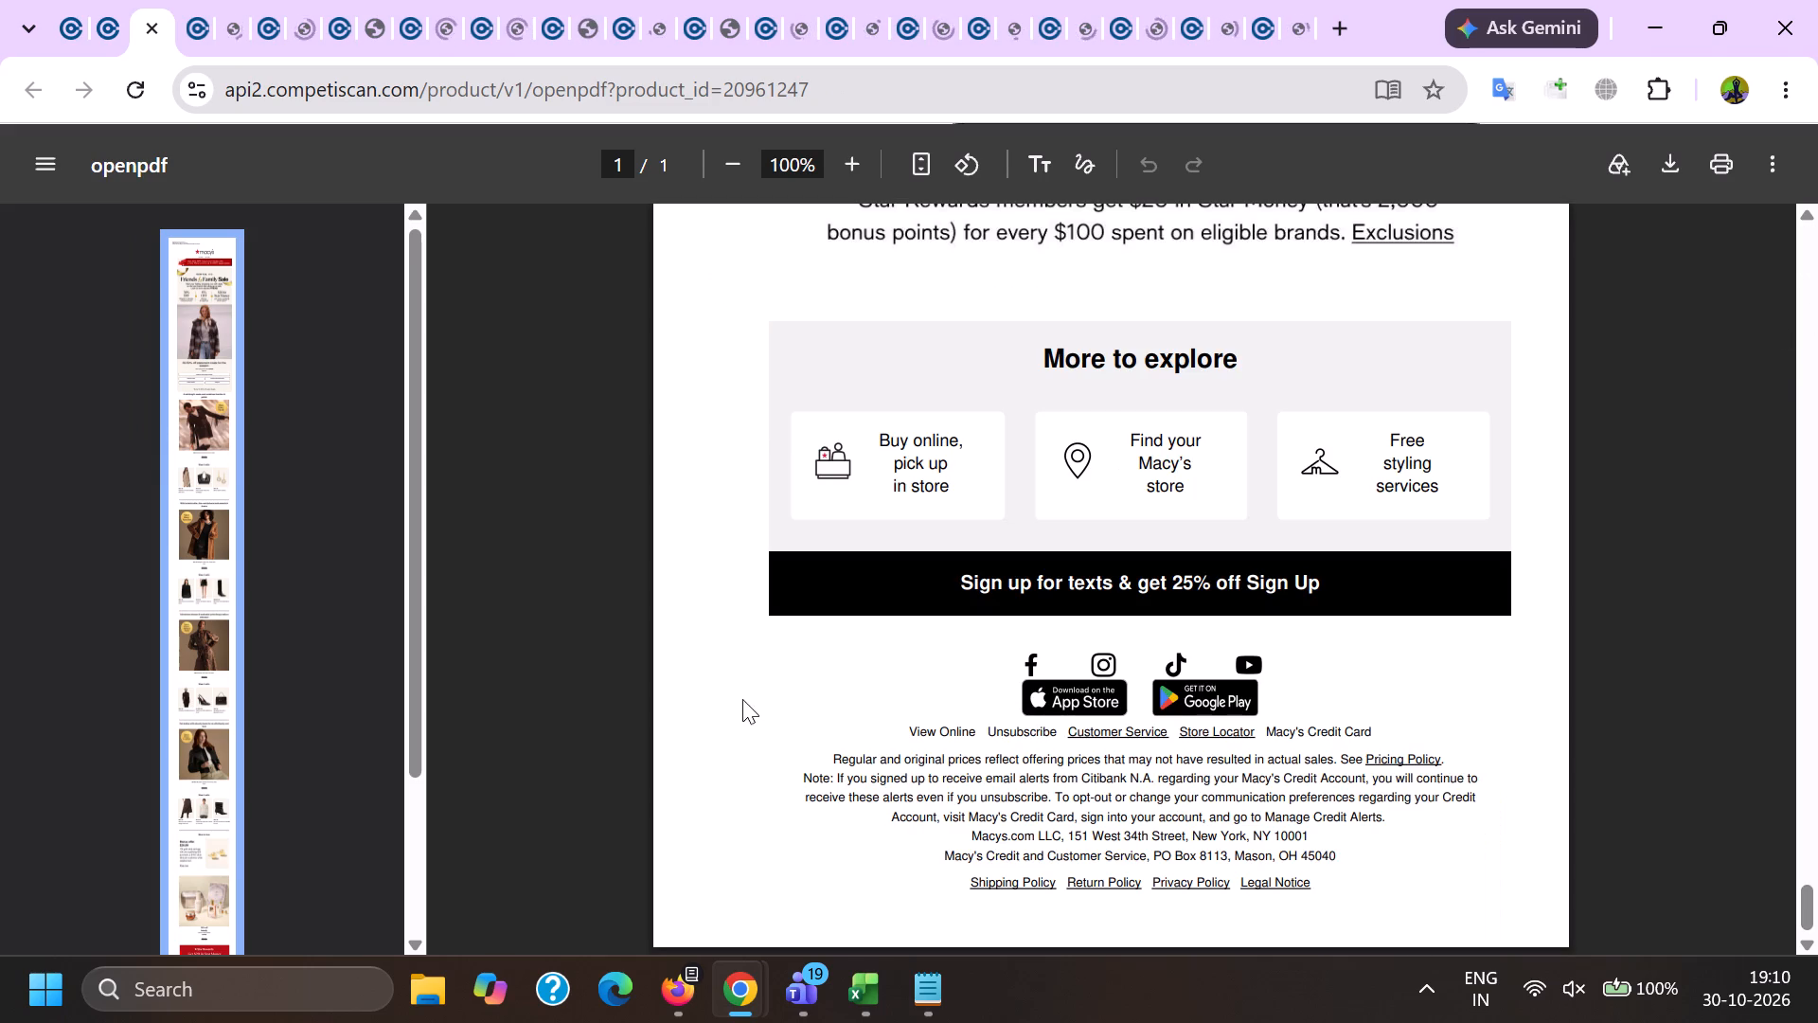
{"action": "left_click", "coordinate": [116, 0]}
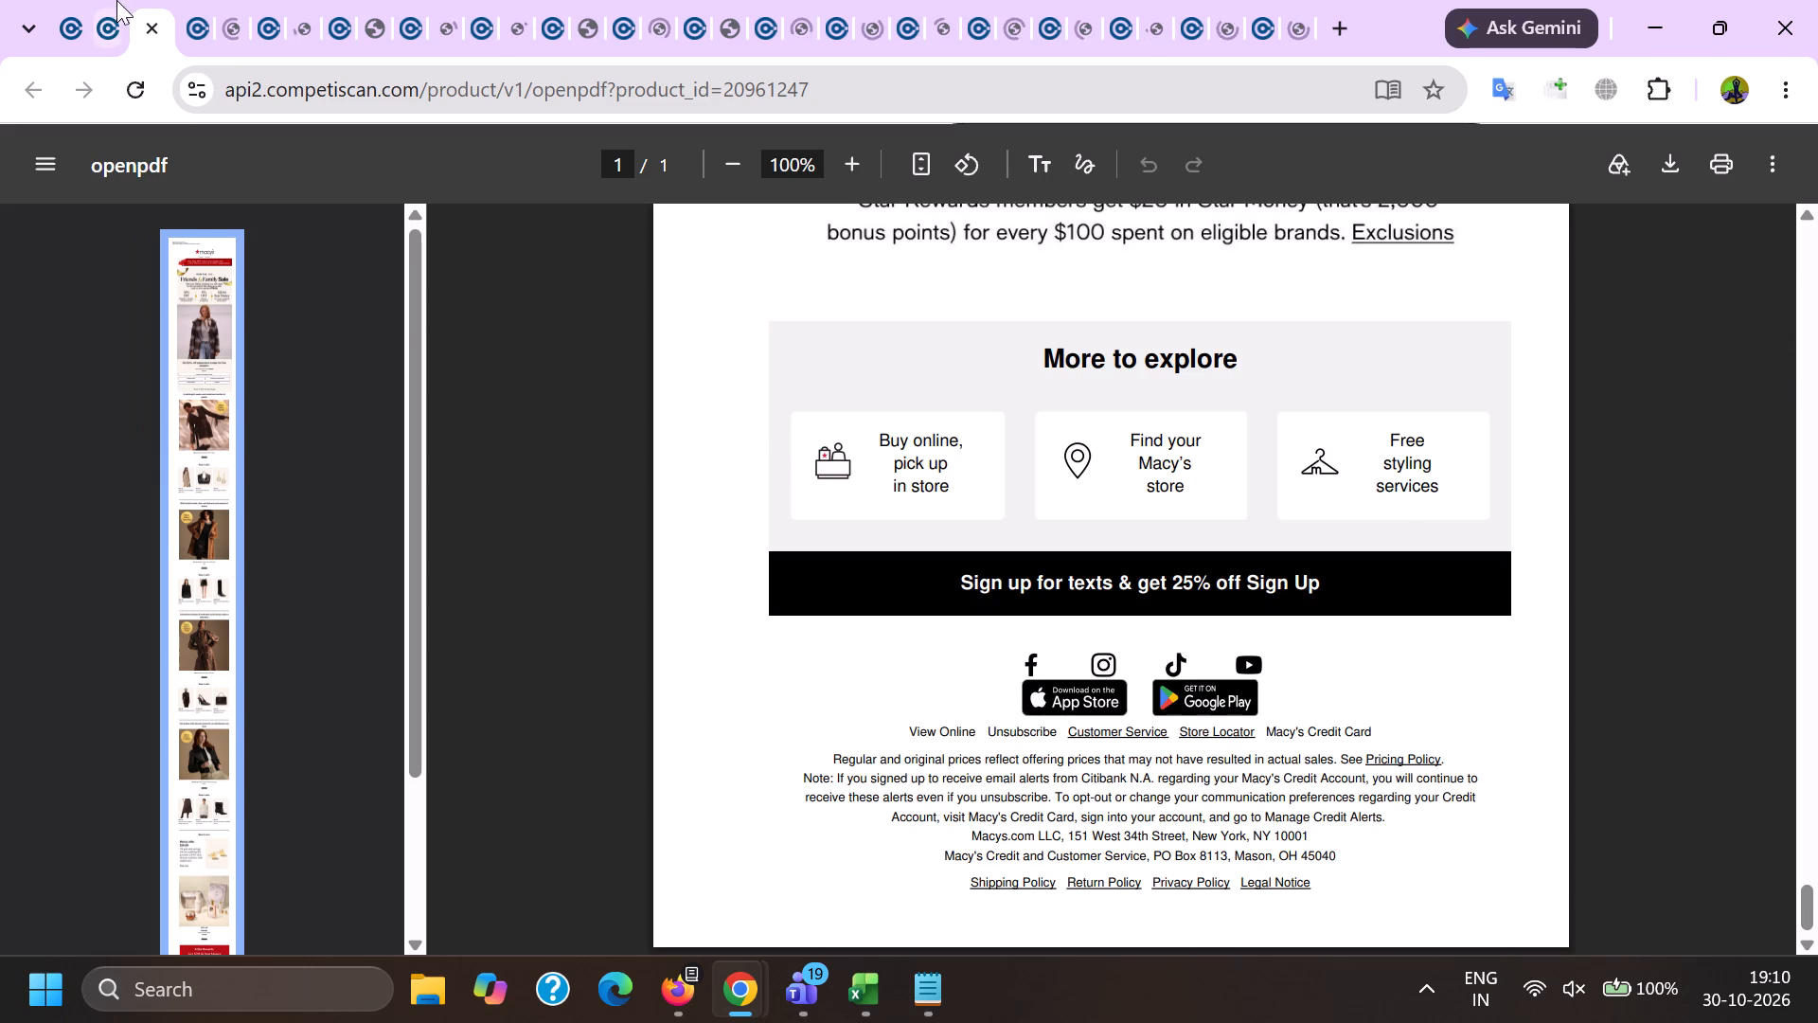
{"action": "scroll", "coordinate": [959, 671], "scroll_direction": "down", "scroll_amount": 7}
{"action": "scroll", "coordinate": [1065, 579], "scroll_direction": "down", "scroll_amount": 5}
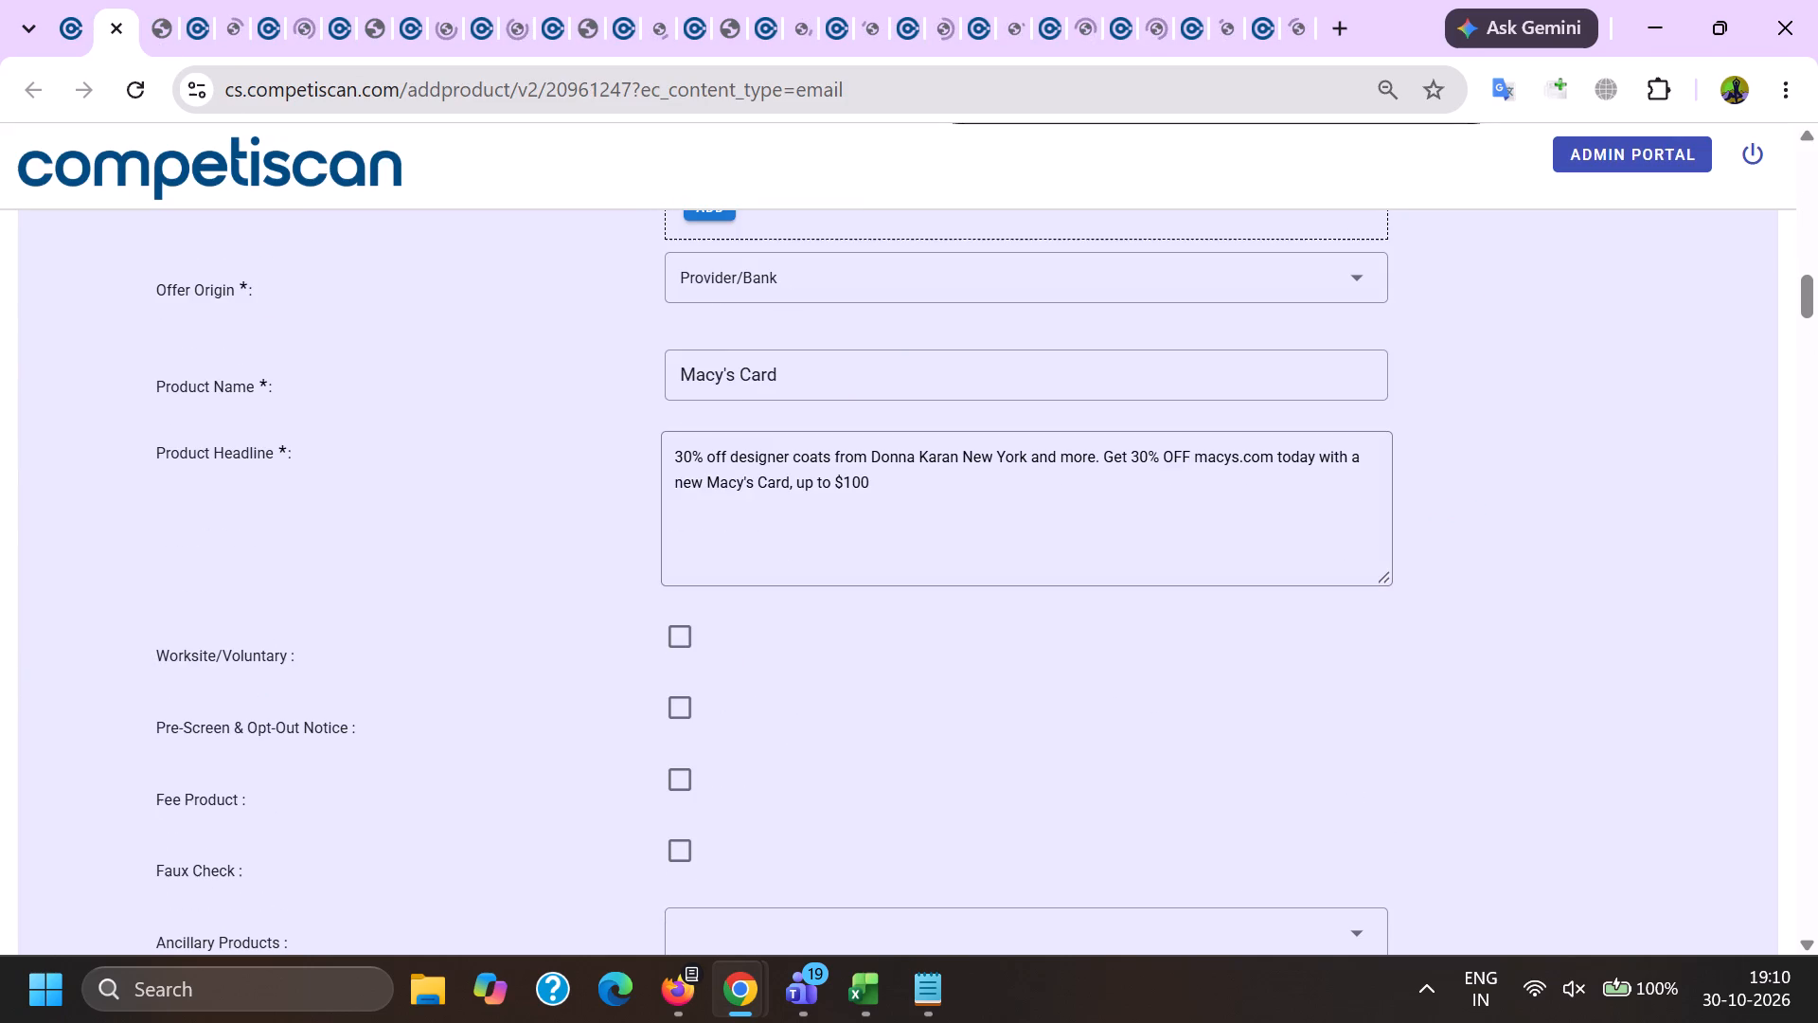
{"action": "left_click_drag", "start_coordinate": [1156, 519], "coordinate": [620, 373]}
{"action": "scroll", "coordinate": [692, 447], "scroll_direction": "down", "scroll_amount": 12}
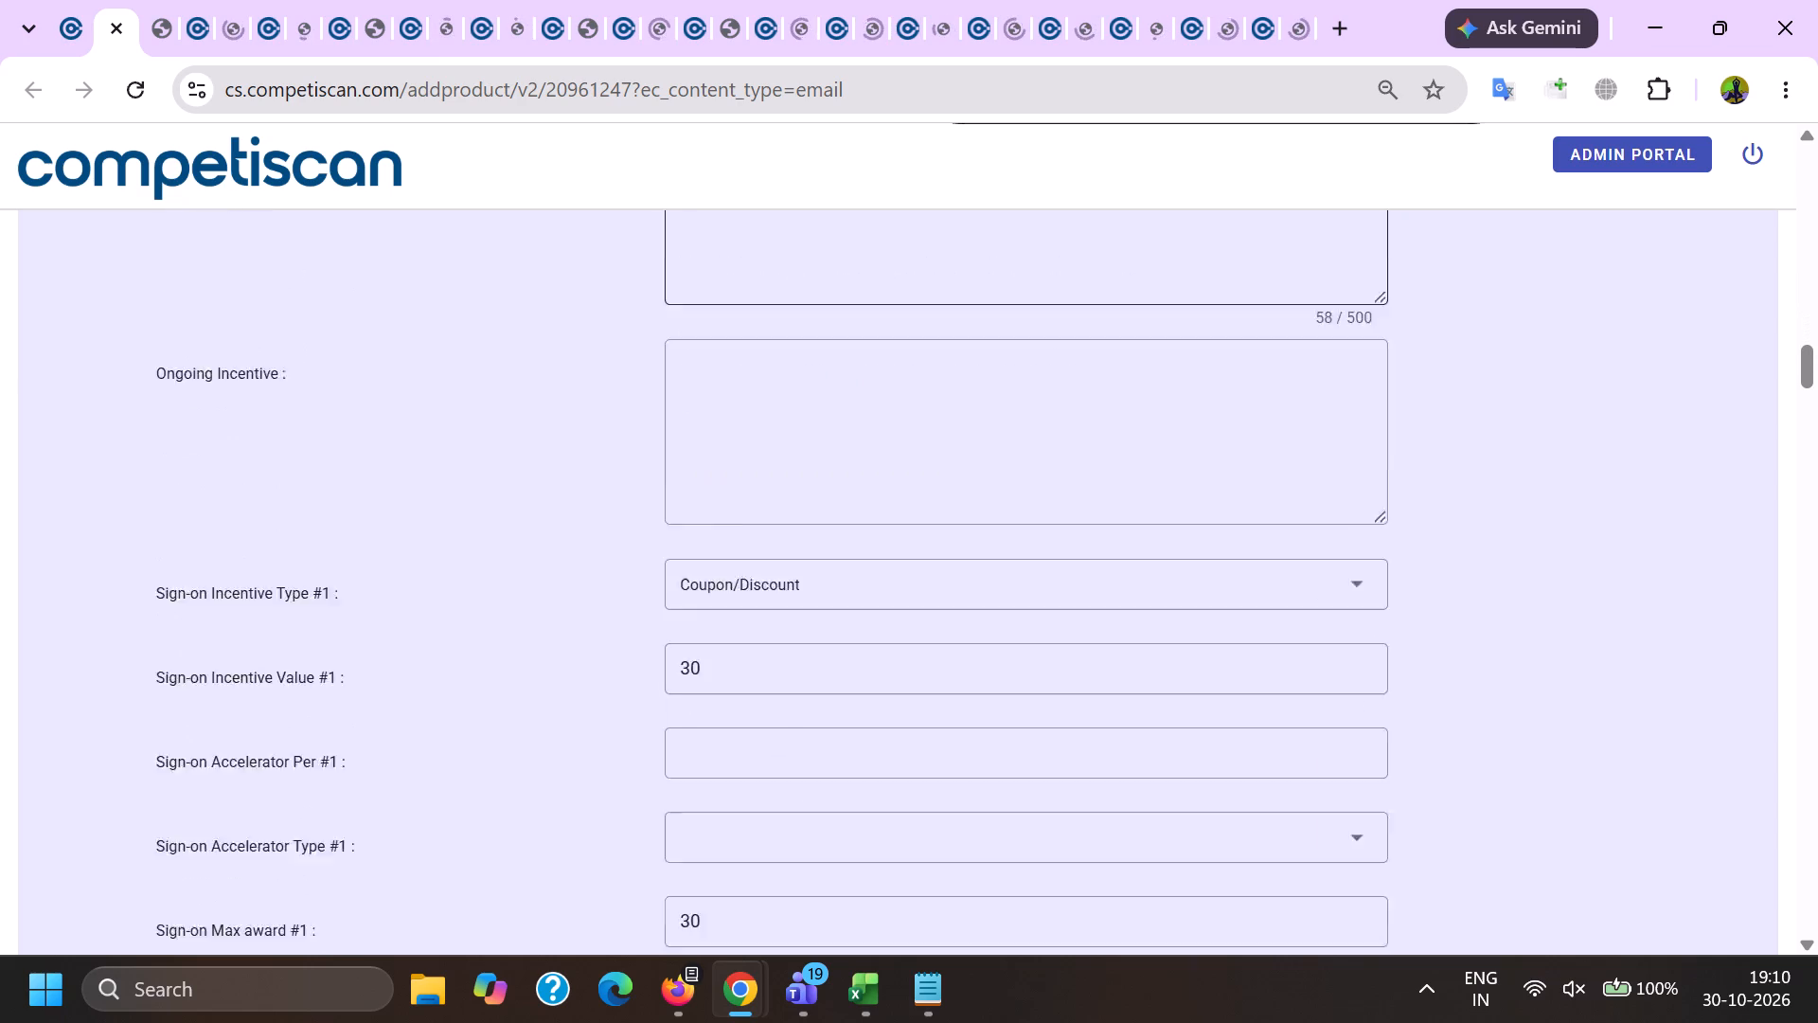
{"action": "scroll", "coordinate": [697, 442], "scroll_direction": "down", "scroll_amount": 20}
{"action": "scroll", "coordinate": [697, 442], "scroll_direction": "down", "scroll_amount": 9}
{"action": "left_click", "coordinate": [611, 541]}
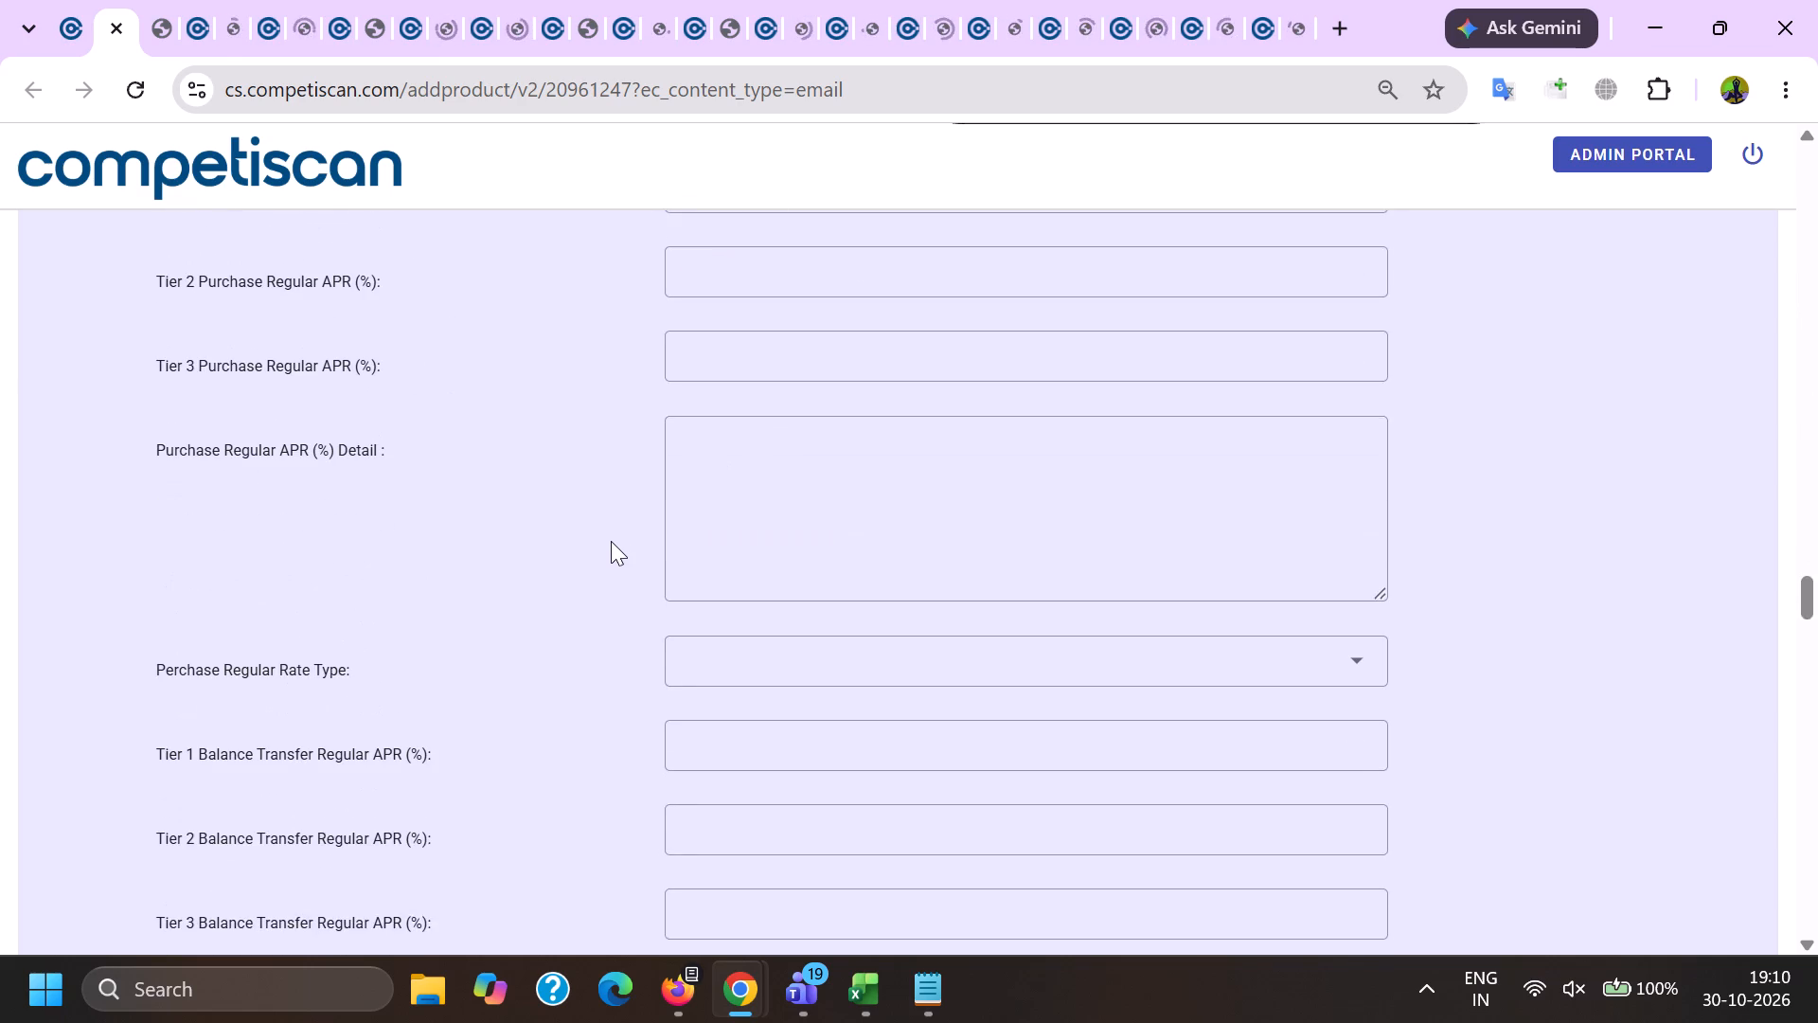
{"action": "key", "text": "End"}
{"action": "scroll", "coordinate": [611, 539], "scroll_direction": "up", "scroll_amount": 5}
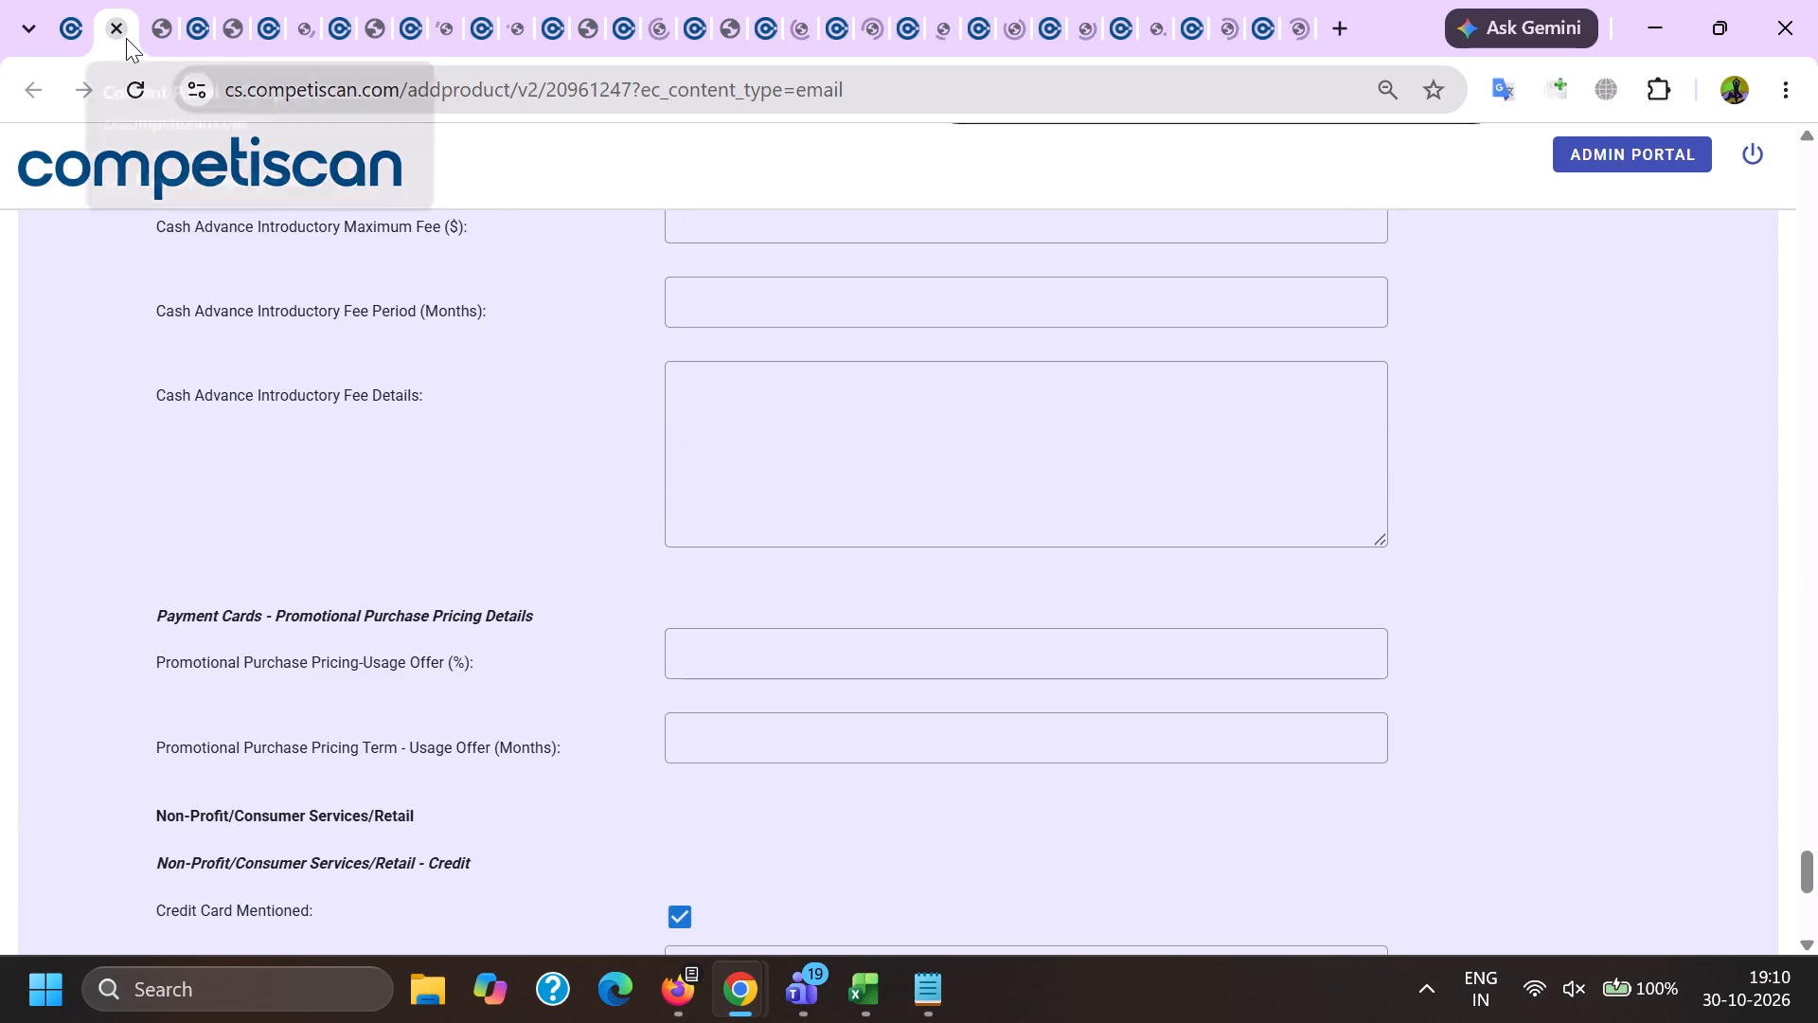
{"action": "double_click", "coordinate": [126, 37]}
Examine the PDF of product 20961289 alongside its record's product name, headline and panelist details.
{"action": "left_click", "coordinate": [152, 0]}
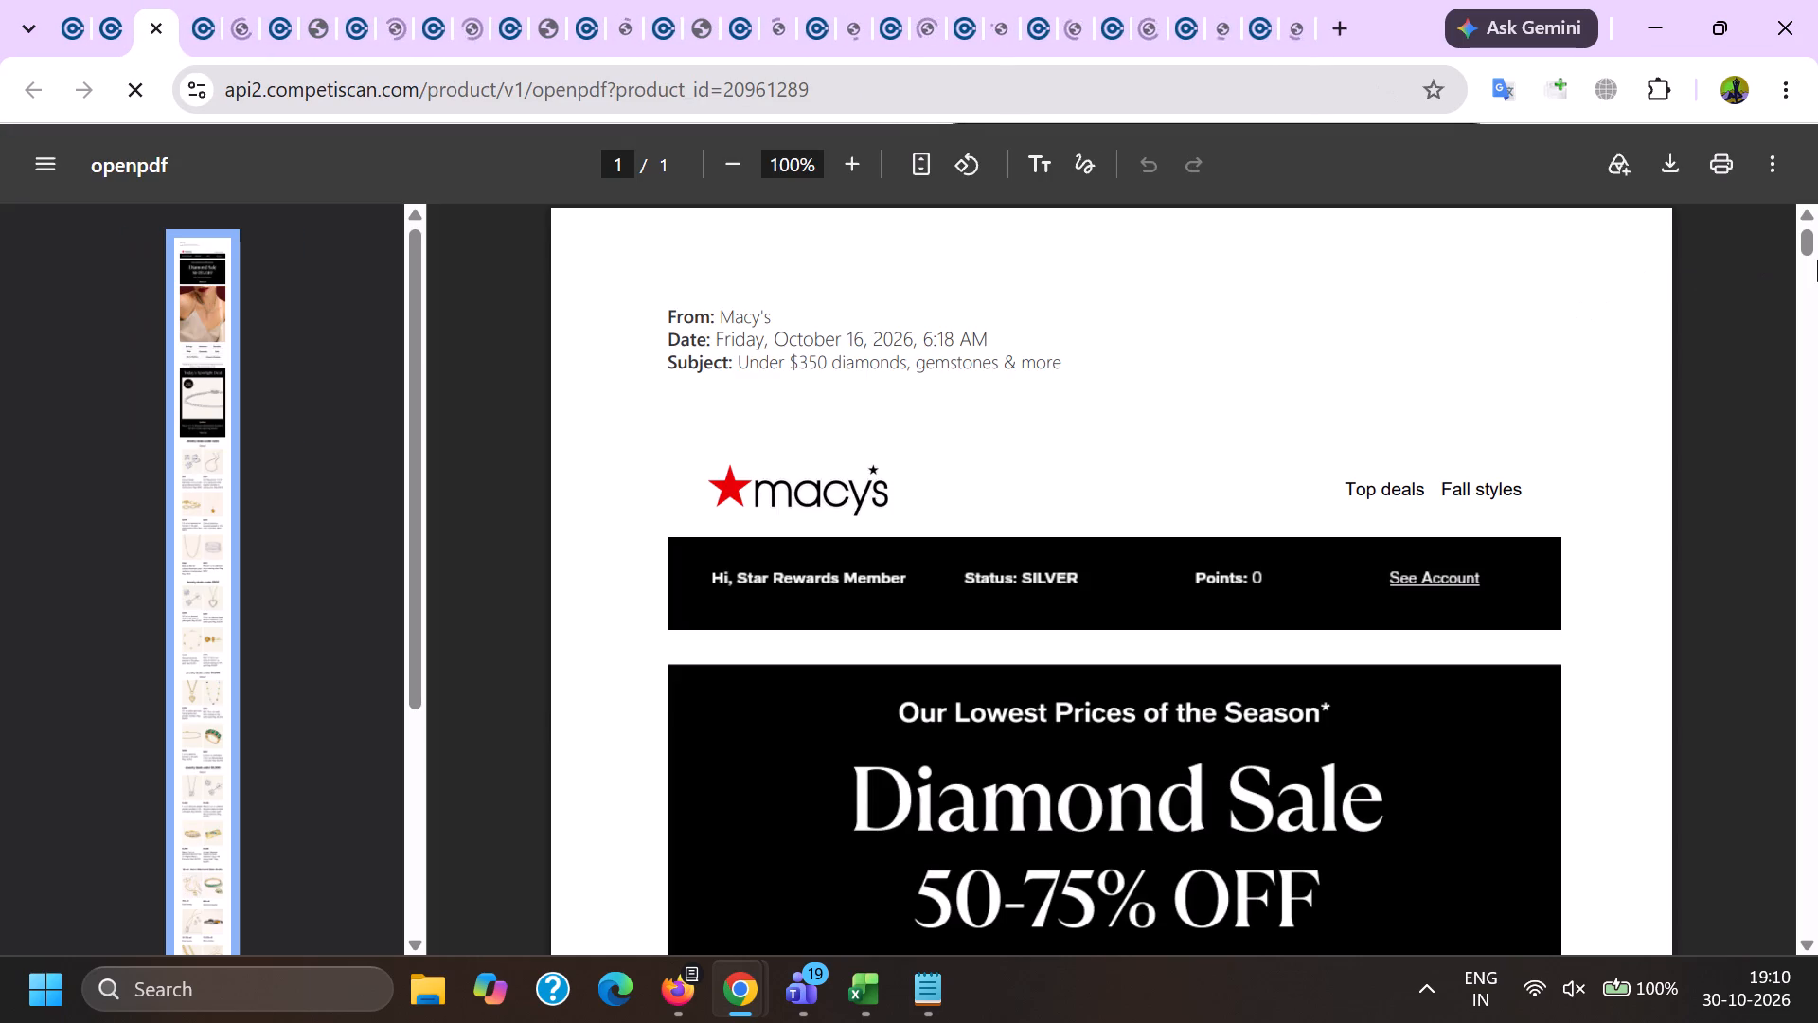
{"action": "left_click_drag", "start_coordinate": [1810, 243], "coordinate": [1817, 1021]}
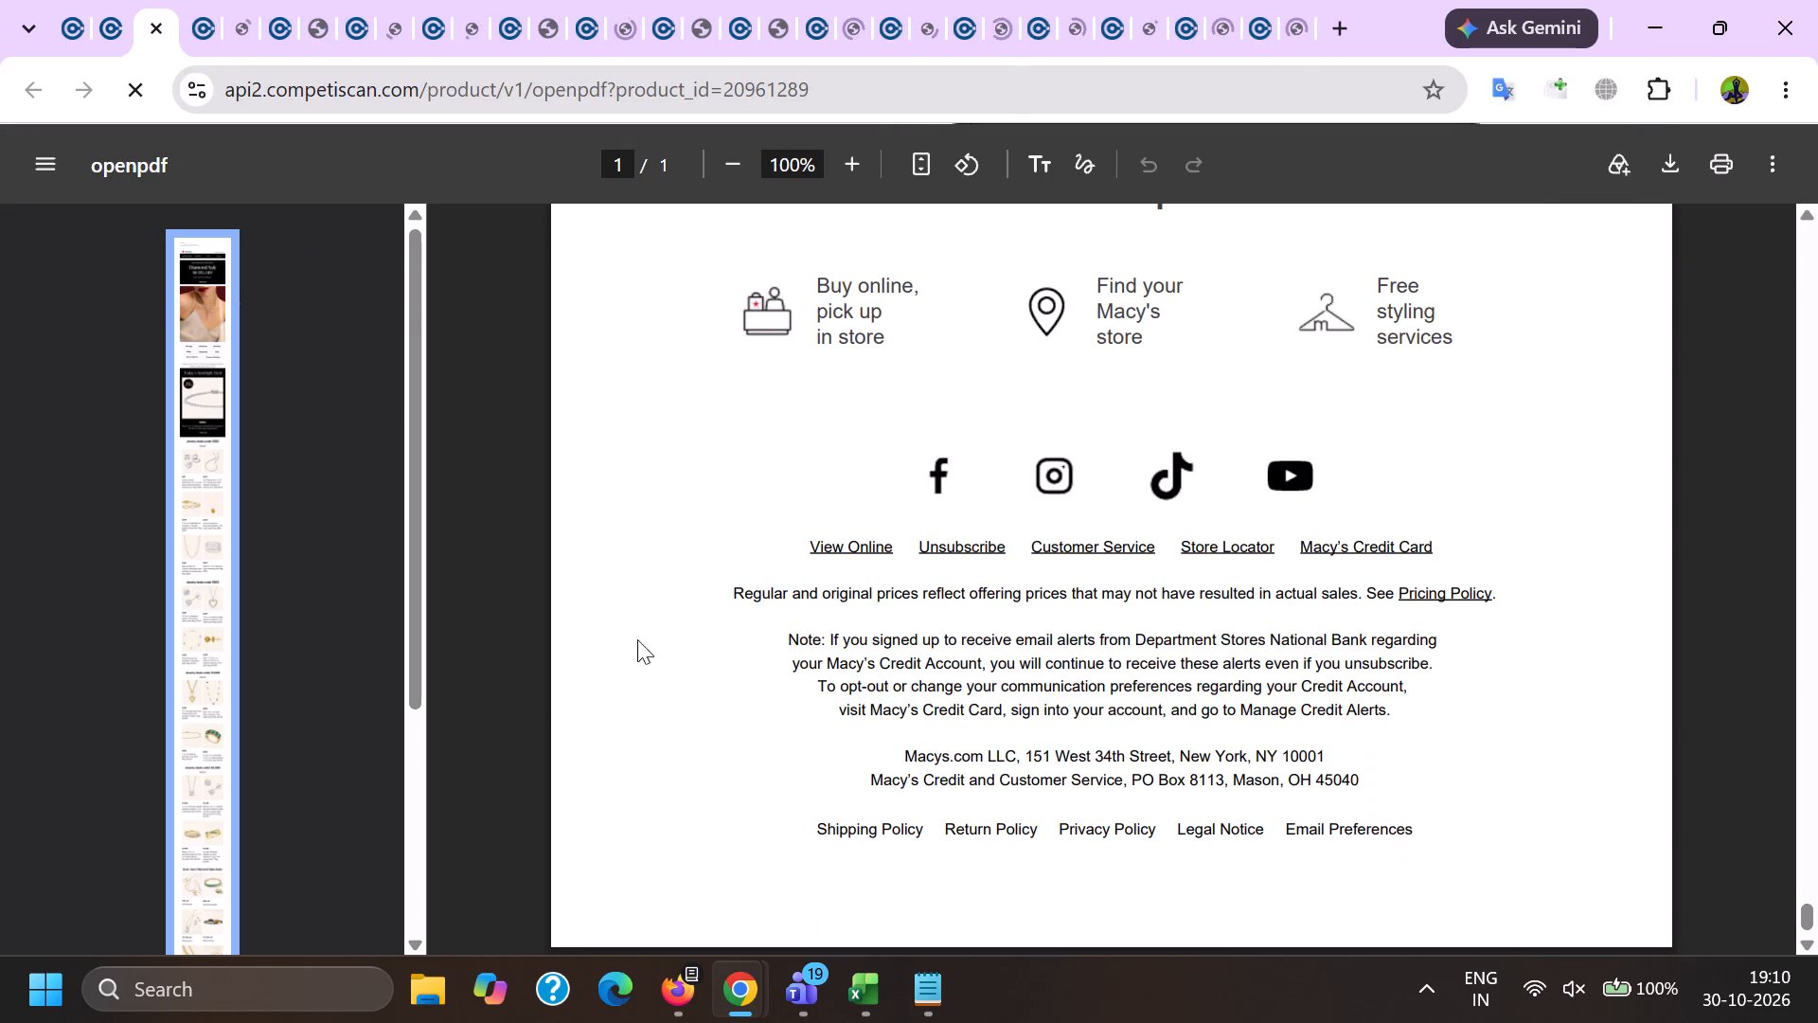
{"action": "left_click", "coordinate": [110, 0]}
{"action": "scroll", "coordinate": [982, 463], "scroll_direction": "down", "scroll_amount": 6}
{"action": "scroll", "coordinate": [1052, 504], "scroll_direction": "down", "scroll_amount": 4}
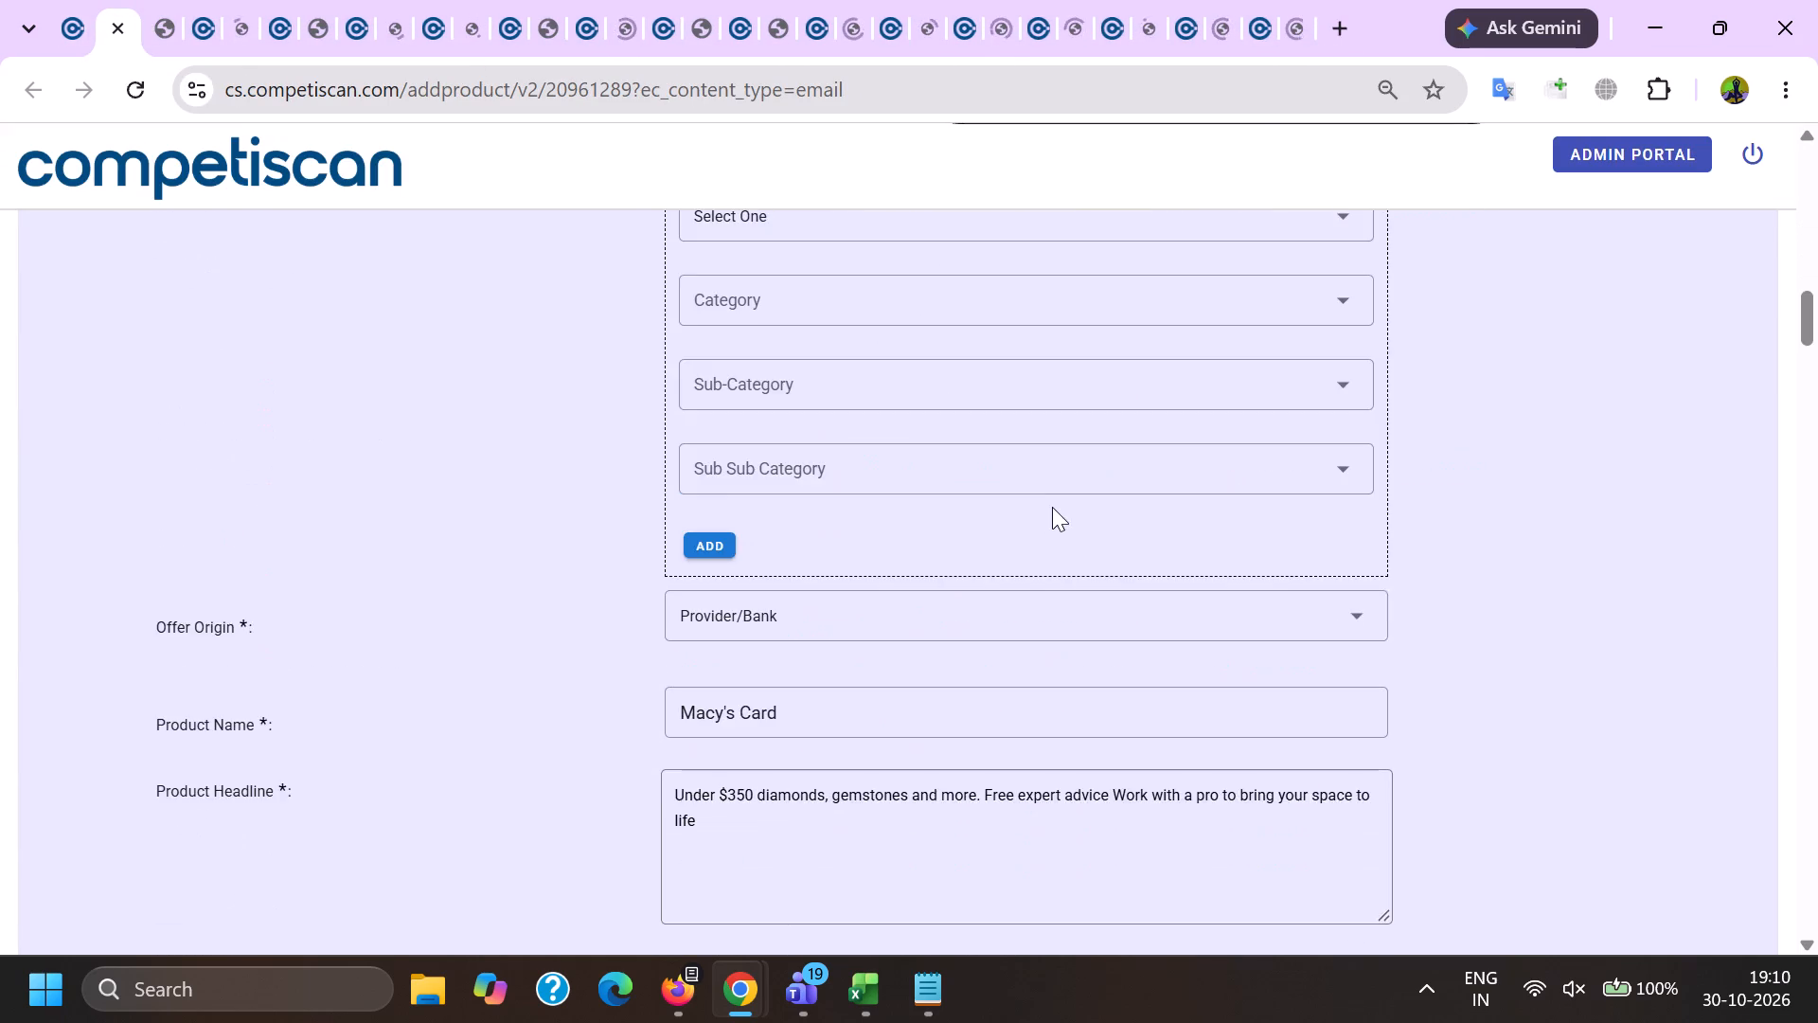
{"action": "scroll", "coordinate": [1051, 513], "scroll_direction": "up", "scroll_amount": 13}
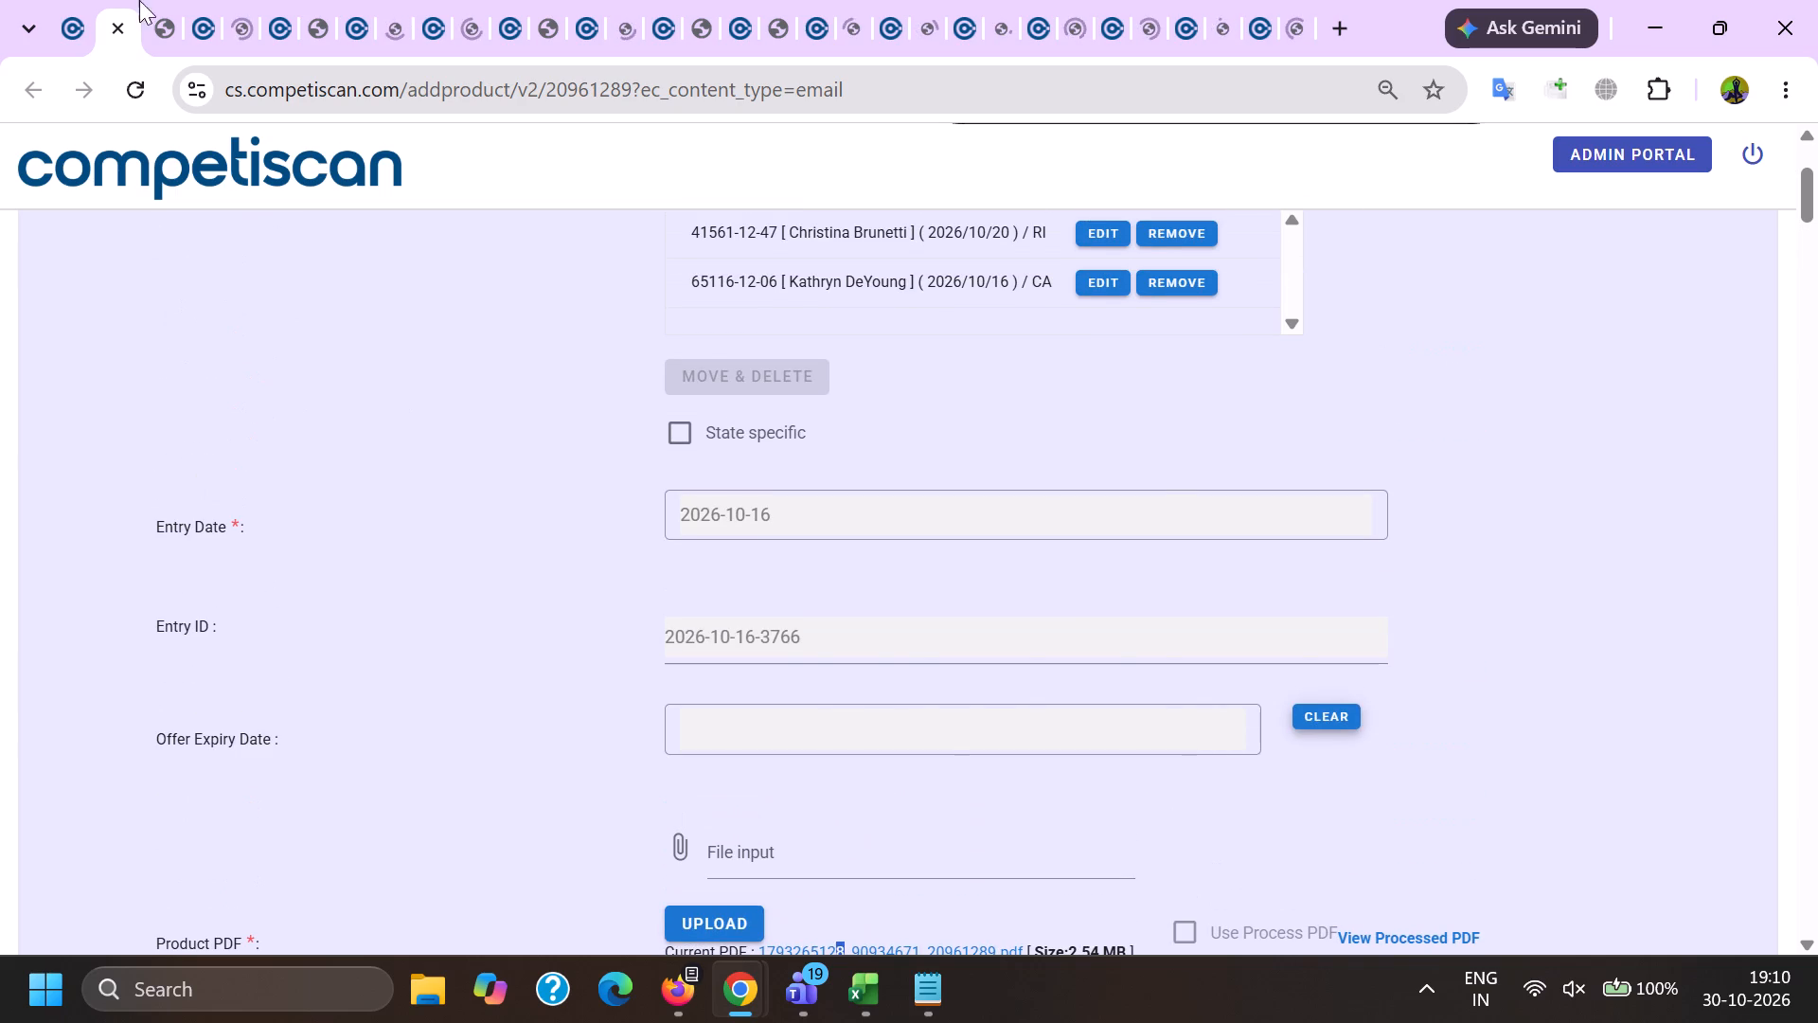
{"action": "left_click", "coordinate": [156, 0]}
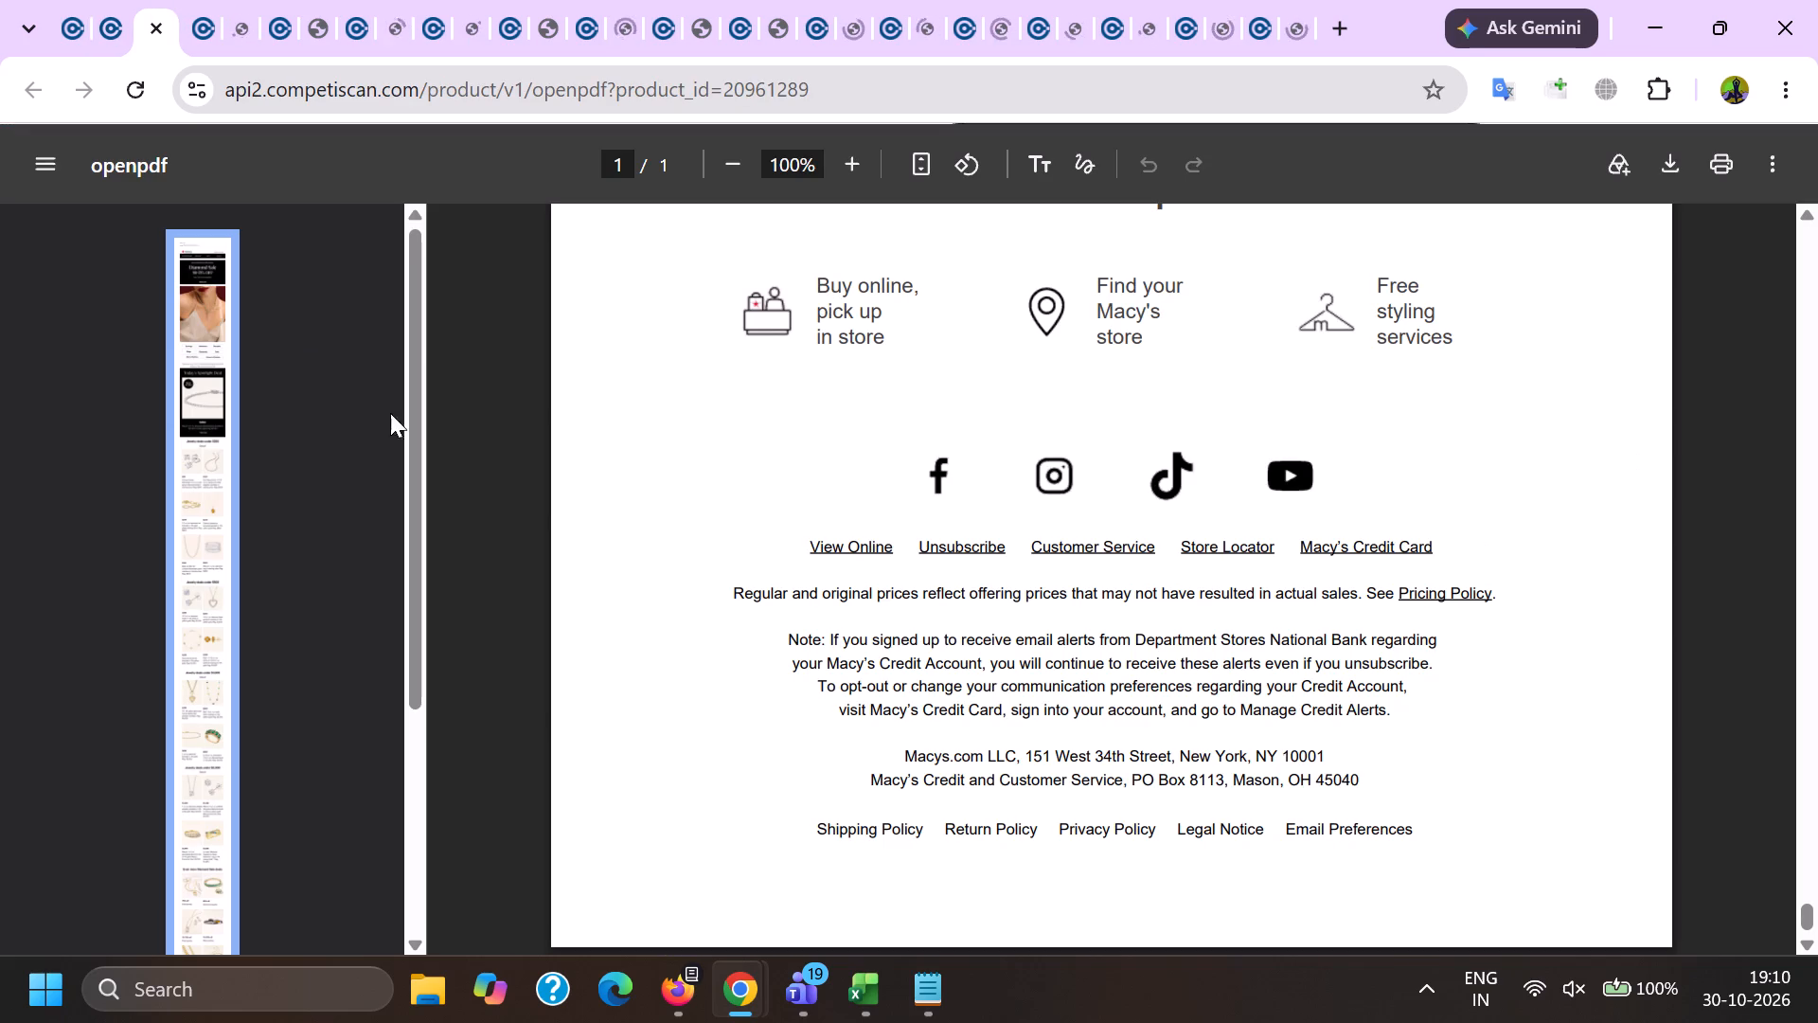
{"action": "scroll", "coordinate": [445, 450], "scroll_direction": "down", "scroll_amount": 4}
{"action": "scroll", "coordinate": [546, 485], "scroll_direction": "up", "scroll_amount": 18}
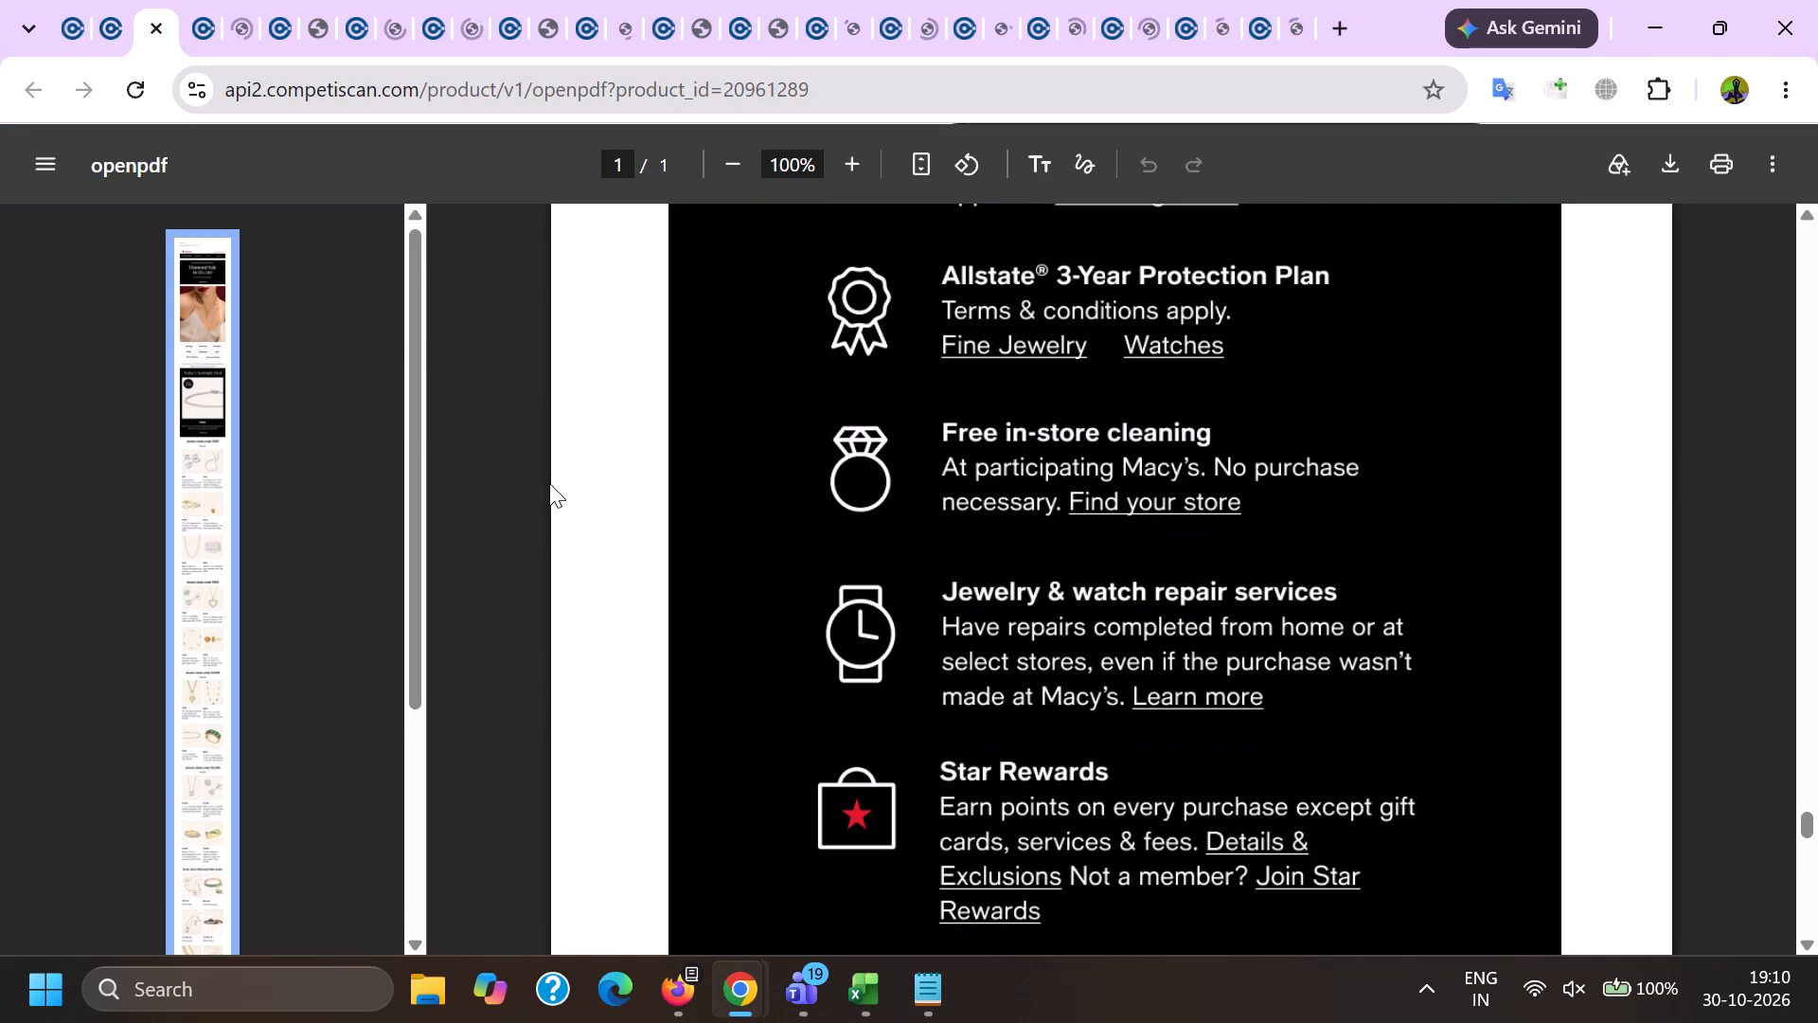
{"action": "scroll", "coordinate": [549, 483], "scroll_direction": "up", "scroll_amount": 3}
{"action": "left_click", "coordinate": [107, 0]}
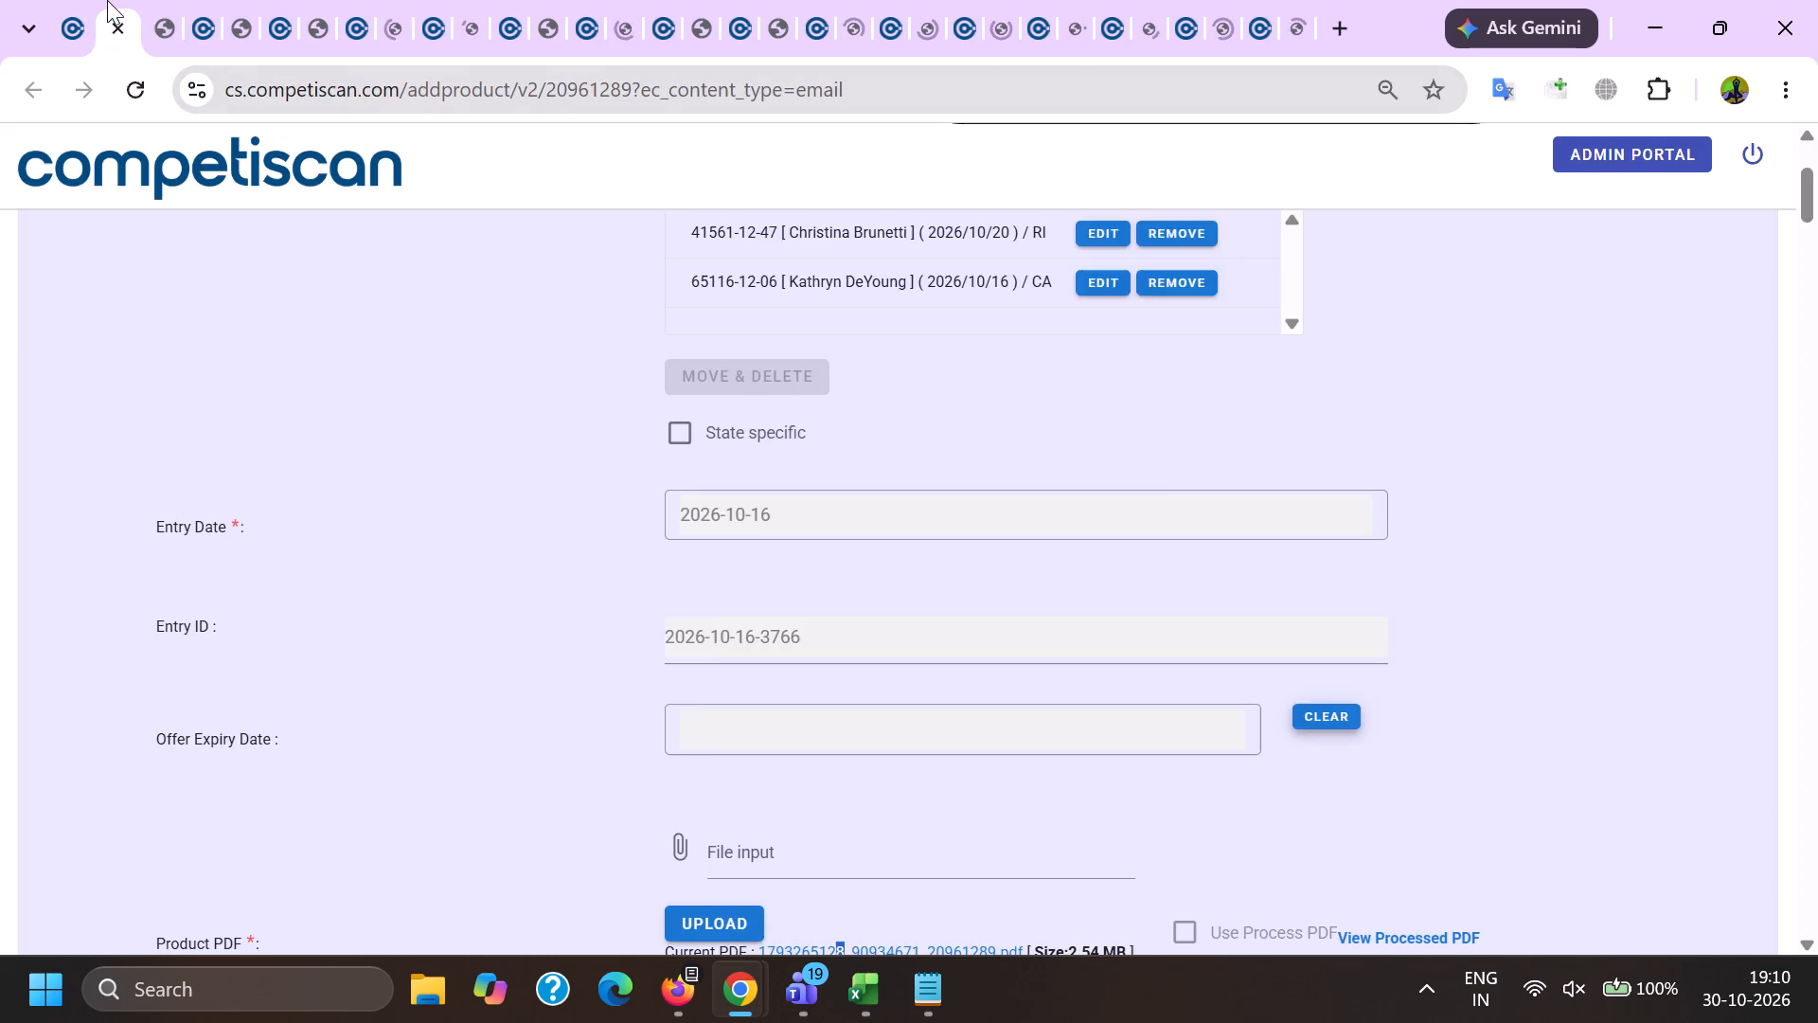
{"action": "scroll", "coordinate": [875, 438], "scroll_direction": "down", "scroll_amount": 15}
{"action": "left_click_drag", "start_coordinate": [1060, 574], "coordinate": [79, 362]}
{"action": "scroll", "coordinate": [500, 487], "scroll_direction": "down", "scroll_amount": 11}
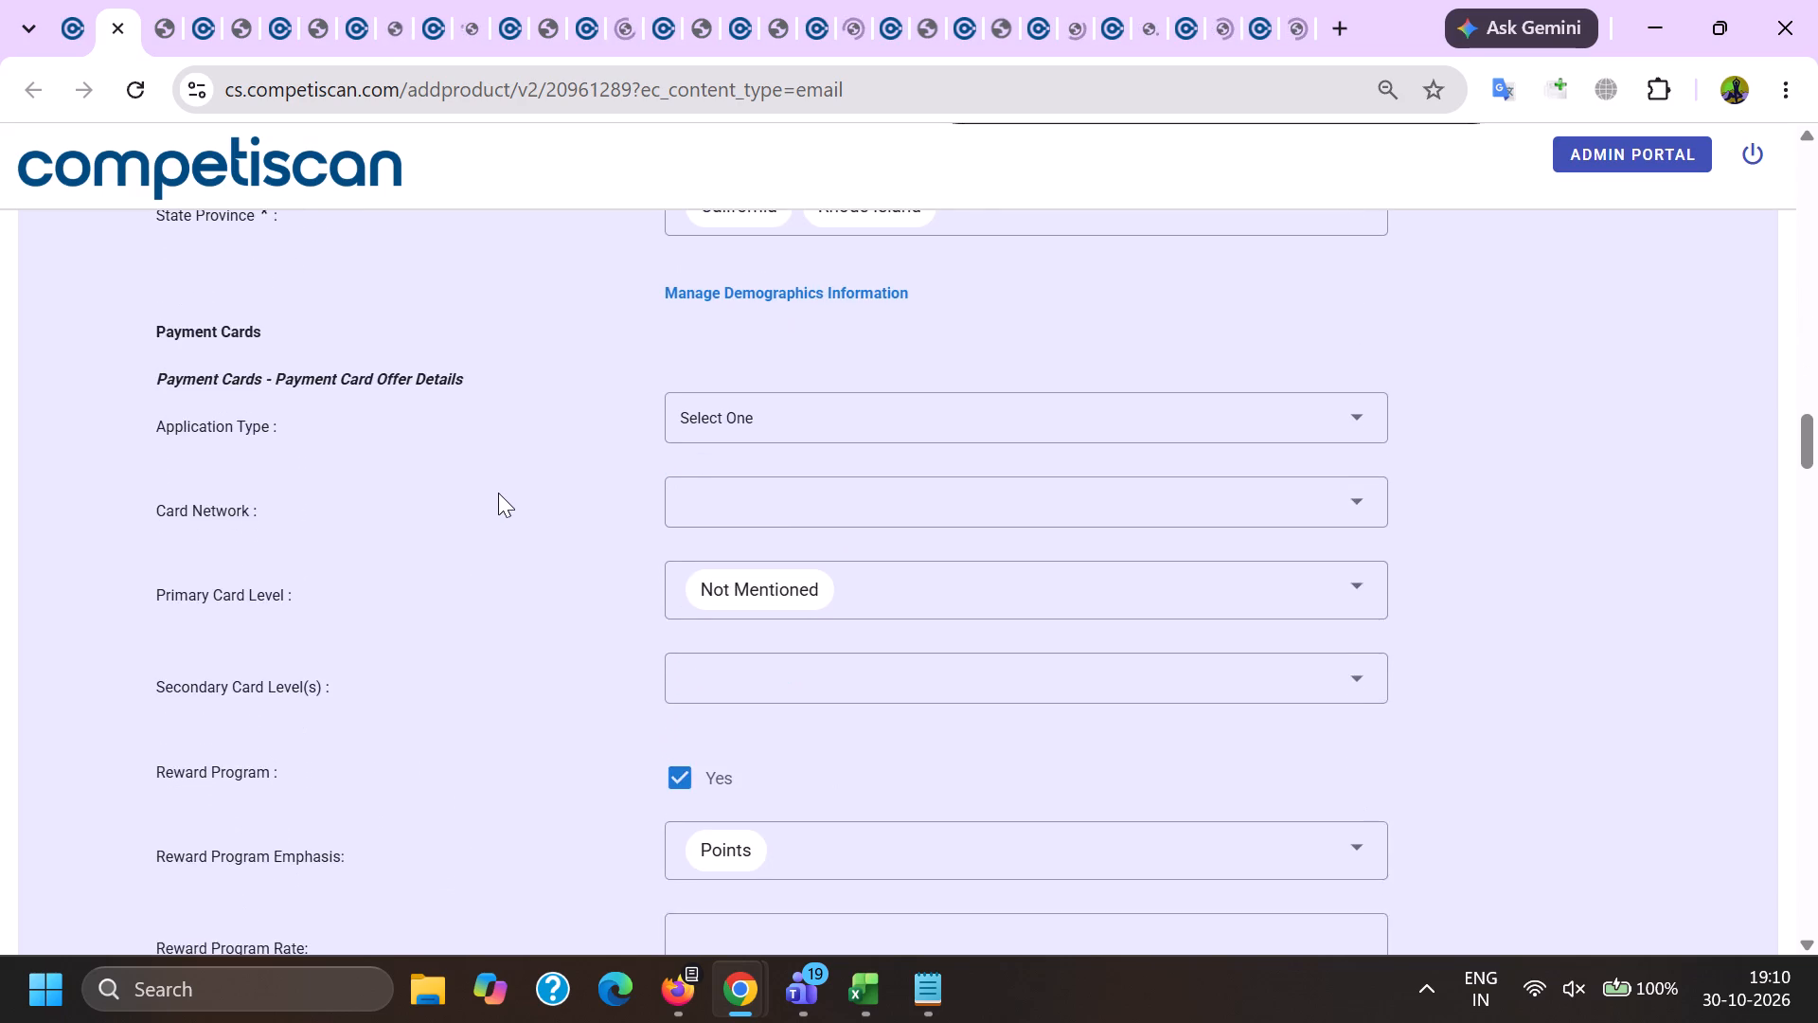
{"action": "scroll", "coordinate": [498, 493], "scroll_direction": "down", "scroll_amount": 4}
{"action": "left_click", "coordinate": [498, 493]}
{"action": "key", "text": "End"}
{"action": "scroll", "coordinate": [498, 493], "scroll_direction": "up", "scroll_amount": 6}
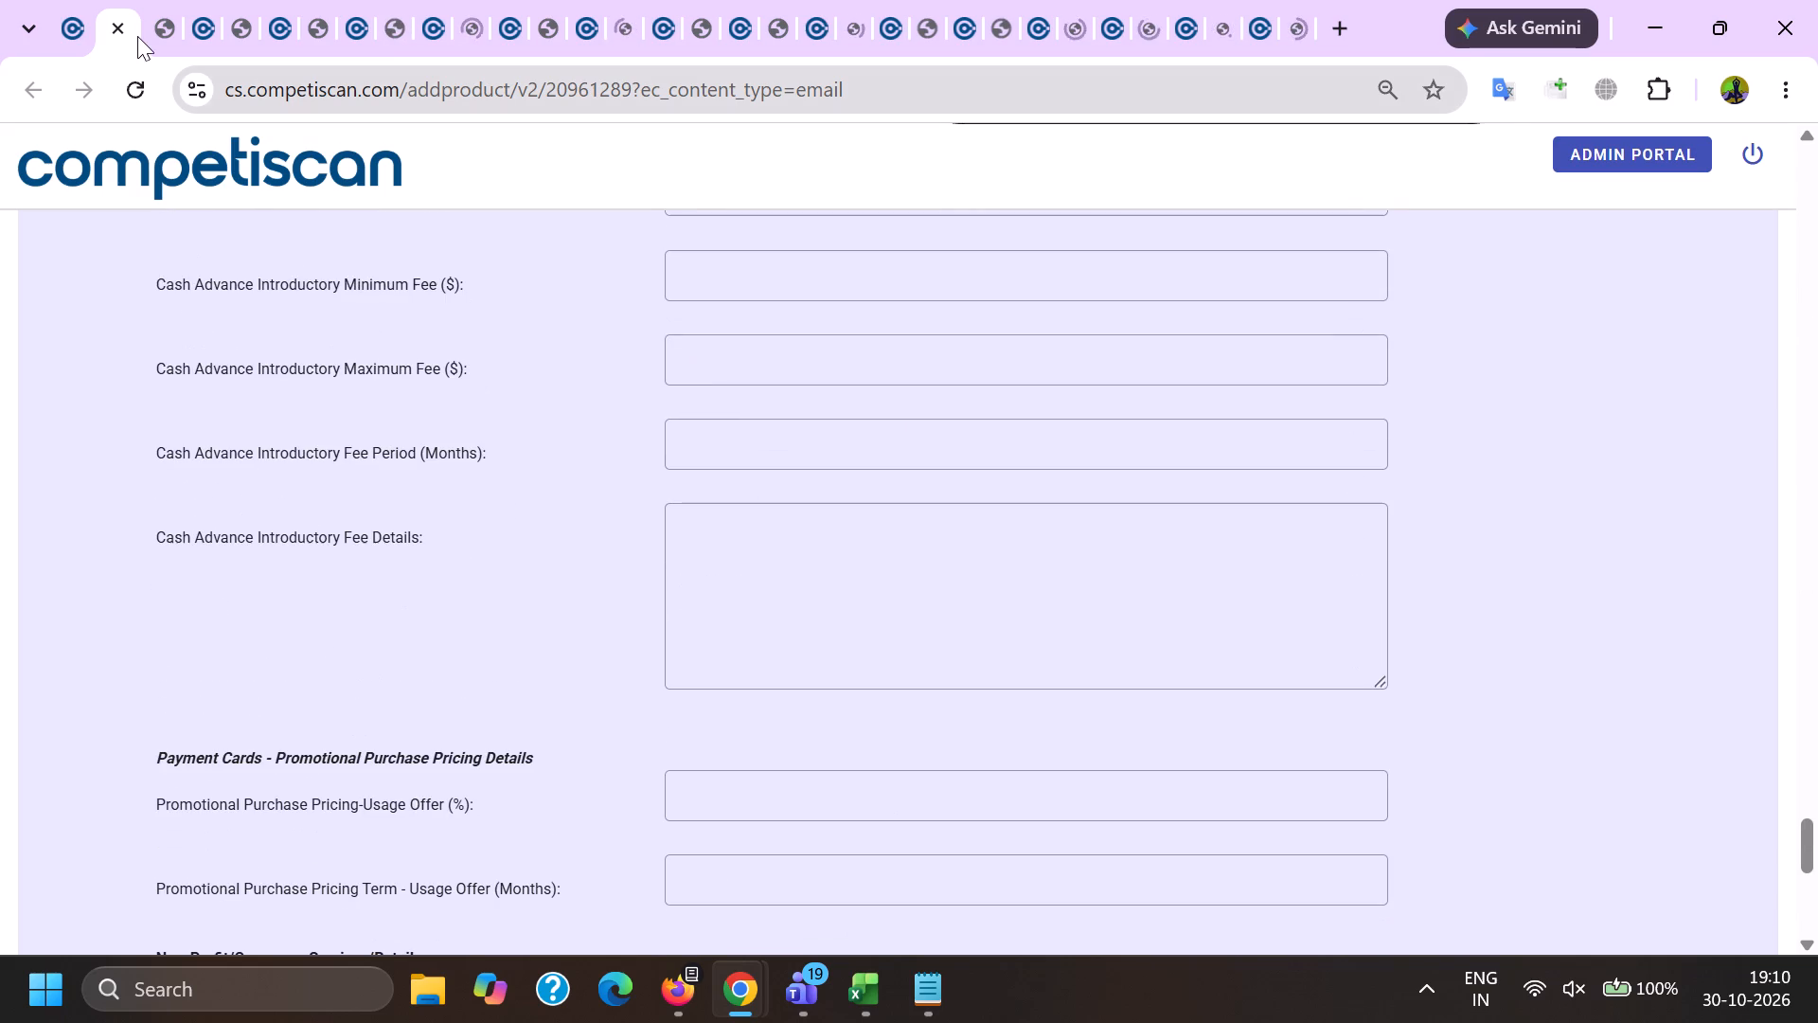
{"action": "double_click", "coordinate": [117, 30]}
Compare product 20961320's PDF with its record and move the Credit Cards / Payment Cards / Private Label Cards category up.
{"action": "left_click", "coordinate": [169, 0]}
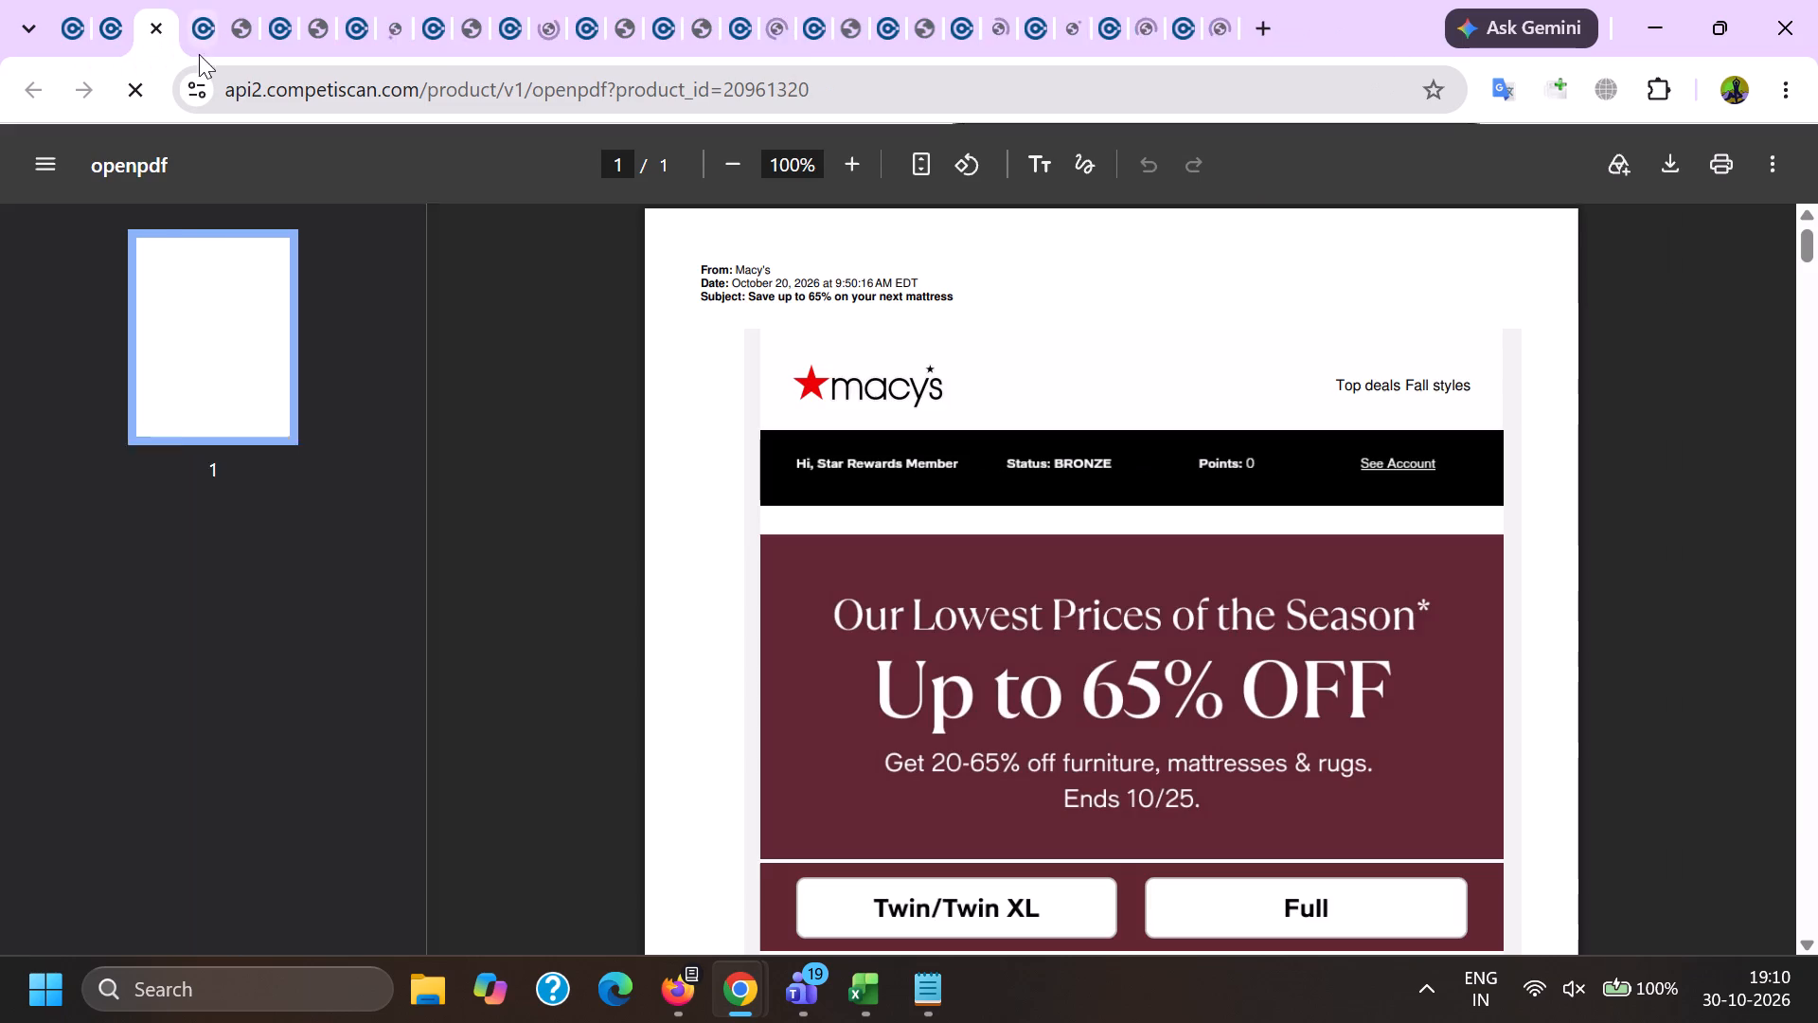
{"action": "scroll", "coordinate": [591, 502], "scroll_direction": "down", "scroll_amount": 11}
{"action": "scroll", "coordinate": [158, 440], "scroll_direction": "down", "scroll_amount": 6}
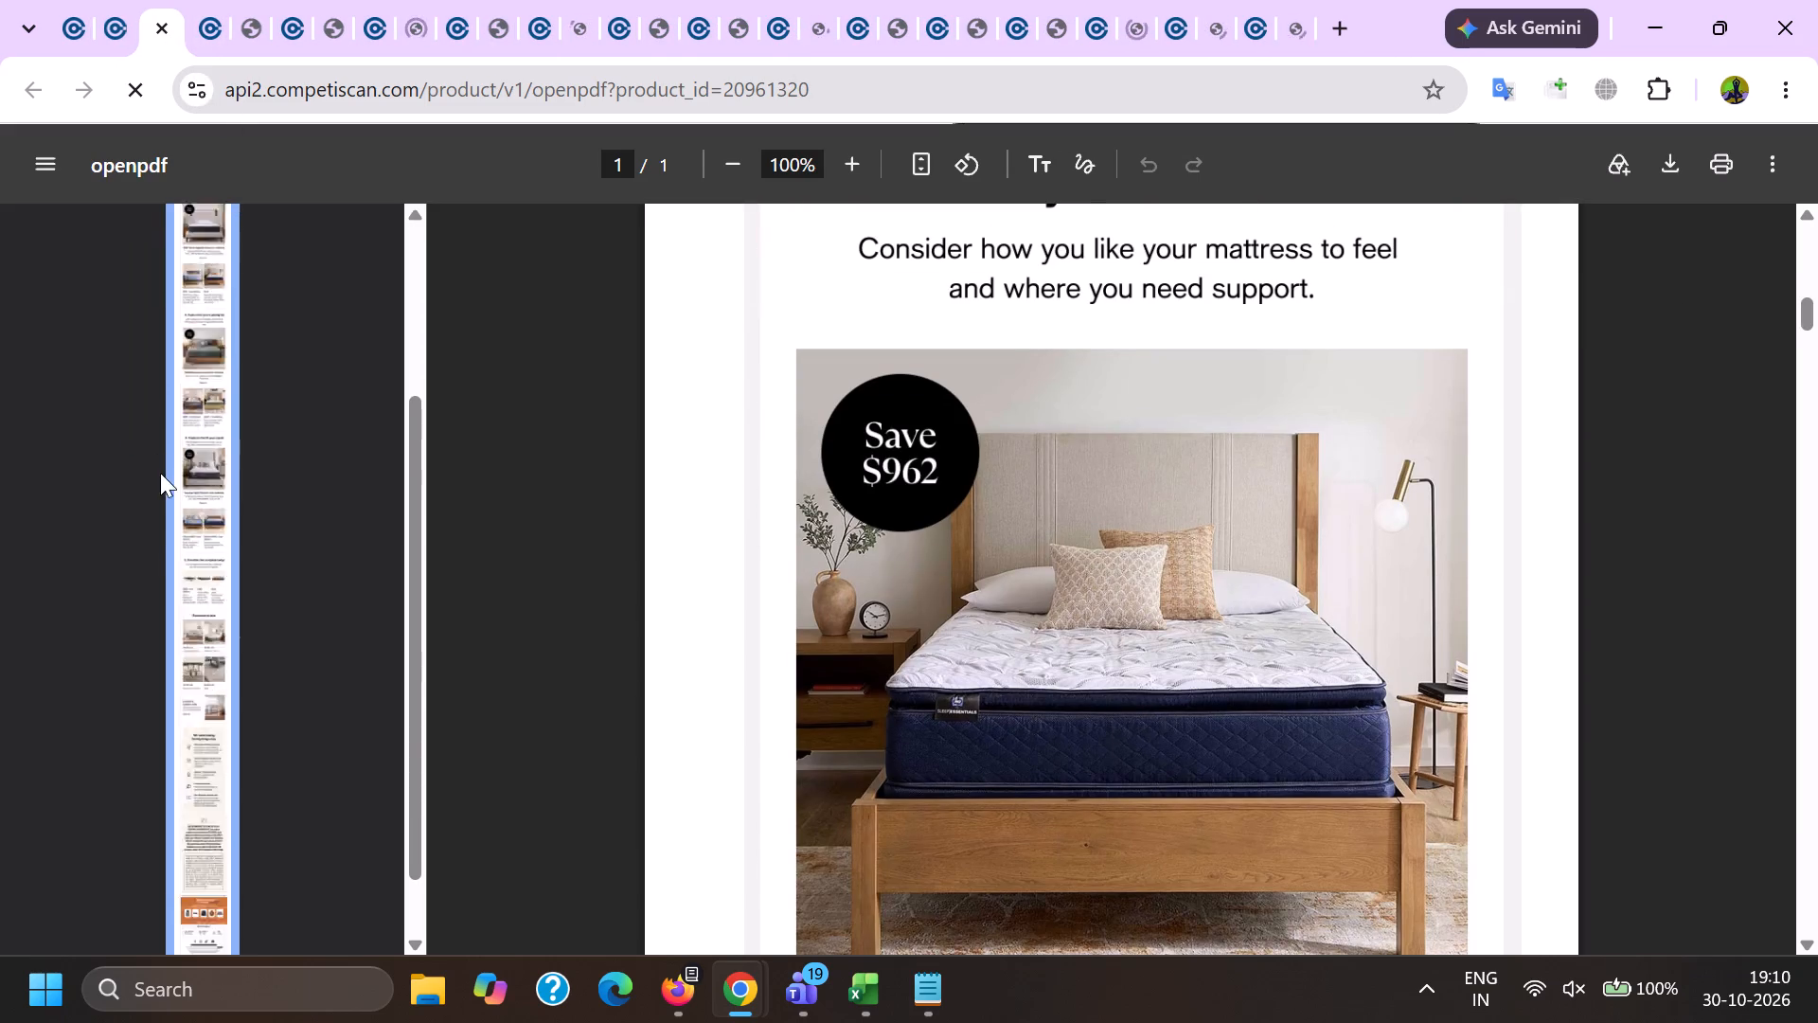
{"action": "scroll", "coordinate": [160, 473], "scroll_direction": "down", "scroll_amount": 6}
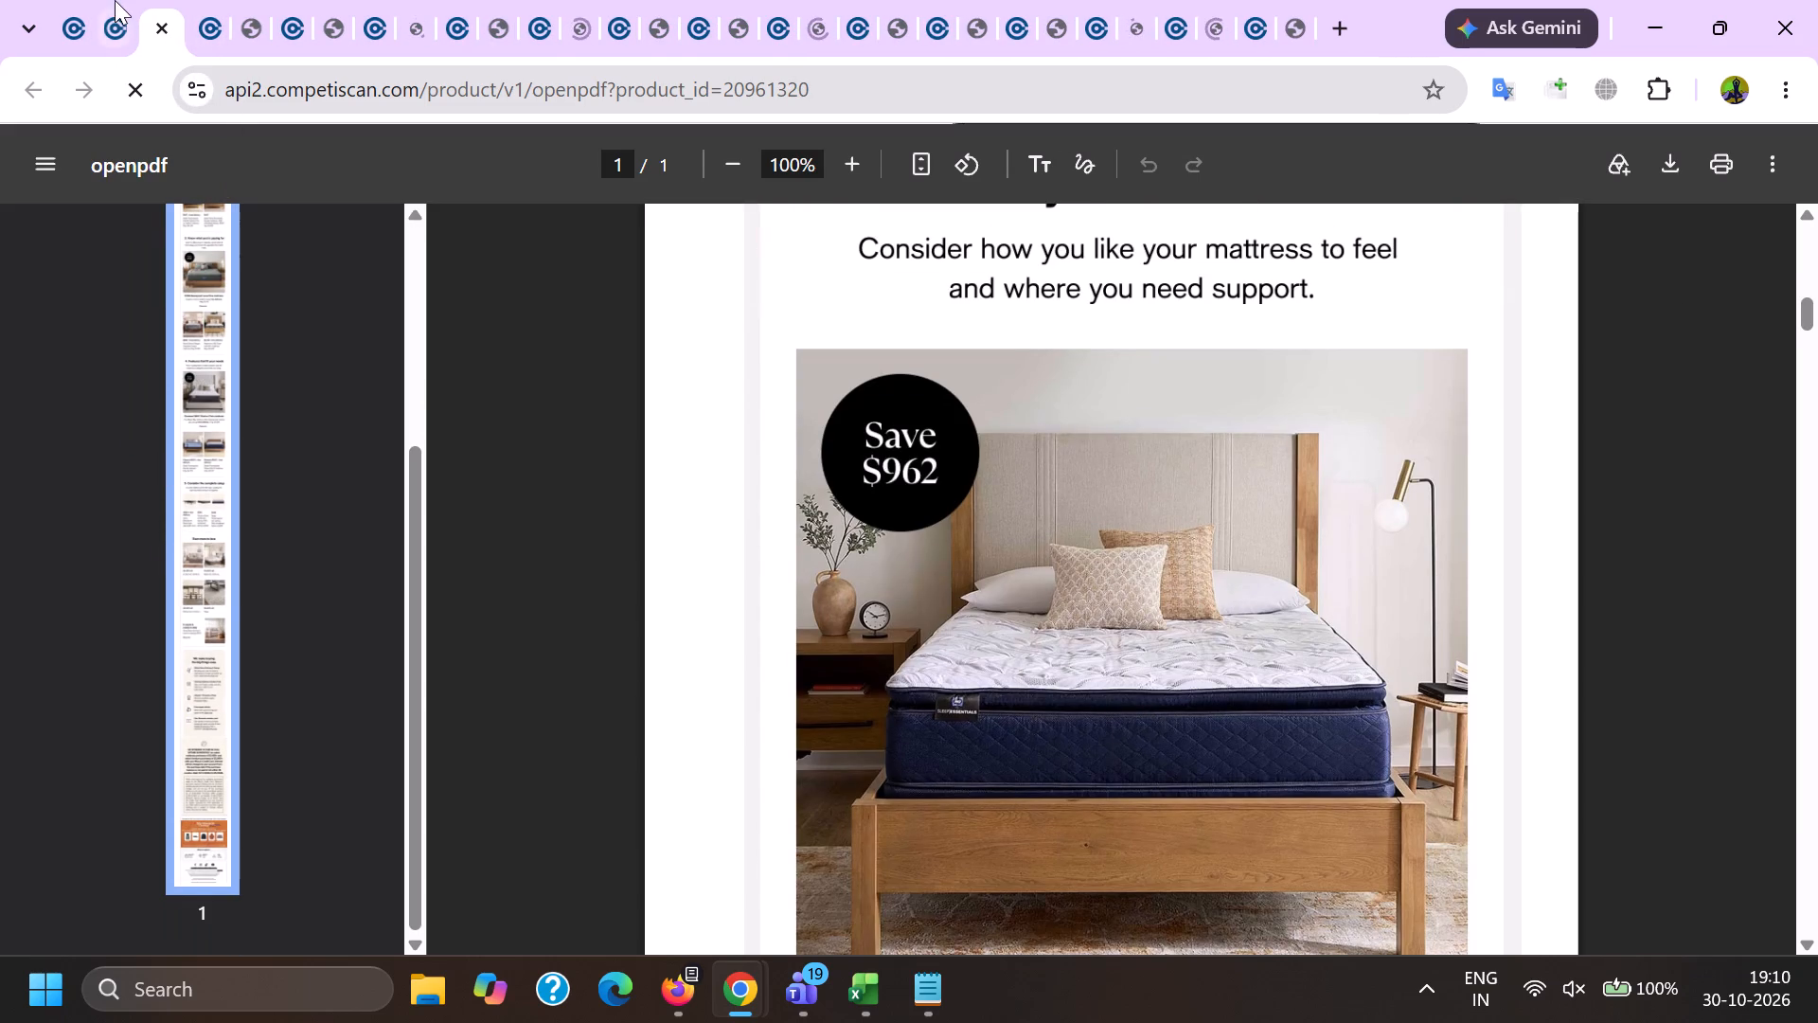
{"action": "left_click", "coordinate": [115, 0]}
{"action": "scroll", "coordinate": [561, 406], "scroll_direction": "down", "scroll_amount": 4}
{"action": "scroll", "coordinate": [639, 446], "scroll_direction": "down", "scroll_amount": 3}
{"action": "scroll", "coordinate": [736, 514], "scroll_direction": "down", "scroll_amount": 3}
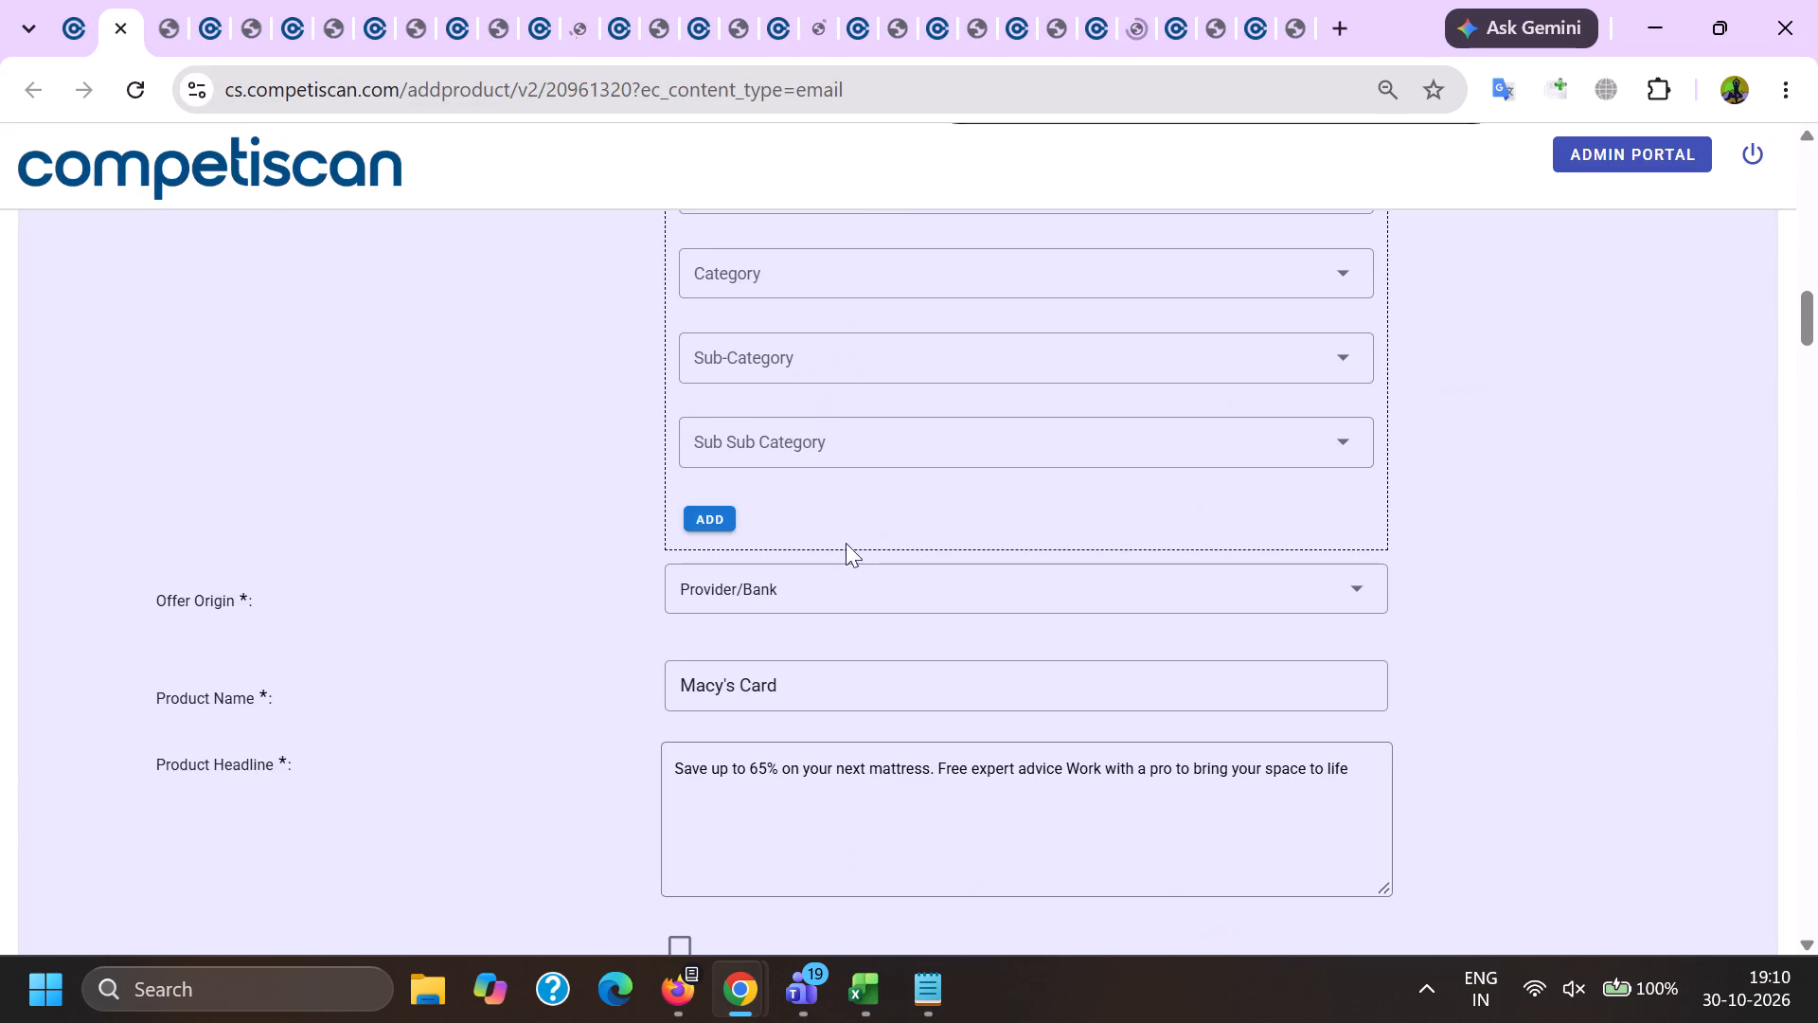
{"action": "scroll", "coordinate": [873, 551], "scroll_direction": "up", "scroll_amount": 2}
{"action": "left_click", "coordinate": [1131, 425]}
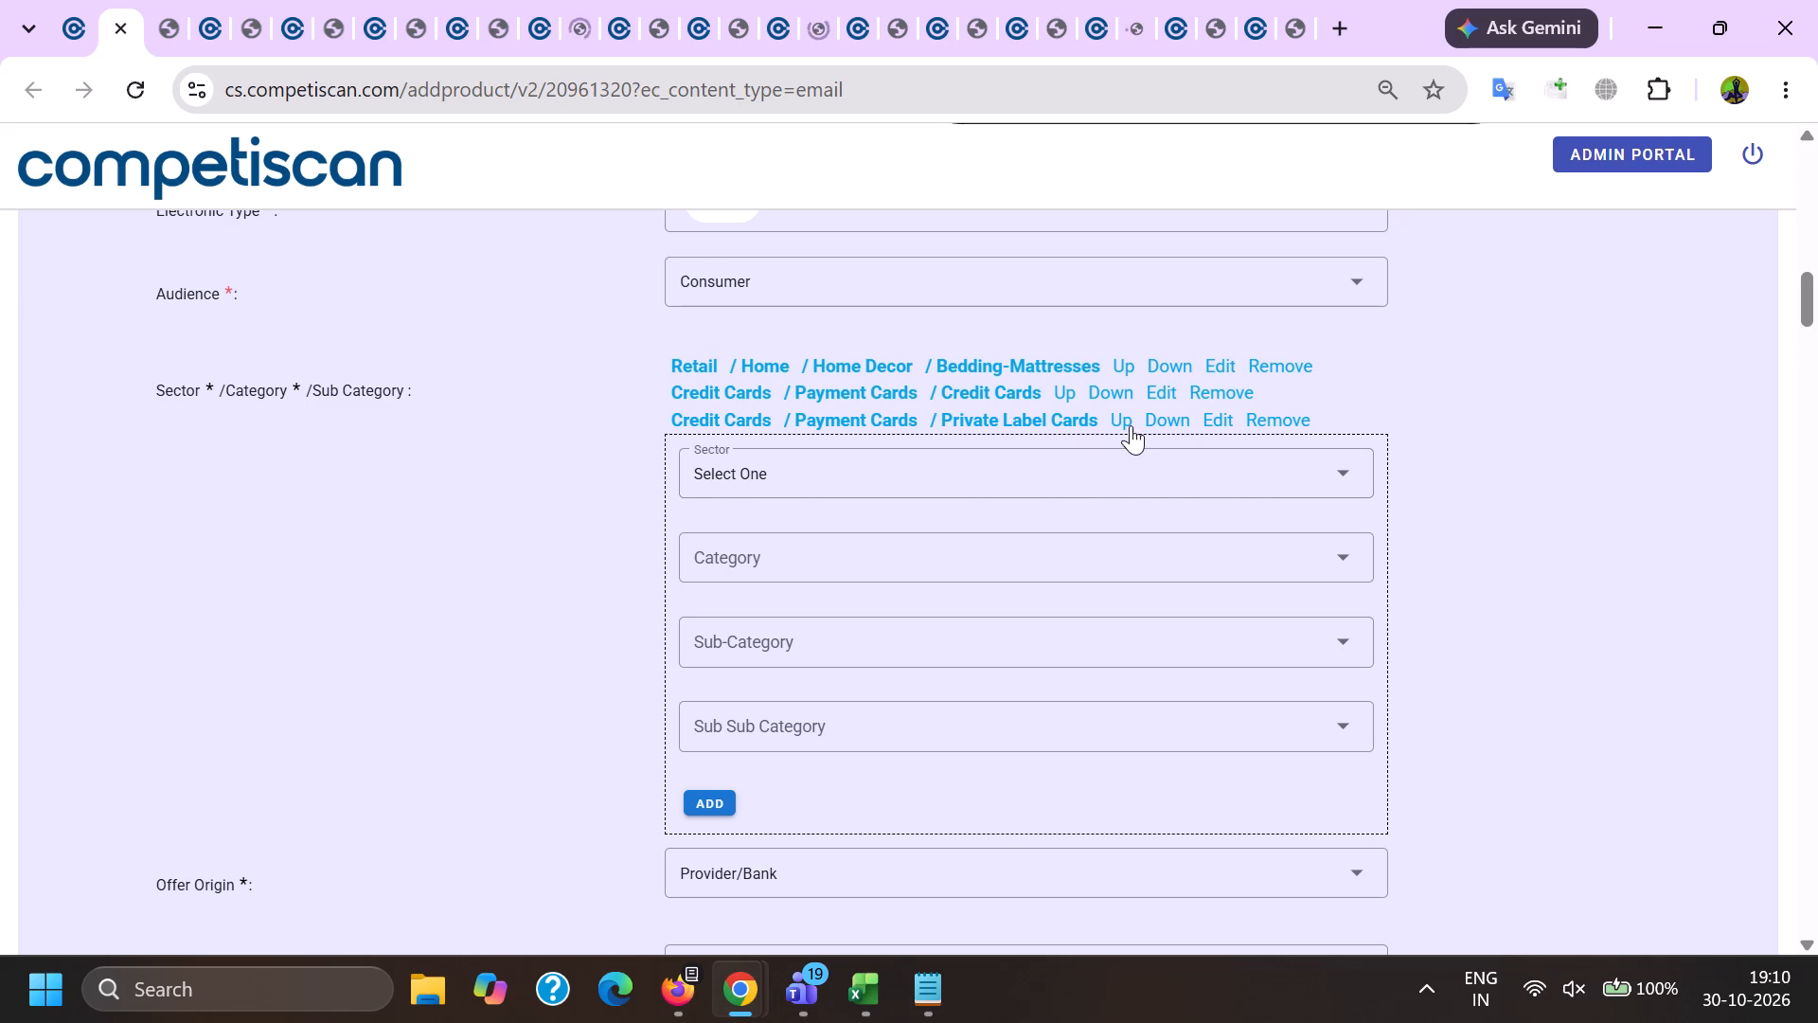
Check the headline, mailing and remaining fields of record 20961320 and approve the record.
{"action": "scroll", "coordinate": [1130, 428], "scroll_direction": "down", "scroll_amount": 4}
{"action": "left_click_drag", "start_coordinate": [1364, 504], "coordinate": [733, 443]}
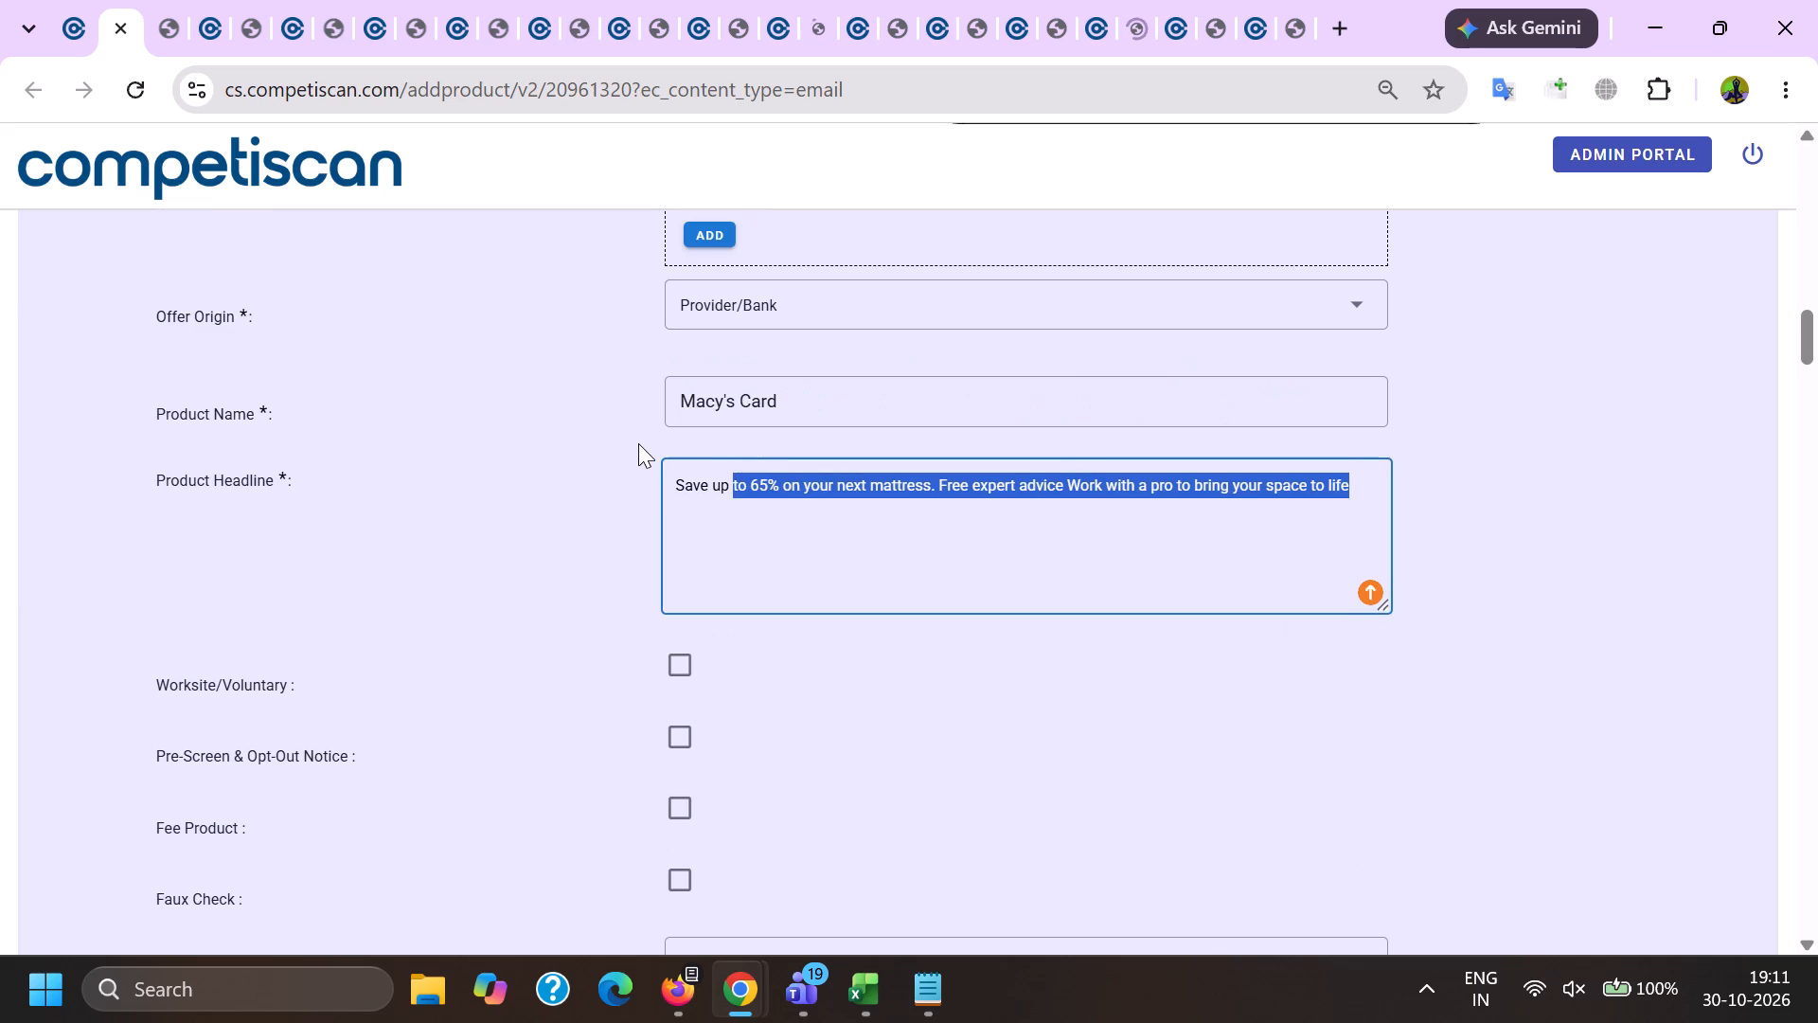
{"action": "scroll", "coordinate": [638, 443], "scroll_direction": "down", "scroll_amount": 11}
{"action": "scroll", "coordinate": [638, 443], "scroll_direction": "up", "scroll_amount": 5}
{"action": "scroll", "coordinate": [638, 443], "scroll_direction": "down", "scroll_amount": 3}
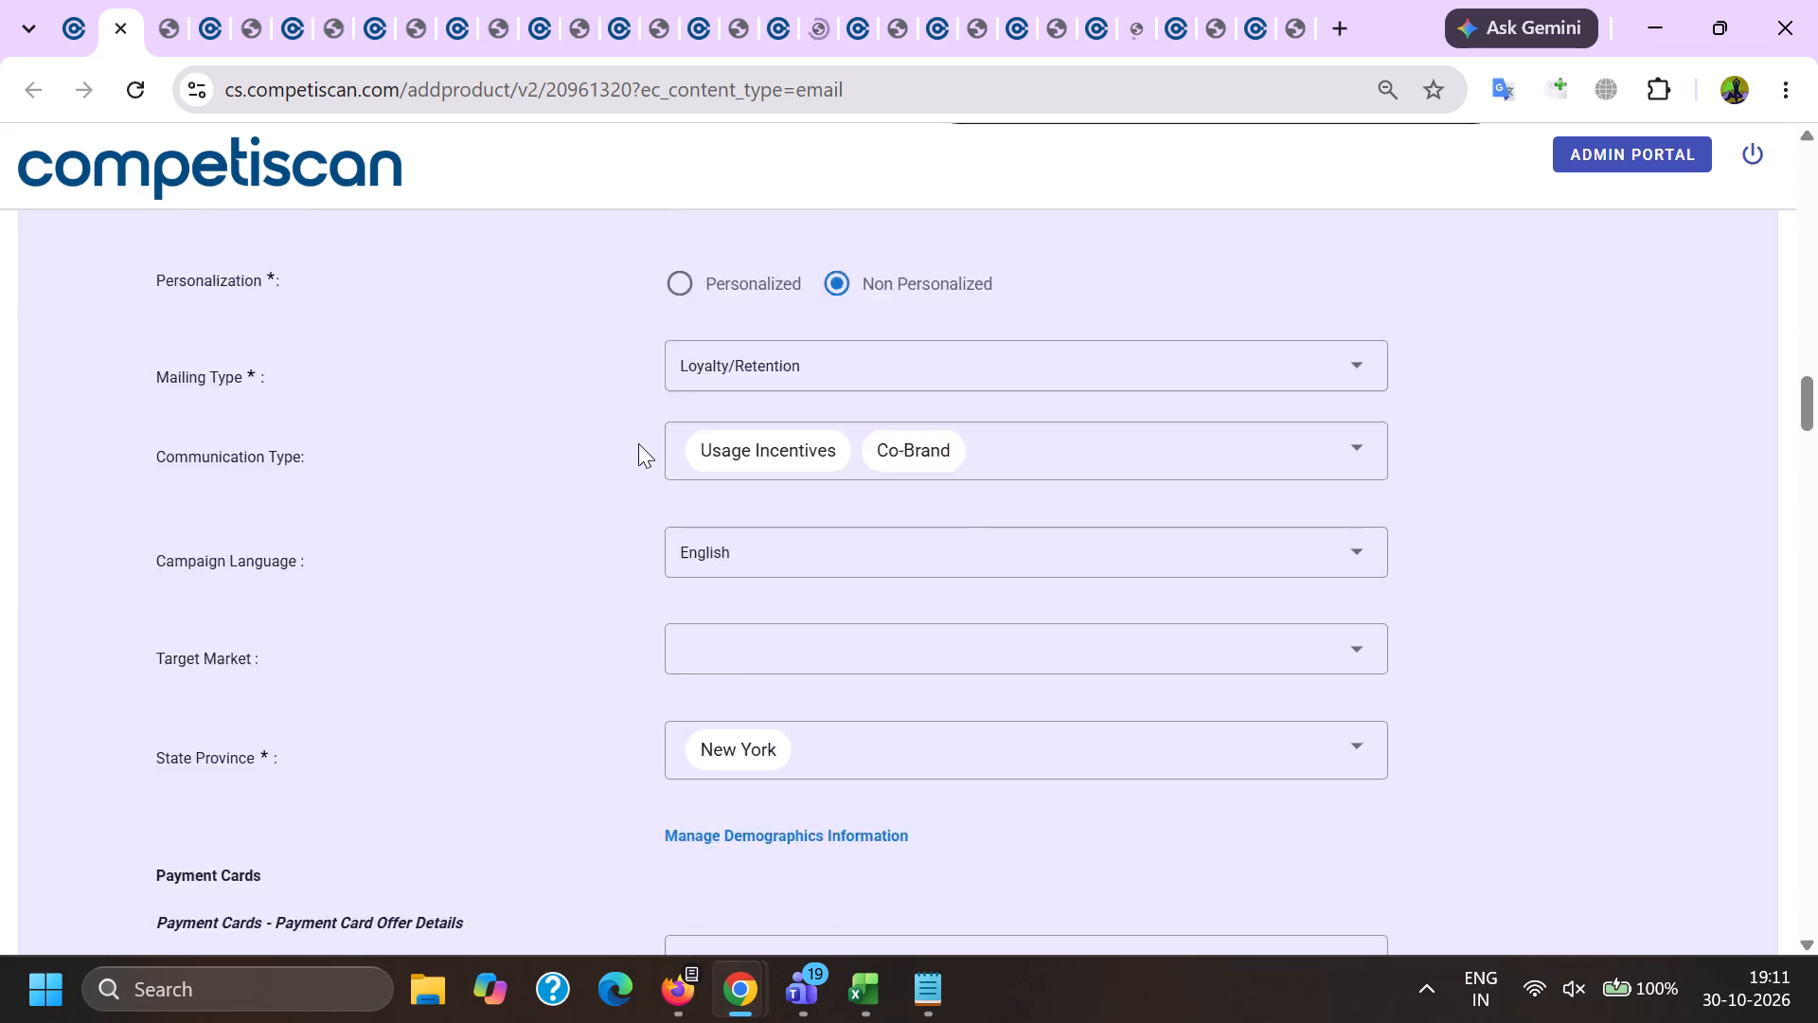
{"action": "scroll", "coordinate": [638, 443], "scroll_direction": "down", "scroll_amount": 8}
{"action": "left_click", "coordinate": [638, 443]}
{"action": "key", "text": "End"}
{"action": "scroll", "coordinate": [638, 443], "scroll_direction": "down", "scroll_amount": 6}
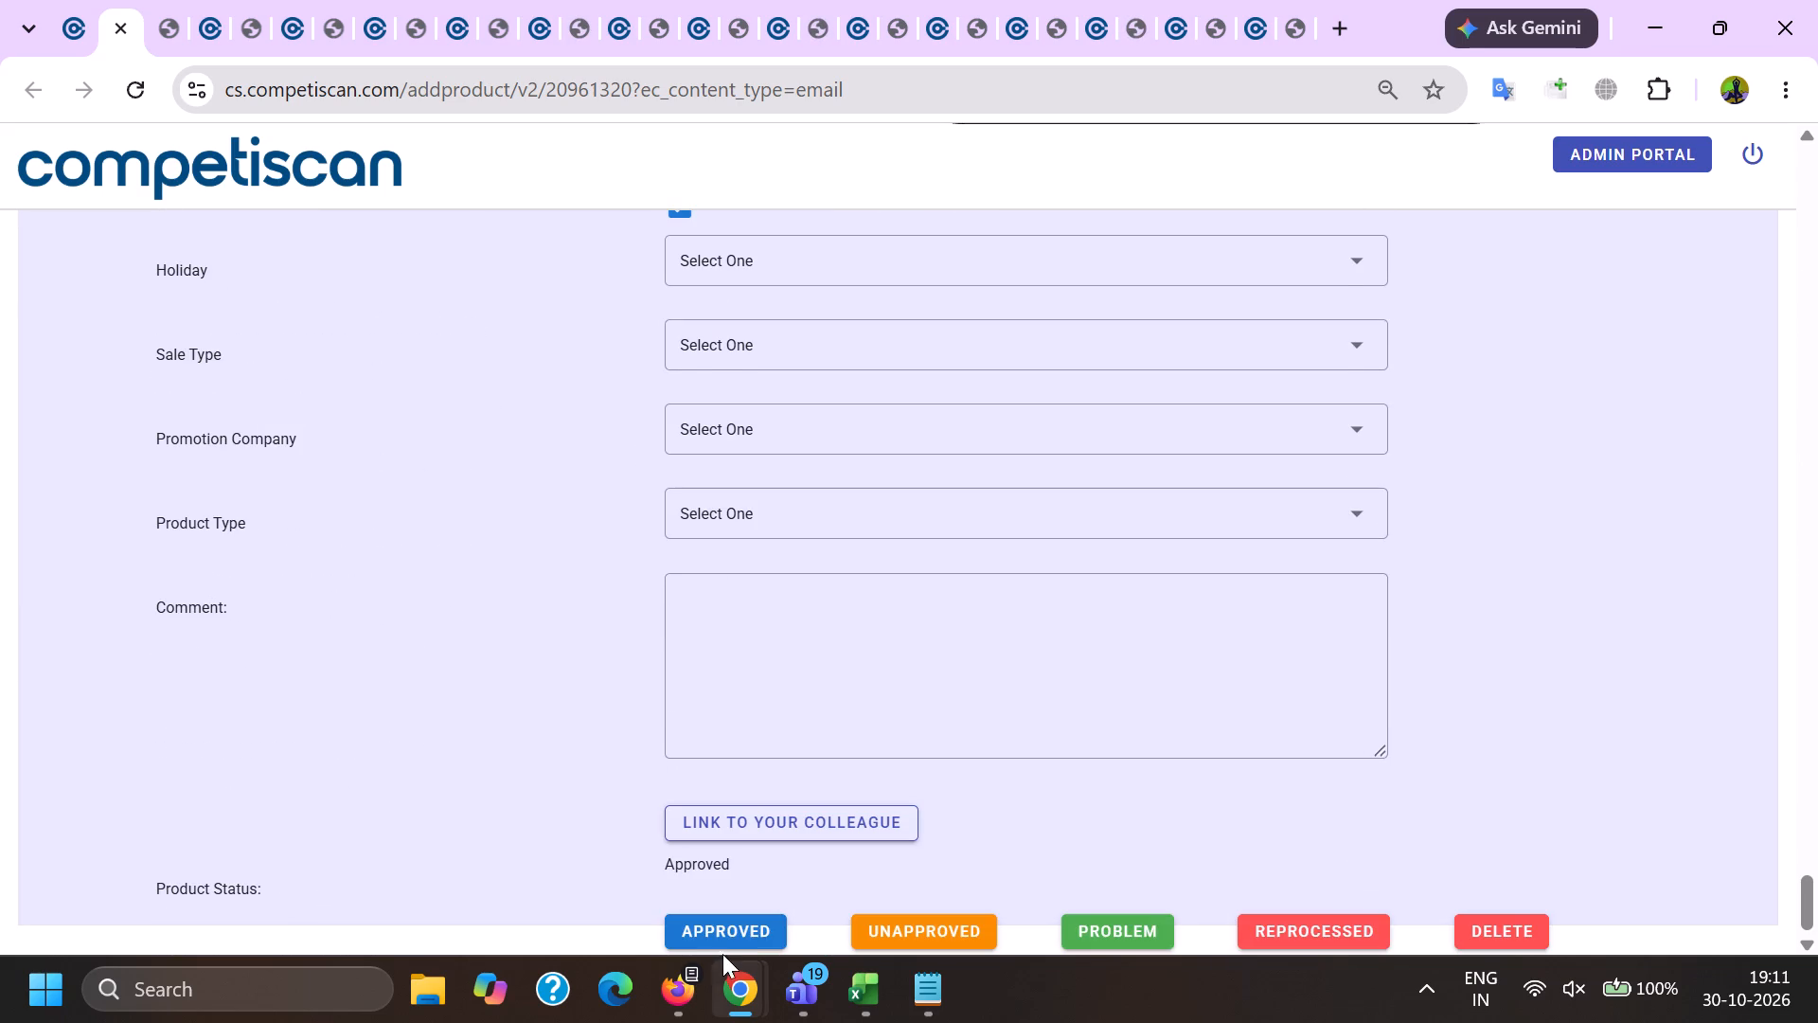
{"action": "left_click", "coordinate": [717, 938]}
Compare product 20961360's PDF with its record's categories, headline and remaining fields, and close its record and PDF tabs.
{"action": "left_click", "coordinate": [261, 1]}
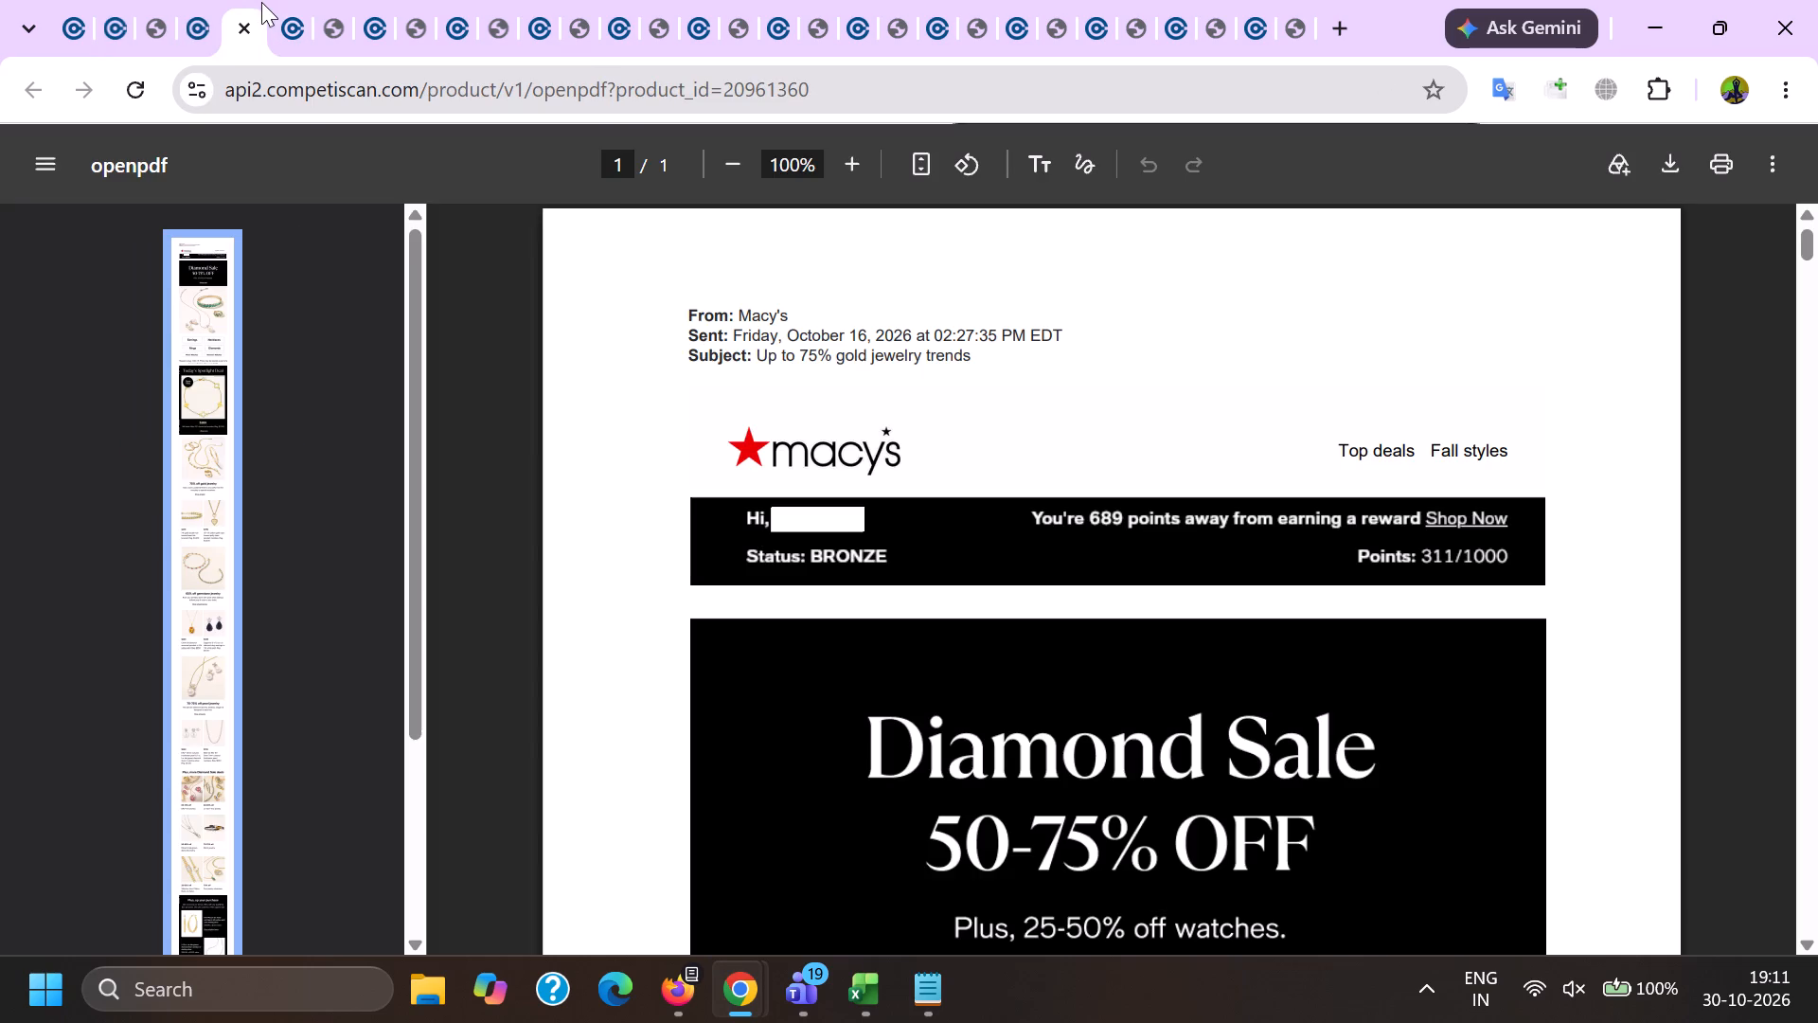
{"action": "scroll", "coordinate": [499, 404], "scroll_direction": "down", "scroll_amount": 6}
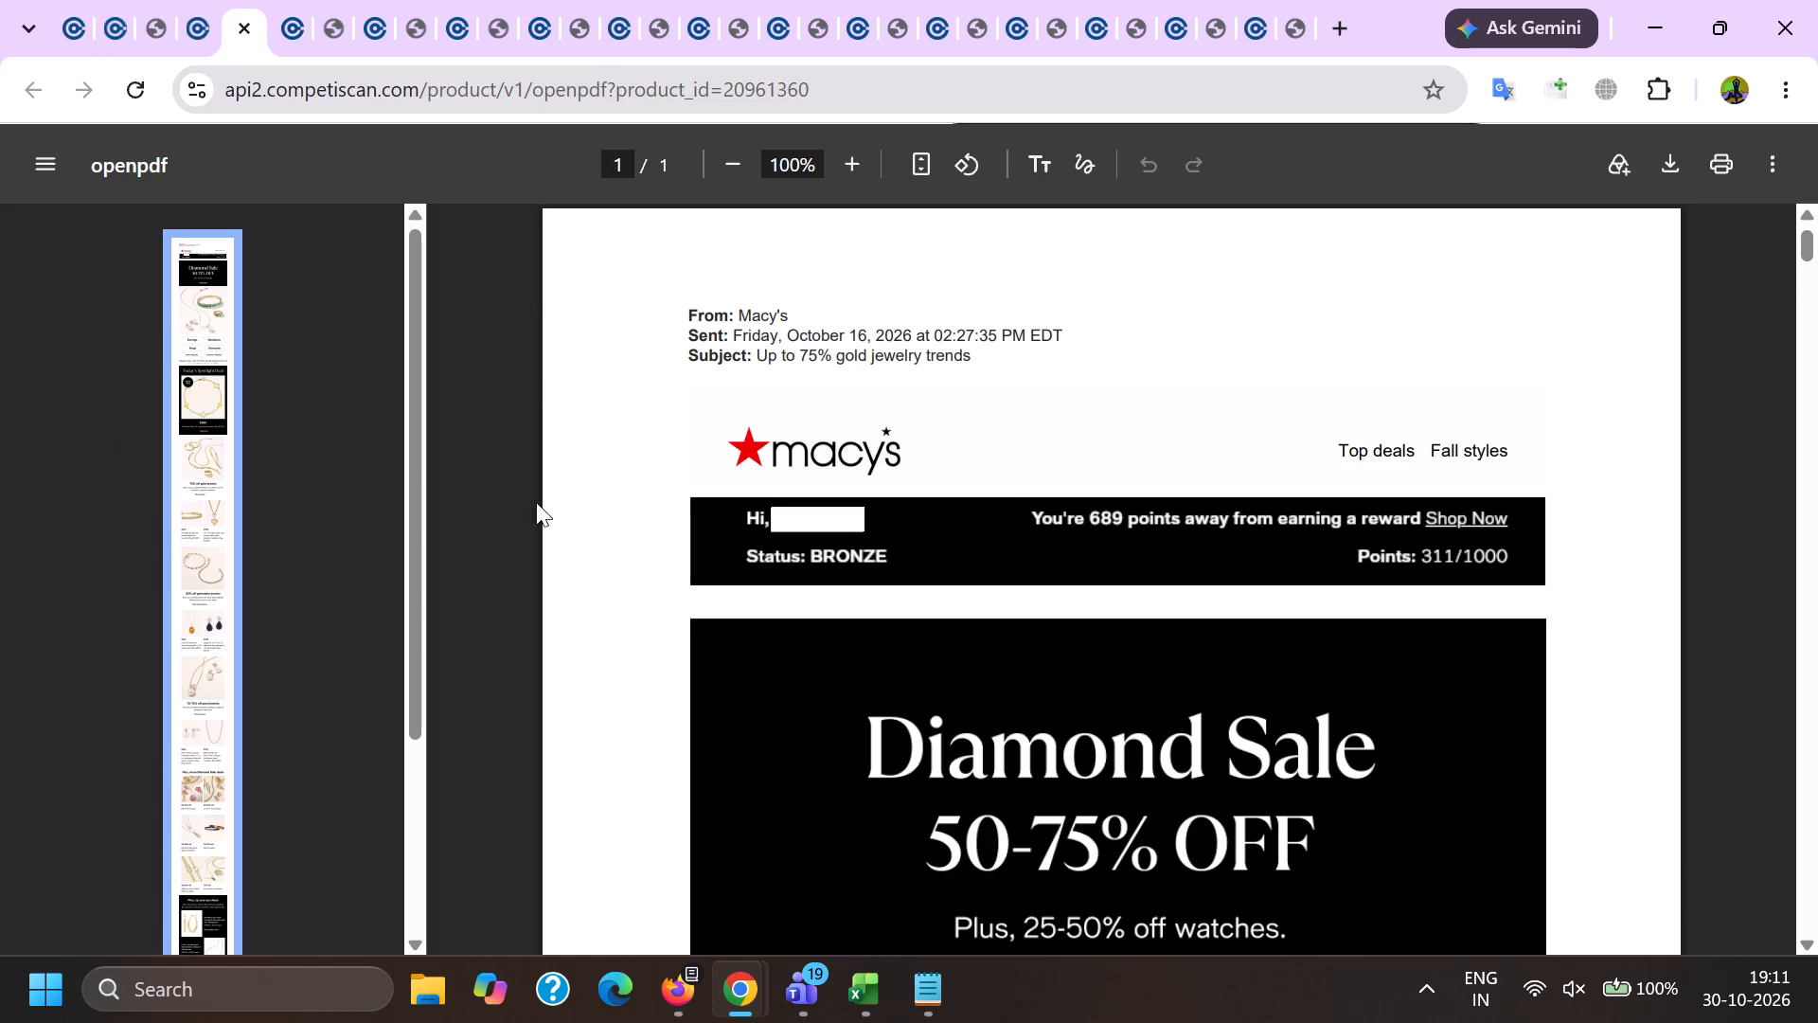
{"action": "scroll", "coordinate": [68, 611], "scroll_direction": "down", "scroll_amount": 11}
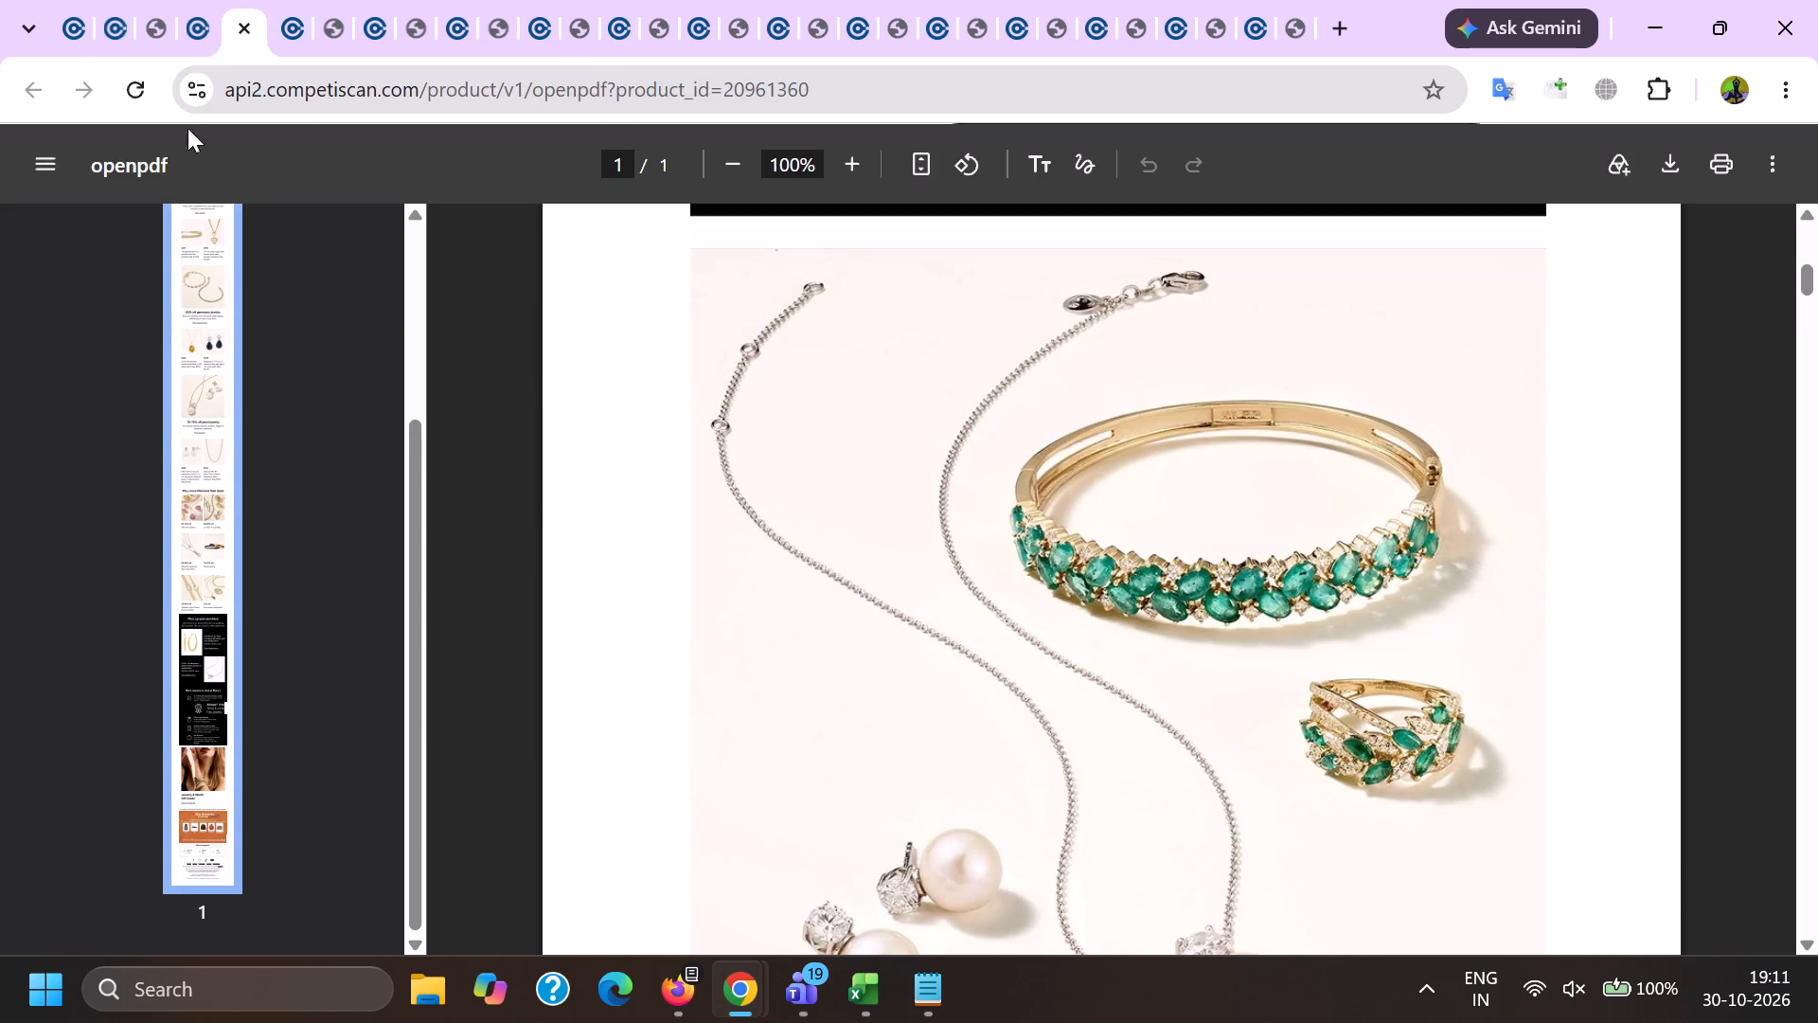
{"action": "left_click", "coordinate": [212, 19]}
{"action": "scroll", "coordinate": [715, 476], "scroll_direction": "down", "scroll_amount": 6}
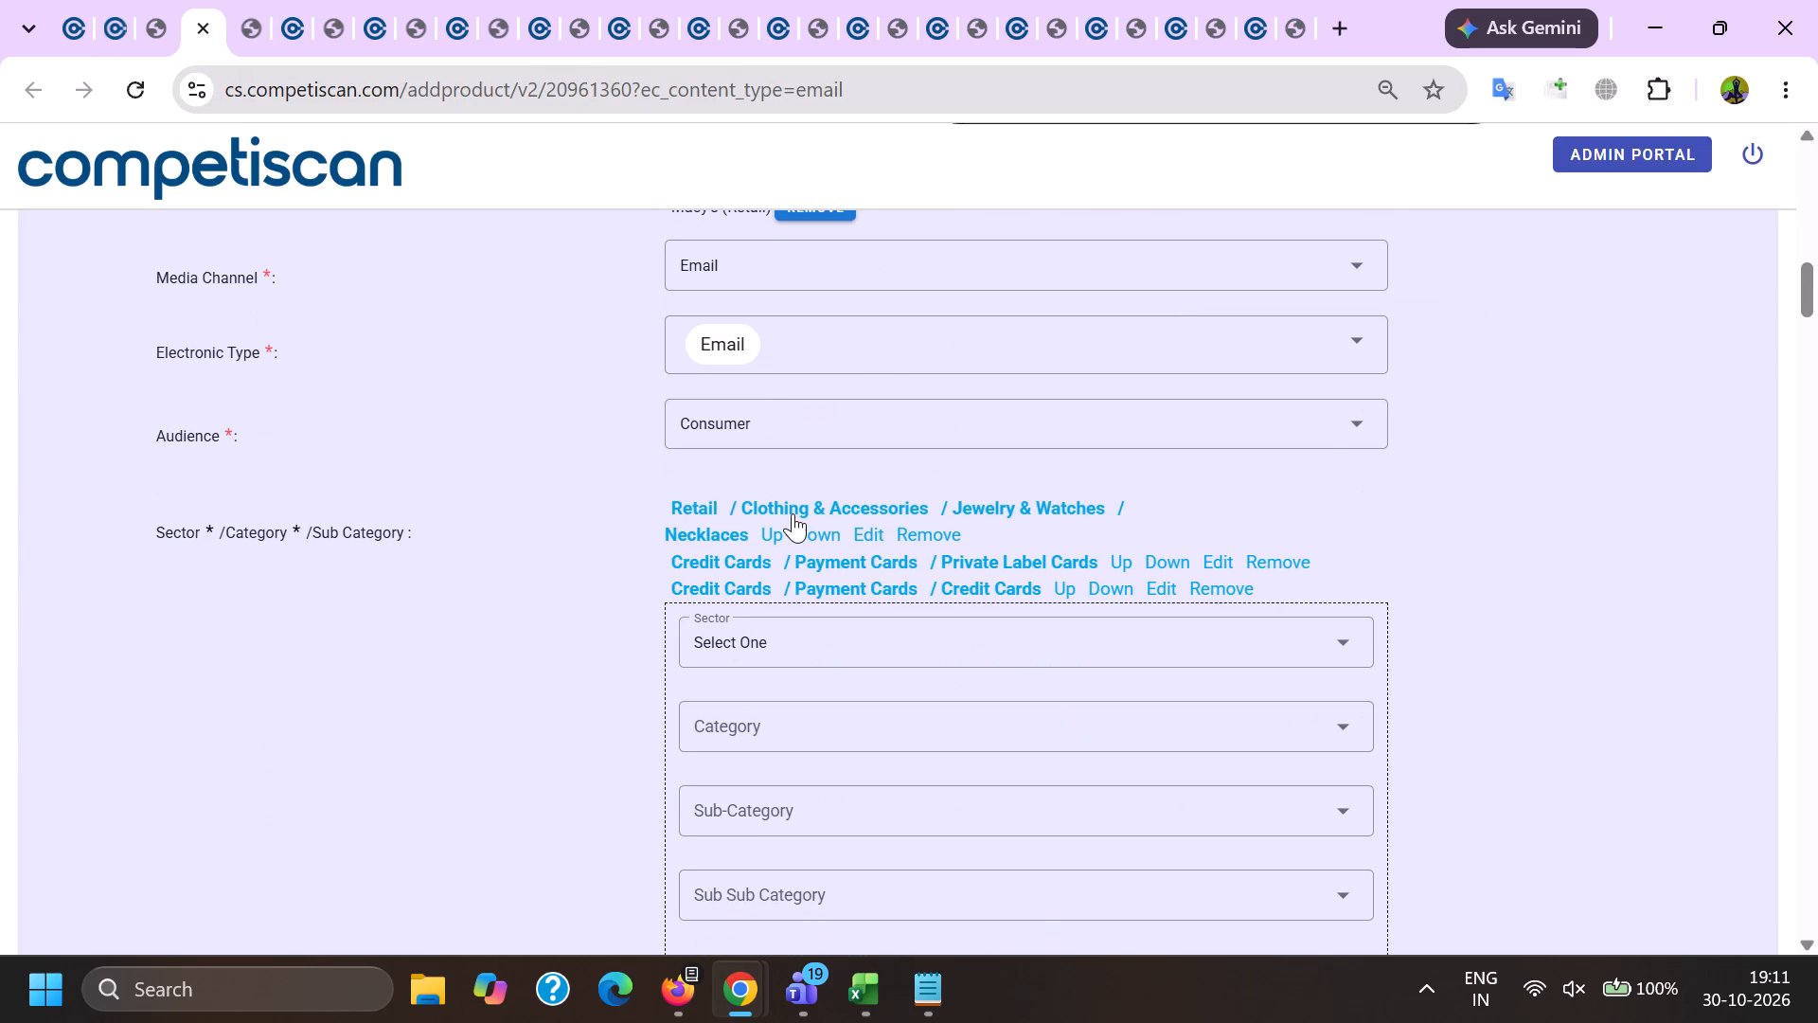
{"action": "scroll", "coordinate": [793, 513], "scroll_direction": "down", "scroll_amount": 4}
{"action": "left_click_drag", "start_coordinate": [1340, 673], "coordinate": [365, 623]}
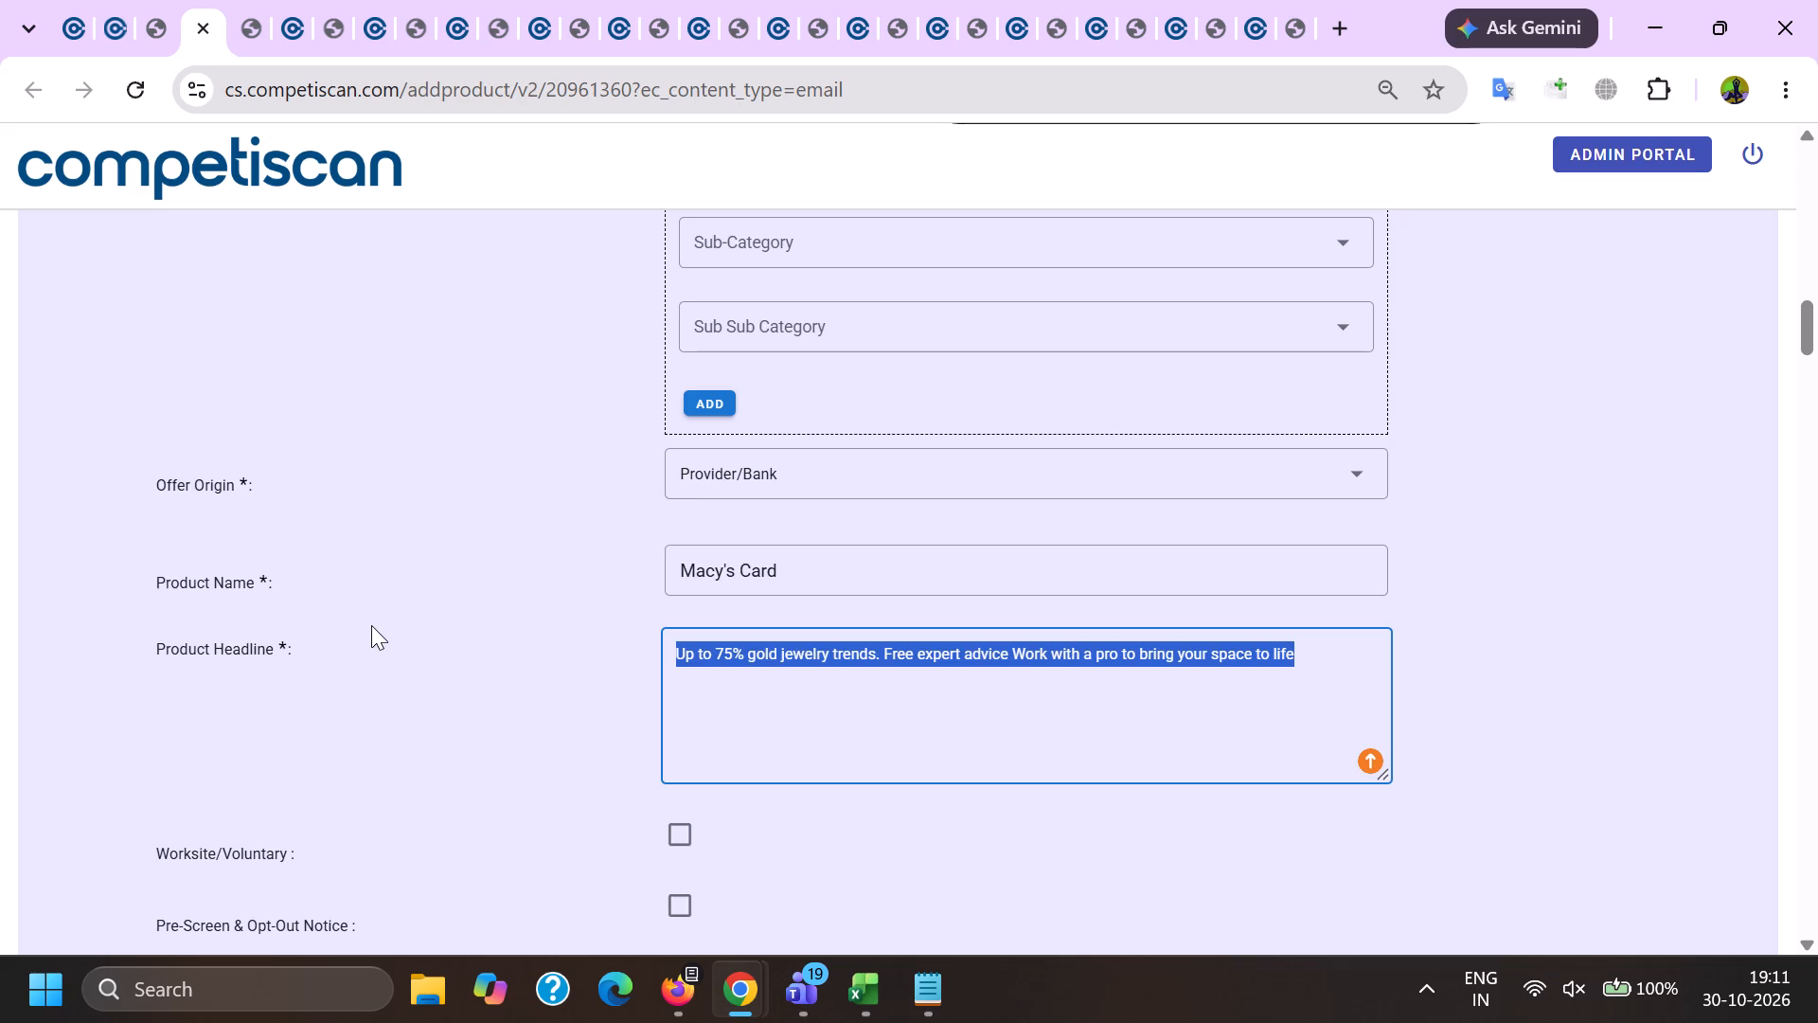
{"action": "scroll", "coordinate": [573, 660], "scroll_direction": "down", "scroll_amount": 17}
{"action": "left_click", "coordinate": [580, 651]}
{"action": "key", "text": "End"}
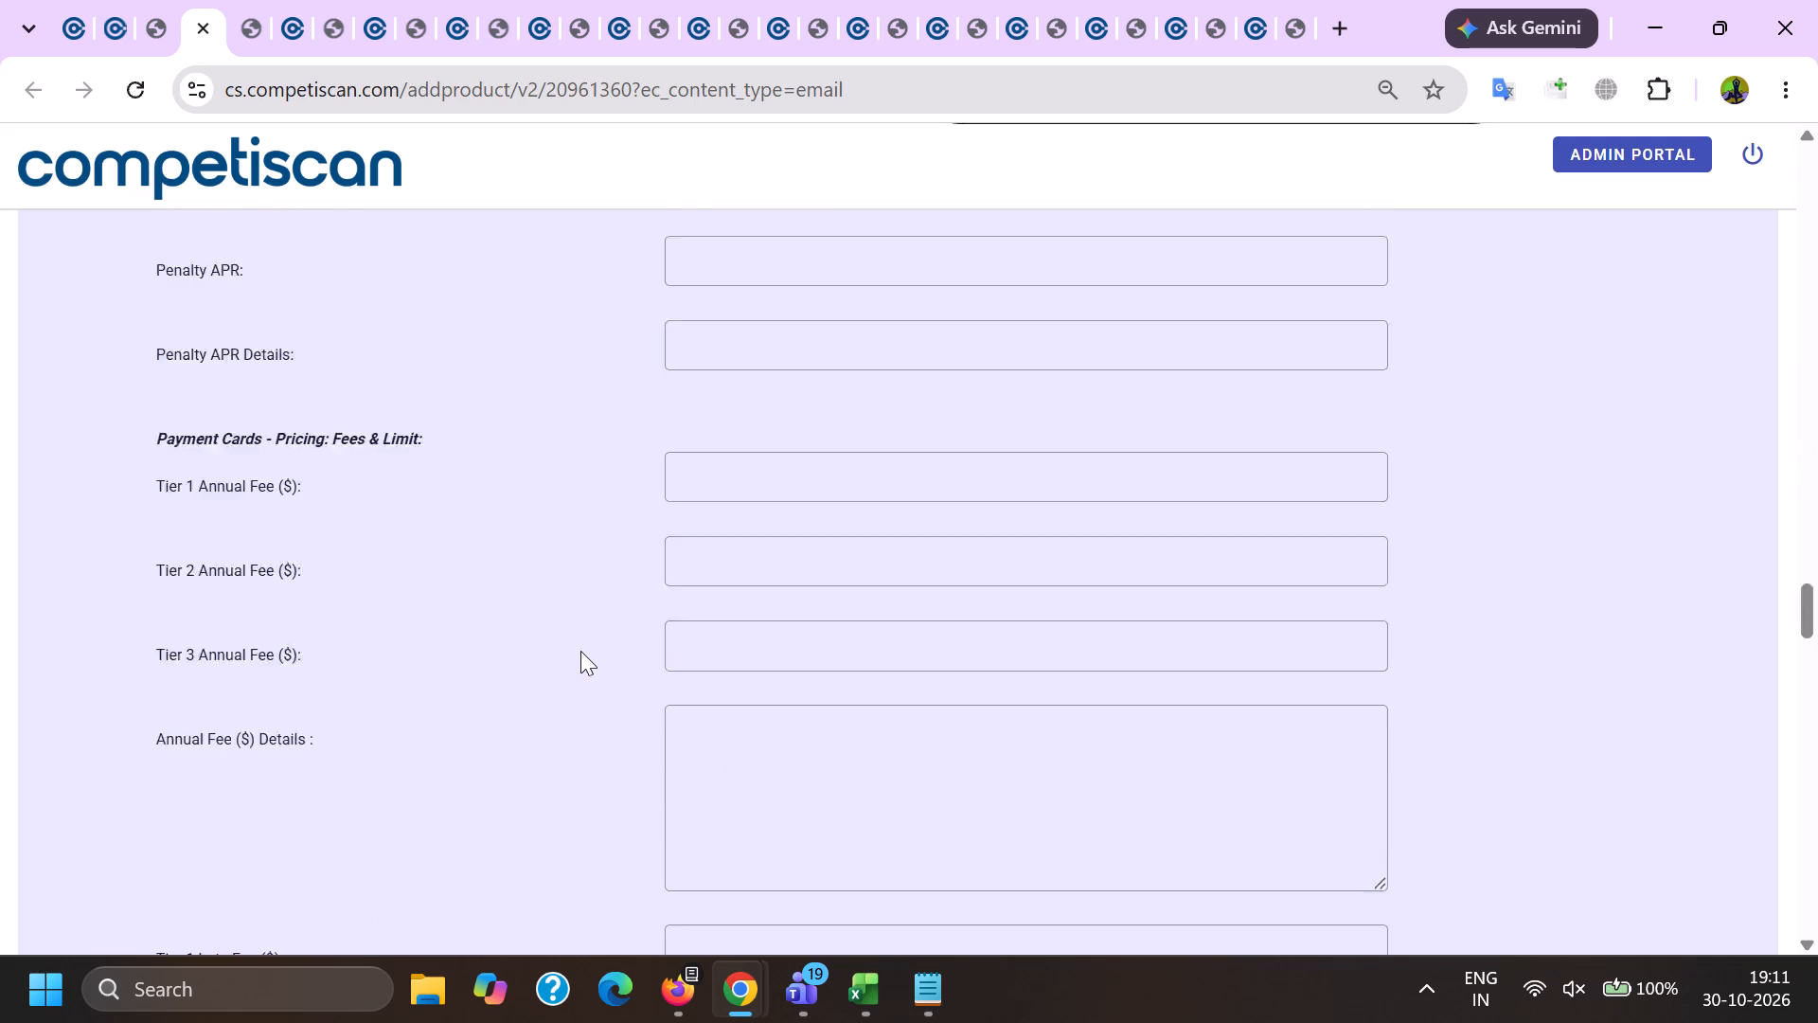
{"action": "scroll", "coordinate": [580, 651], "scroll_direction": "up", "scroll_amount": 4}
{"action": "left_click", "coordinate": [203, 19]}
{"action": "left_click", "coordinate": [203, 22]}
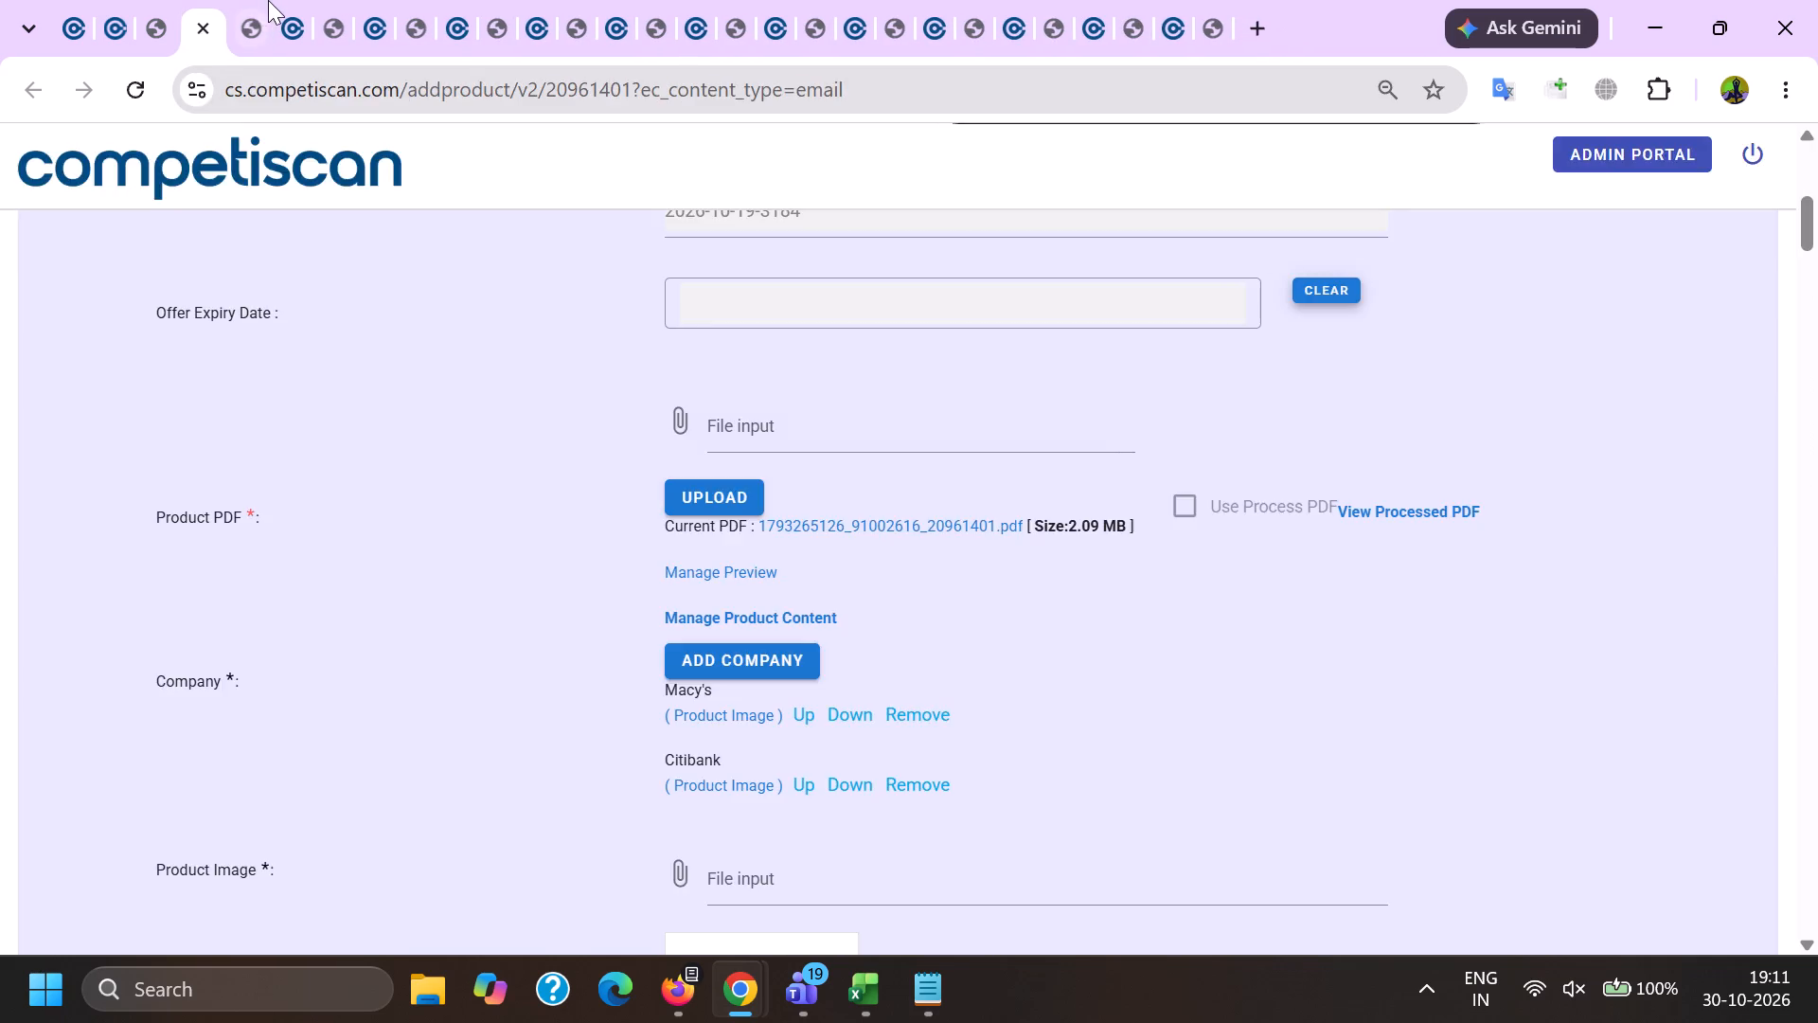
Read product 20961401's PDF to the end, check its record's headline, reward program and remaining fields, and close both tabs.
{"action": "left_click", "coordinate": [268, 0]}
{"action": "left_click_drag", "start_coordinate": [1817, 238], "coordinate": [1817, 242]}
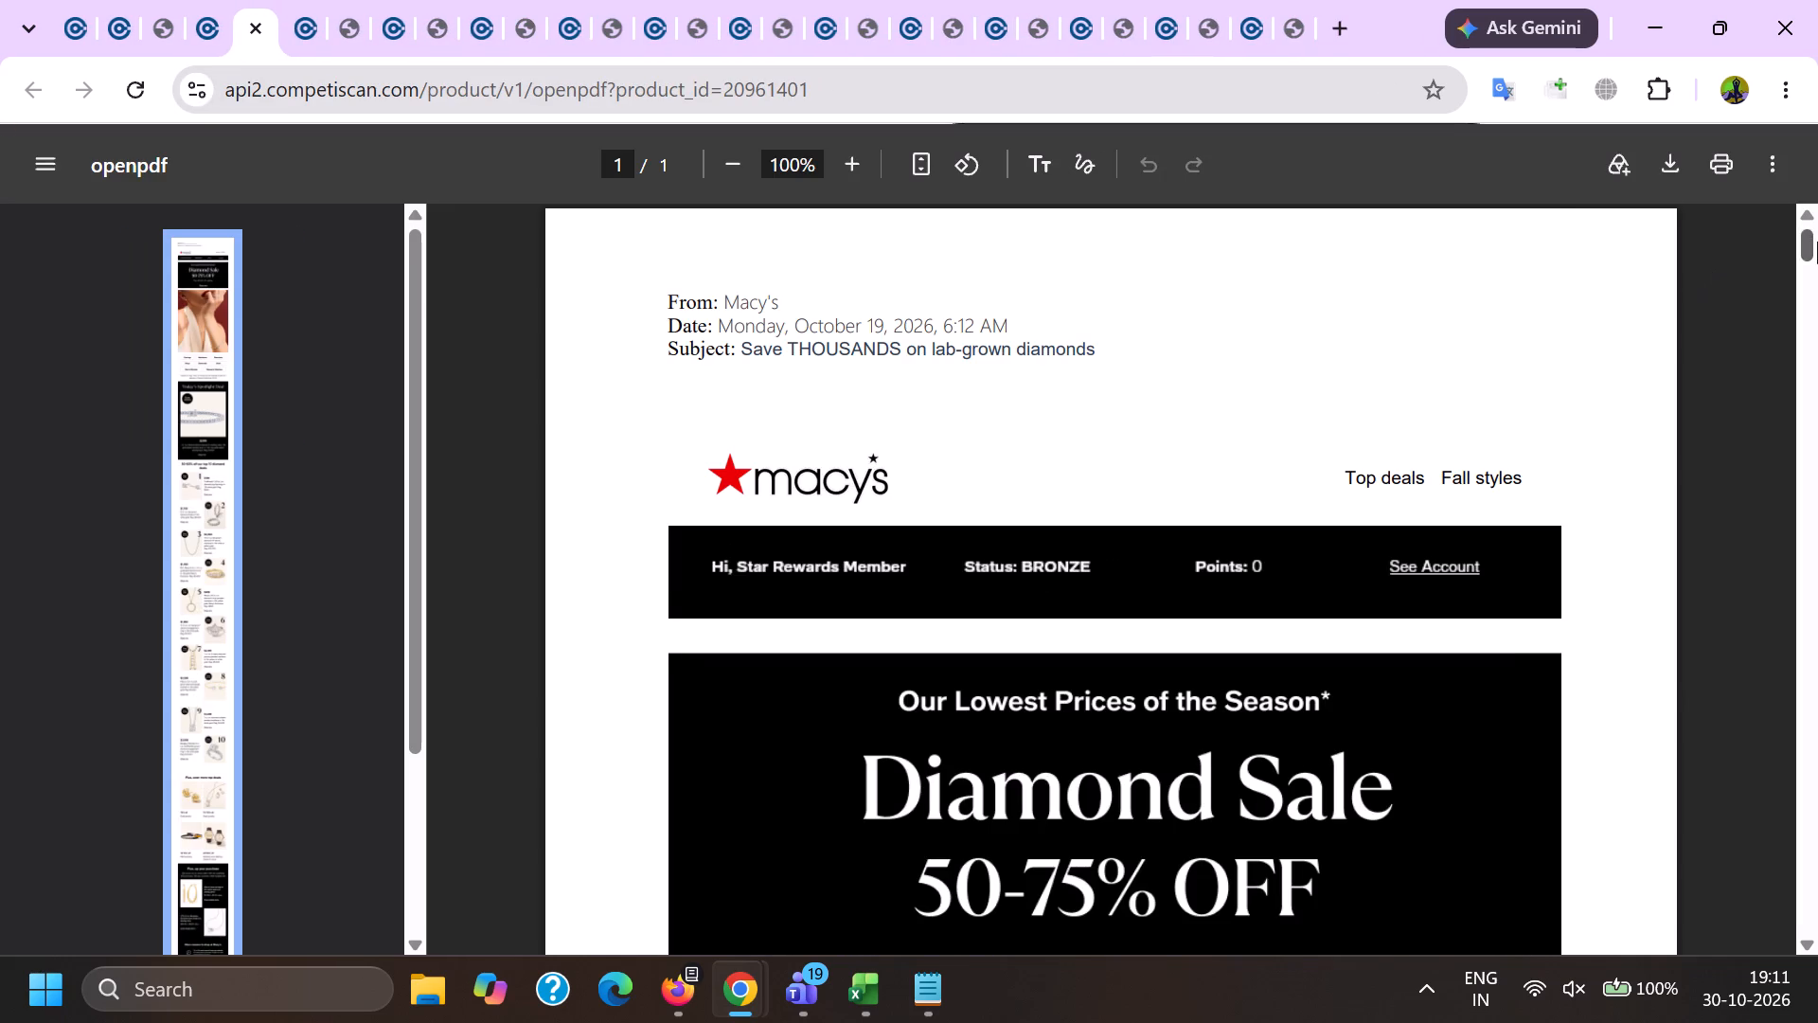
{"action": "left_click_drag", "start_coordinate": [1817, 242], "coordinate": [1817, 1022]}
{"action": "left_click", "coordinate": [218, 0]}
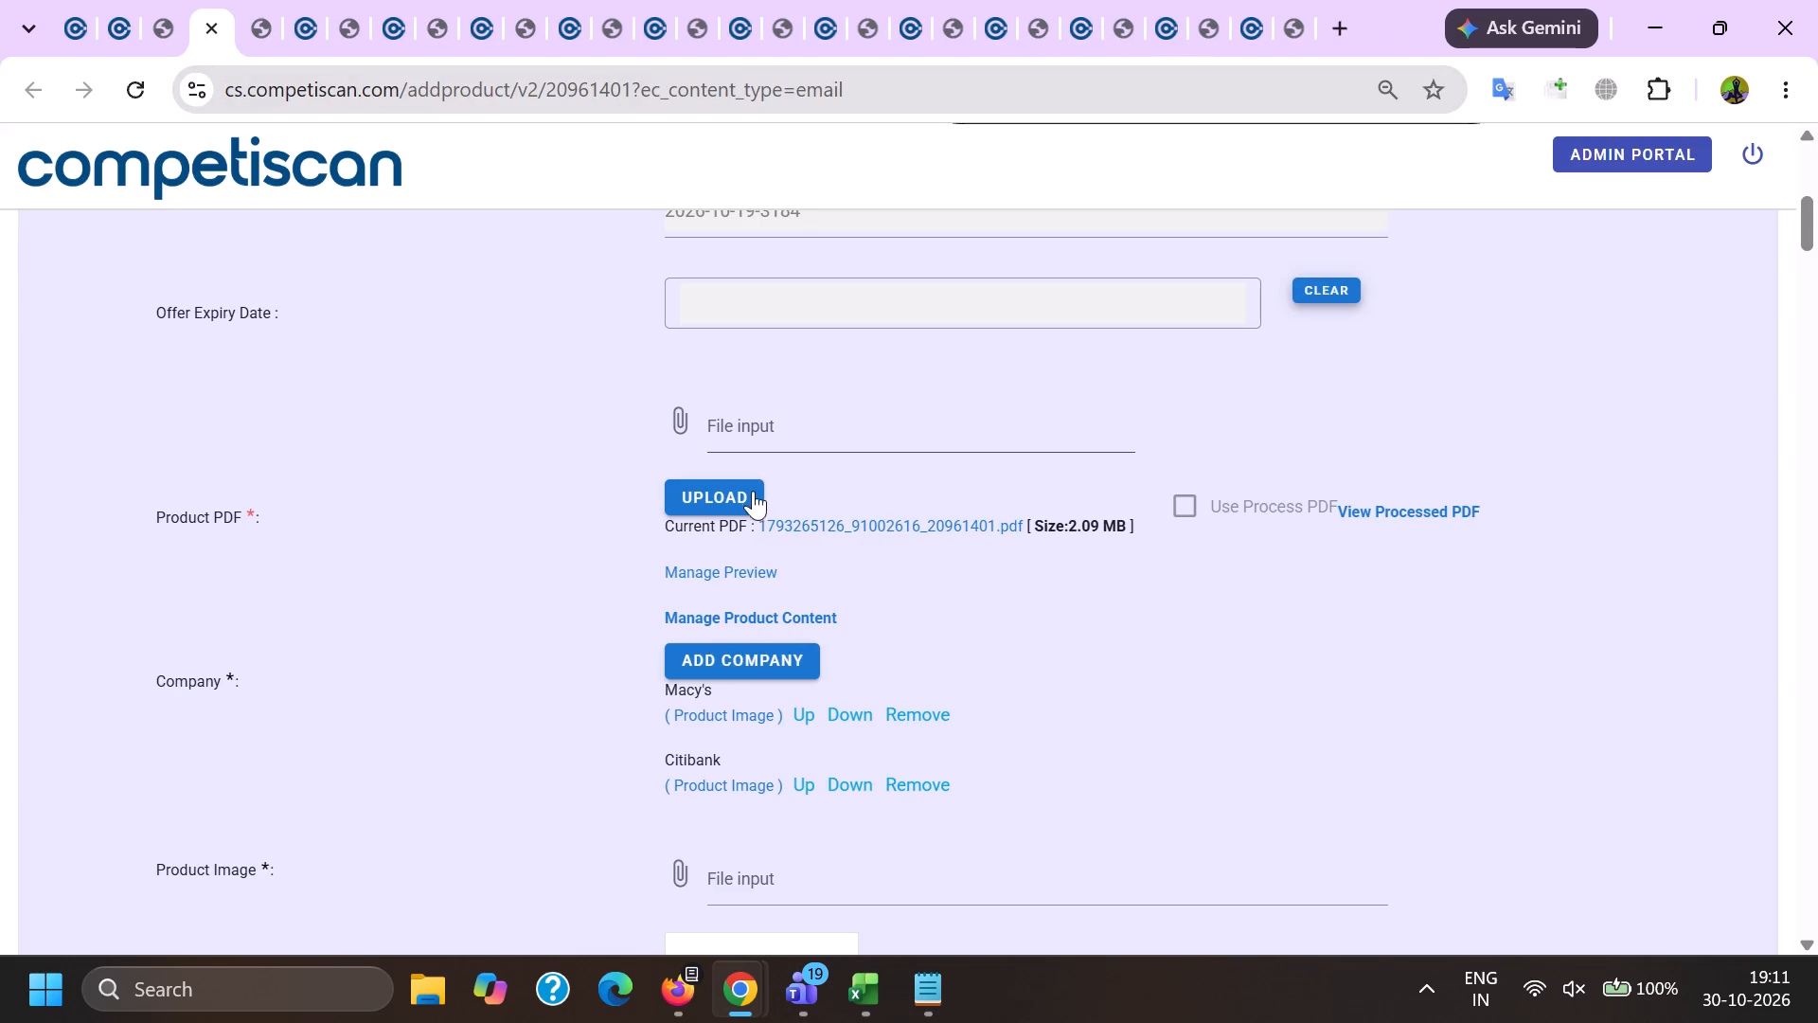
{"action": "scroll", "coordinate": [750, 511], "scroll_direction": "down", "scroll_amount": 6}
{"action": "scroll", "coordinate": [788, 632], "scroll_direction": "down", "scroll_amount": 4}
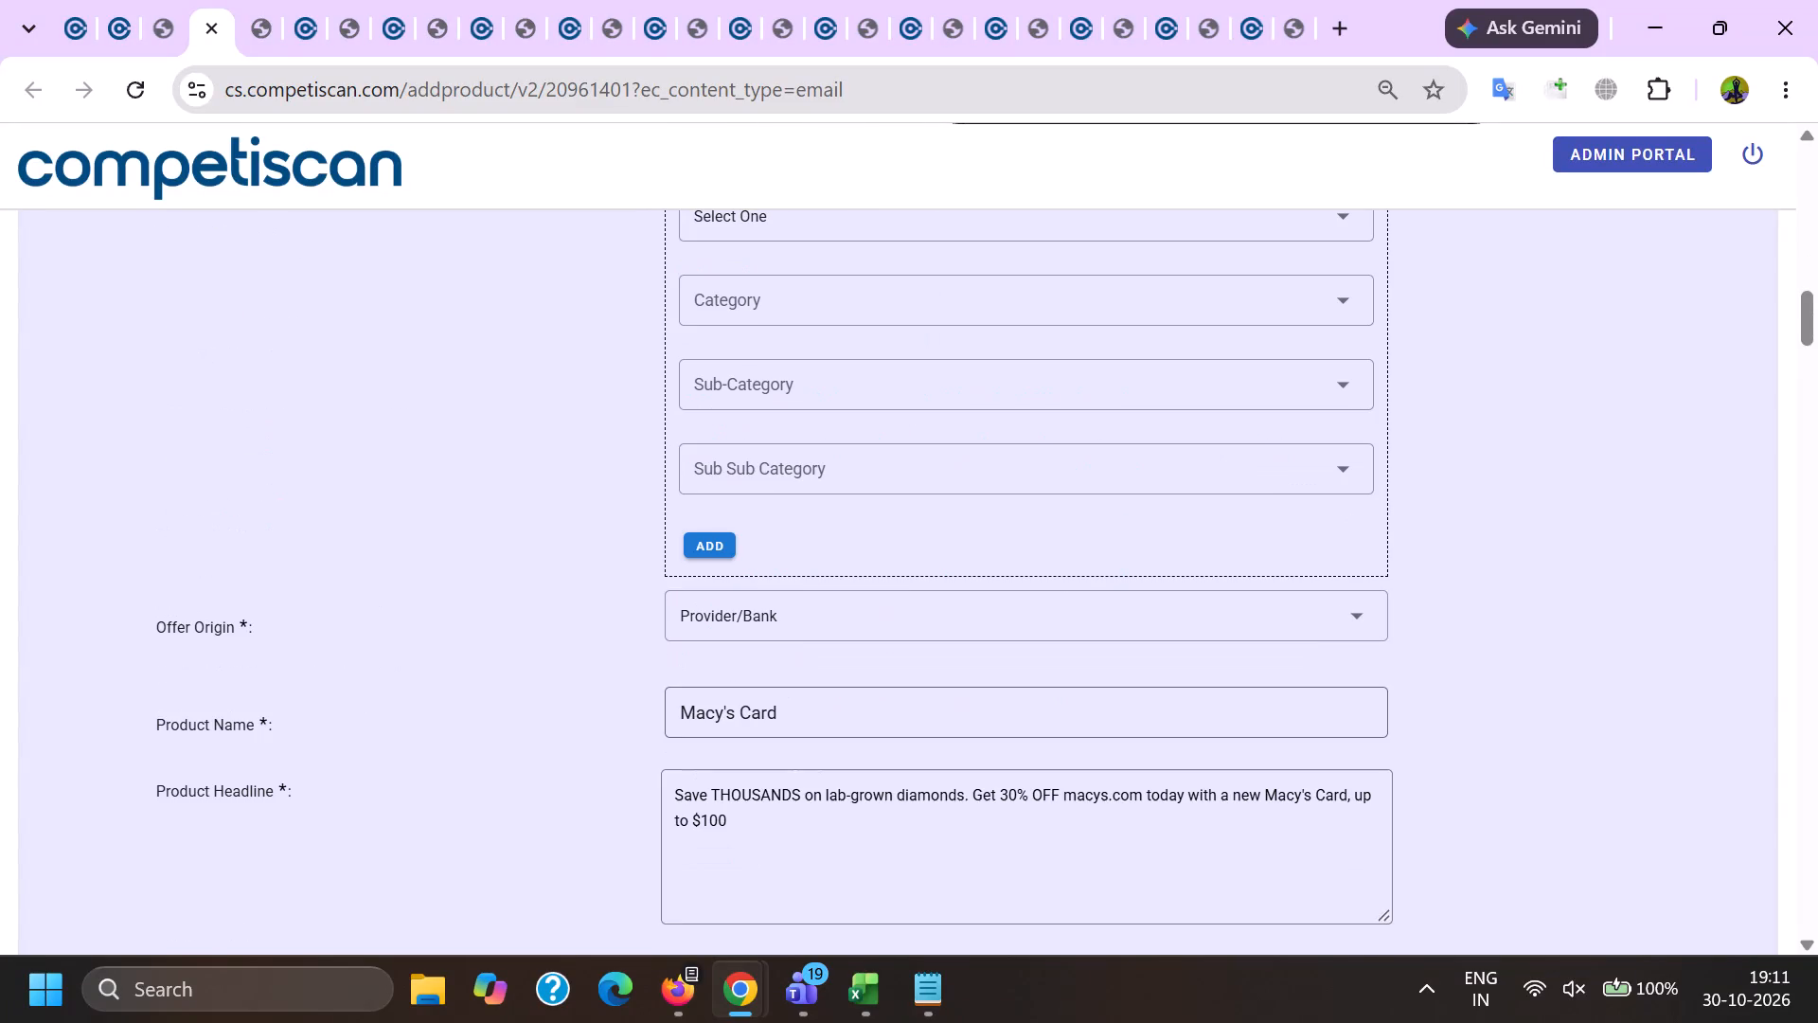
{"action": "left_click_drag", "start_coordinate": [1139, 864], "coordinate": [334, 669]}
{"action": "scroll", "coordinate": [455, 608], "scroll_direction": "down", "scroll_amount": 16}
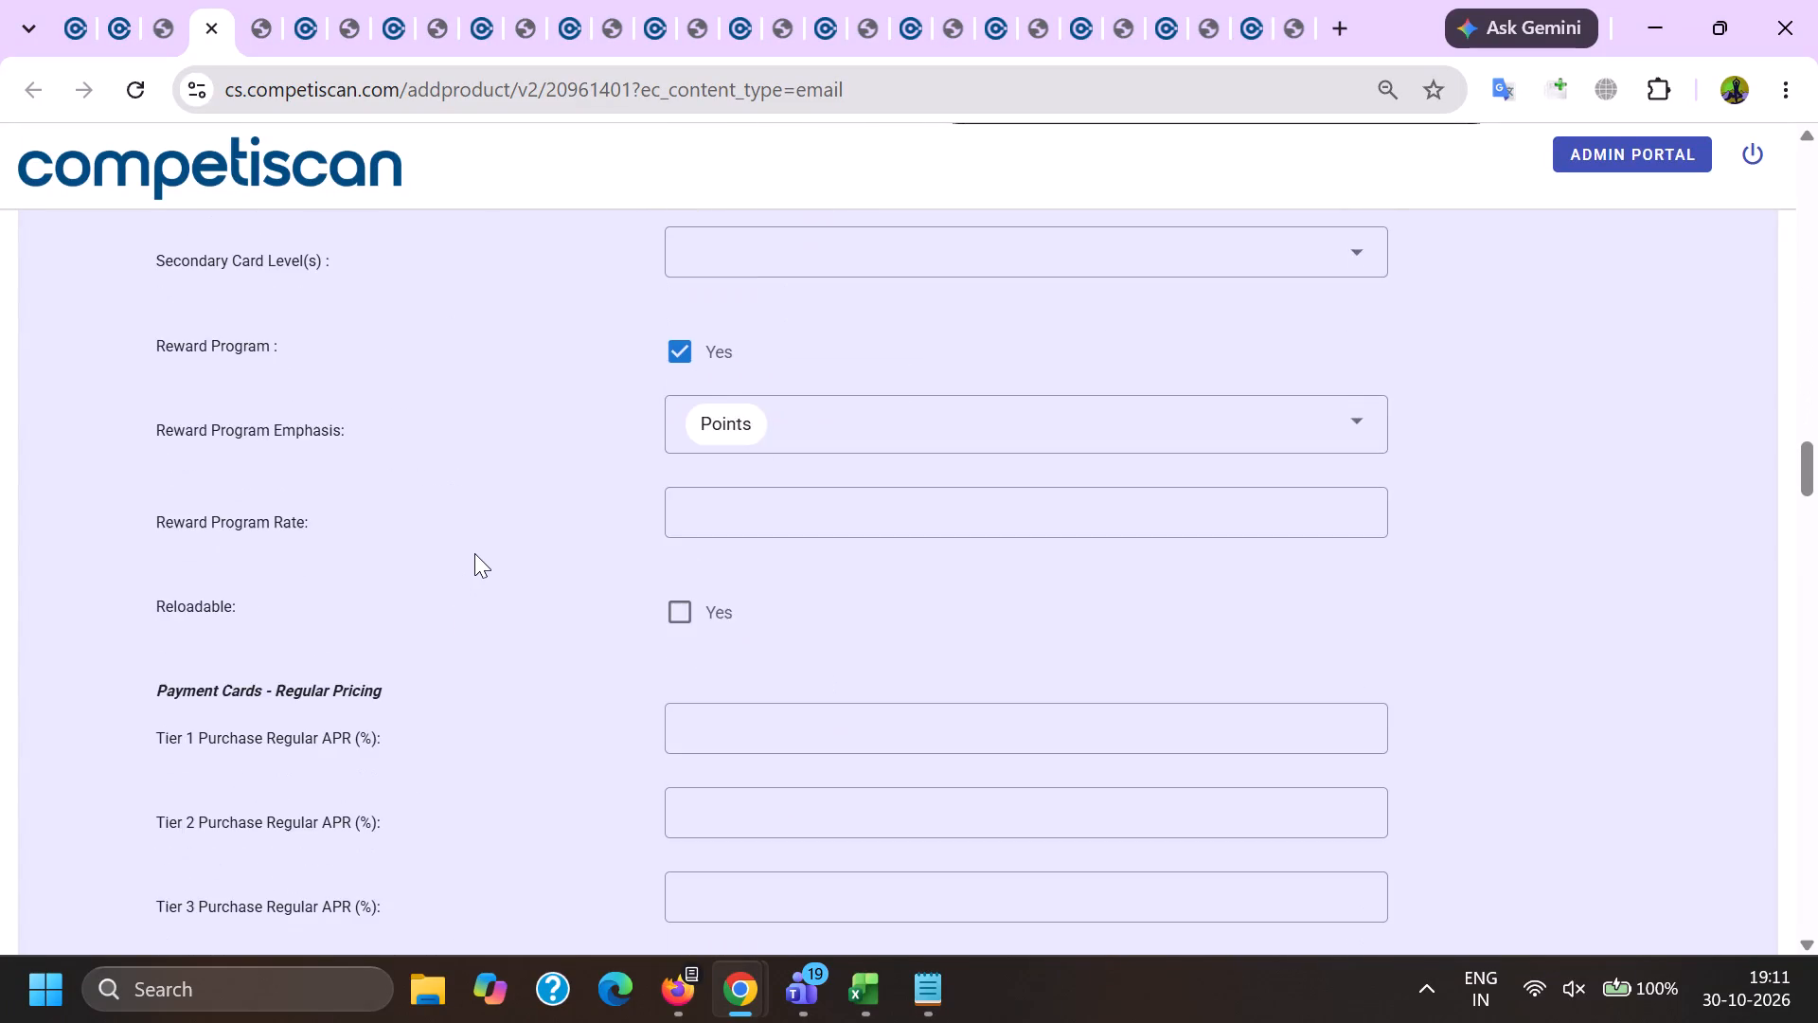
{"action": "left_click", "coordinate": [475, 552]}
{"action": "key", "text": "End"}
{"action": "scroll", "coordinate": [478, 552], "scroll_direction": "up", "scroll_amount": 6}
{"action": "double_click", "coordinate": [213, 24]}
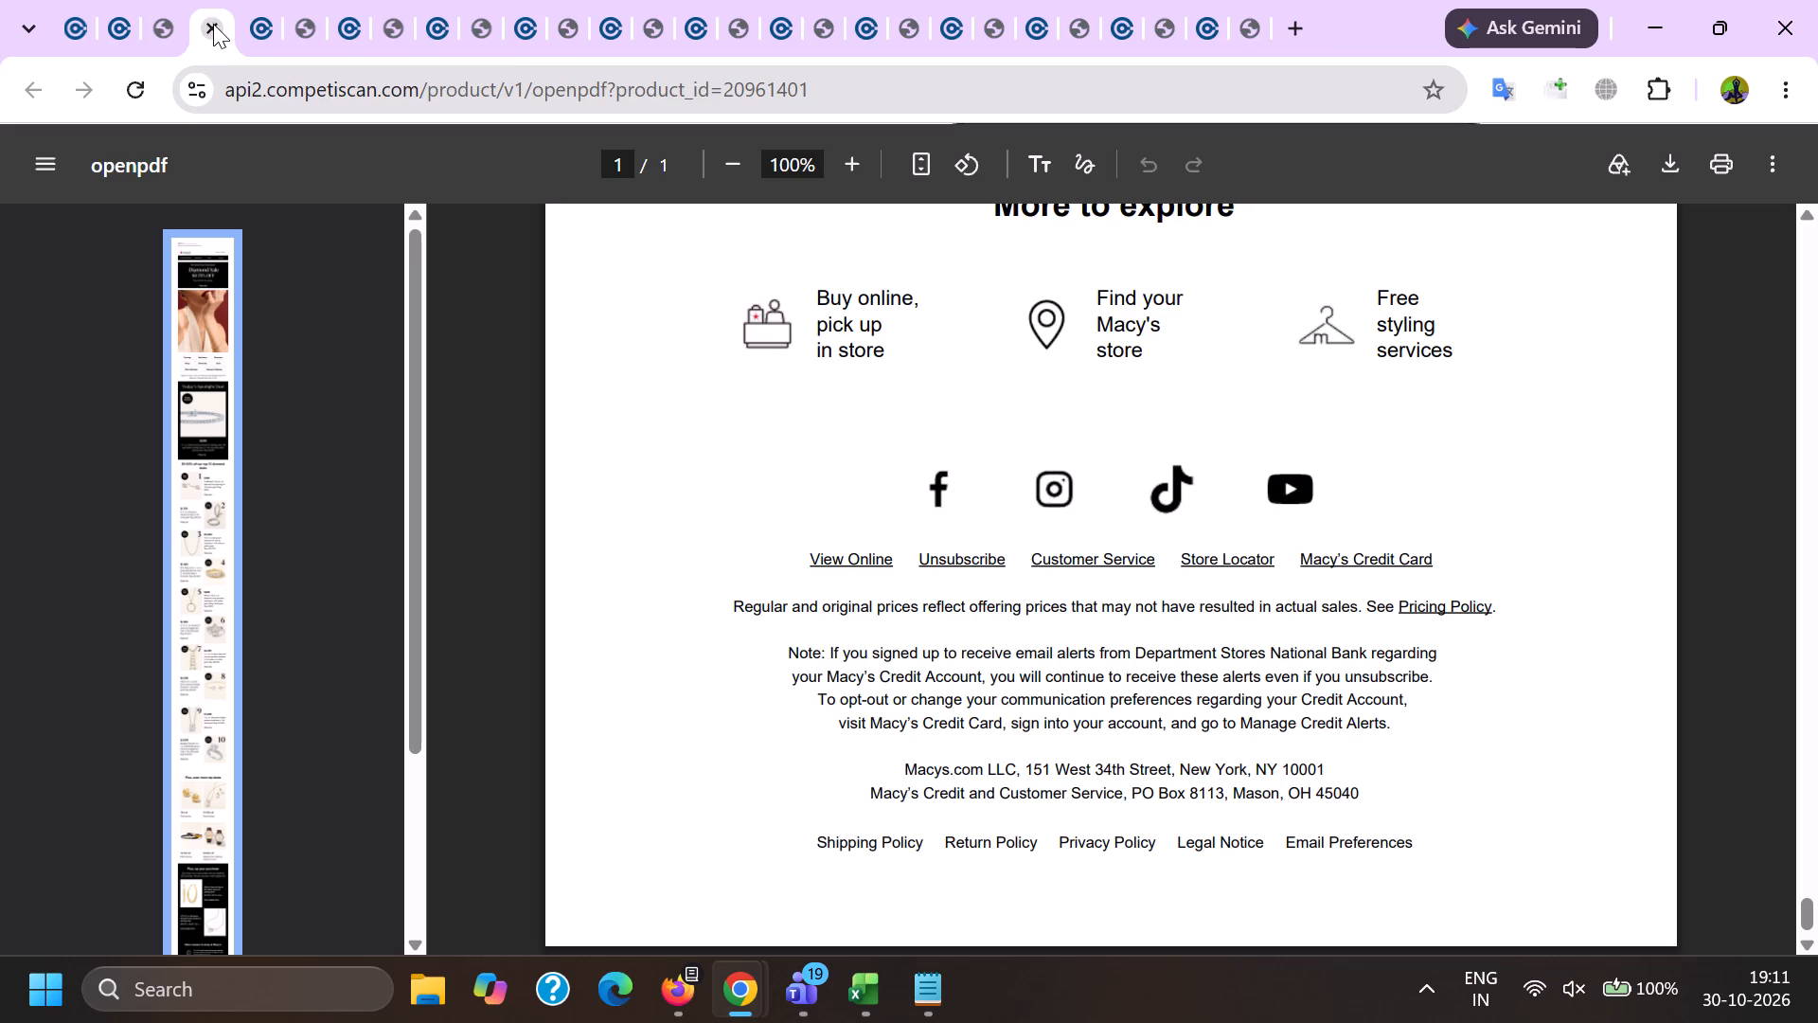
Review product 20961439's PDF against its record's companies, headline and payment card details, and close both tabs.
{"action": "left_click", "coordinate": [115, 0]}
{"action": "left_click", "coordinate": [210, 2]}
{"action": "left_click", "coordinate": [275, 0]}
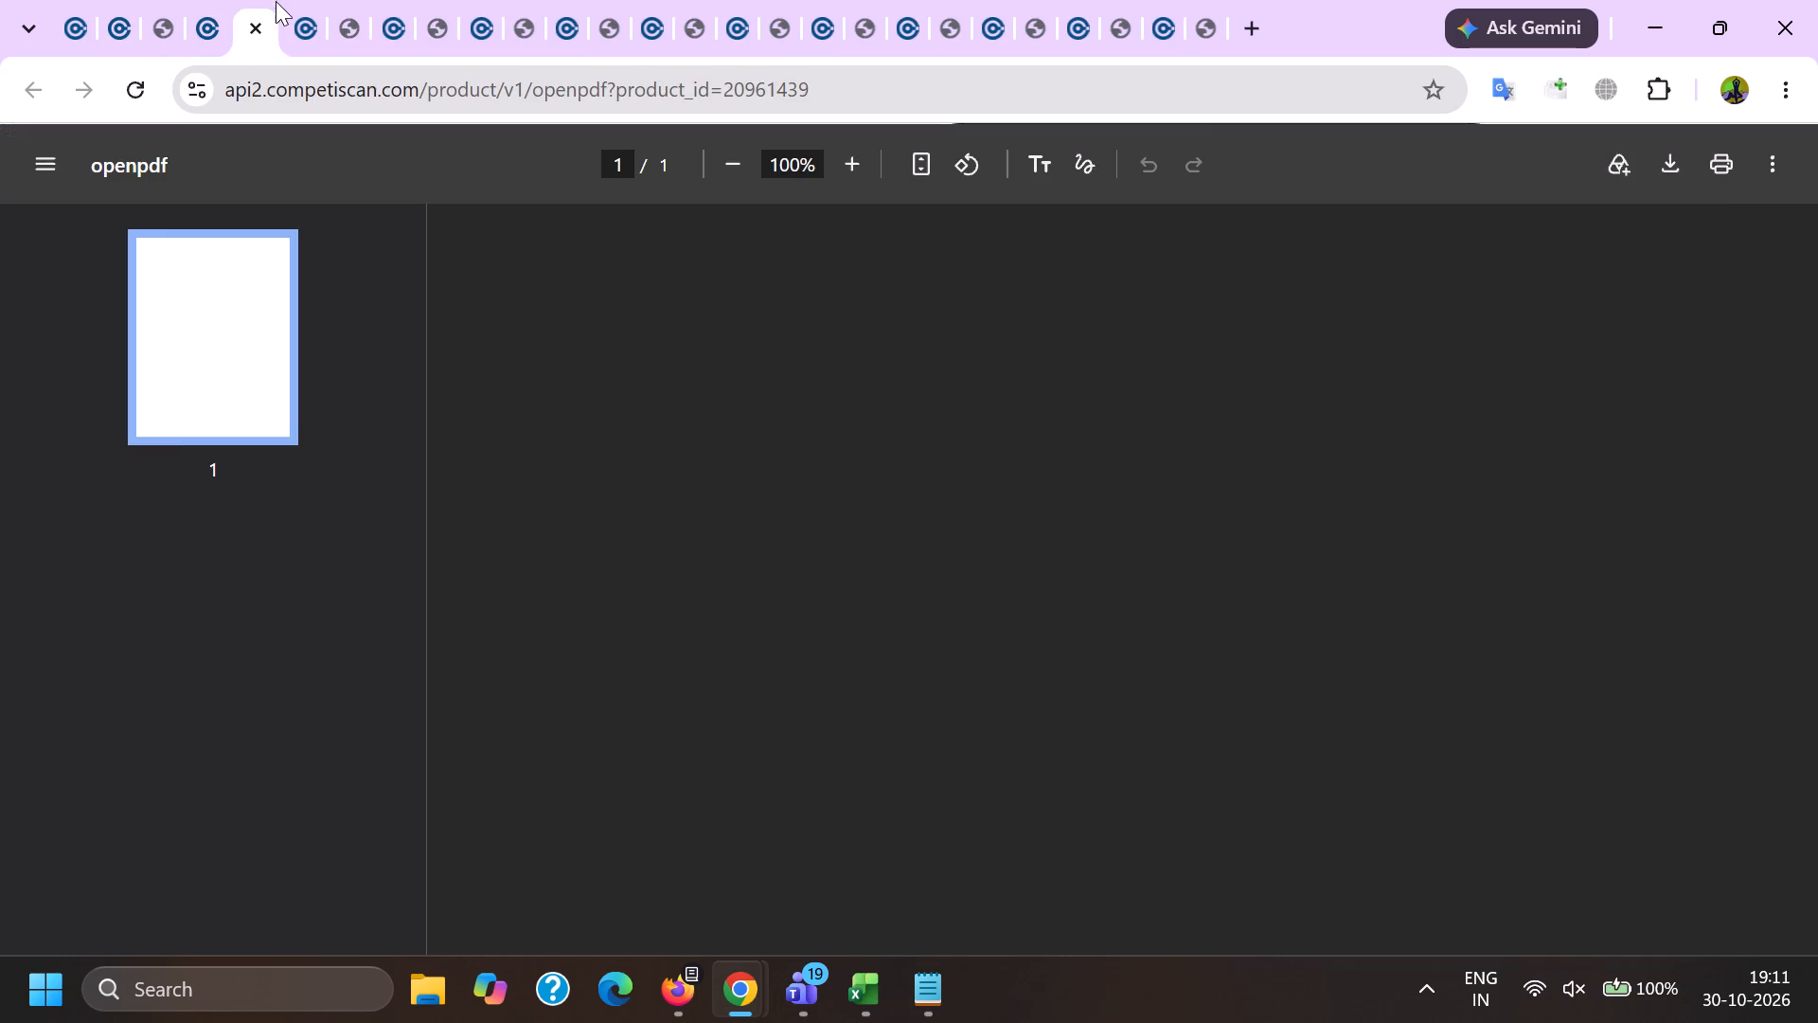
{"action": "left_click_drag", "start_coordinate": [1814, 242], "coordinate": [1817, 1022]}
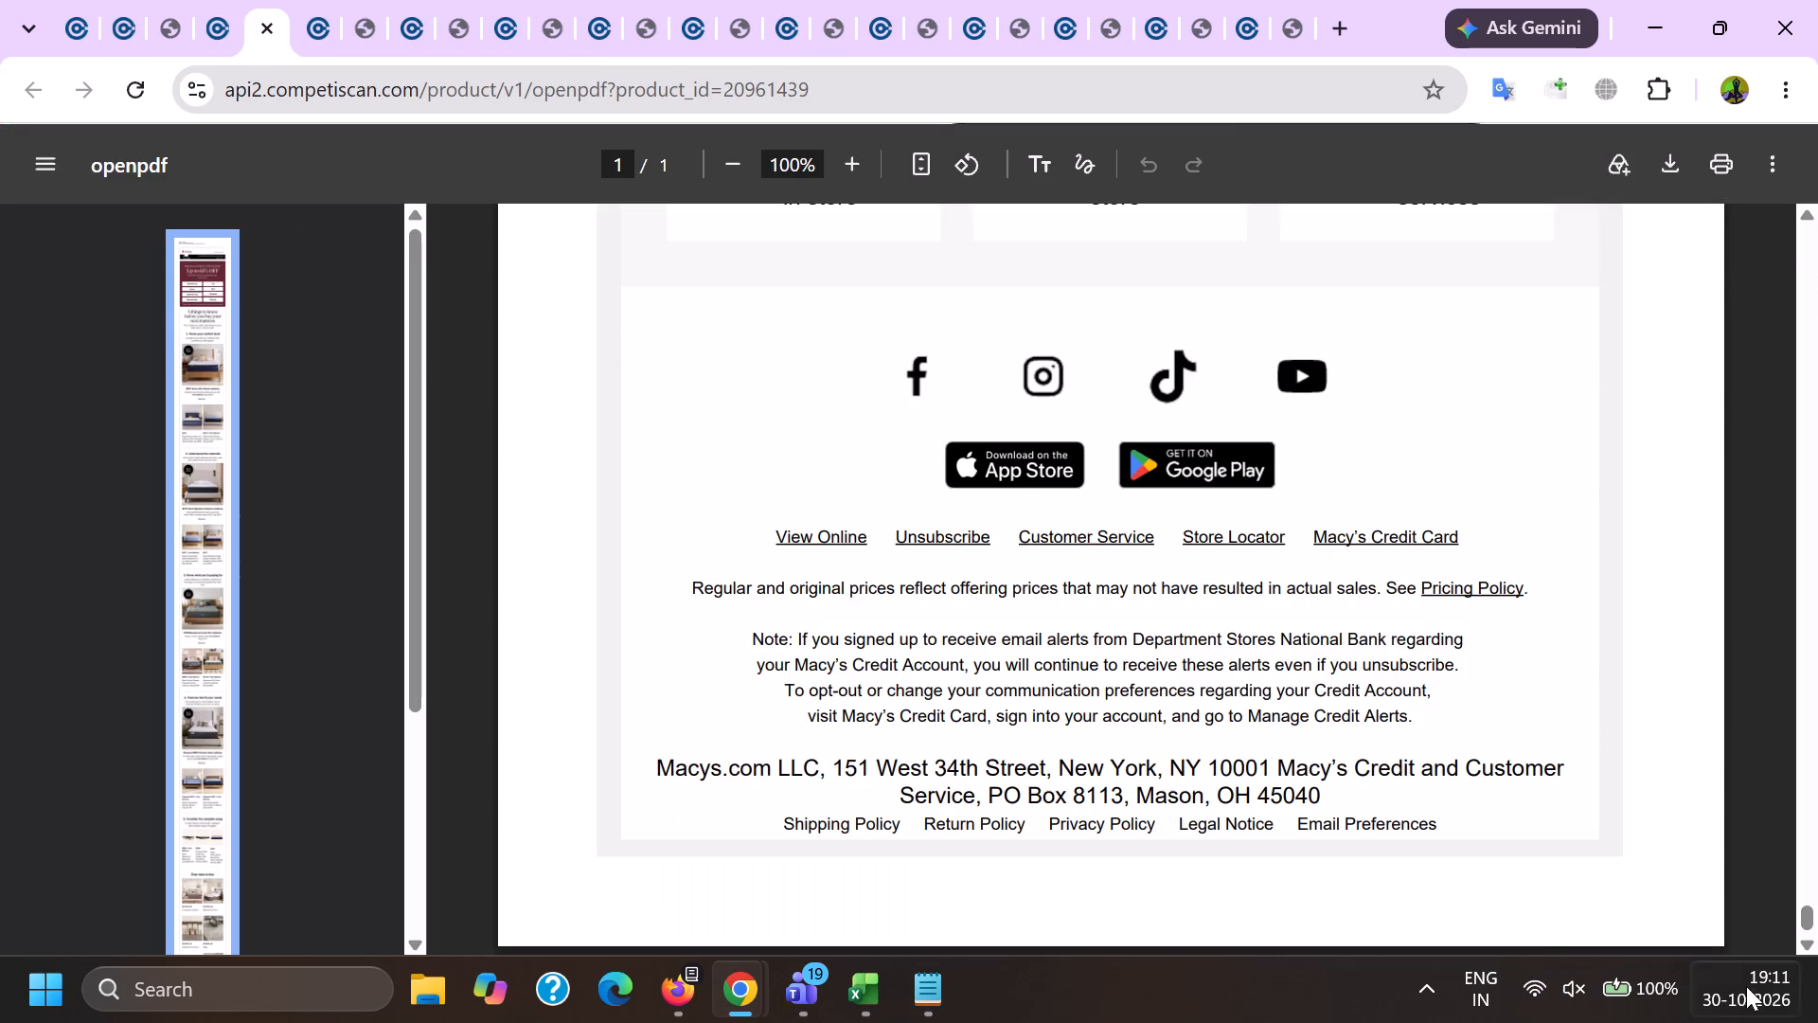
{"action": "left_click", "coordinate": [235, 0]}
{"action": "scroll", "coordinate": [826, 521], "scroll_direction": "down", "scroll_amount": 5}
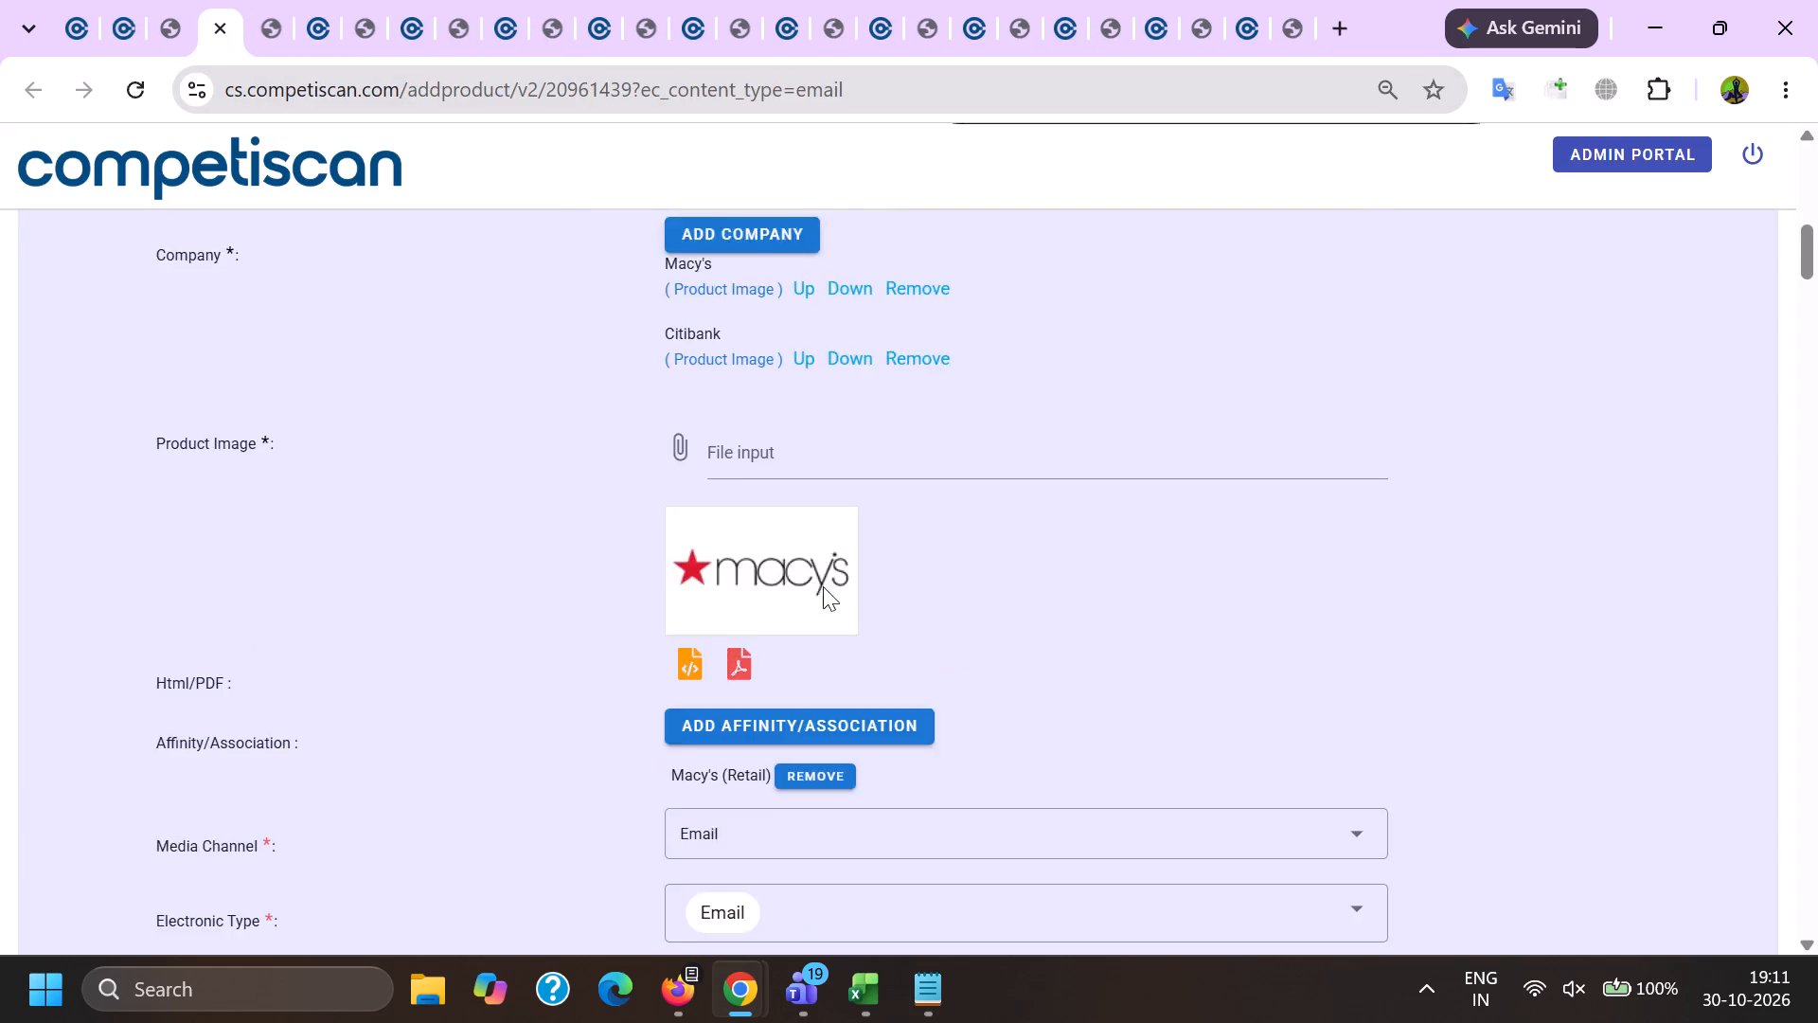
{"action": "scroll", "coordinate": [823, 586], "scroll_direction": "down", "scroll_amount": 6}
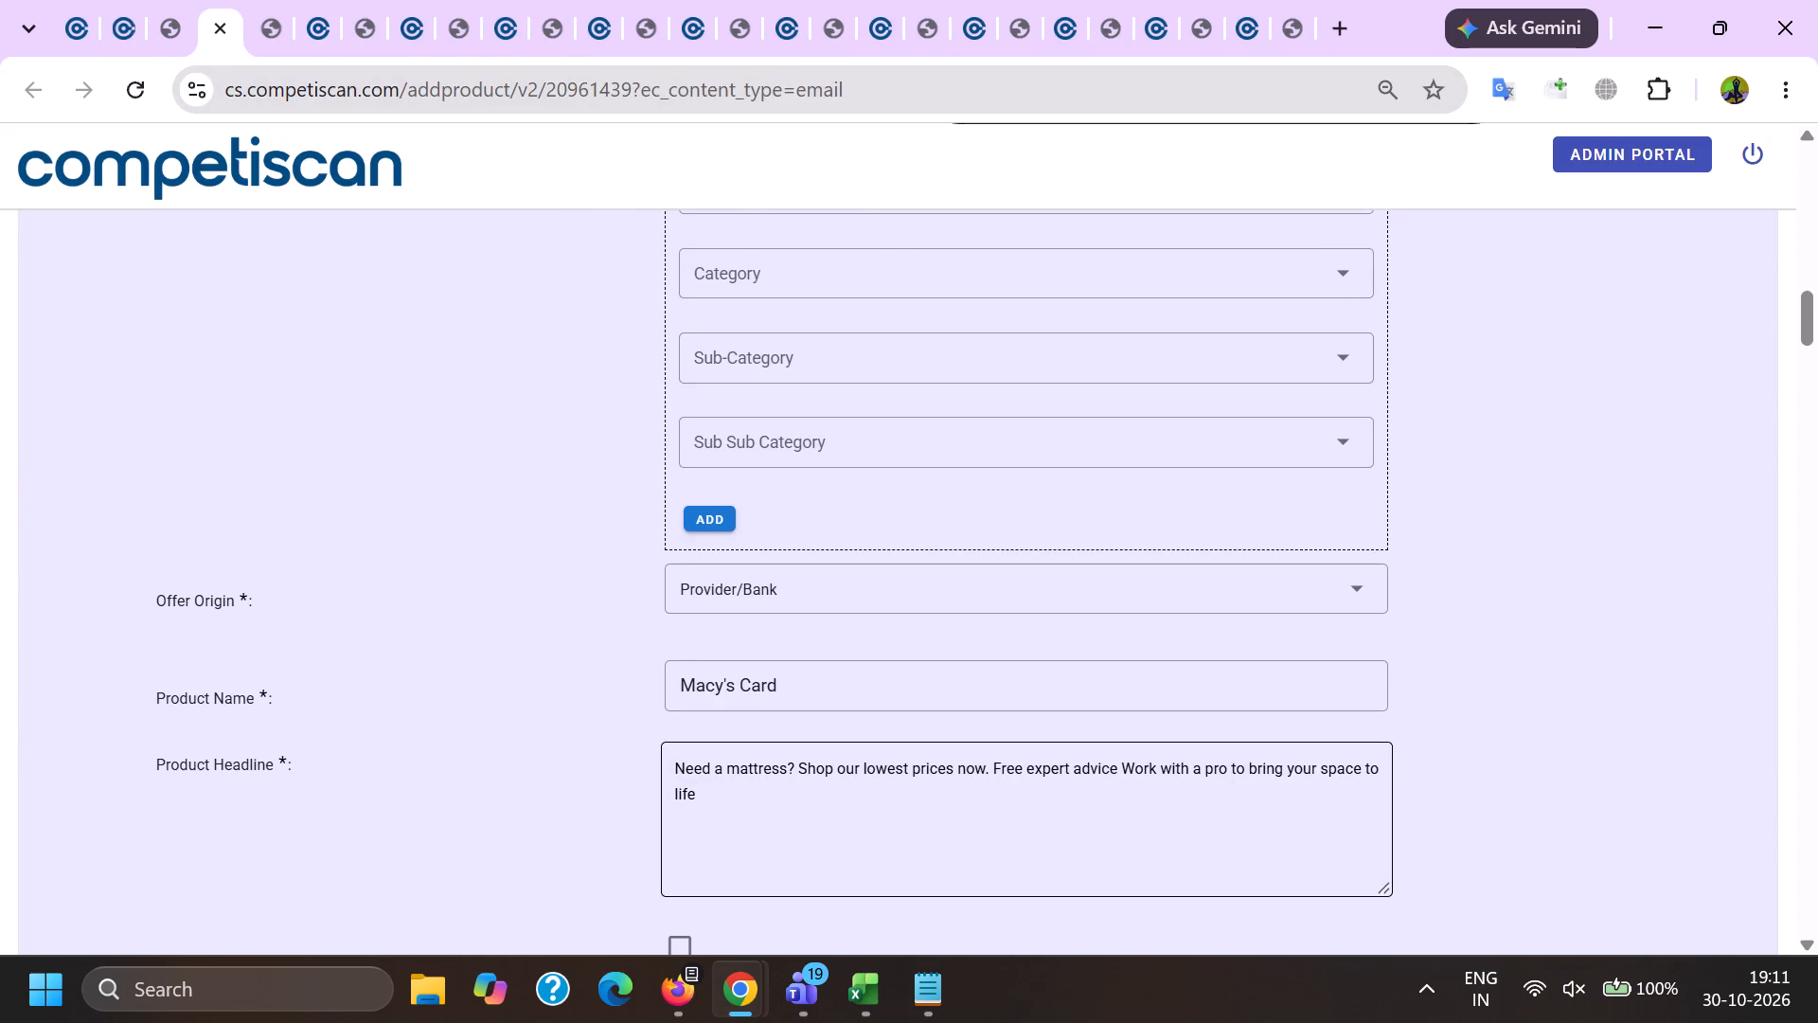
{"action": "left_click_drag", "start_coordinate": [1057, 844], "coordinate": [175, 562]}
{"action": "scroll", "coordinate": [555, 487], "scroll_direction": "down", "scroll_amount": 15}
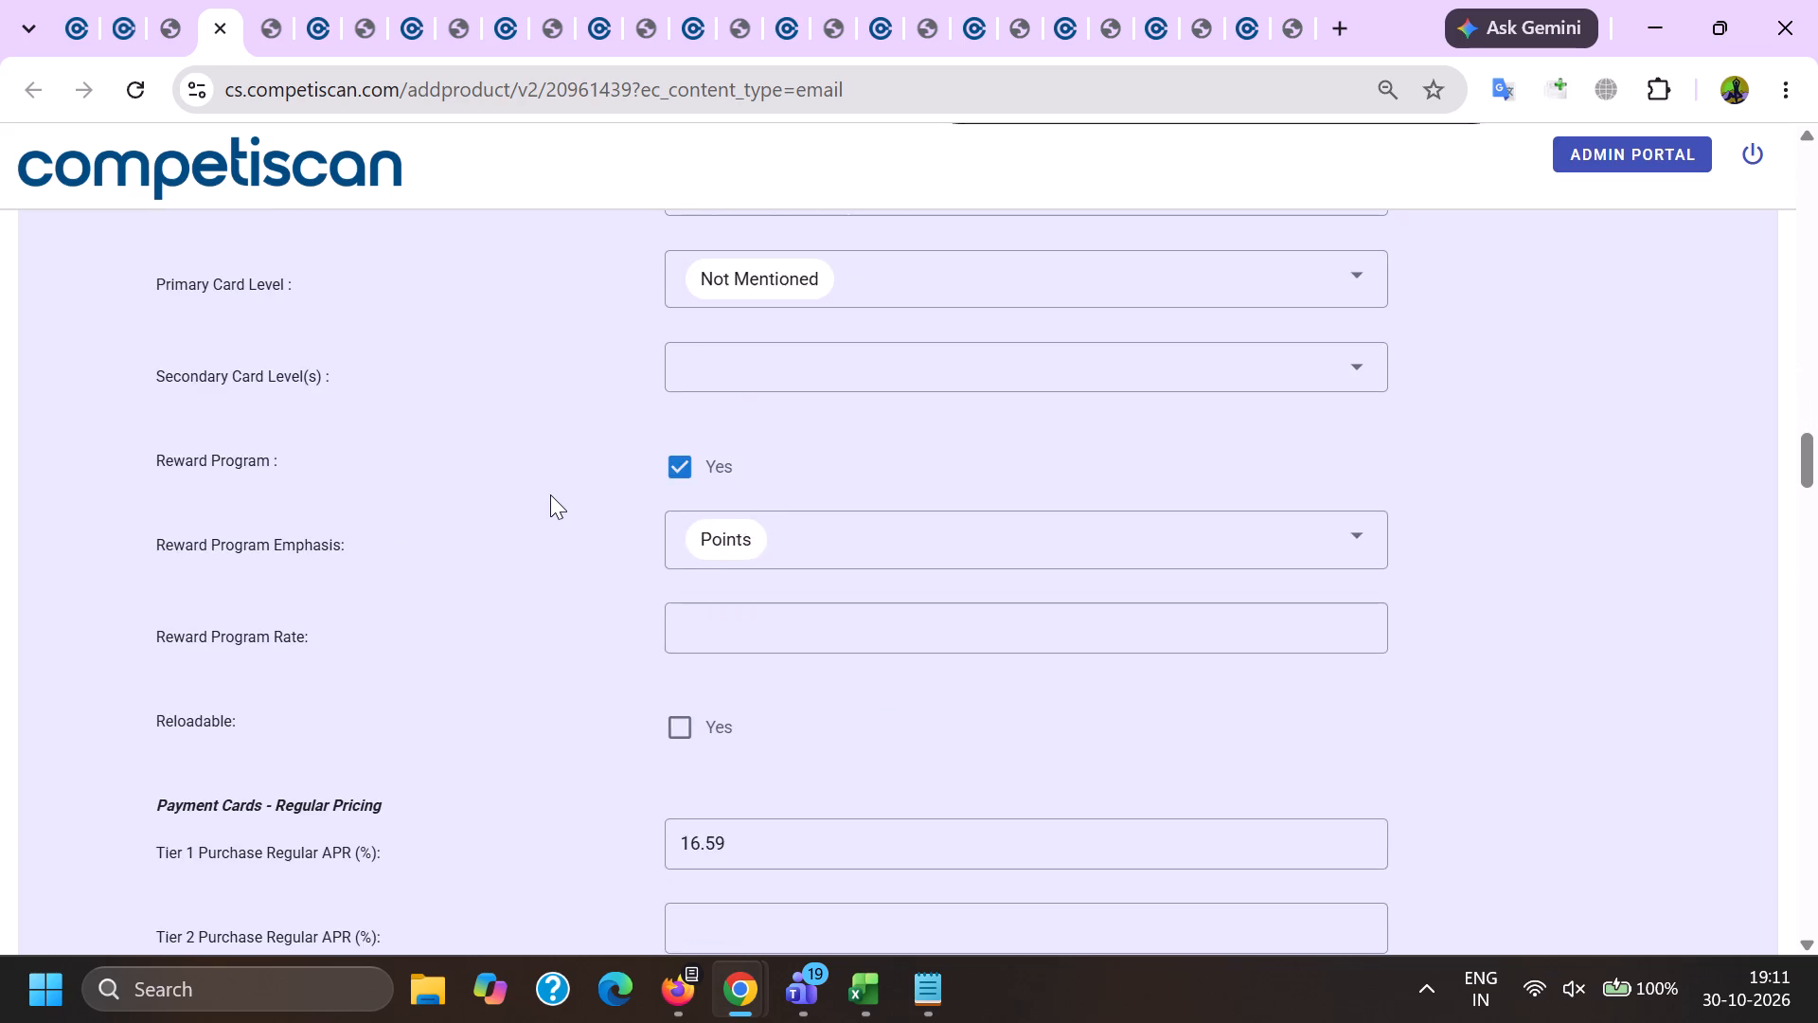
{"action": "left_click", "coordinate": [550, 493]}
{"action": "key", "text": "End"}
{"action": "scroll", "coordinate": [550, 493], "scroll_direction": "up", "scroll_amount": 5}
{"action": "left_click", "coordinate": [220, 20]}
{"action": "left_click", "coordinate": [219, 23]}
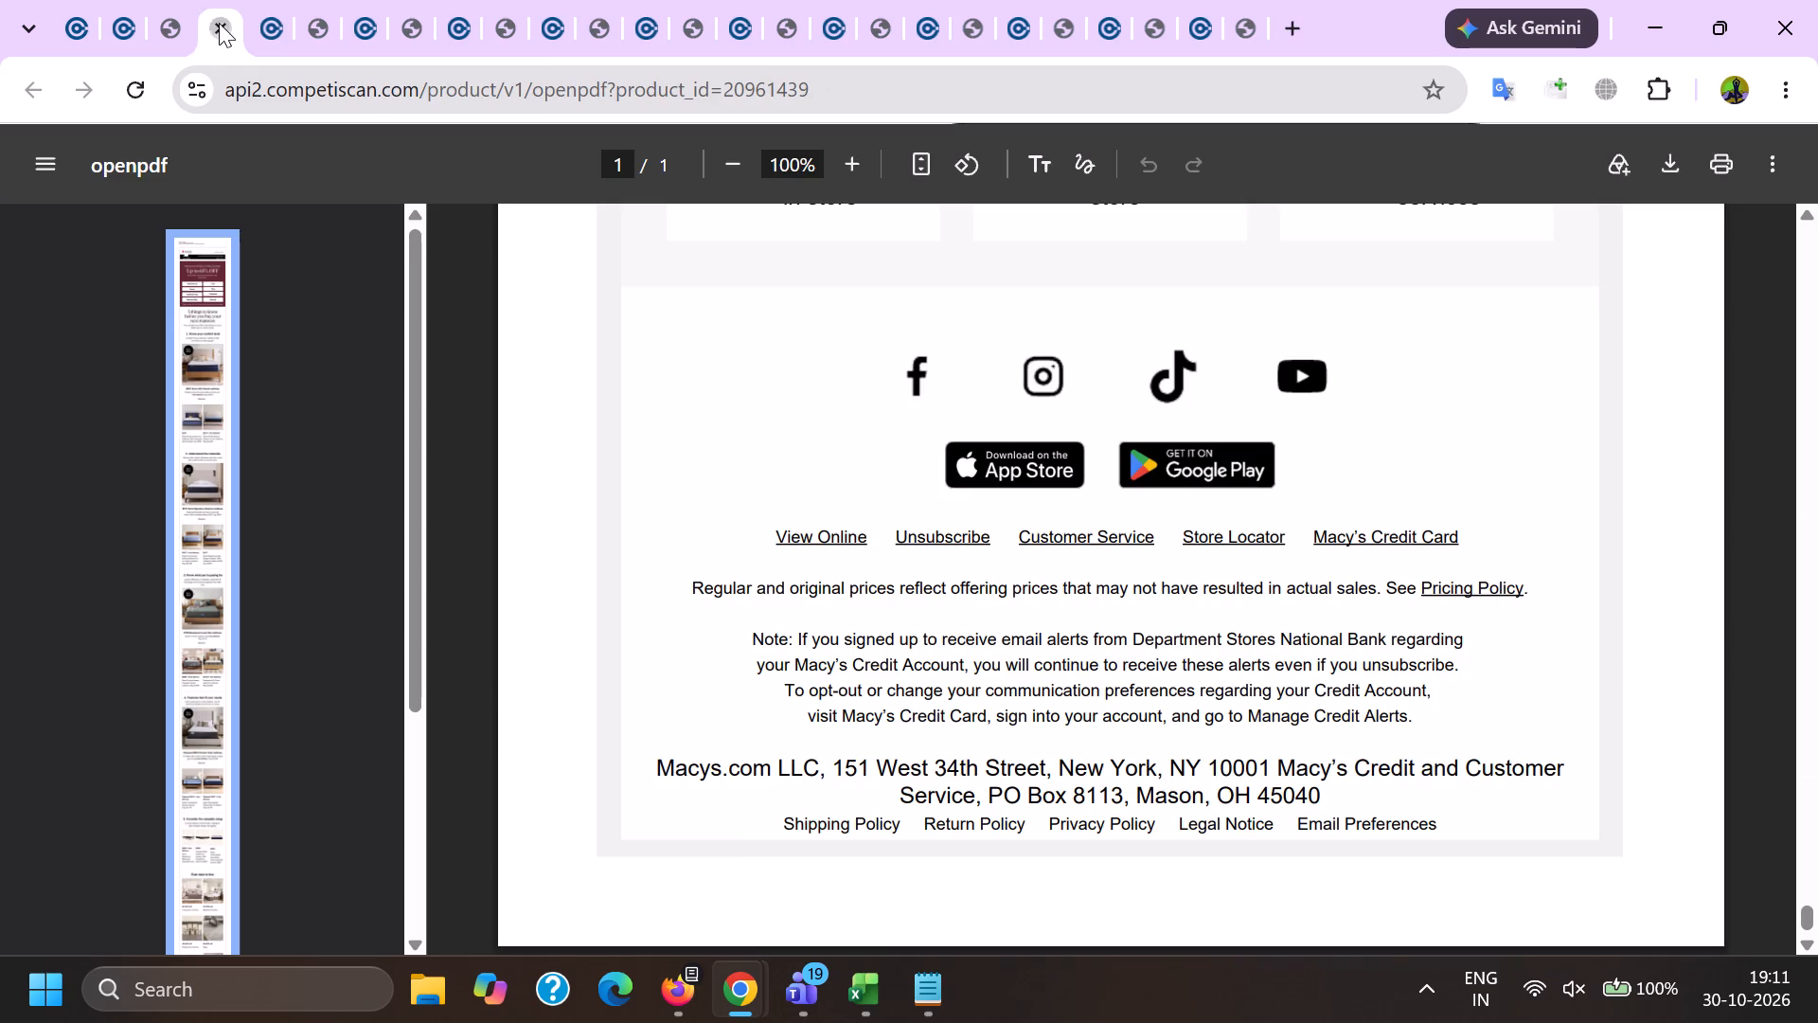
Check the LendingTree PDF of product 20962303 against its record's category, headline and mailing fields, and close both tabs.
{"action": "left_click", "coordinate": [266, 0]}
{"action": "left_click_drag", "start_coordinate": [1806, 289], "coordinate": [1817, 1022]}
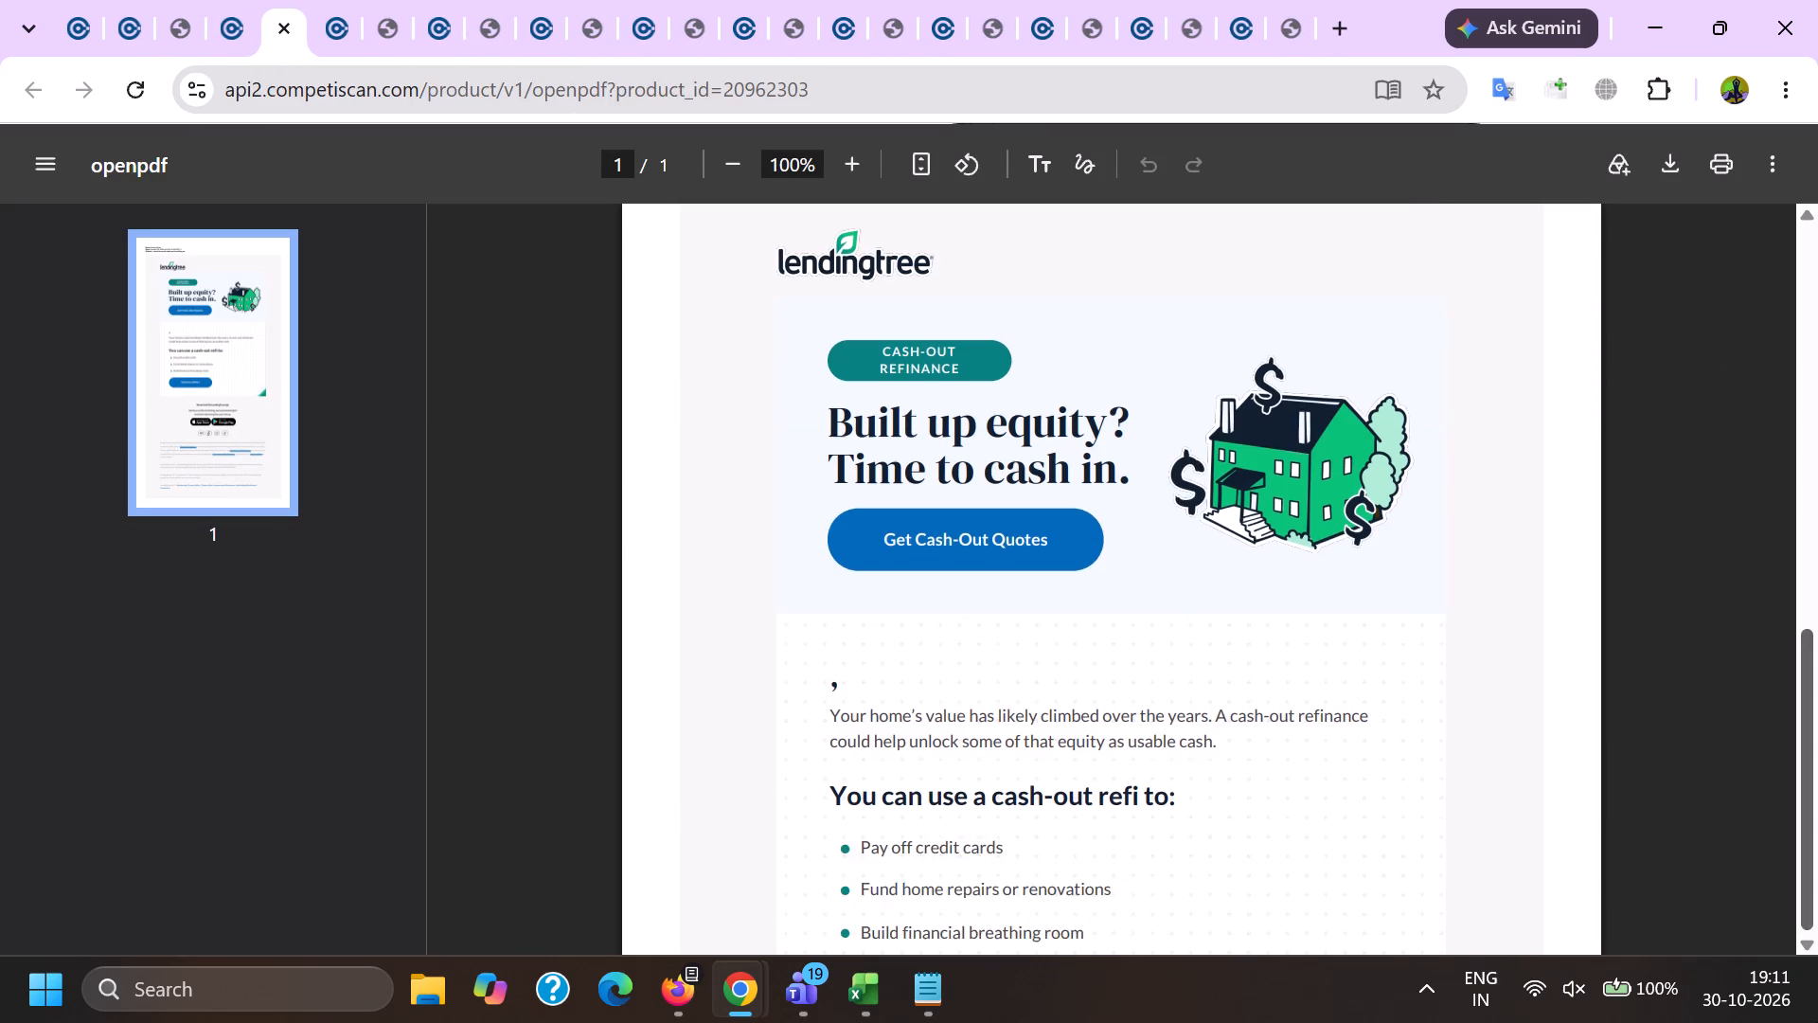
{"action": "left_click_drag", "start_coordinate": [1817, 1022], "coordinate": [1817, 1016]}
{"action": "left_click", "coordinate": [236, 0]}
{"action": "scroll", "coordinate": [748, 469], "scroll_direction": "down", "scroll_amount": 6}
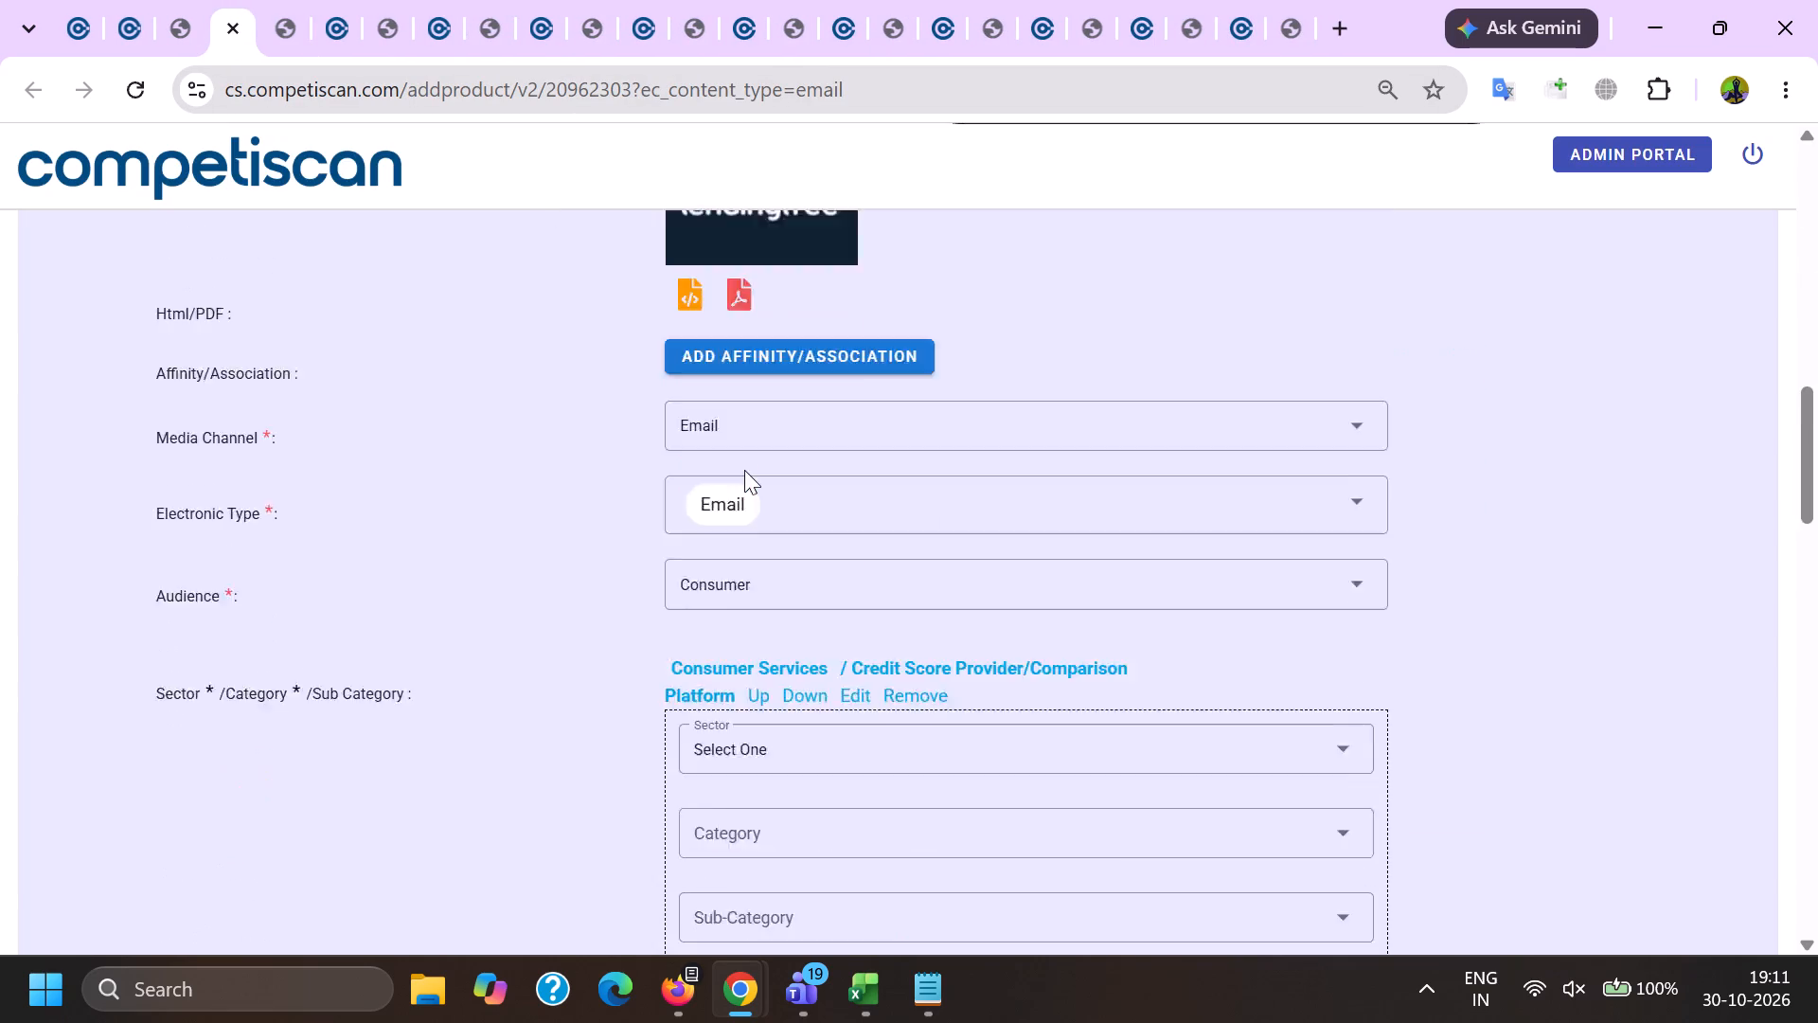
{"action": "scroll", "coordinate": [771, 477], "scroll_direction": "down", "scroll_amount": 4}
{"action": "left_click_drag", "start_coordinate": [1246, 660], "coordinate": [116, 605]}
{"action": "scroll", "coordinate": [449, 578], "scroll_direction": "down", "scroll_amount": 3}
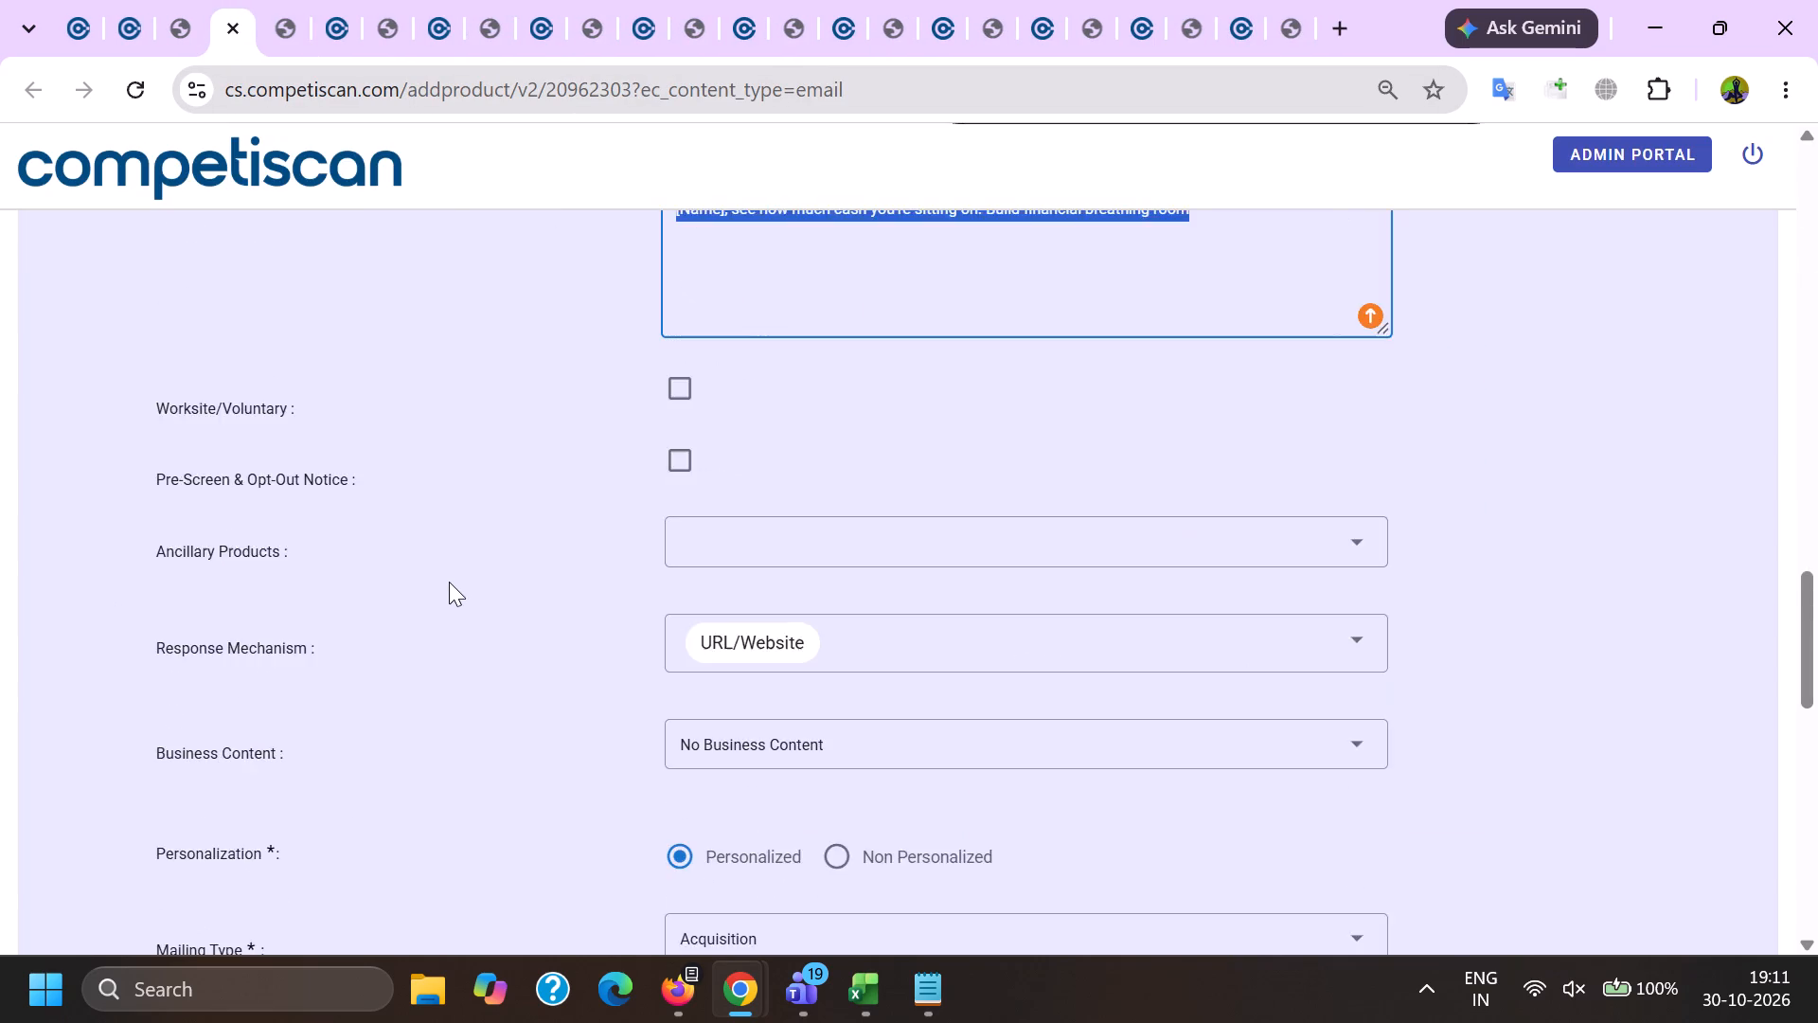
{"action": "scroll", "coordinate": [449, 581], "scroll_direction": "down", "scroll_amount": 3}
{"action": "double_click", "coordinate": [240, 34]}
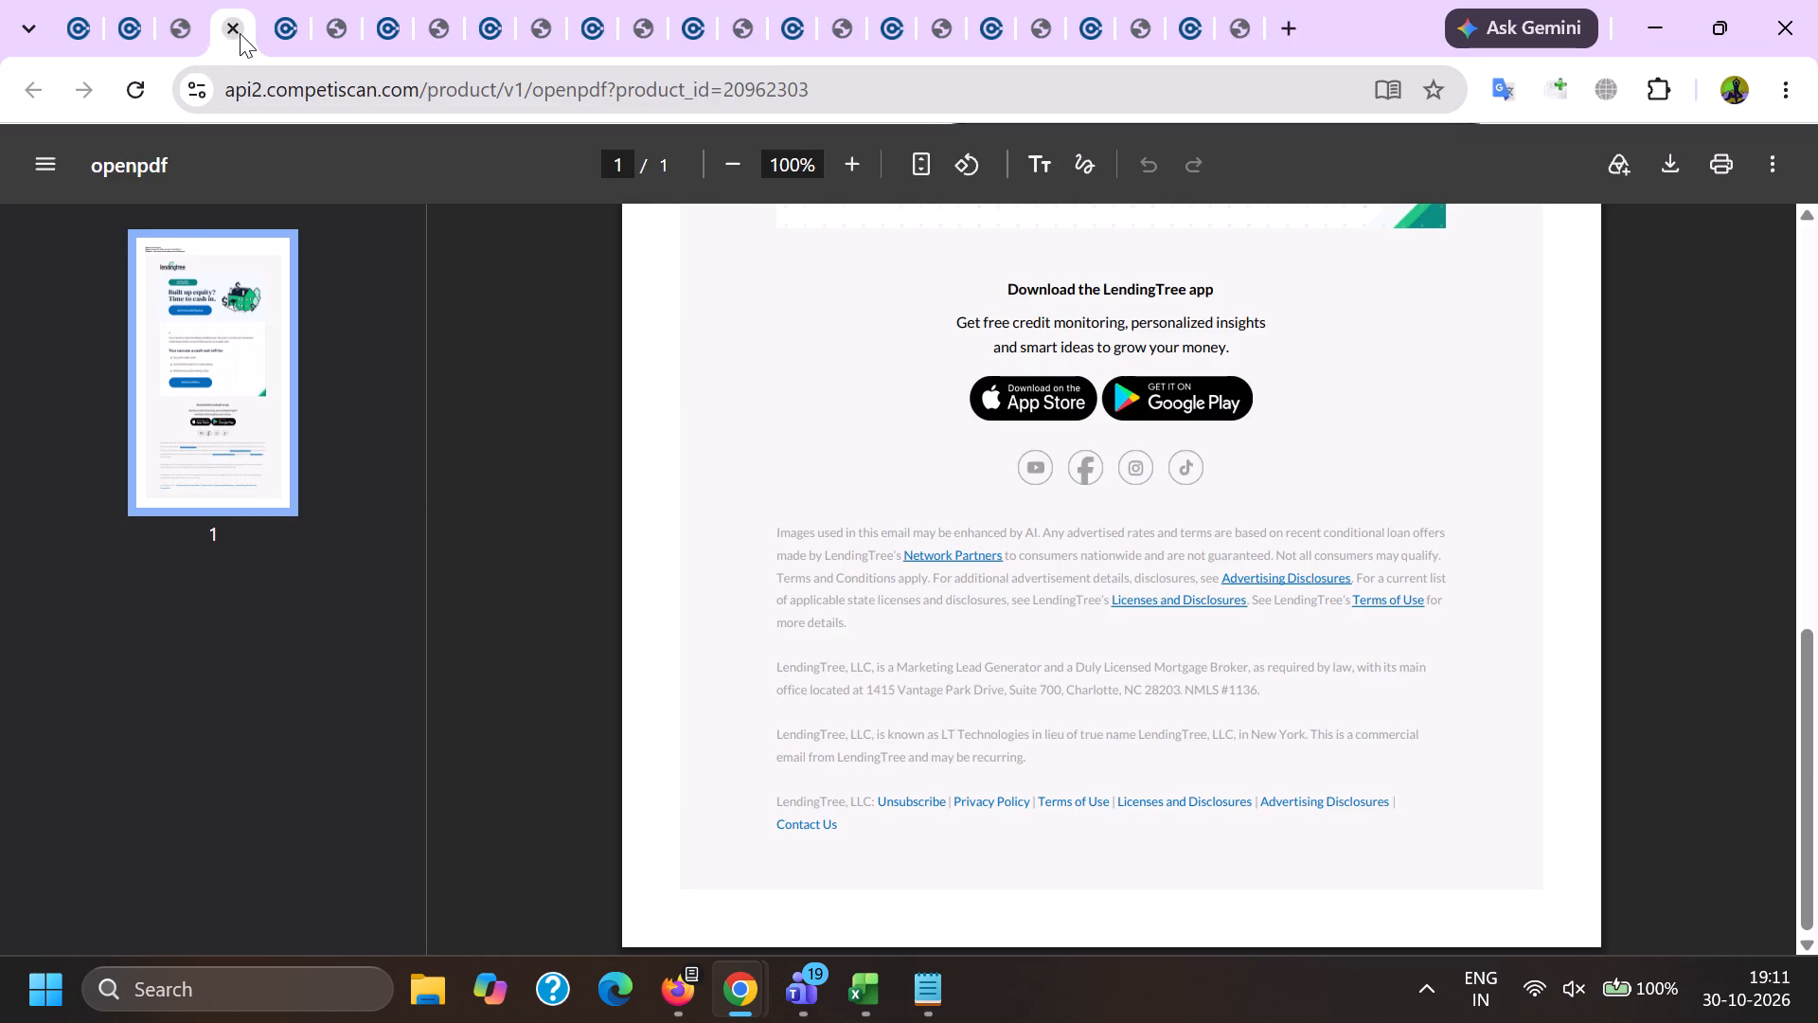
Compare product 20962354's PDF with its record from the companies and headline to the sign-on and pricing fields, and close both tabs.
{"action": "left_click", "coordinate": [285, 0]}
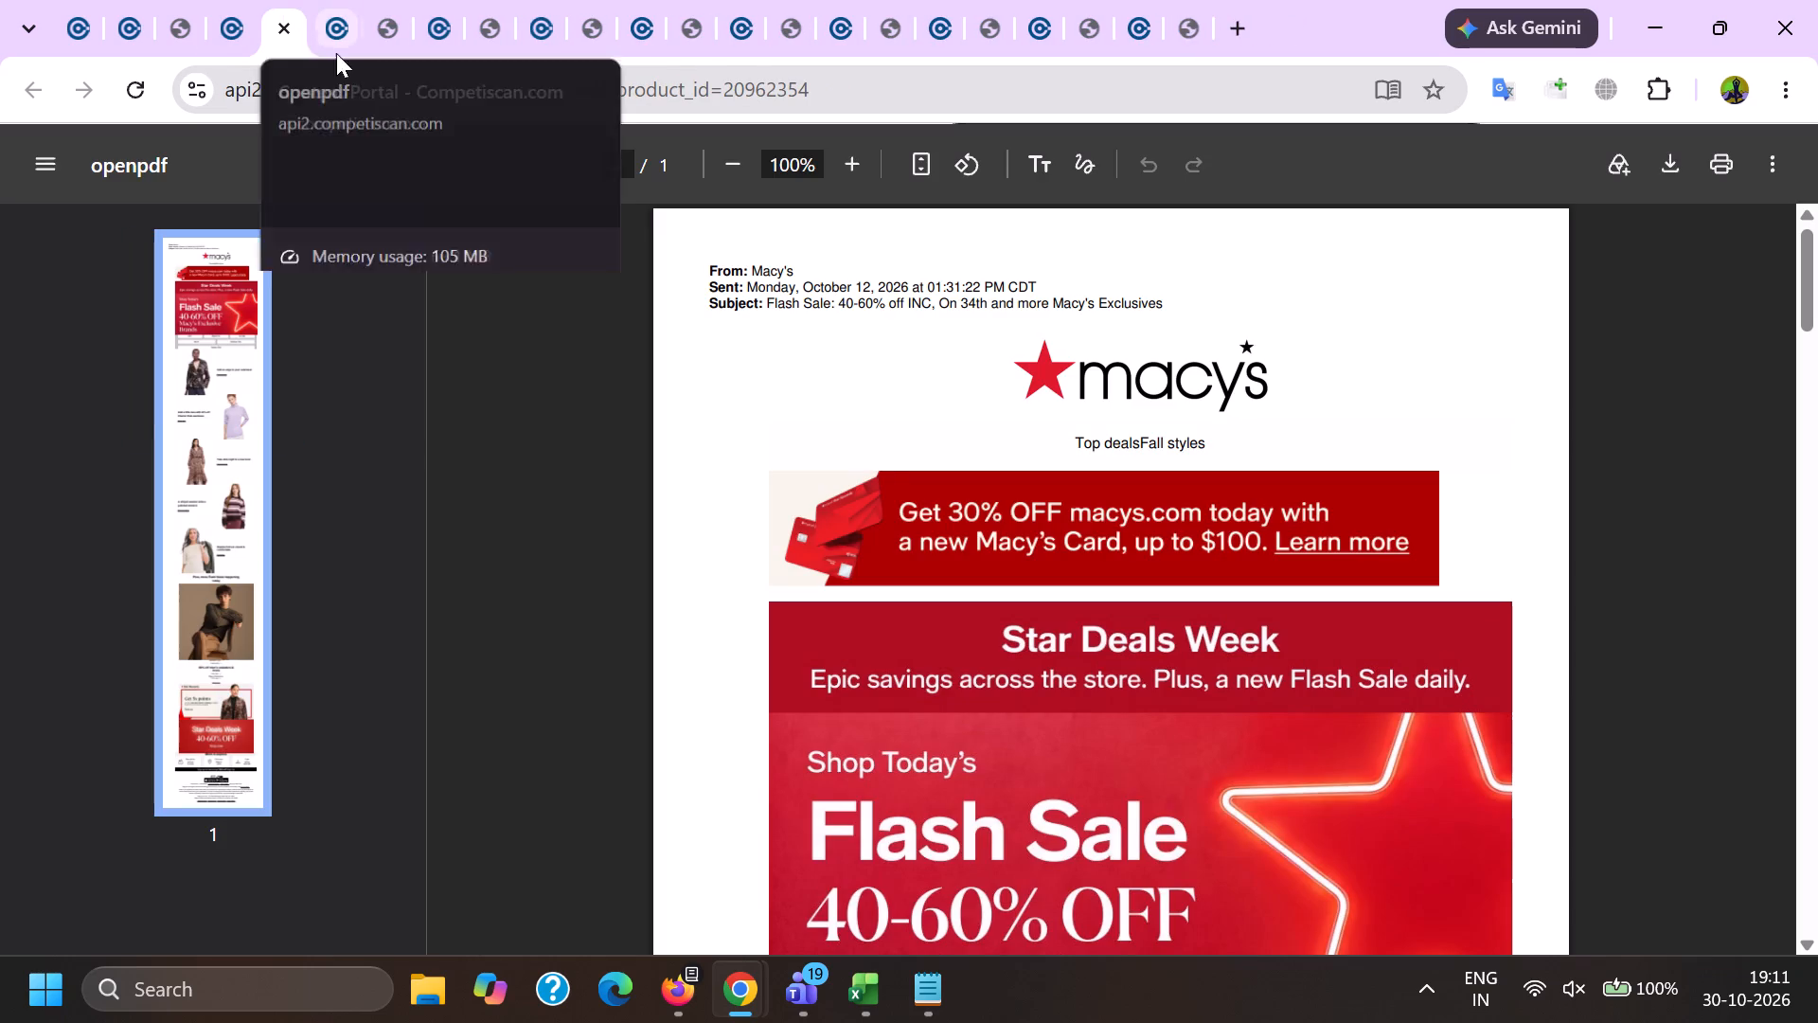
{"action": "left_click_drag", "start_coordinate": [1808, 278], "coordinate": [1817, 1021]}
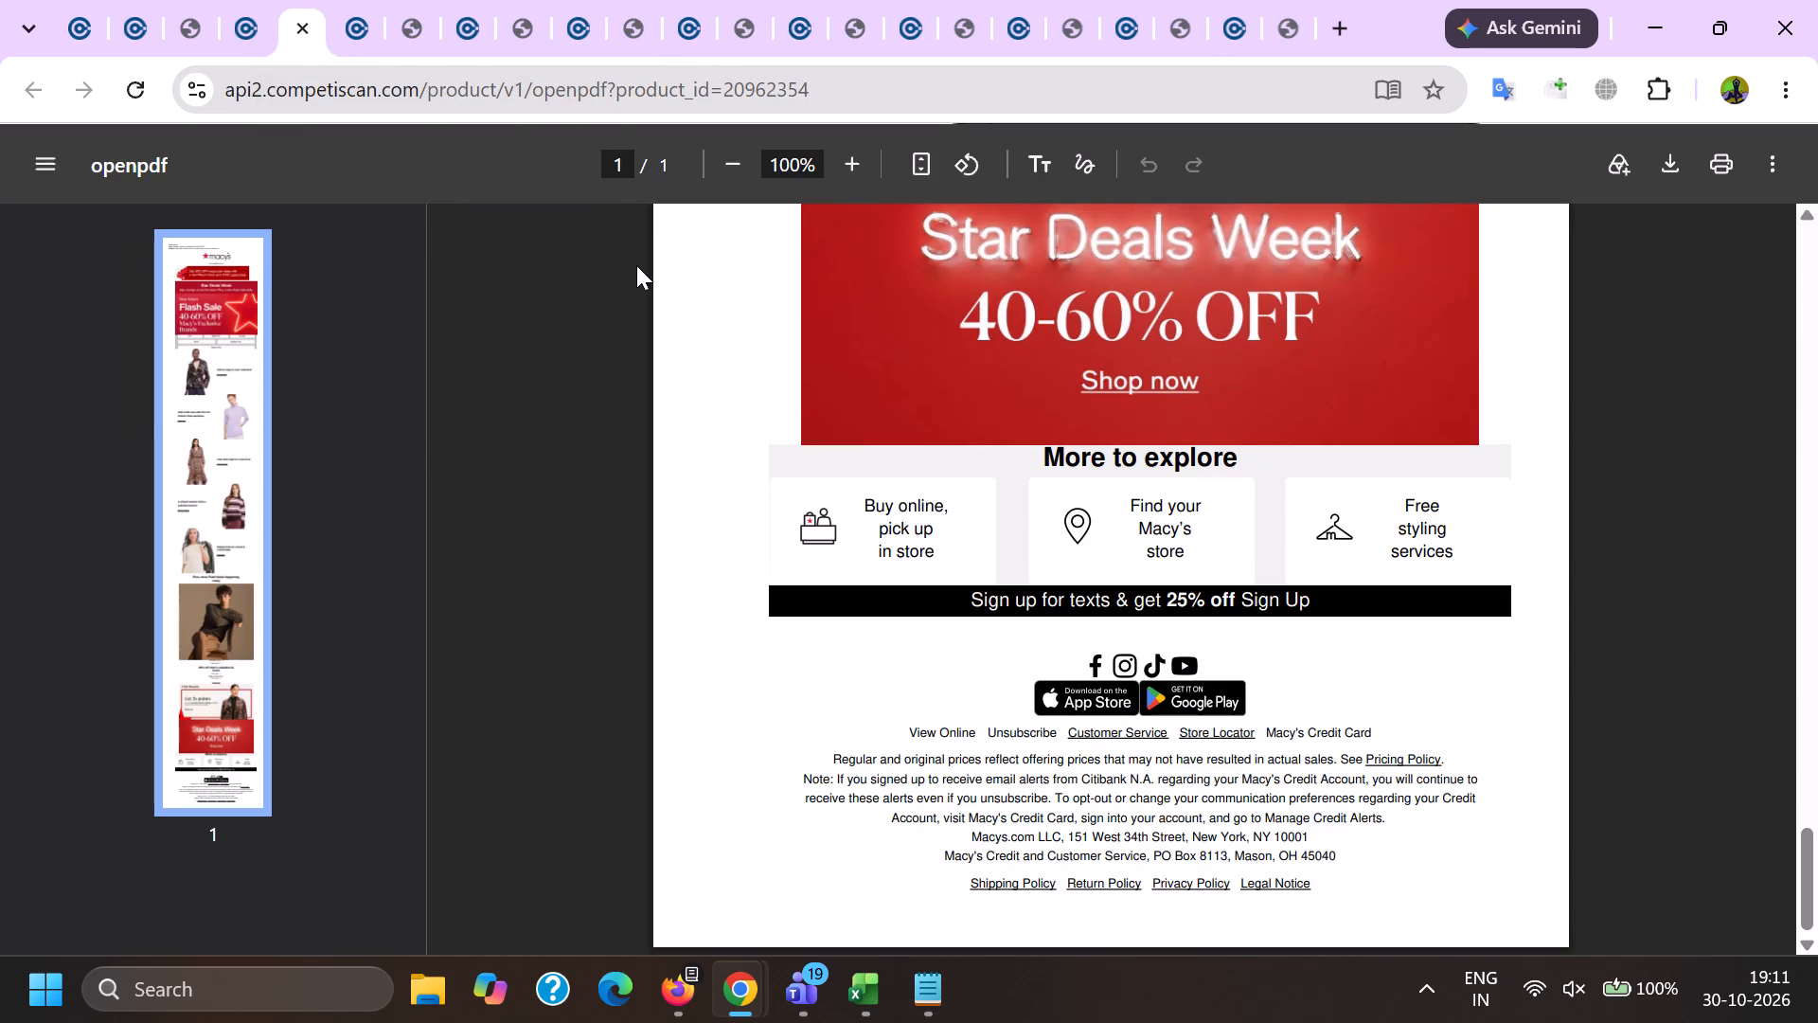
{"action": "left_click", "coordinate": [259, 0]}
{"action": "scroll", "coordinate": [770, 409], "scroll_direction": "down", "scroll_amount": 7}
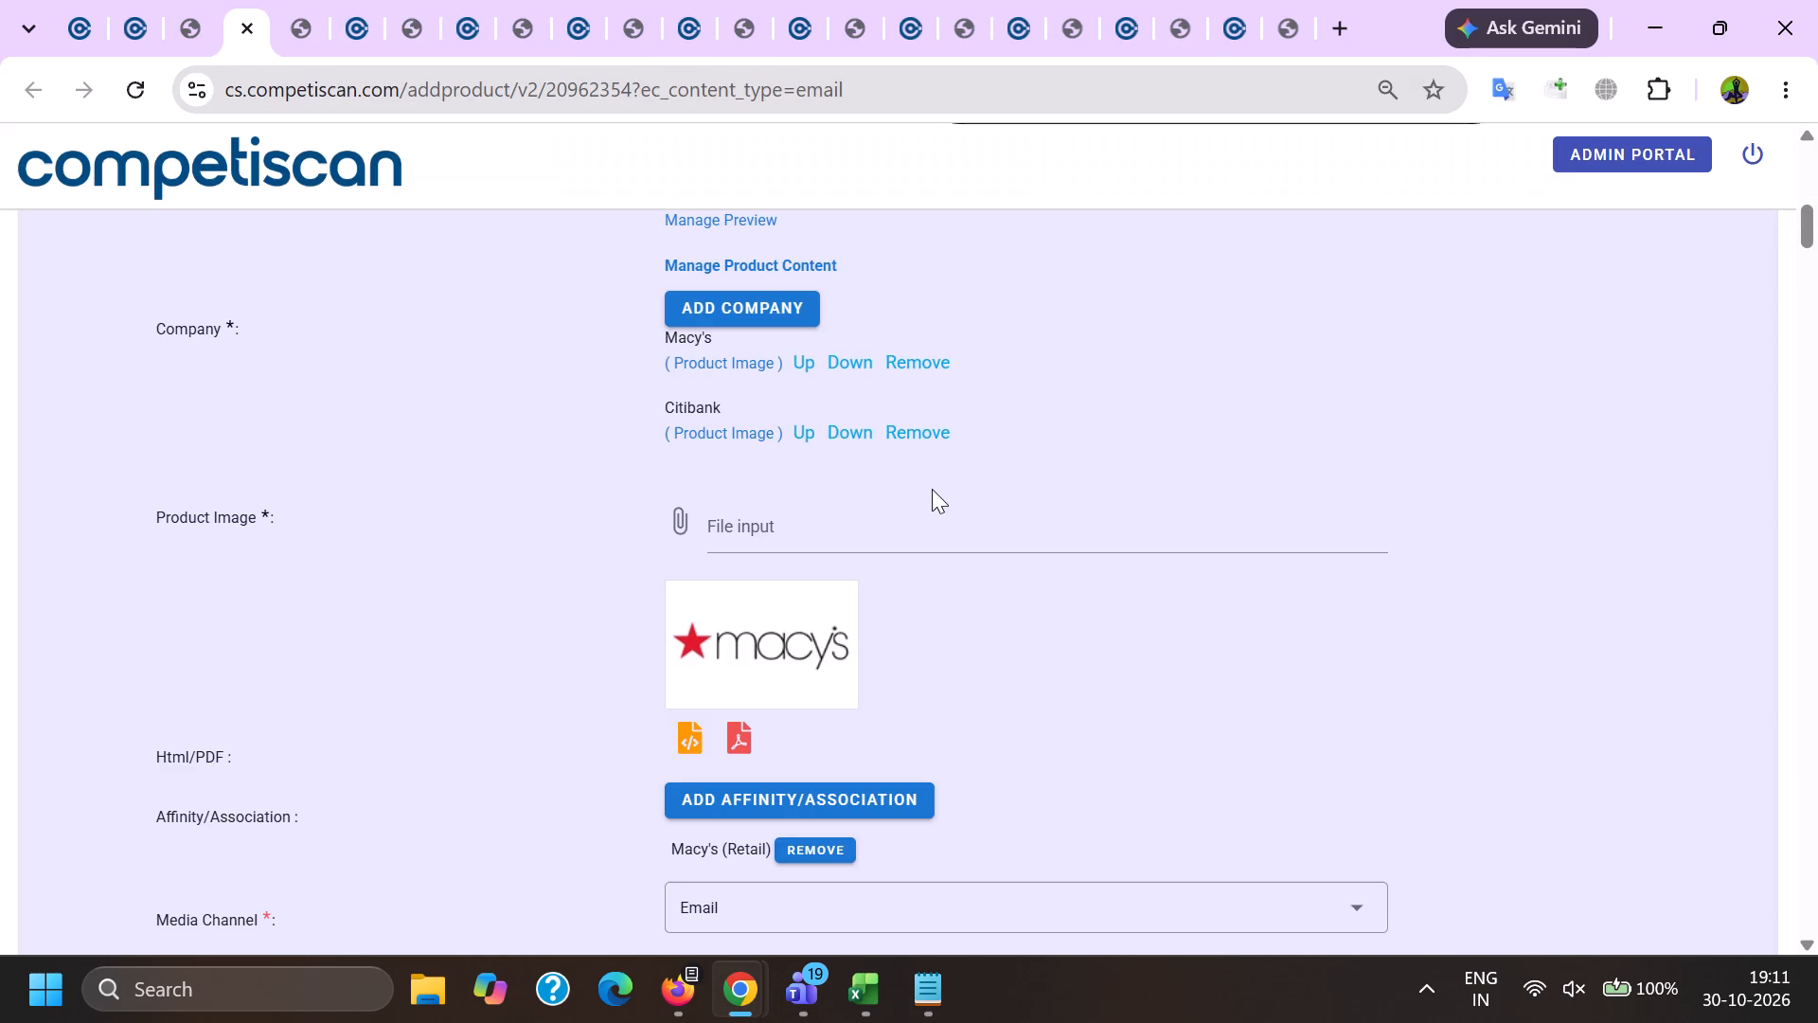
{"action": "scroll", "coordinate": [1042, 457], "scroll_direction": "down", "scroll_amount": 5}
{"action": "left_click_drag", "start_coordinate": [1219, 406], "coordinate": [3, 248]}
{"action": "scroll", "coordinate": [329, 385], "scroll_direction": "down", "scroll_amount": 5}
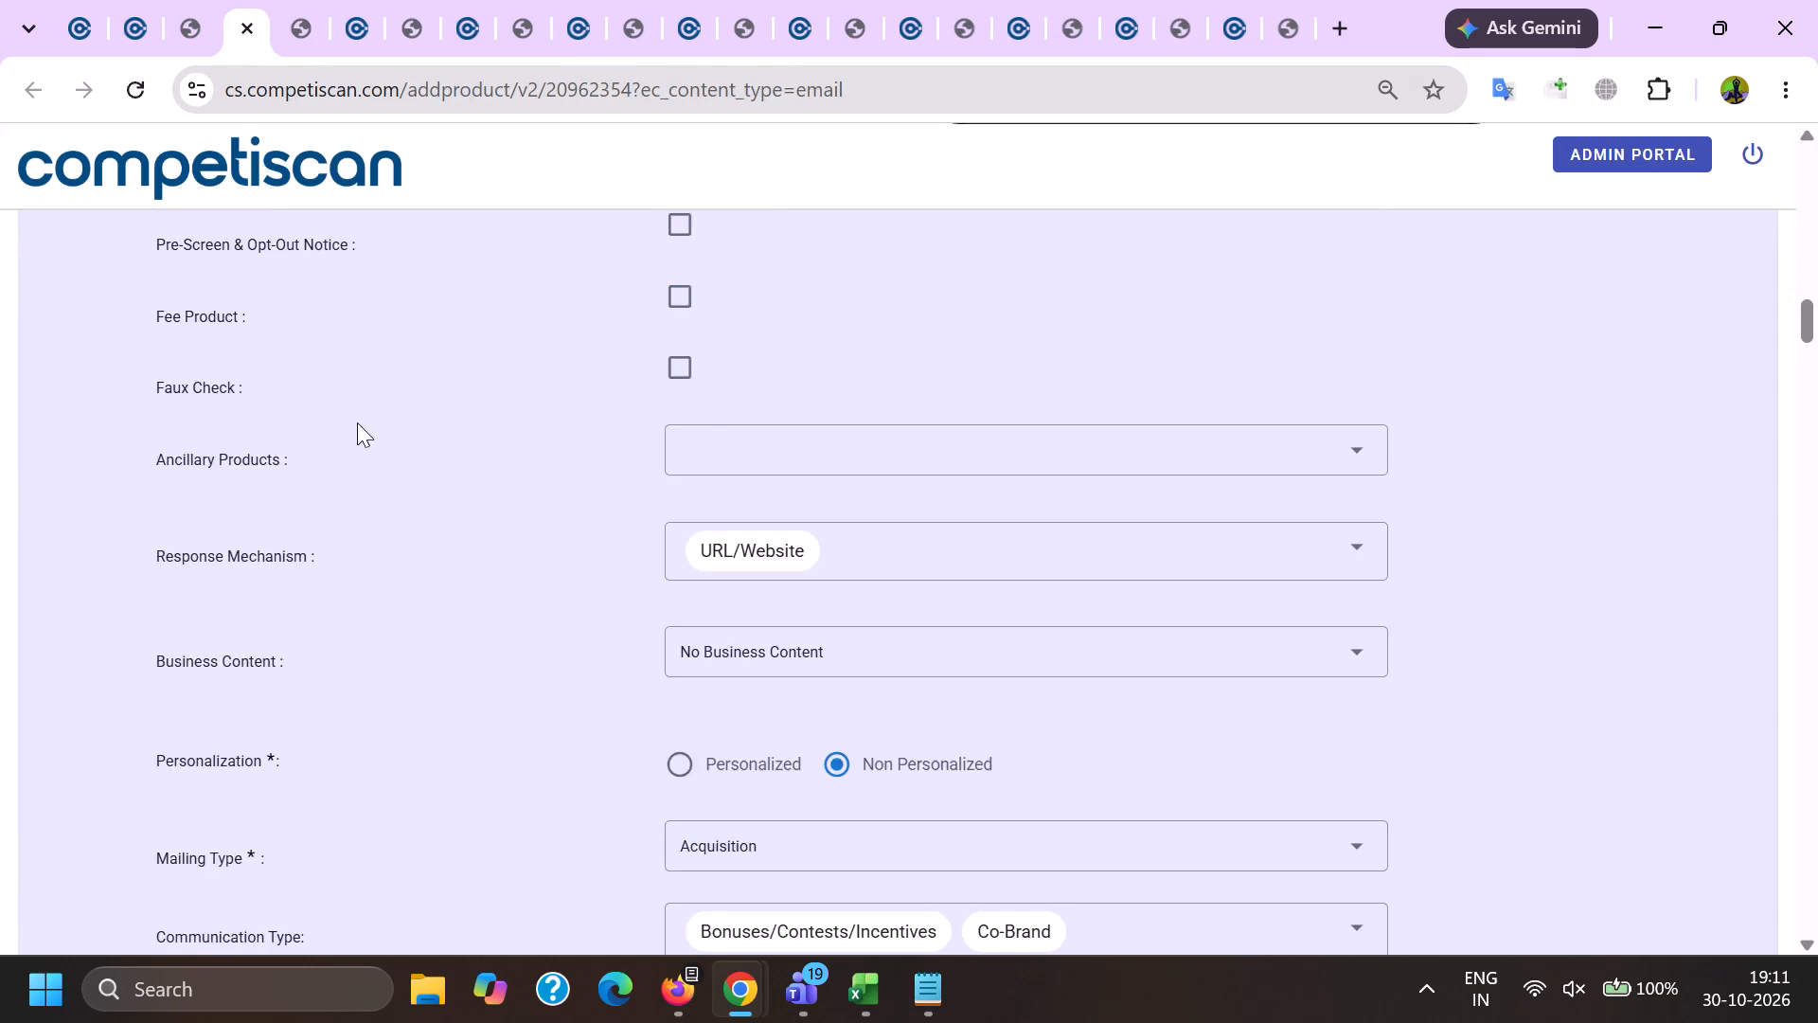
{"action": "scroll", "coordinate": [357, 422], "scroll_direction": "down", "scroll_amount": 1}
{"action": "scroll", "coordinate": [450, 434], "scroll_direction": "down", "scroll_amount": 20}
{"action": "scroll", "coordinate": [450, 434], "scroll_direction": "down", "scroll_amount": 4}
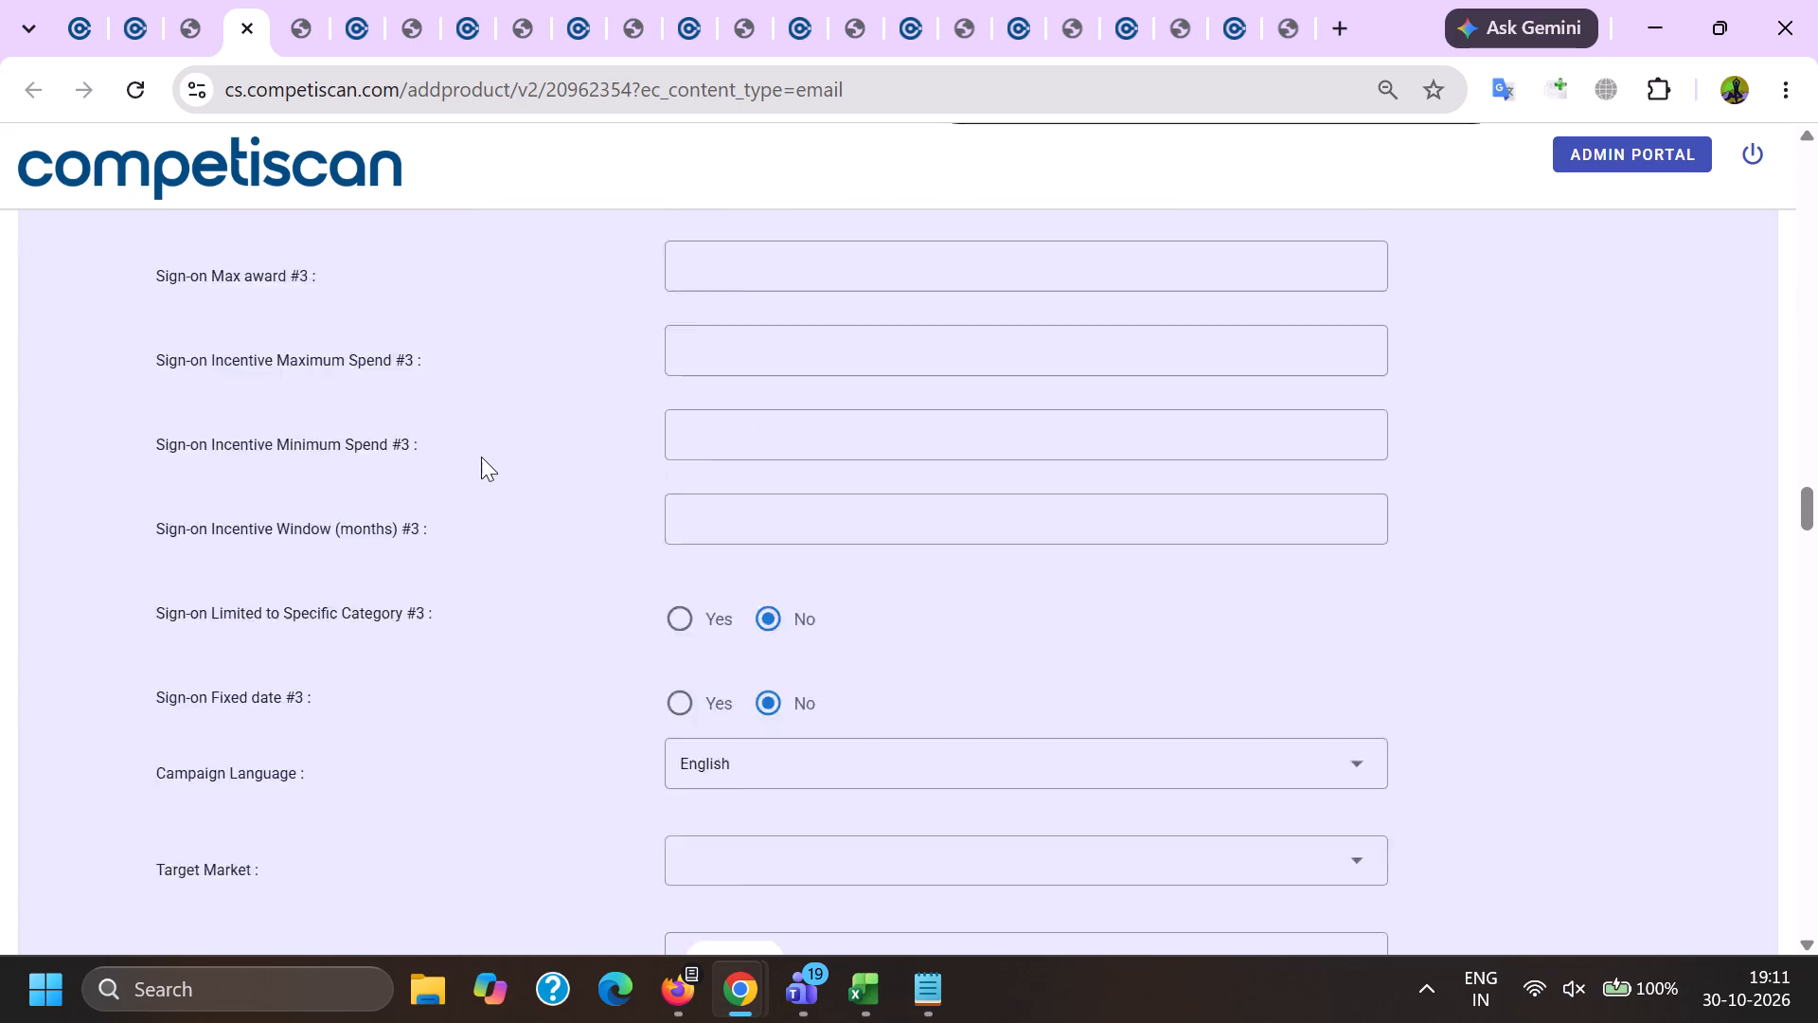
{"action": "scroll", "coordinate": [481, 457], "scroll_direction": "down", "scroll_amount": 4}
{"action": "left_click", "coordinate": [556, 560]}
{"action": "key", "text": "End"}
{"action": "scroll", "coordinate": [553, 558], "scroll_direction": "up", "scroll_amount": 5}
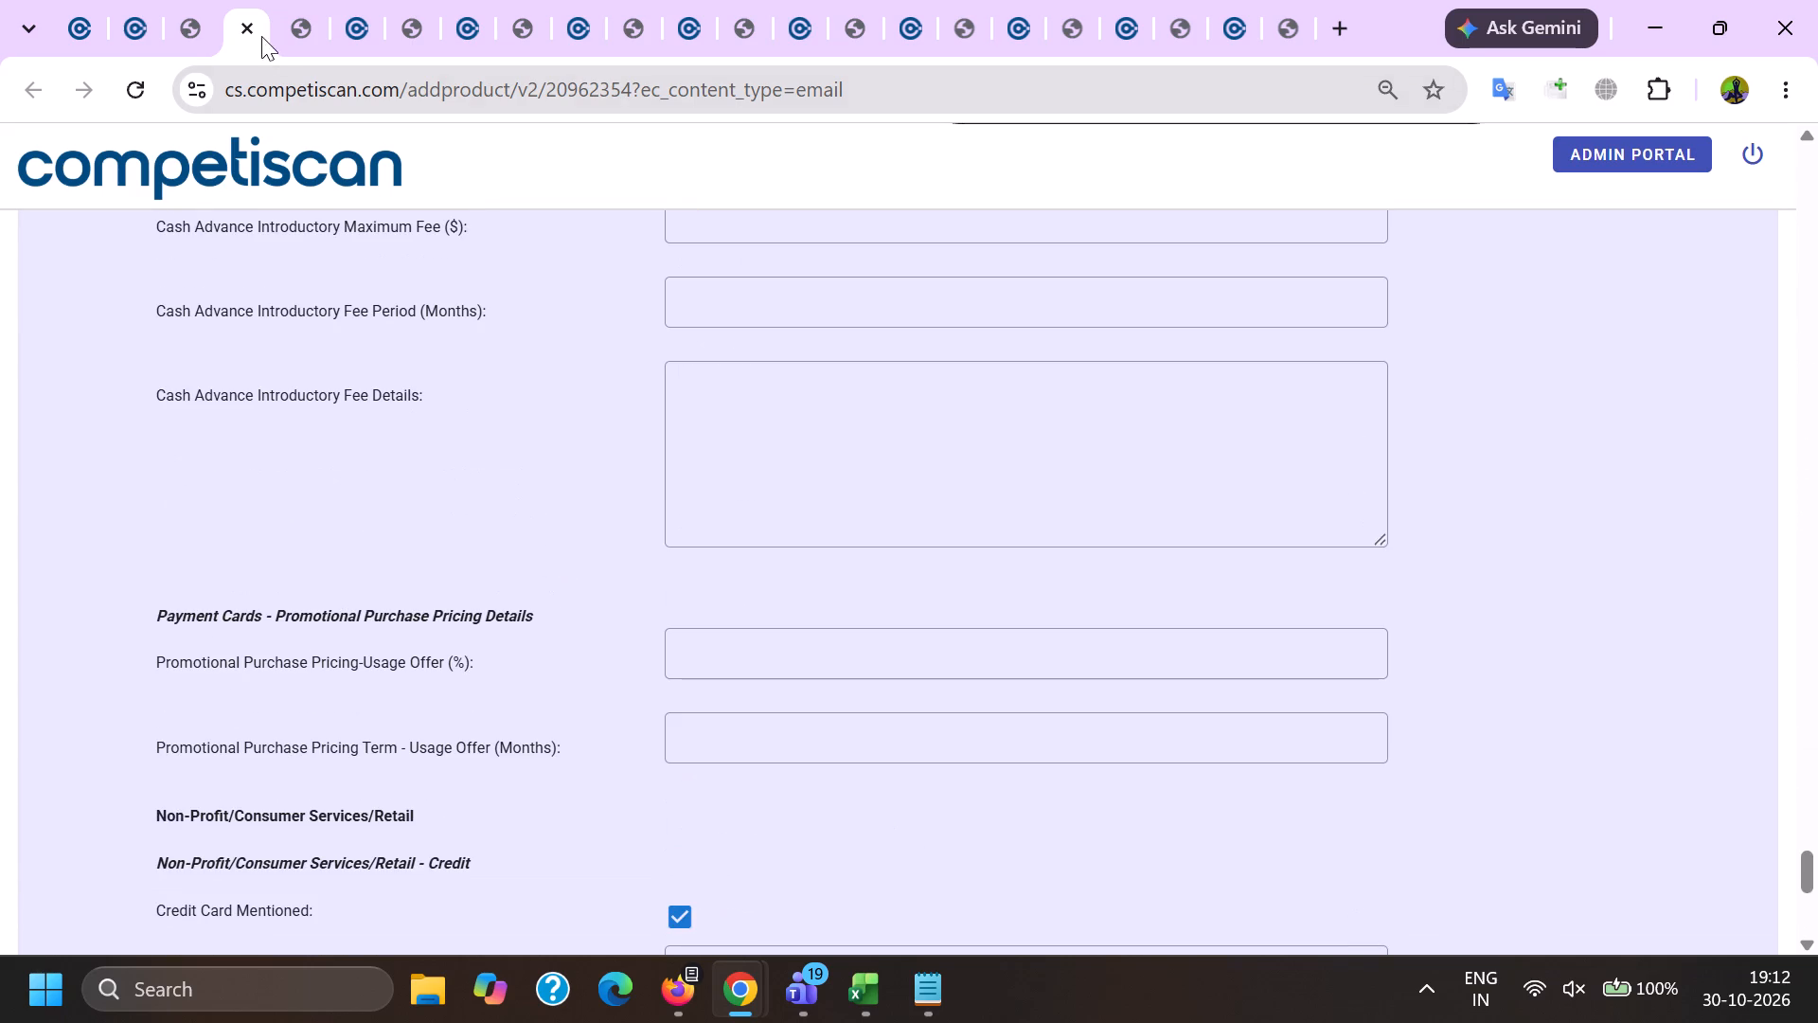
{"action": "double_click", "coordinate": [251, 24]}
Review product 20962379's PDF against its record's categories, headline, mailing type and remaining fields, and close both tabs.
{"action": "left_click", "coordinate": [296, 0]}
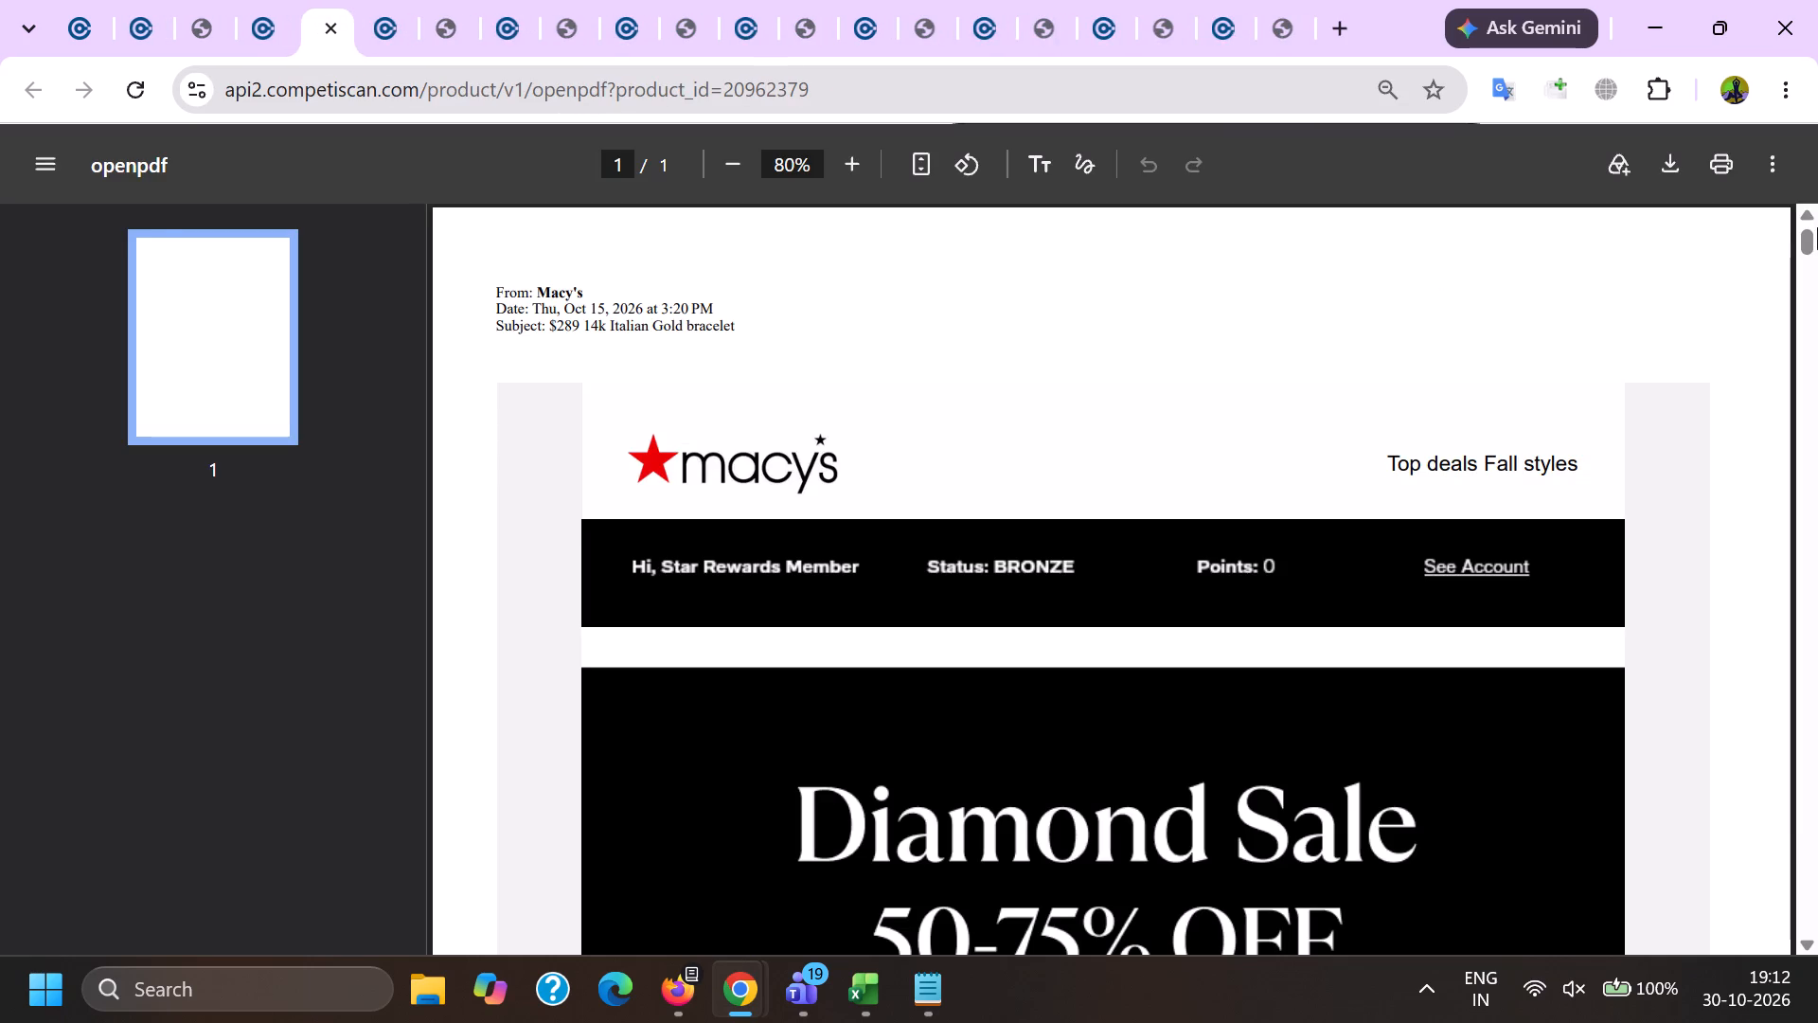
{"action": "left_click_drag", "start_coordinate": [1811, 238], "coordinate": [1817, 967]}
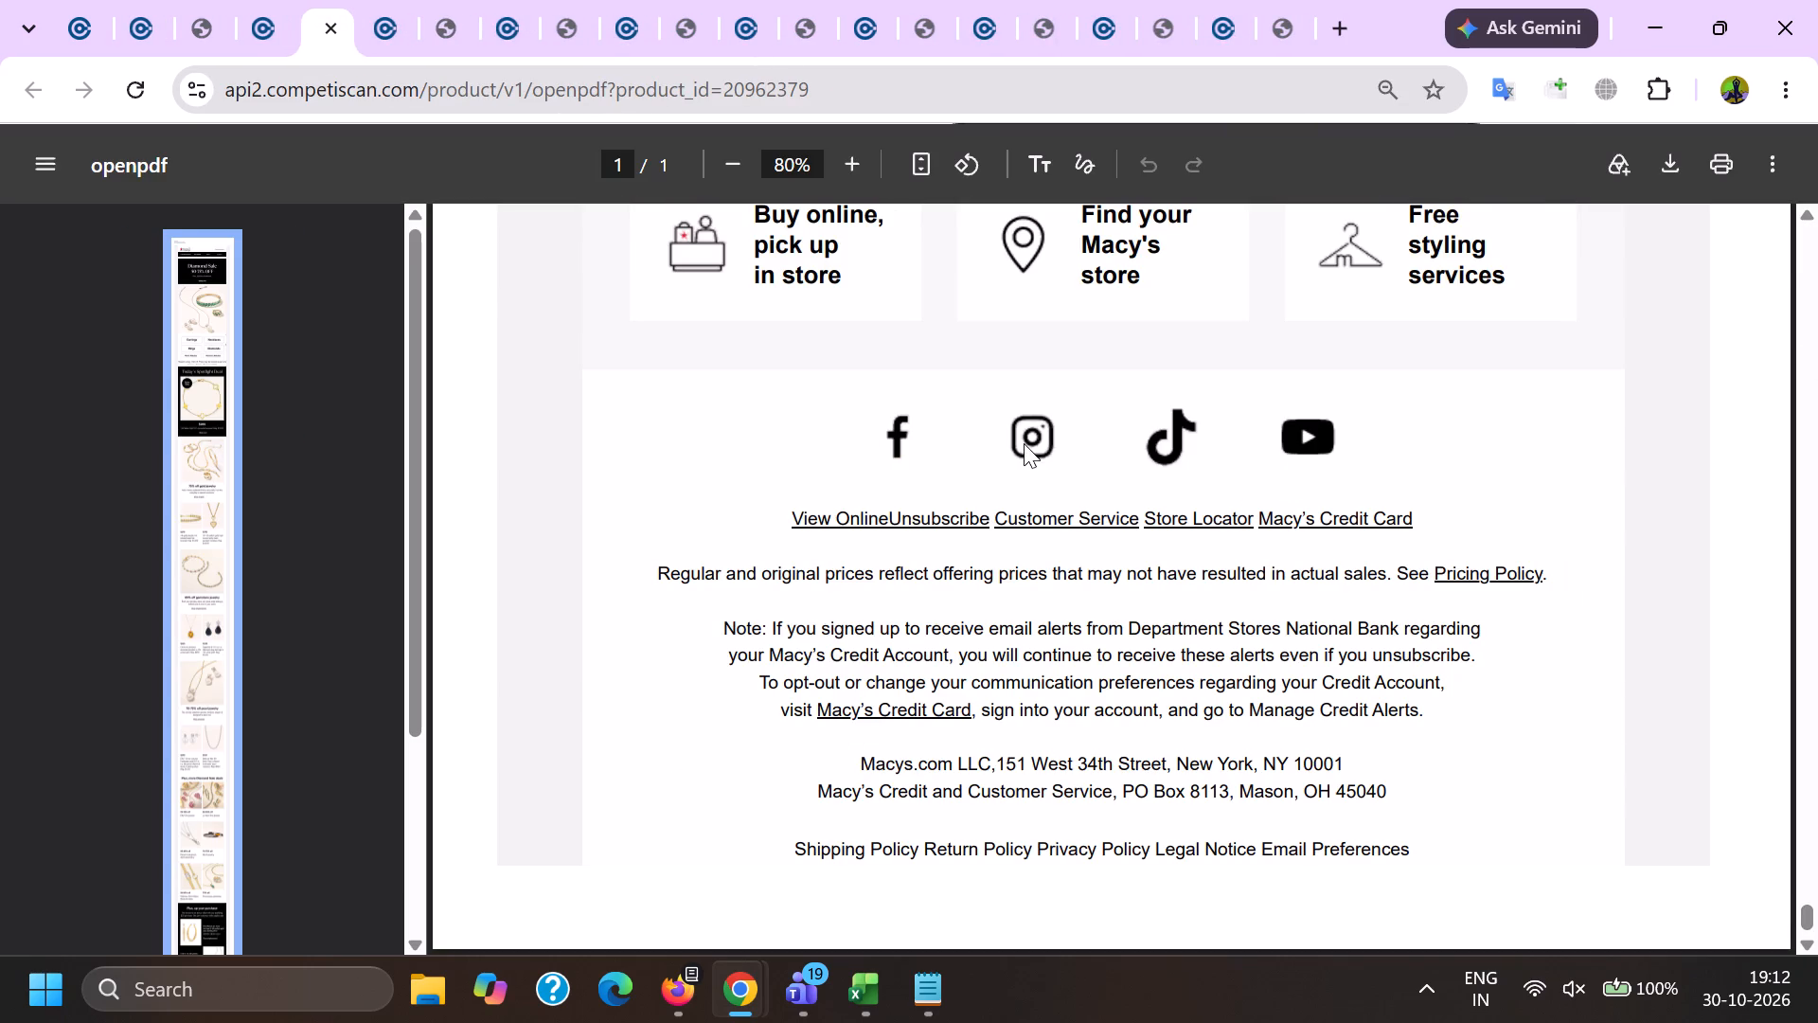
{"action": "left_click", "coordinate": [283, 0]}
{"action": "scroll", "coordinate": [877, 397], "scroll_direction": "down", "scroll_amount": 6}
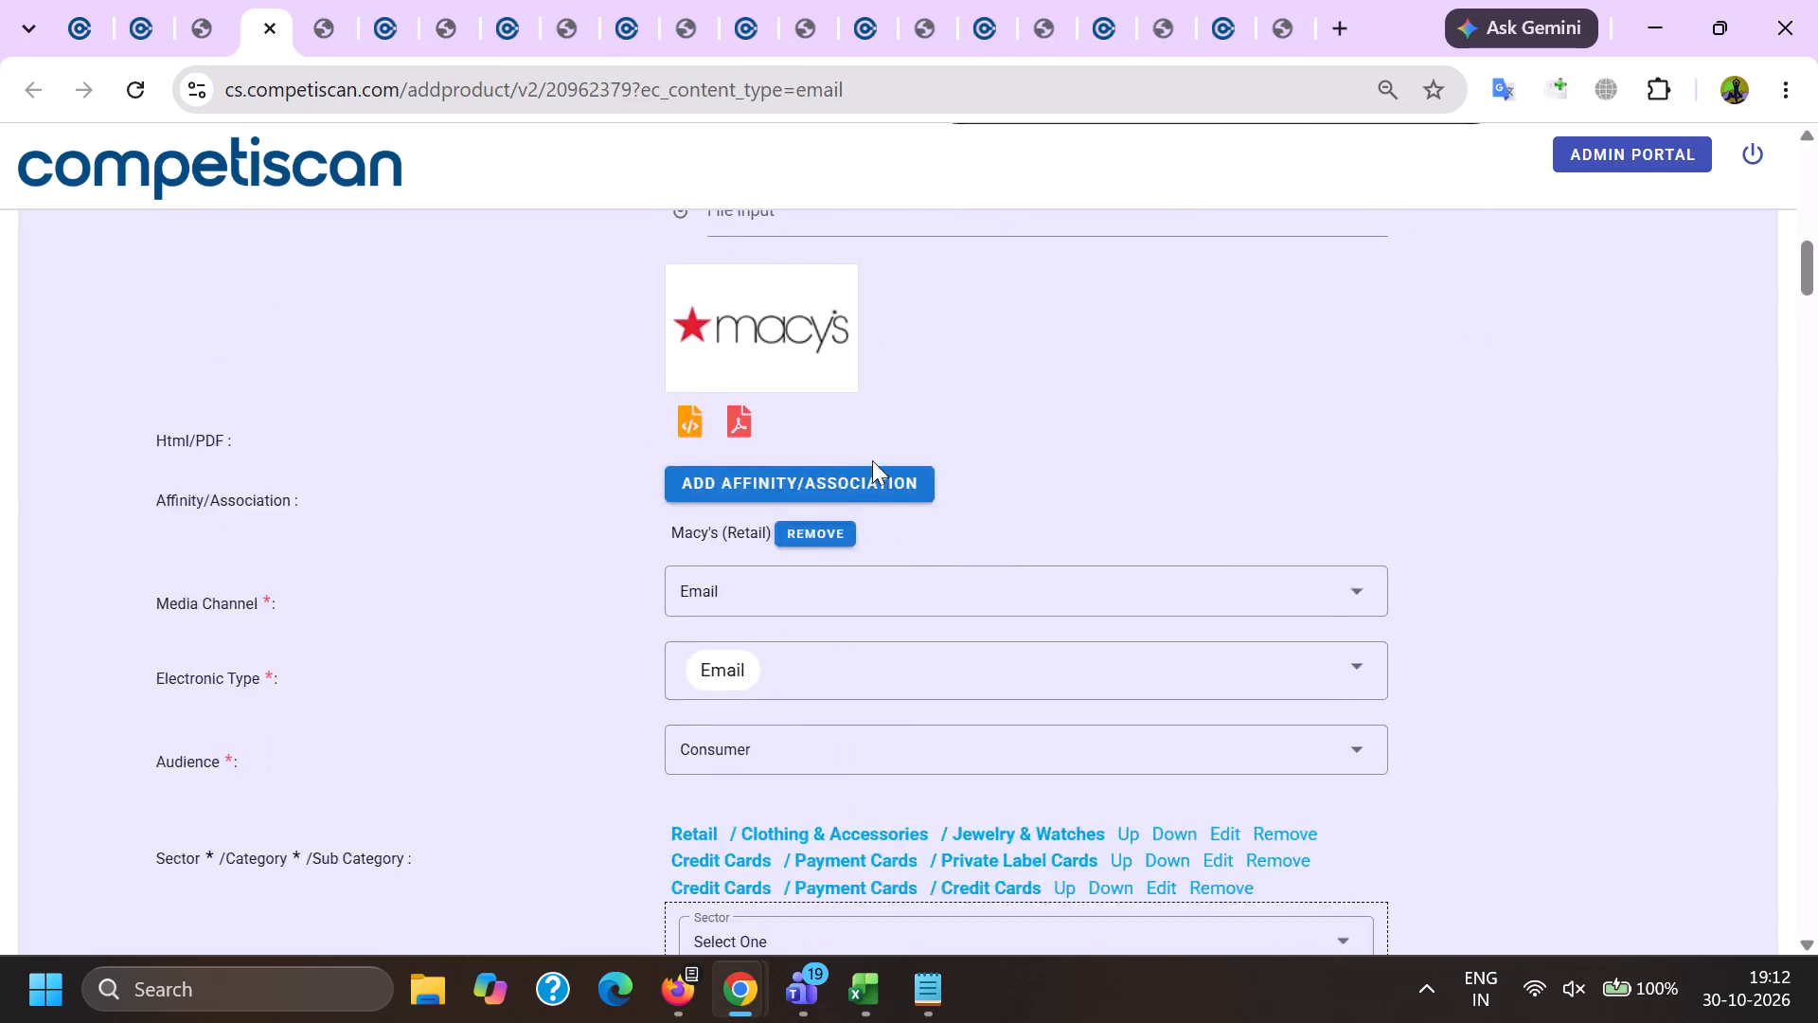
{"action": "scroll", "coordinate": [989, 498], "scroll_direction": "down", "scroll_amount": 5}
{"action": "left_click_drag", "start_coordinate": [1363, 537], "coordinate": [328, 468]}
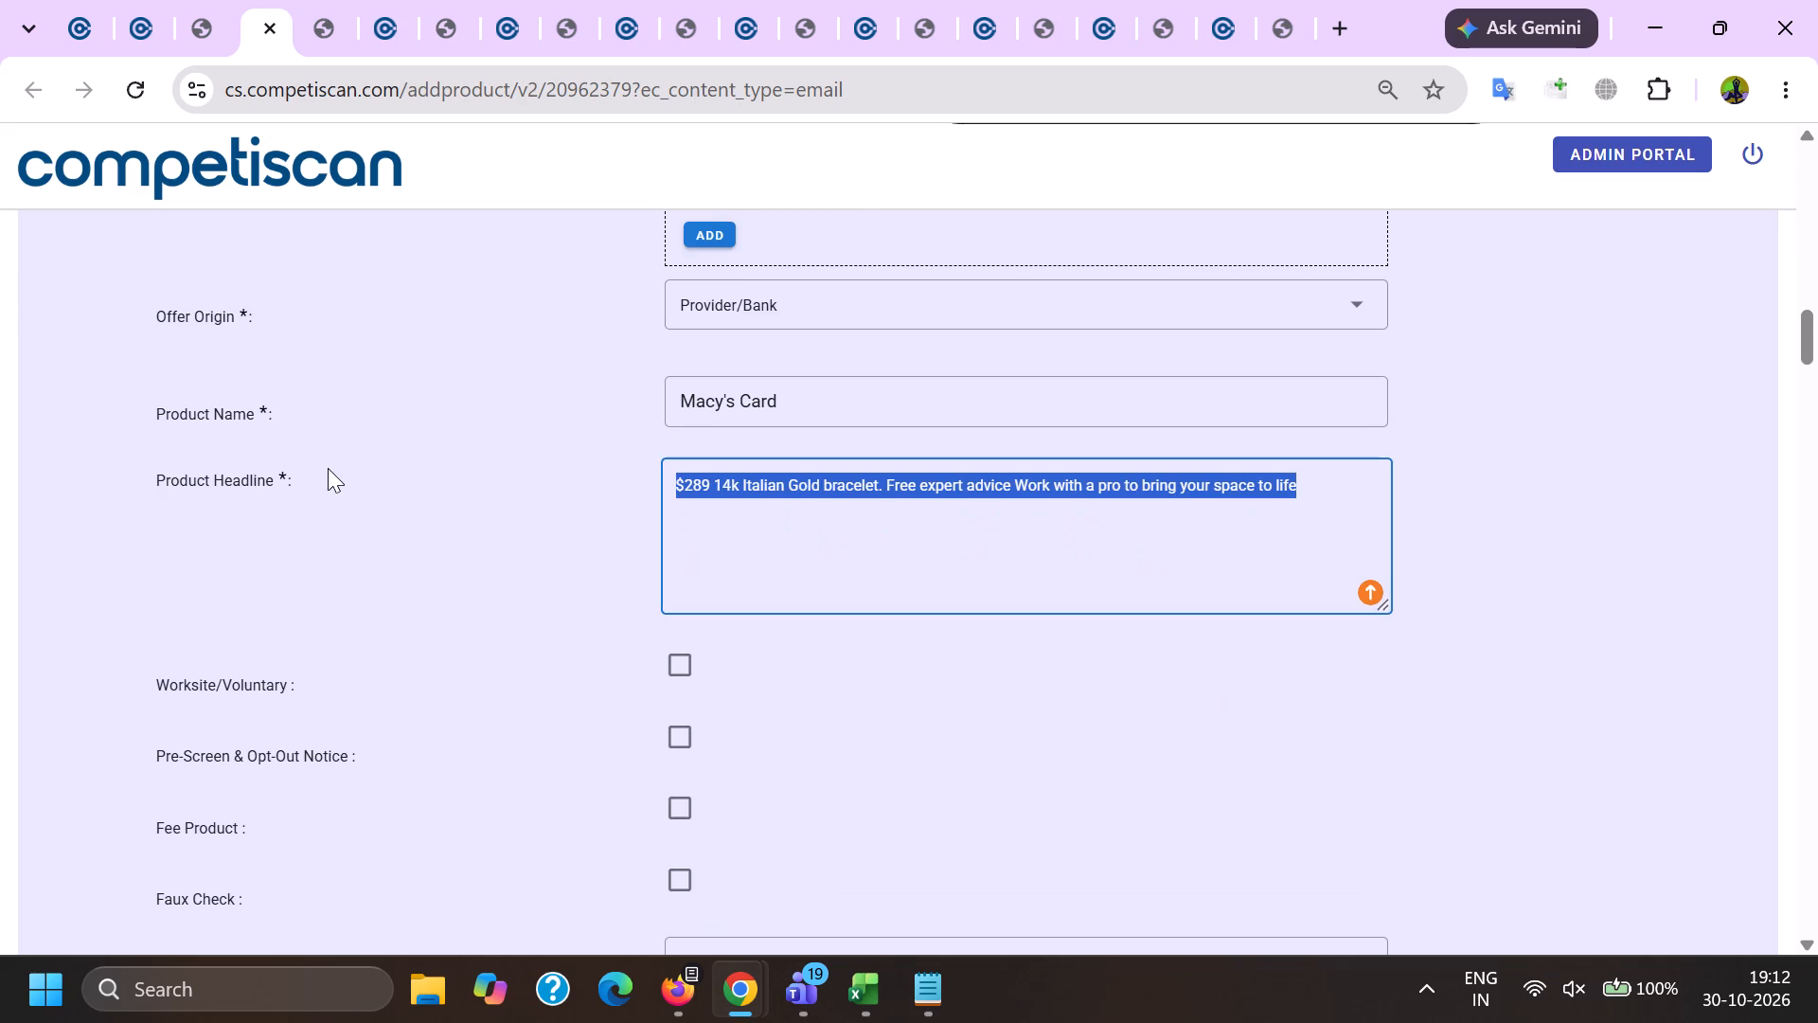
{"action": "left_click_drag", "start_coordinate": [328, 468], "coordinate": [330, 469]}
{"action": "scroll", "coordinate": [434, 505], "scroll_direction": "down", "scroll_amount": 10}
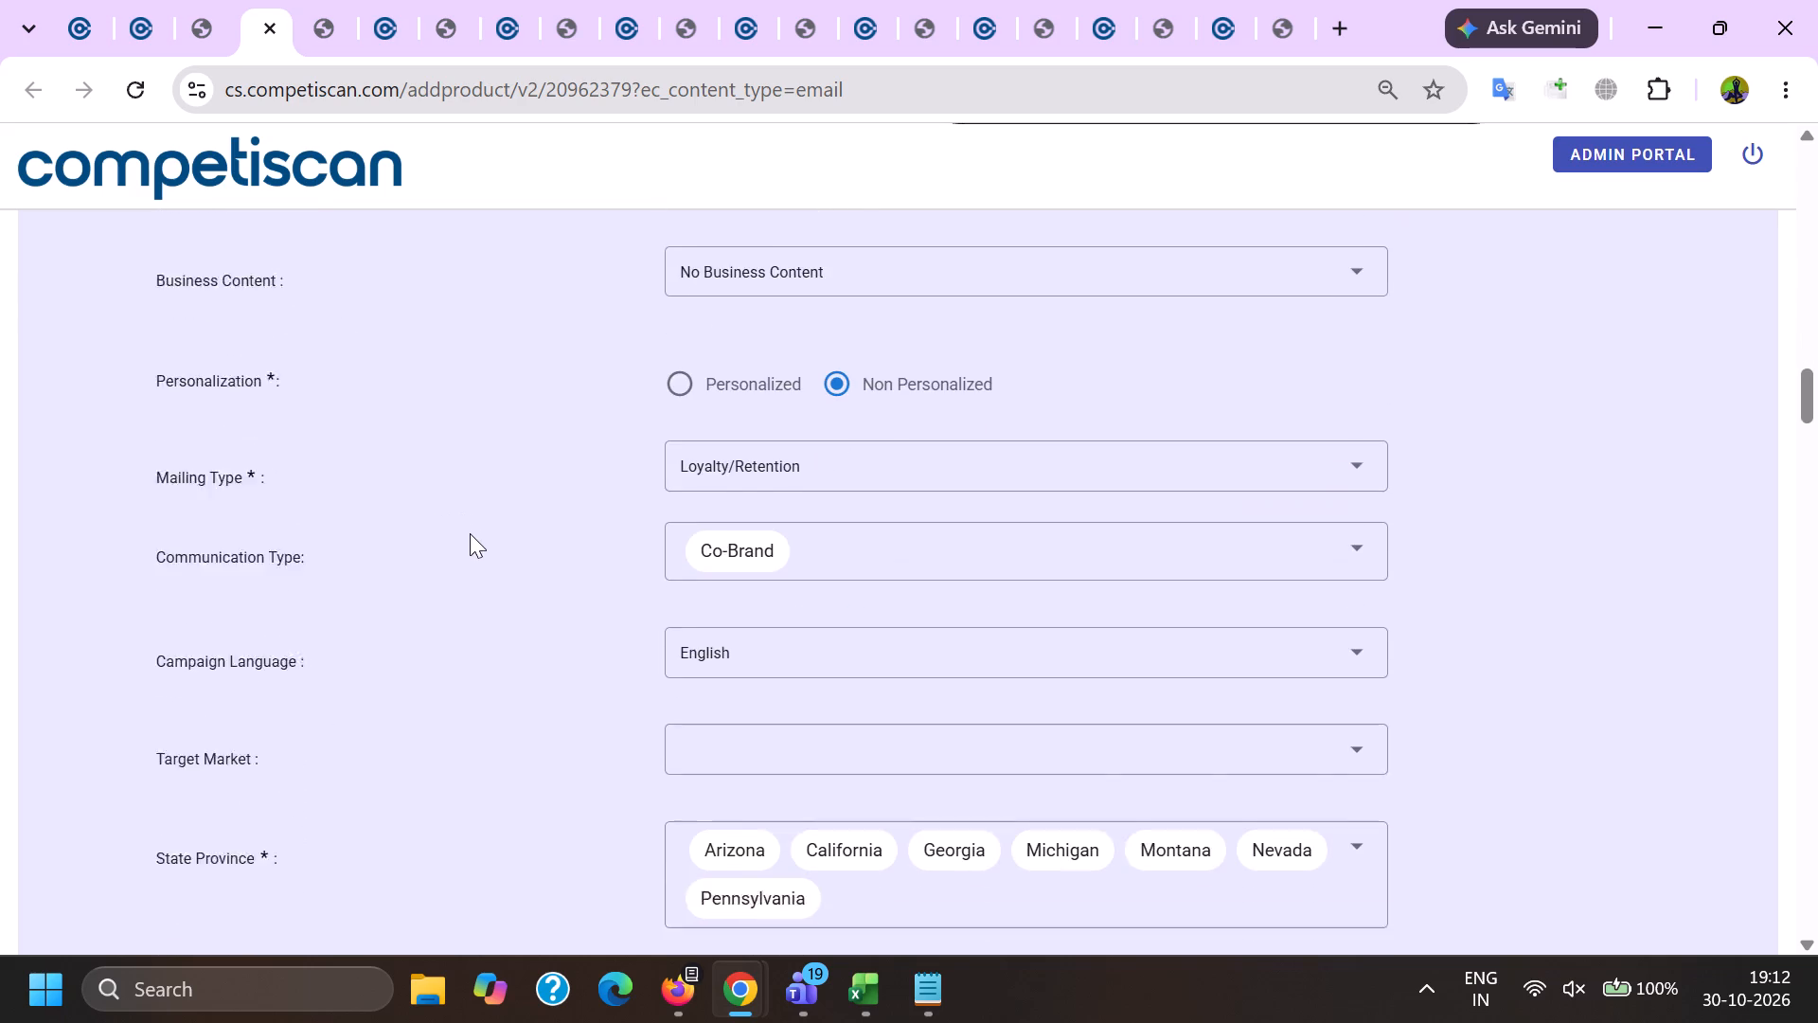
{"action": "scroll", "coordinate": [470, 533], "scroll_direction": "down", "scroll_amount": 4}
{"action": "left_click", "coordinate": [467, 534]}
{"action": "key", "text": "End"}
{"action": "scroll", "coordinate": [467, 536], "scroll_direction": "up", "scroll_amount": 5}
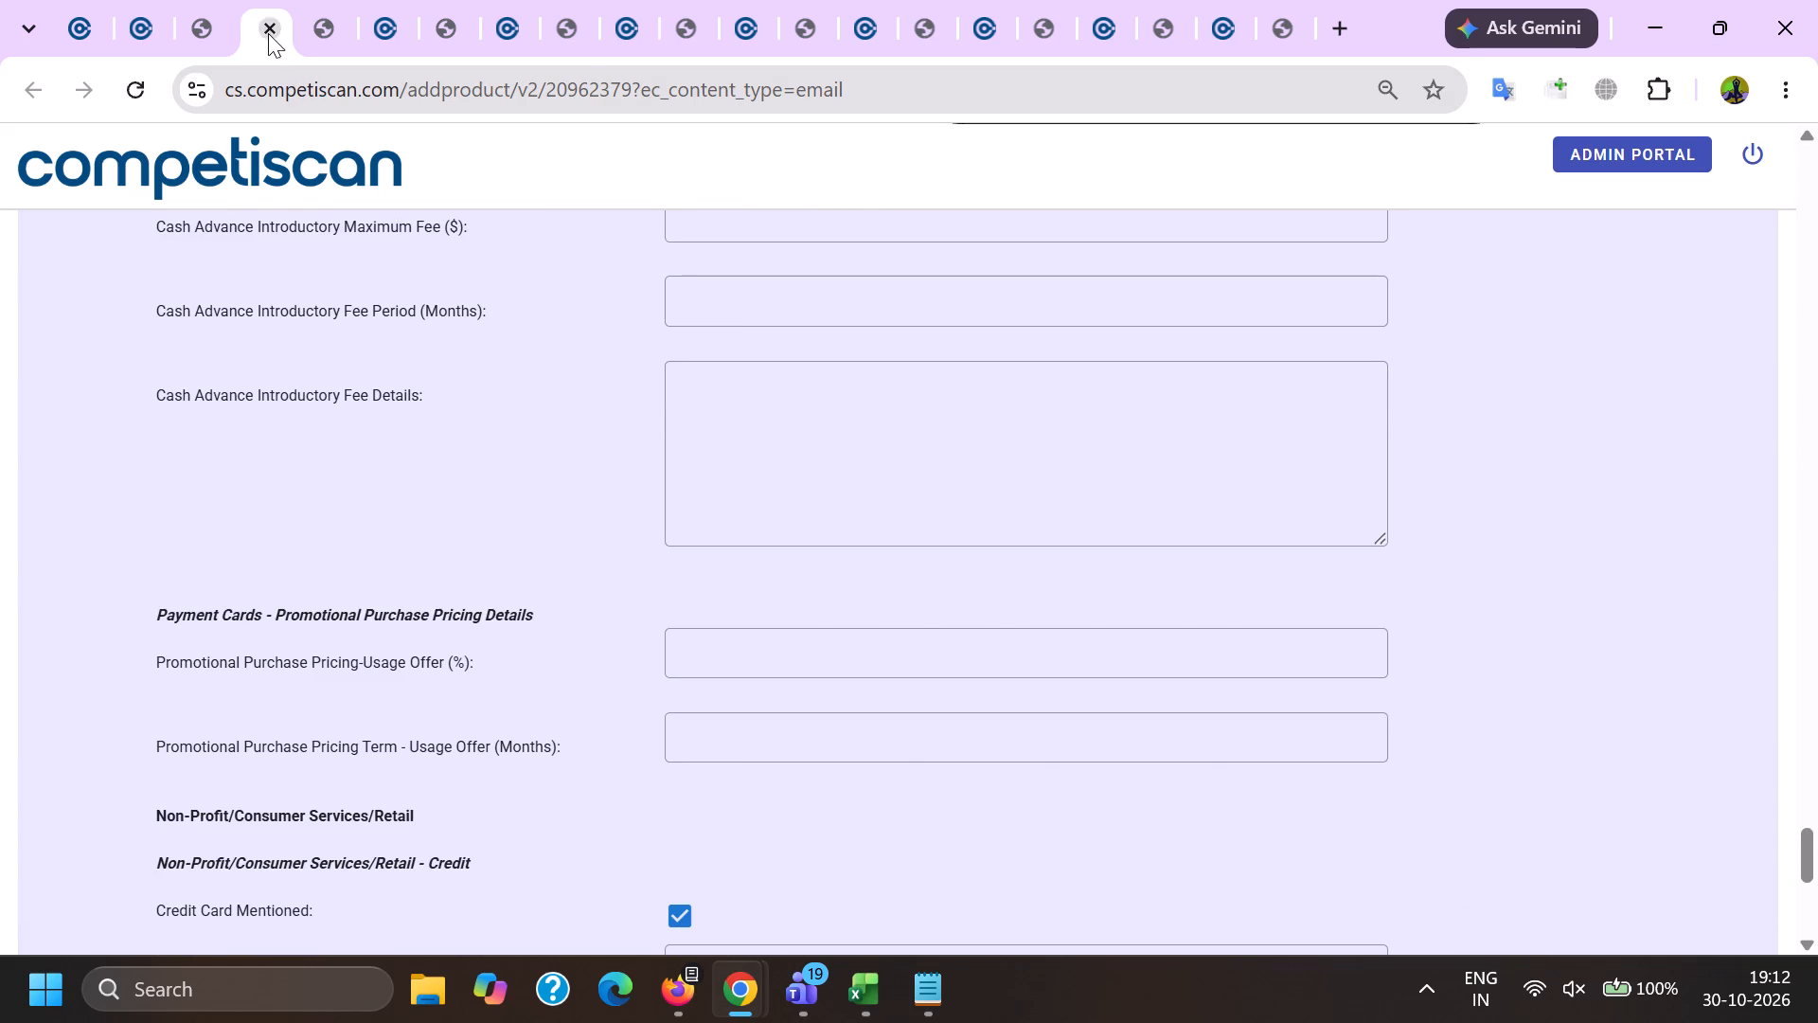
{"action": "double_click", "coordinate": [267, 27]}
Review Macy's product 20962478's PDF against its record's companies, headline, mailing fields, sign-on incentive and payment card details, and close both tabs.
{"action": "left_click", "coordinate": [333, 0]}
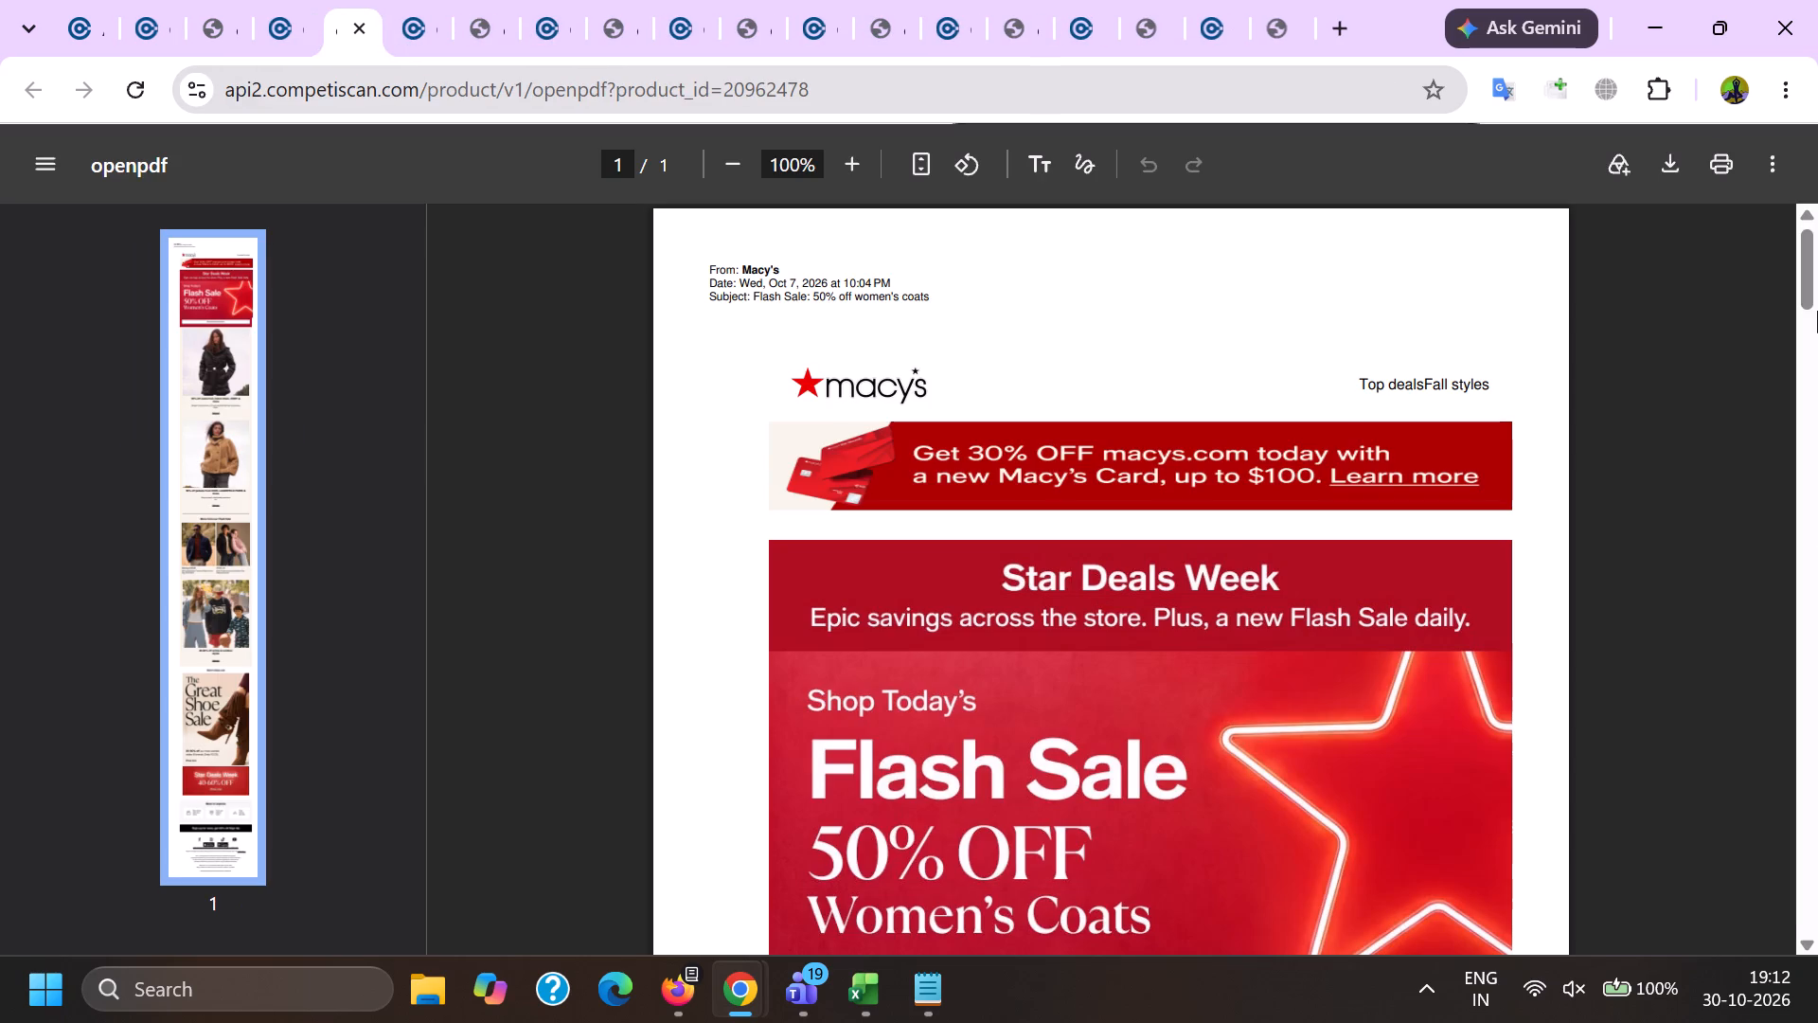
{"action": "left_click_drag", "start_coordinate": [1810, 287], "coordinate": [1817, 1016]}
{"action": "left_click", "coordinate": [285, 0]}
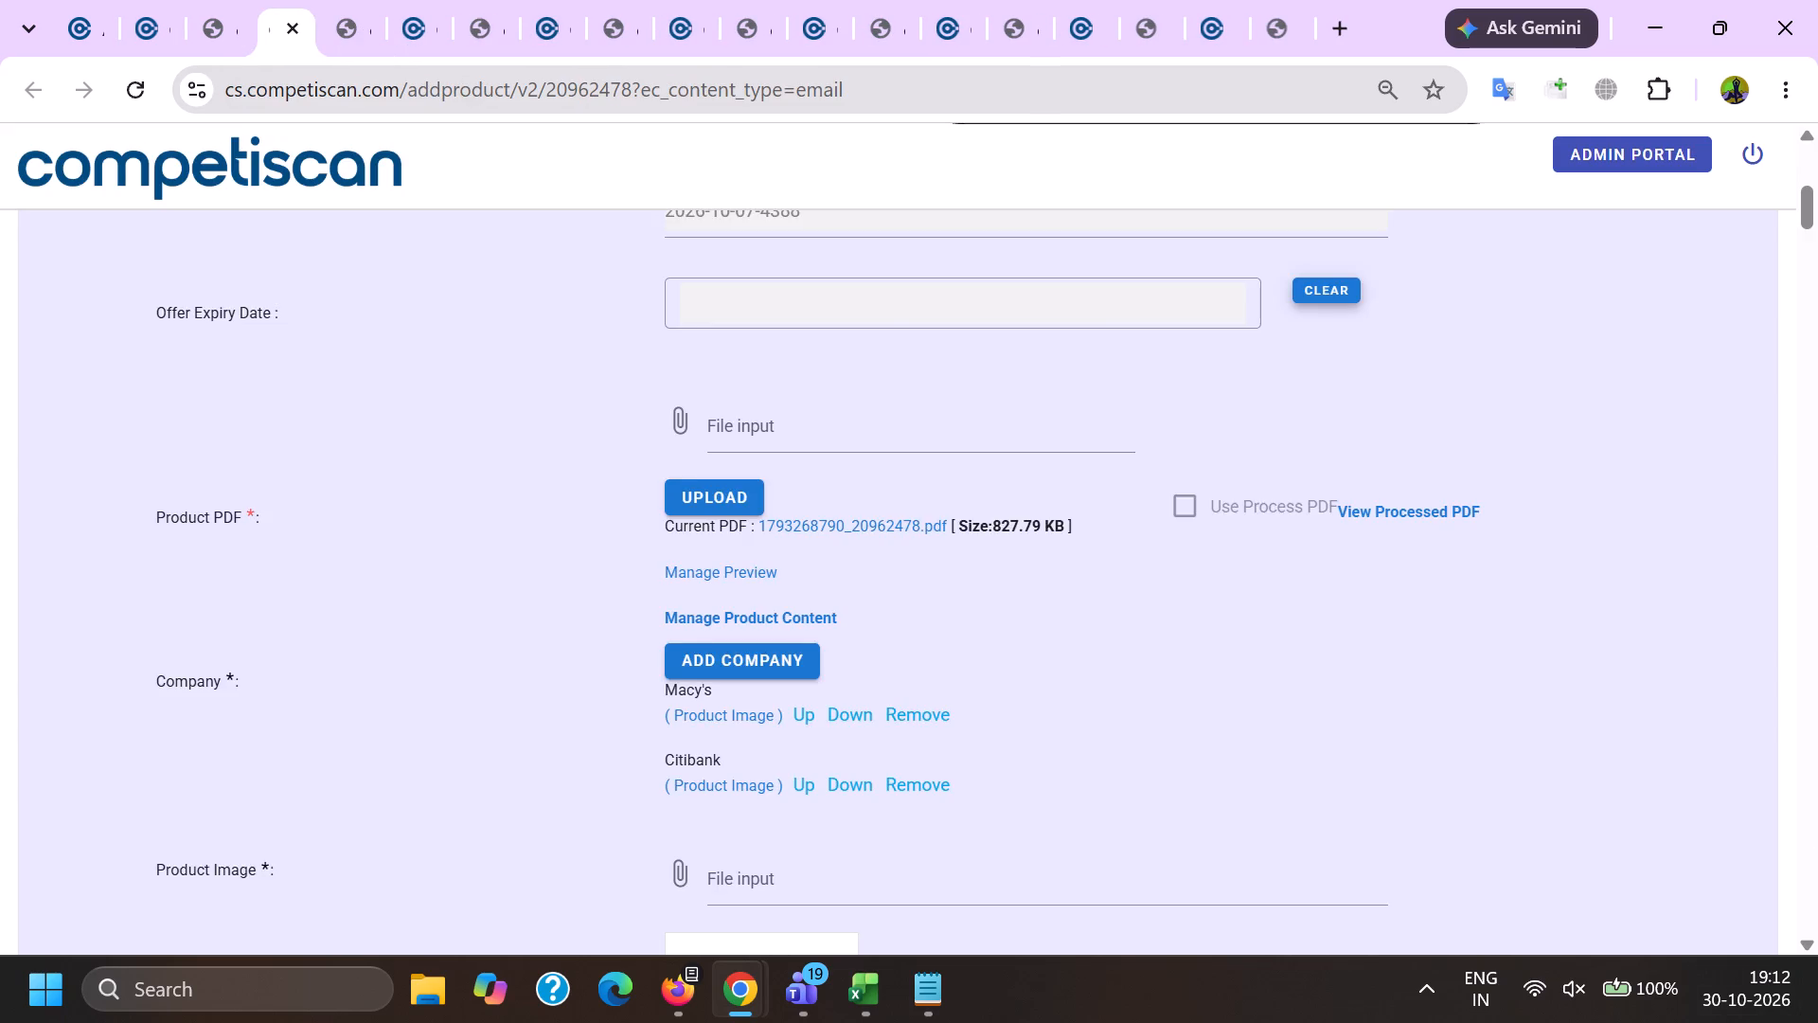
{"action": "scroll", "coordinate": [900, 452], "scroll_direction": "down", "scroll_amount": 12}
{"action": "triple_click", "coordinate": [1177, 492]}
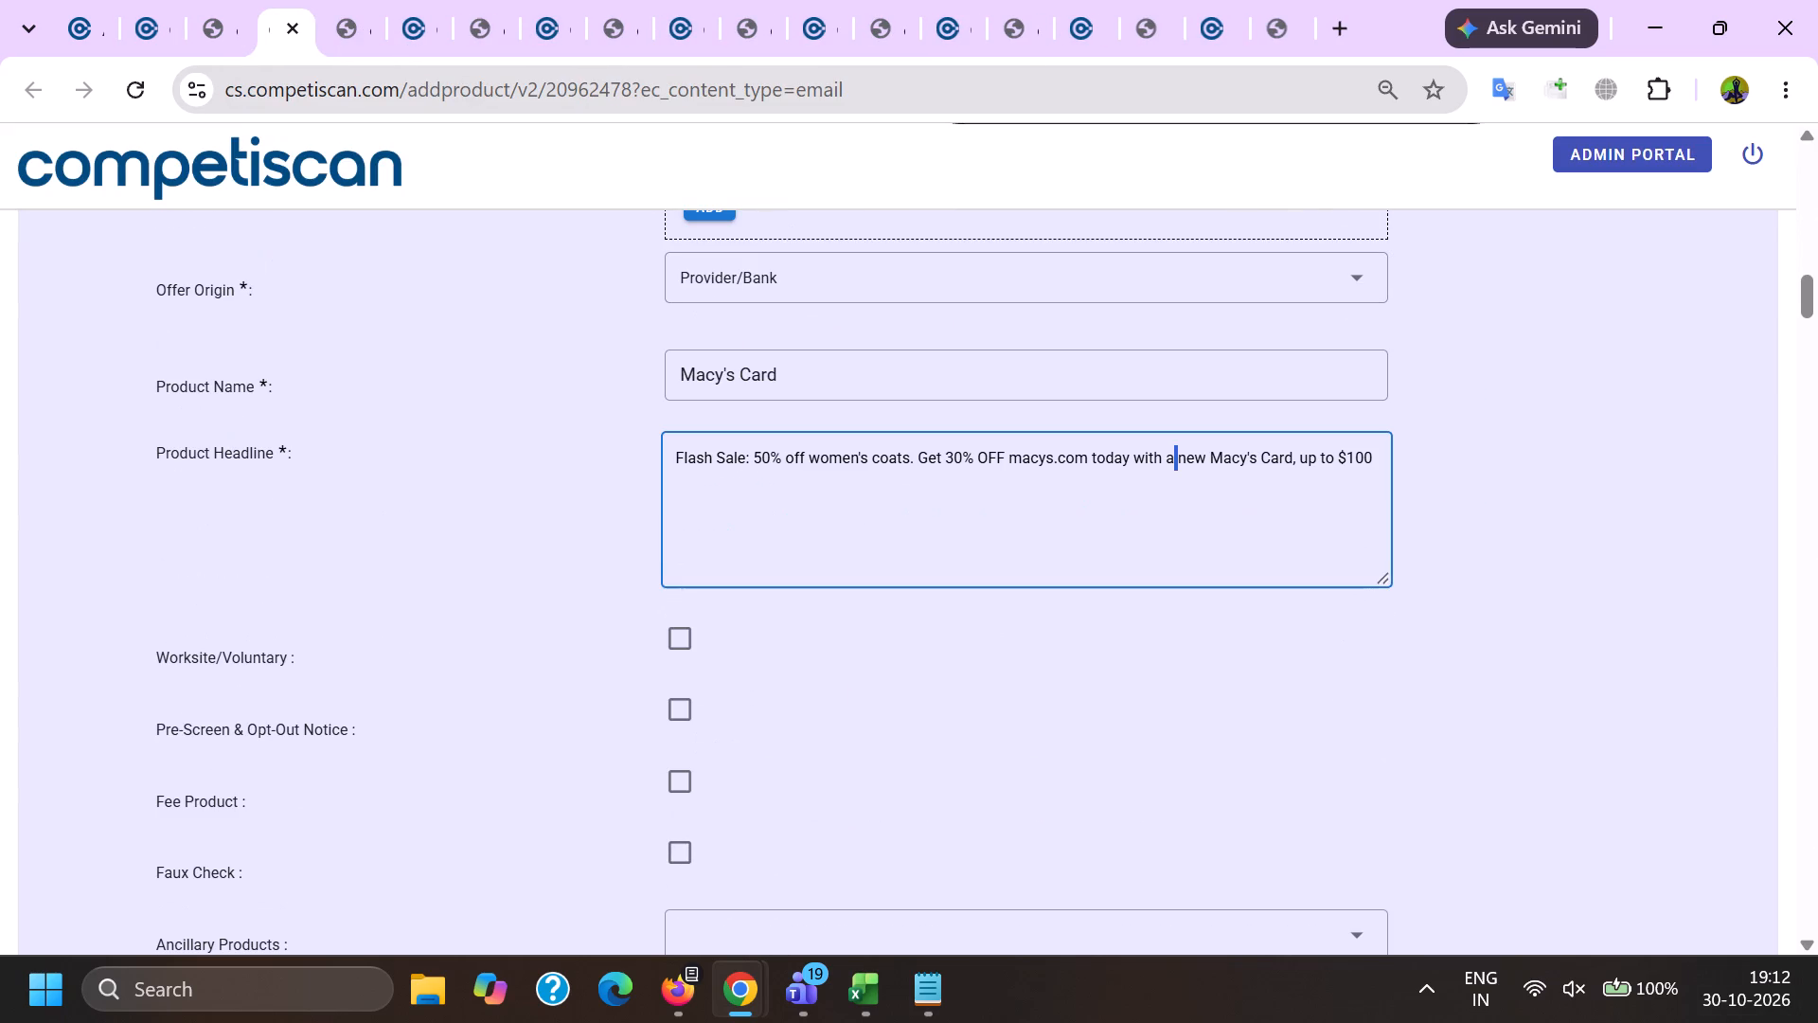
{"action": "double_click", "coordinate": [1174, 489]}
{"action": "scroll", "coordinate": [959, 481], "scroll_direction": "down", "scroll_amount": 10}
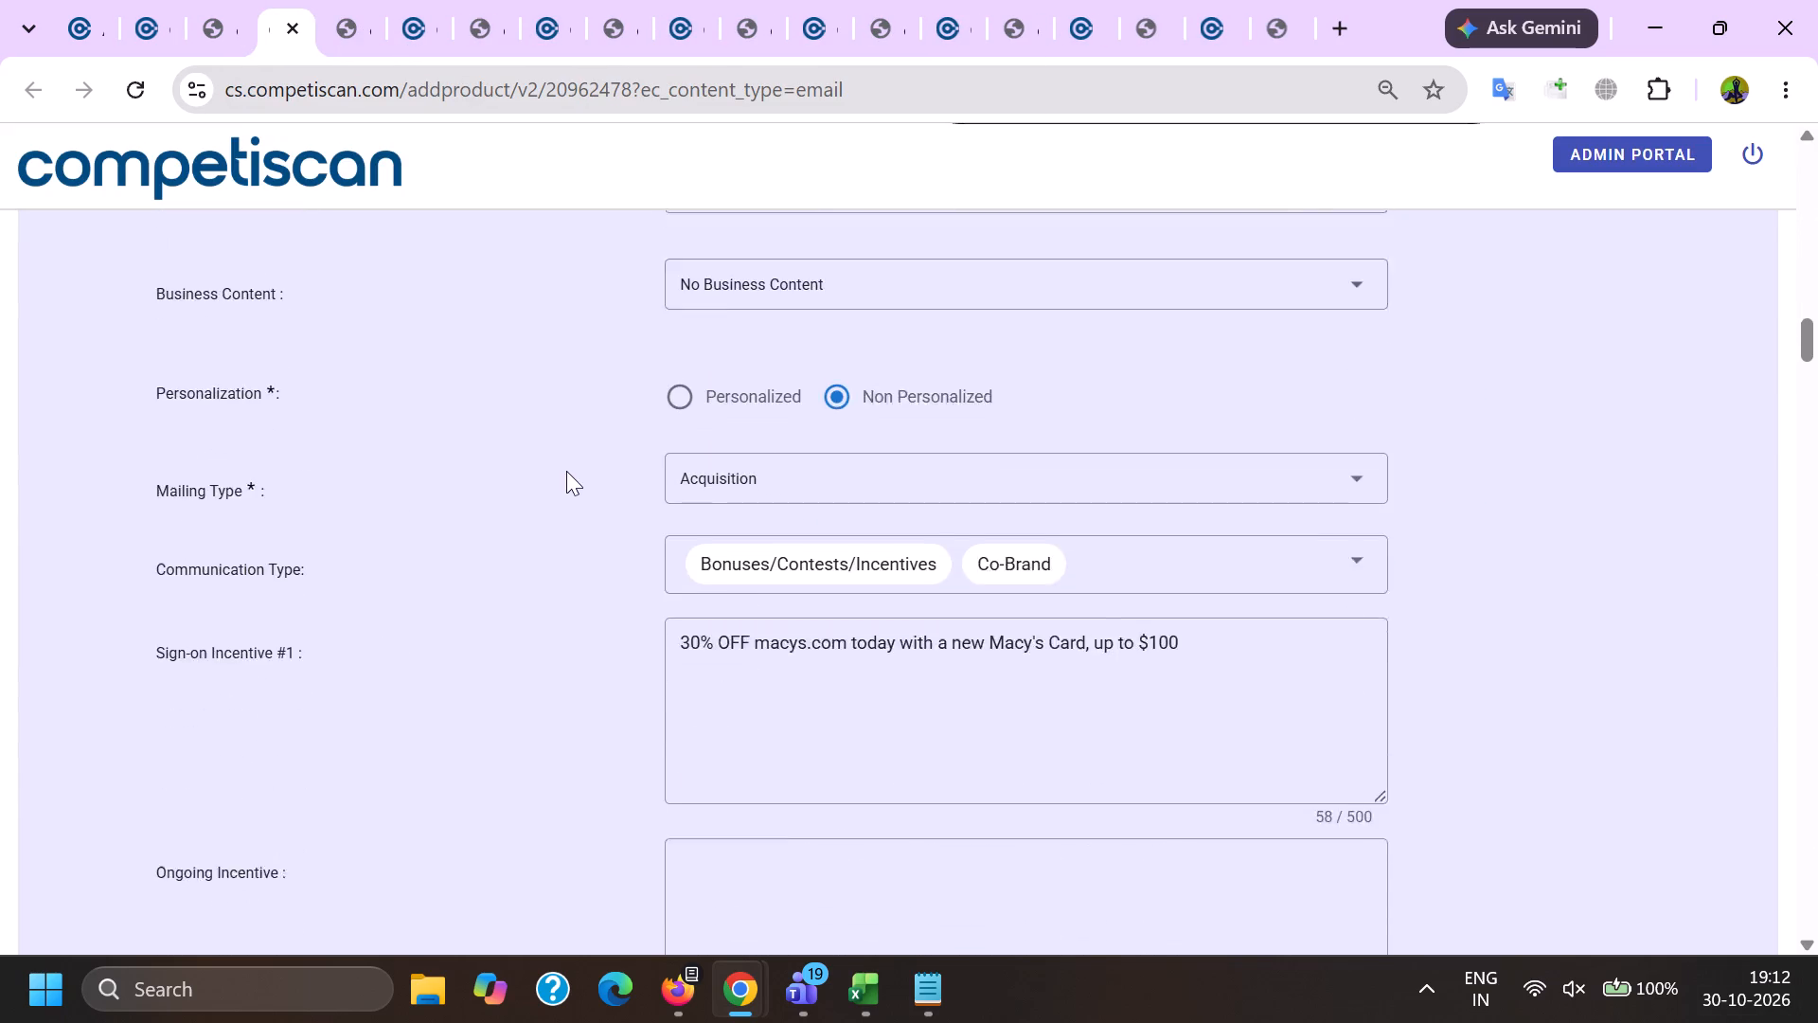
{"action": "scroll", "coordinate": [566, 471], "scroll_direction": "down", "scroll_amount": 19}
{"action": "left_click", "coordinate": [615, 595]}
{"action": "scroll", "coordinate": [611, 593], "scroll_direction": "down", "scroll_amount": 6}
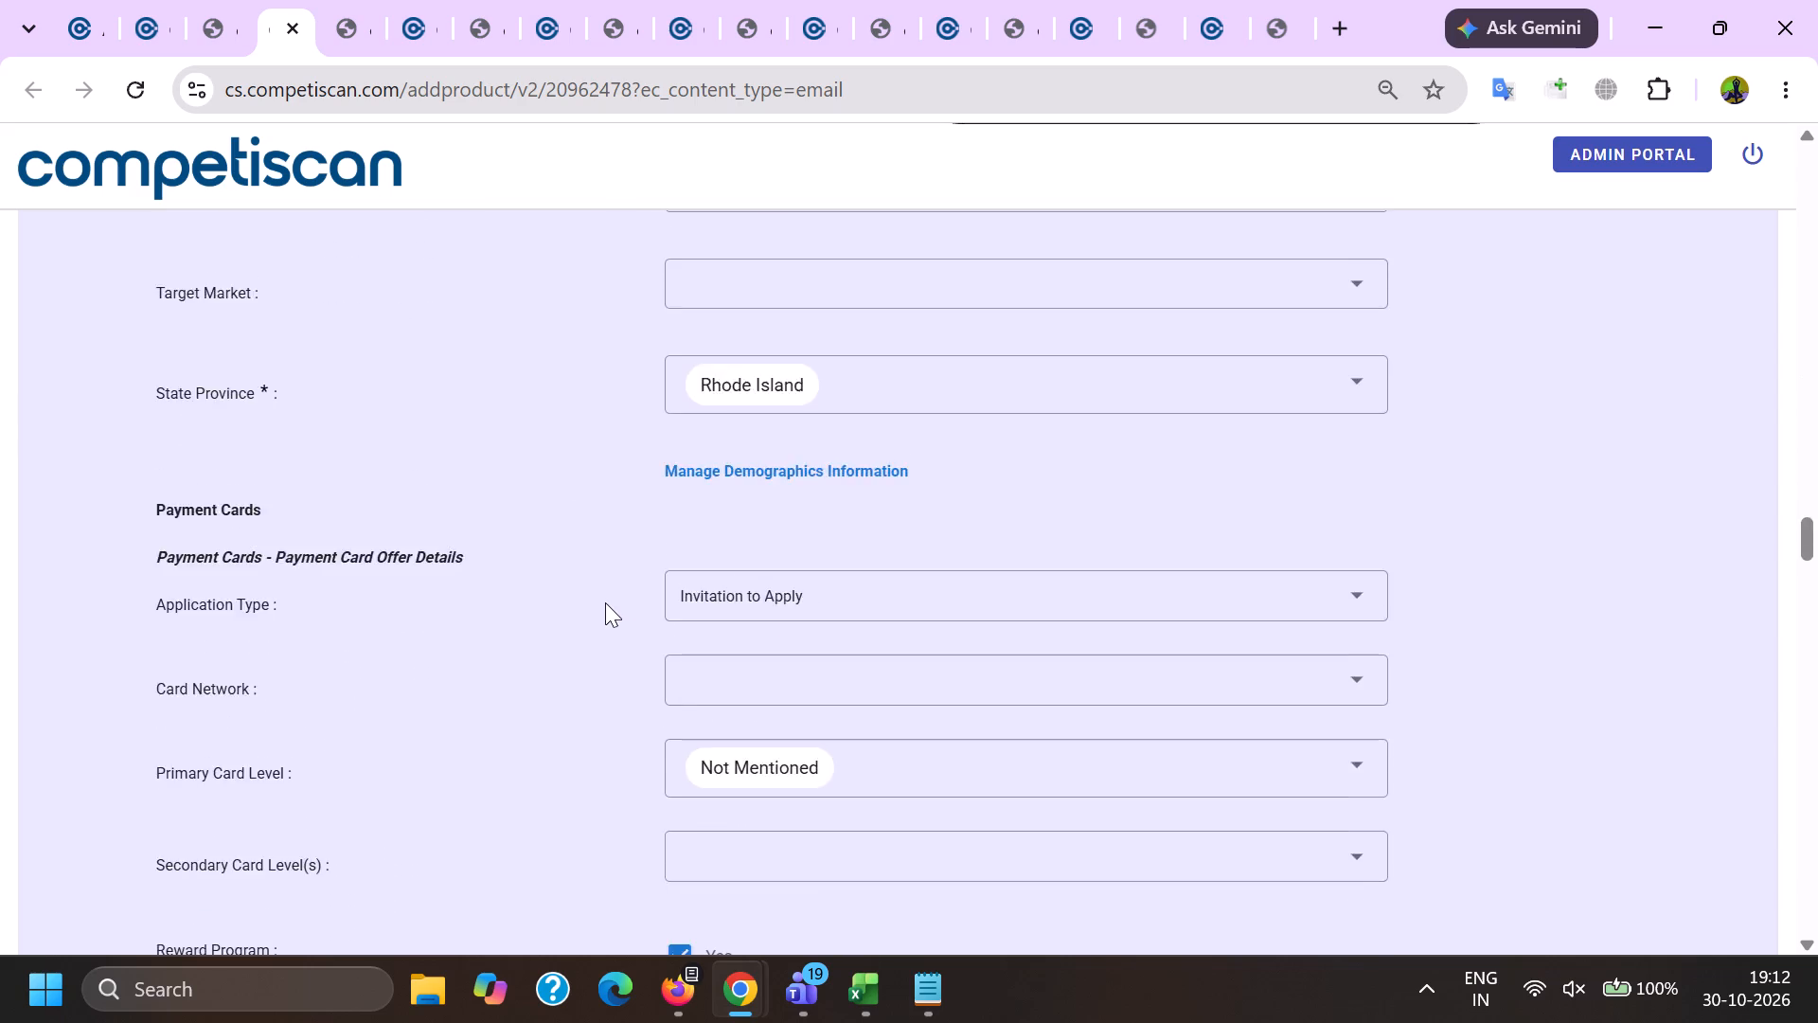
{"action": "scroll", "coordinate": [605, 602], "scroll_direction": "down", "scroll_amount": 2}
{"action": "left_click", "coordinate": [605, 601]}
{"action": "key", "text": "End"}
{"action": "scroll", "coordinate": [606, 599], "scroll_direction": "up", "scroll_amount": 6}
{"action": "double_click", "coordinate": [292, 28]}
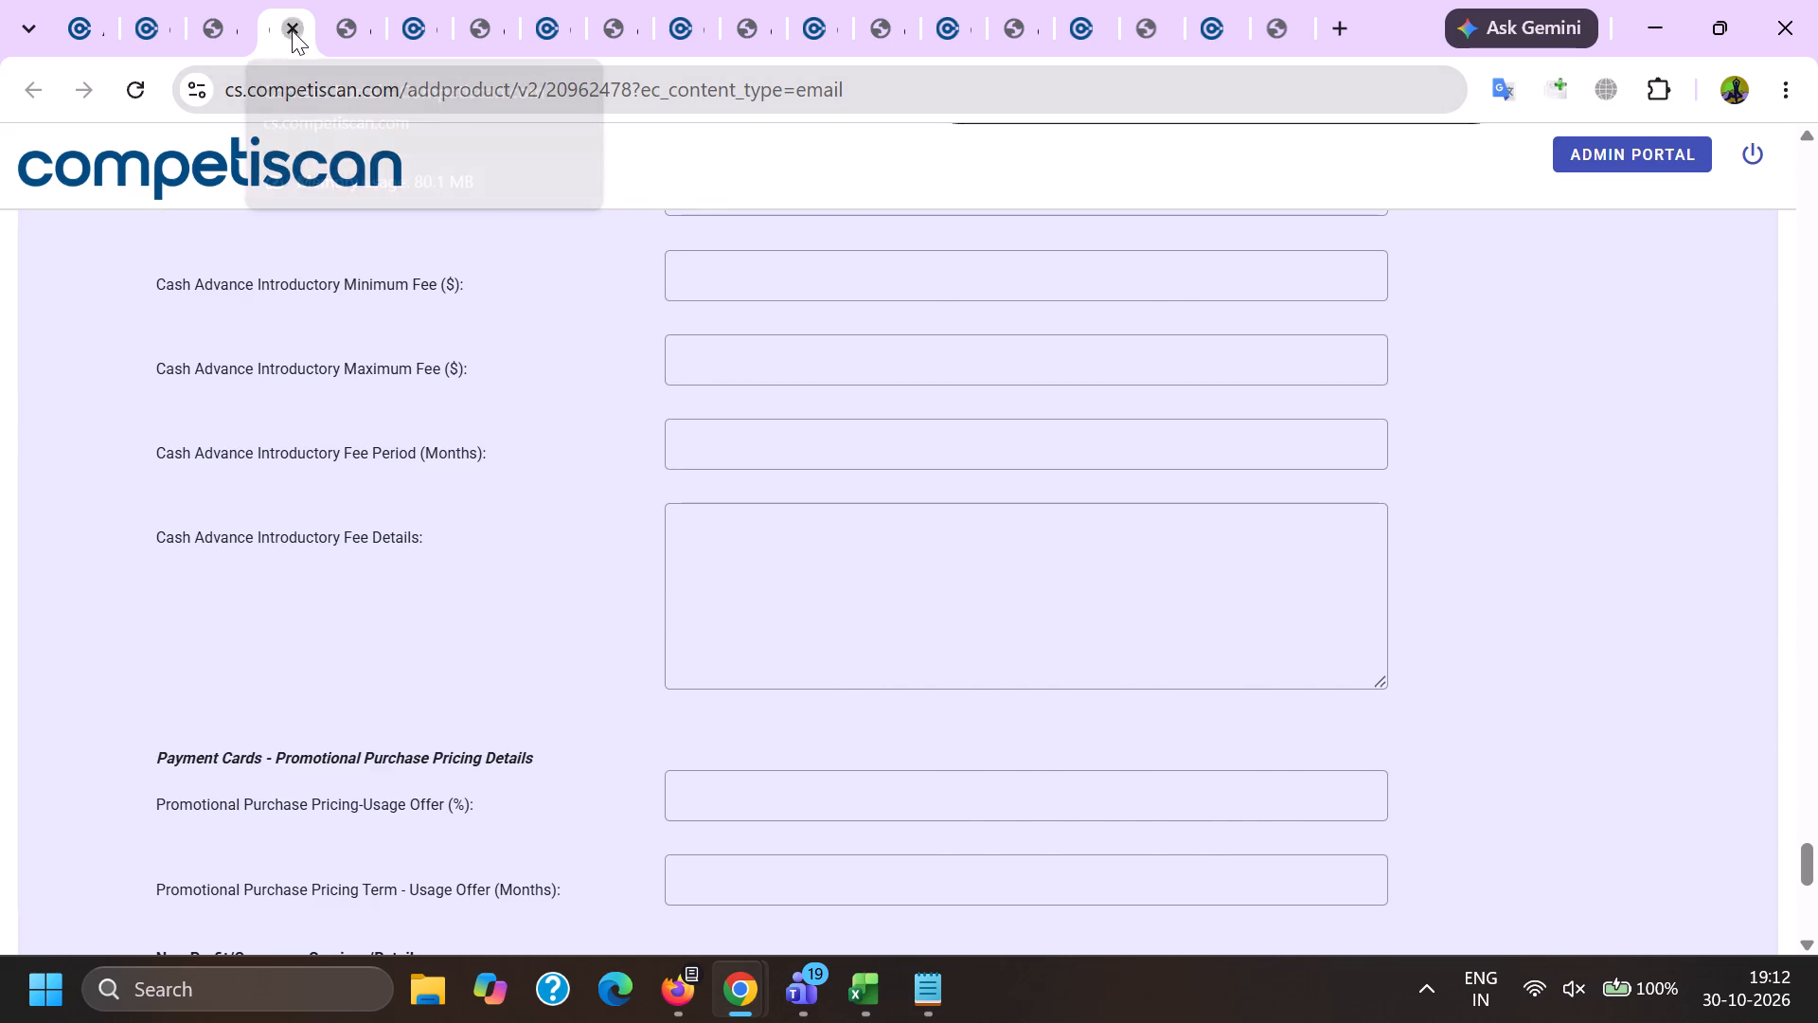
Check the InstaCashTap PDF of product 20962544 against its record's category, headline and mailing fields, and close both tabs.
{"action": "left_click", "coordinate": [355, 0]}
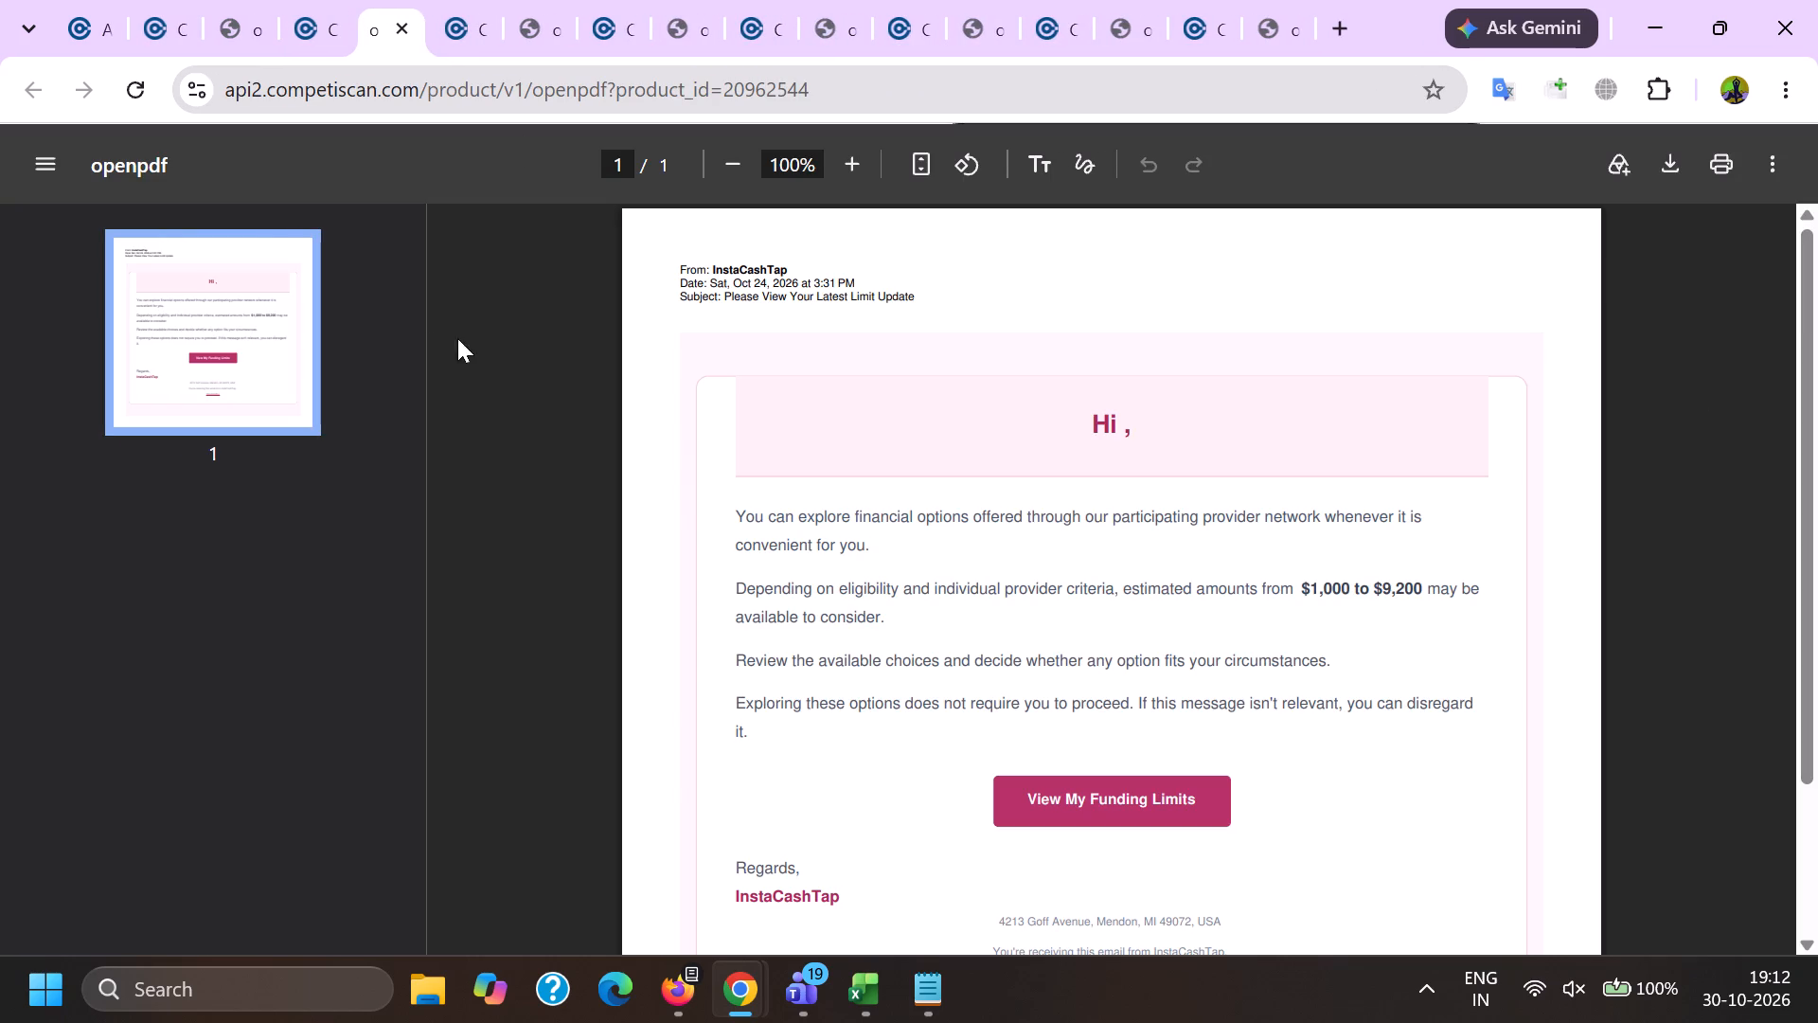
{"action": "scroll", "coordinate": [450, 322], "scroll_direction": "down", "scroll_amount": 10}
{"action": "left_click", "coordinate": [312, 7]}
{"action": "scroll", "coordinate": [897, 485], "scroll_direction": "down", "scroll_amount": 6}
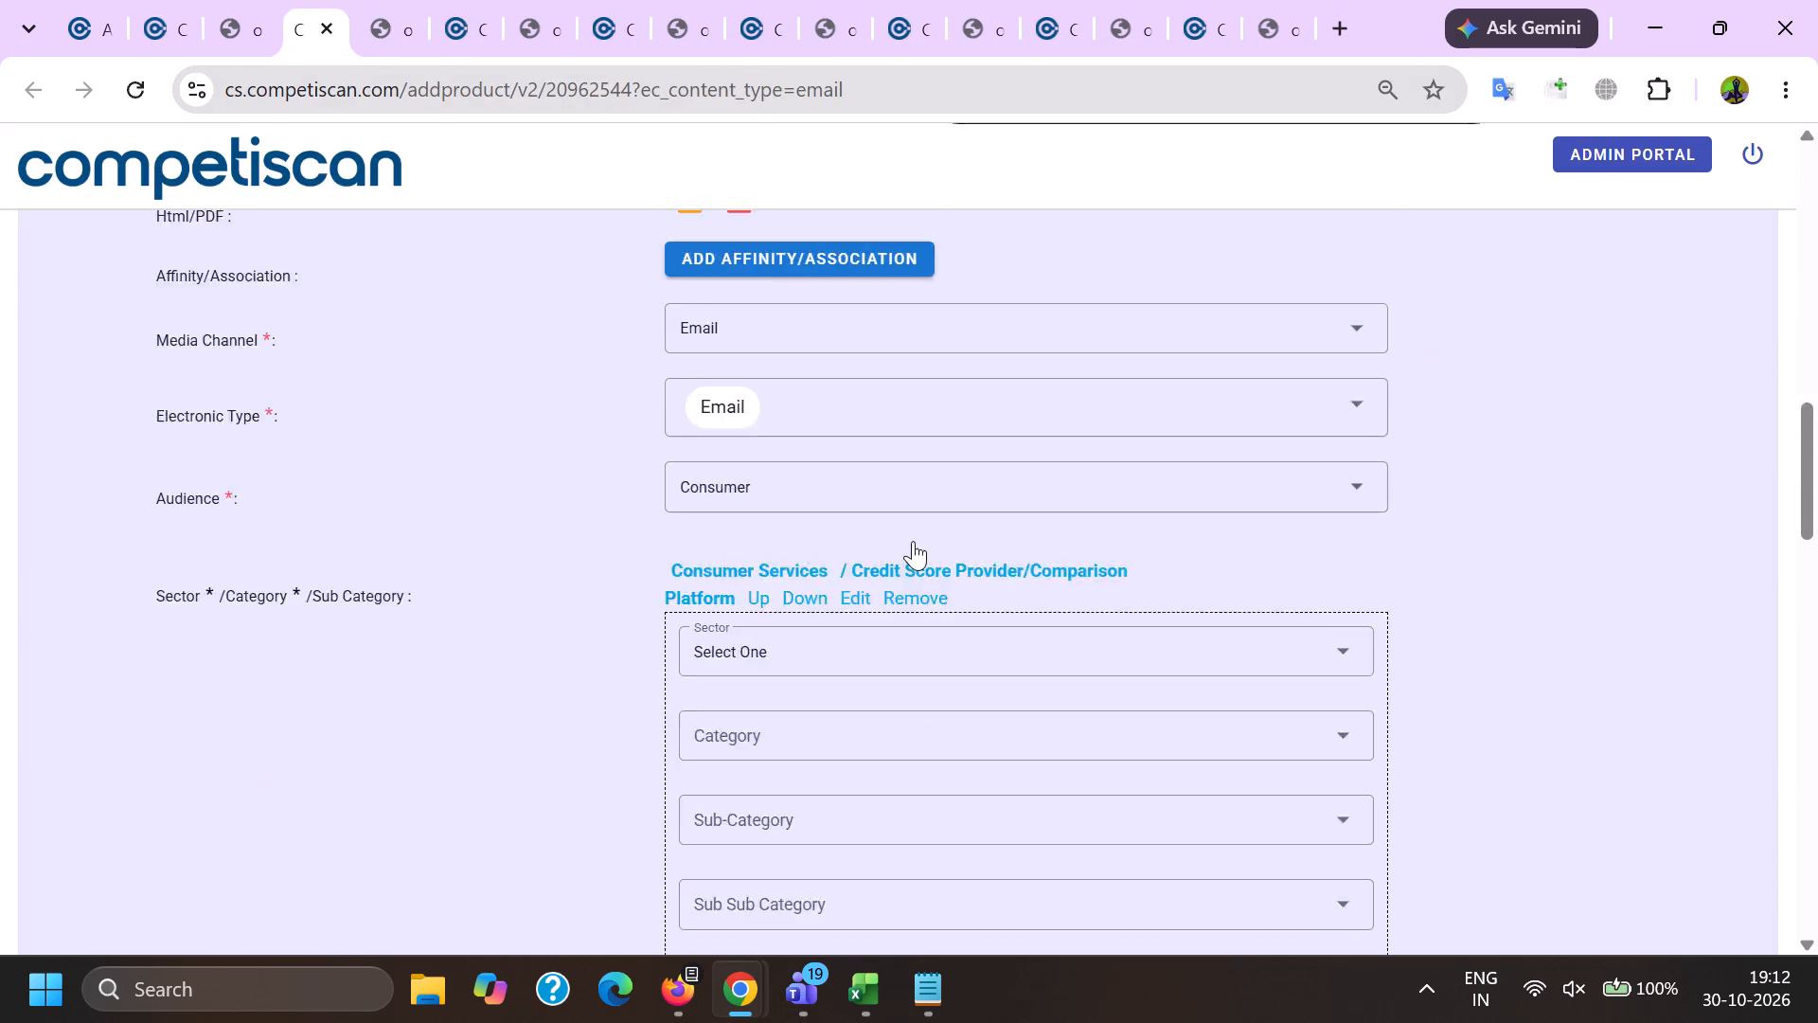
{"action": "scroll", "coordinate": [913, 541], "scroll_direction": "down", "scroll_amount": 4}
{"action": "left_click_drag", "start_coordinate": [1373, 509], "coordinate": [54, 529]}
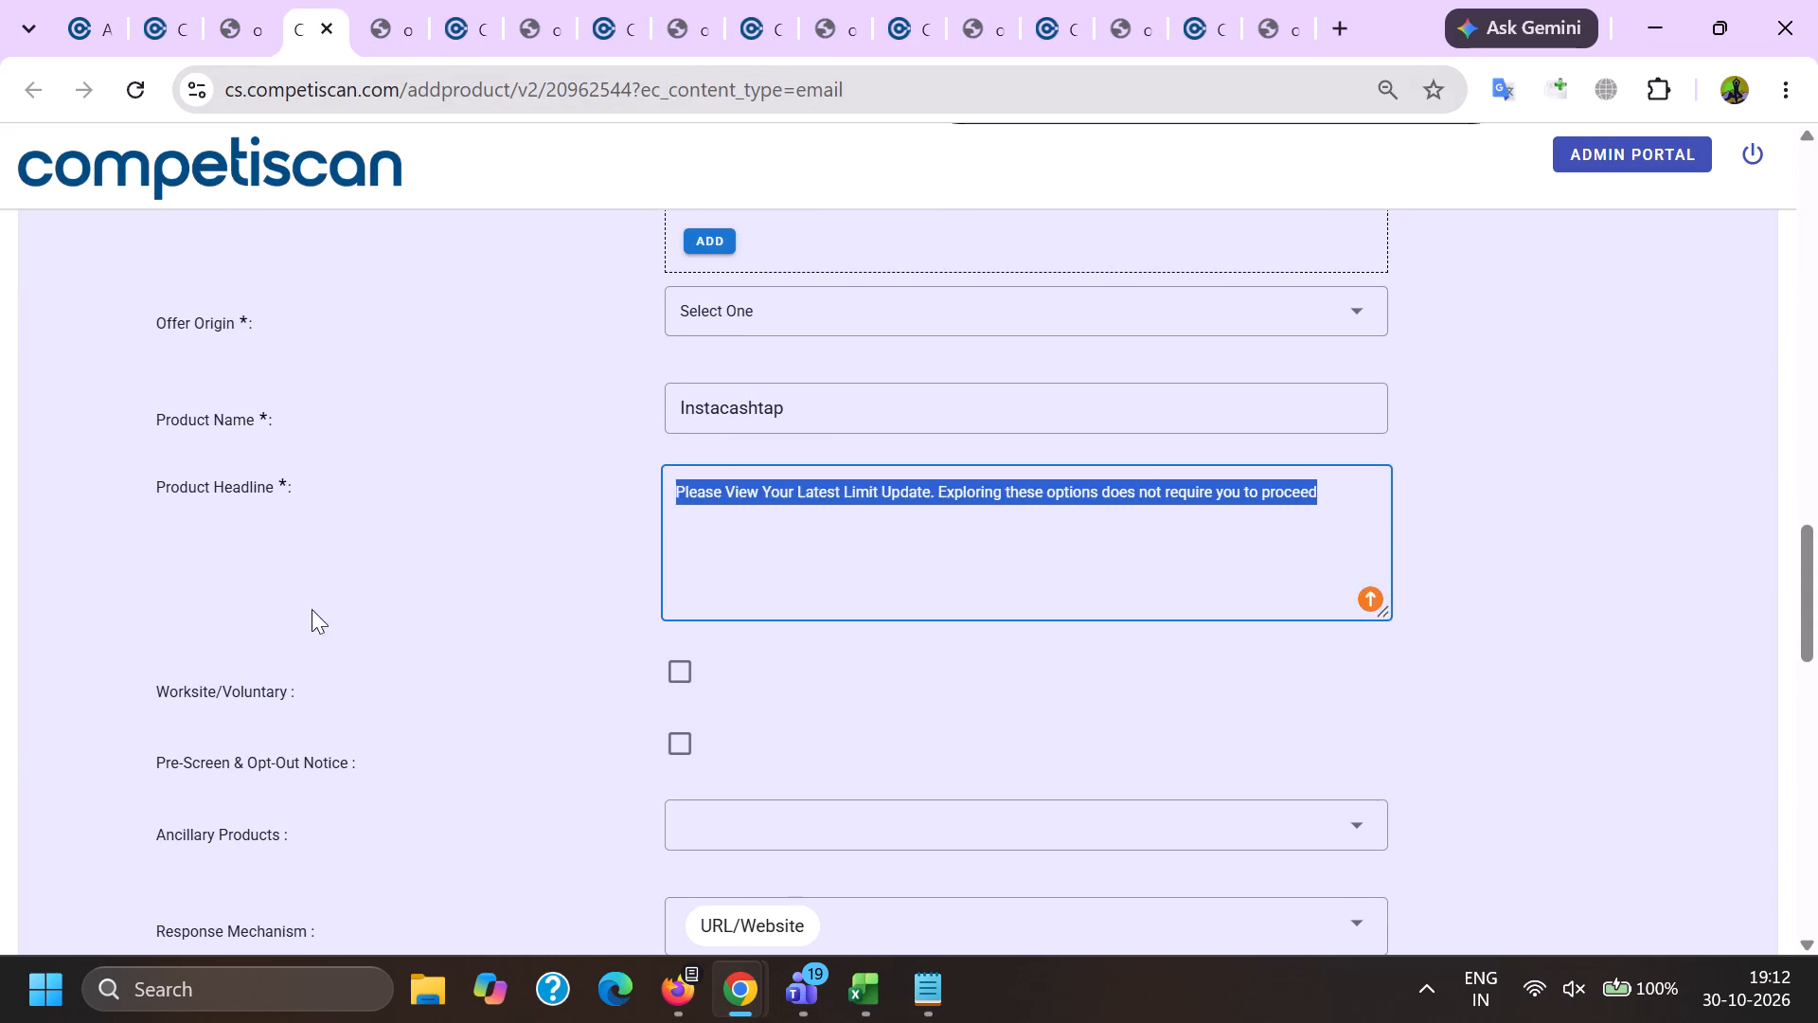
{"action": "scroll", "coordinate": [309, 608], "scroll_direction": "down", "scroll_amount": 7}
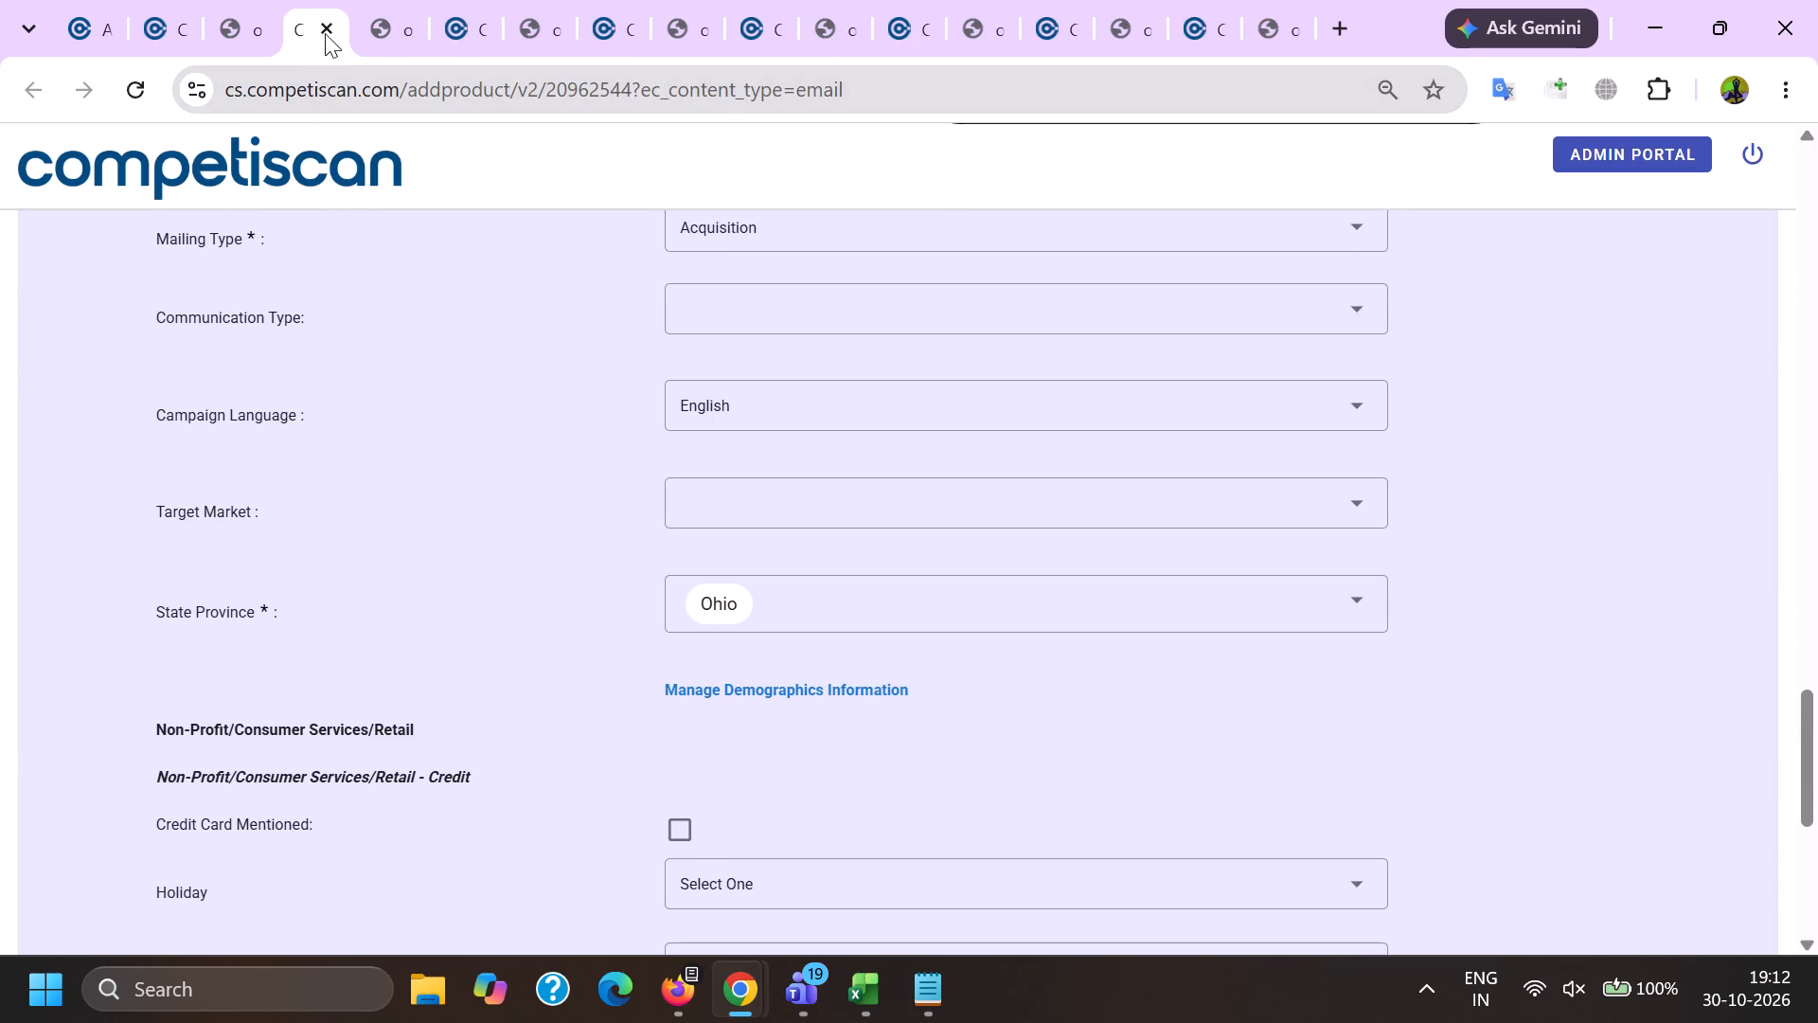
{"action": "double_click", "coordinate": [326, 28]}
Compare product 20962564's PDF with its record's company, headline, personalization and mailing fields, and close both tabs.
{"action": "left_click", "coordinate": [373, 0]}
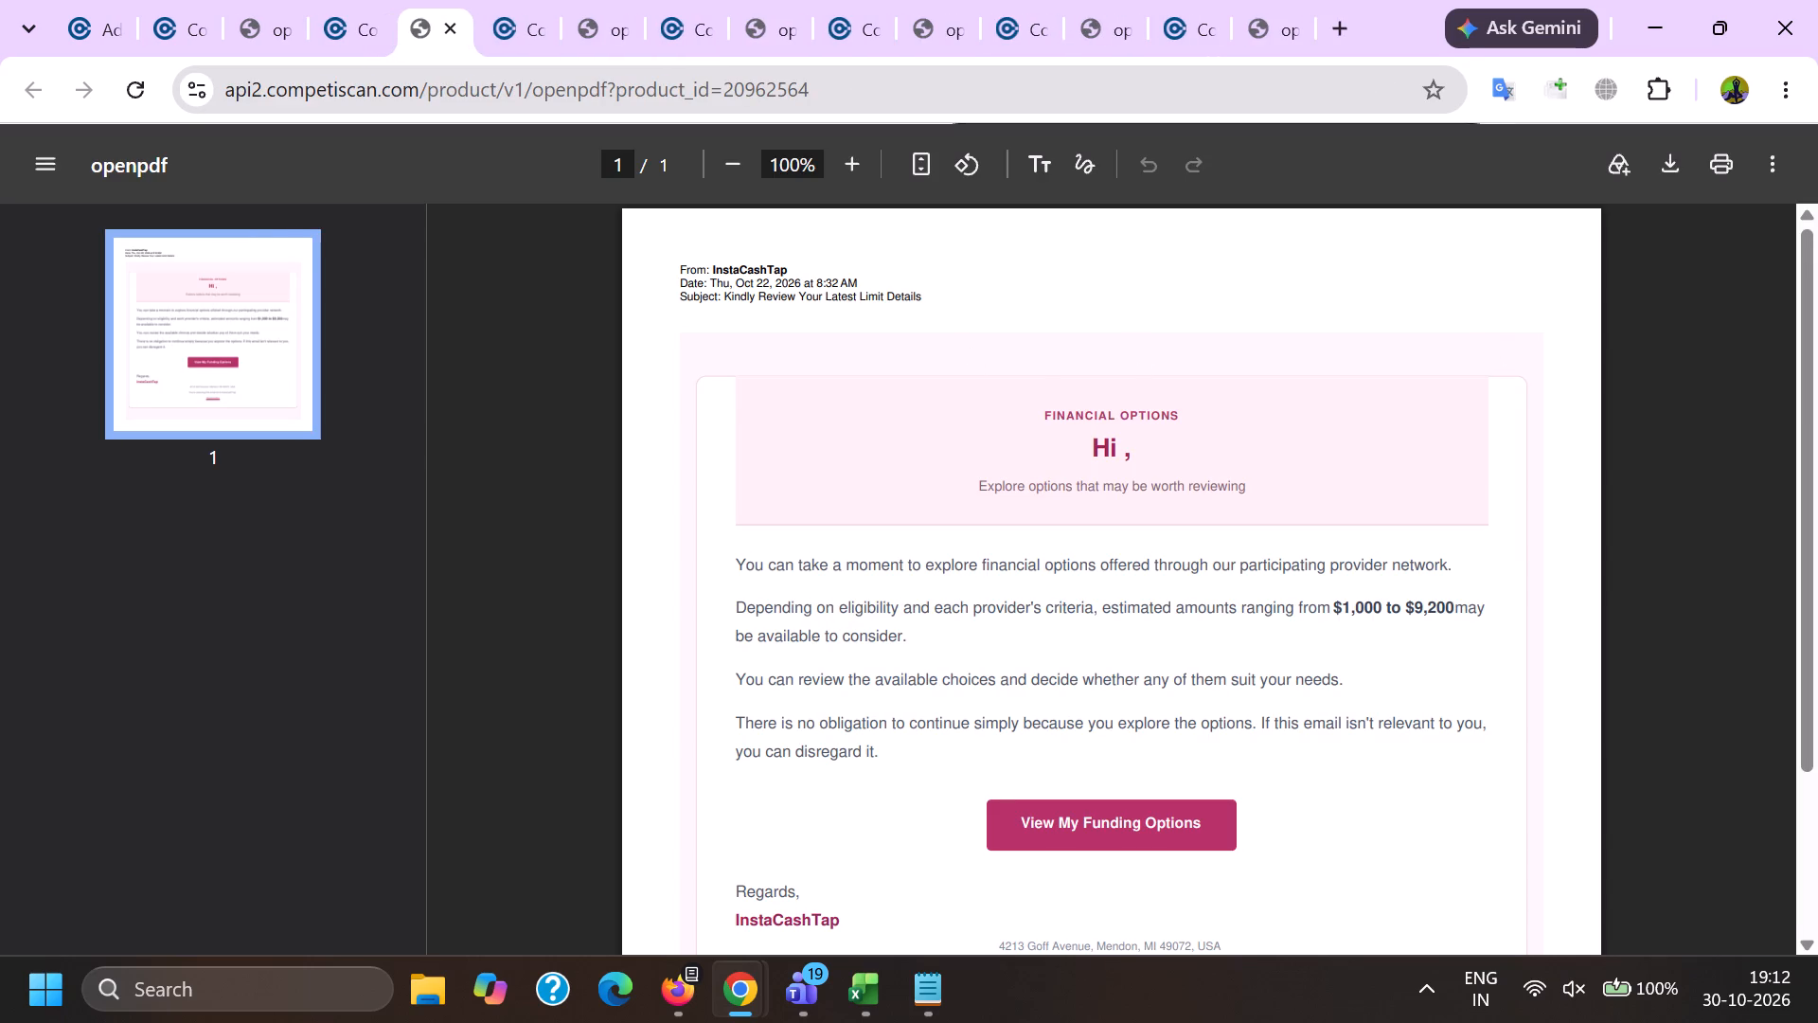
{"action": "scroll", "coordinate": [1143, 498], "scroll_direction": "down", "scroll_amount": 9}
{"action": "left_click", "coordinate": [315, 0]}
{"action": "scroll", "coordinate": [741, 314], "scroll_direction": "down", "scroll_amount": 3}
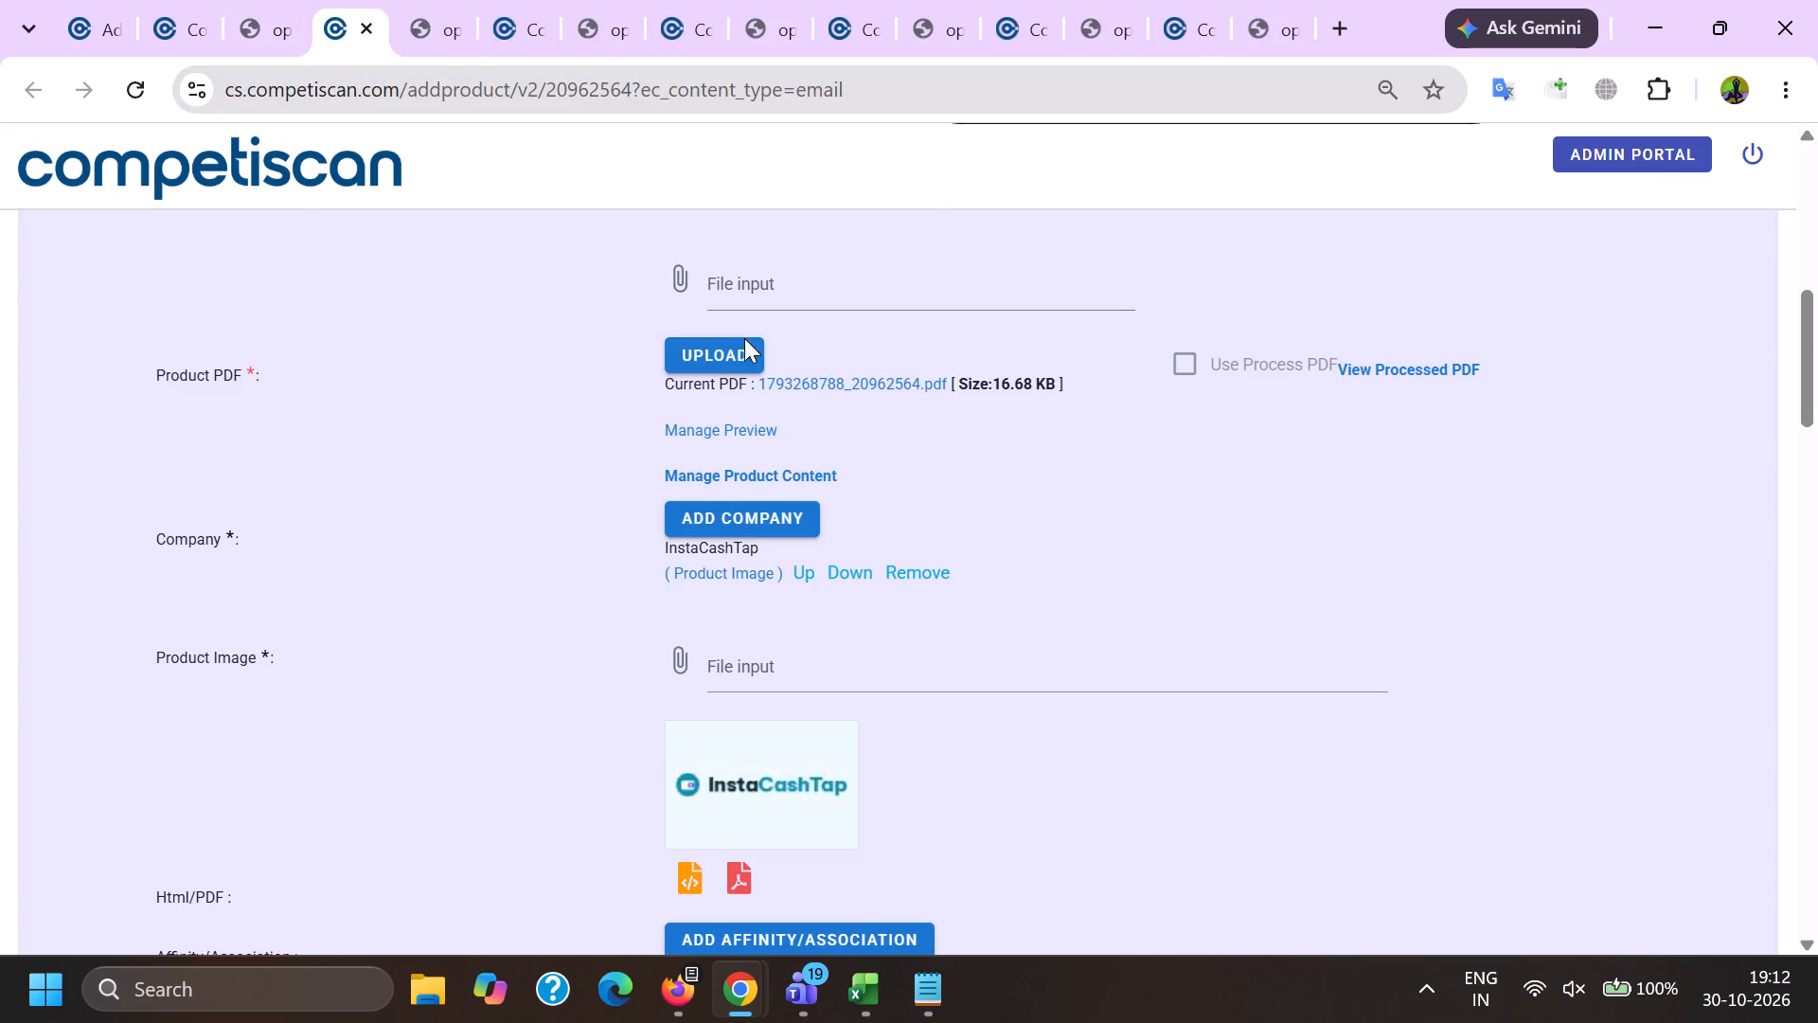
{"action": "scroll", "coordinate": [744, 338], "scroll_direction": "down", "scroll_amount": 5}
{"action": "scroll", "coordinate": [984, 531], "scroll_direction": "down", "scroll_amount": 1}
{"action": "left_click_drag", "start_coordinate": [928, 682], "coordinate": [28, 583]}
{"action": "scroll", "coordinate": [190, 607], "scroll_direction": "down", "scroll_amount": 7}
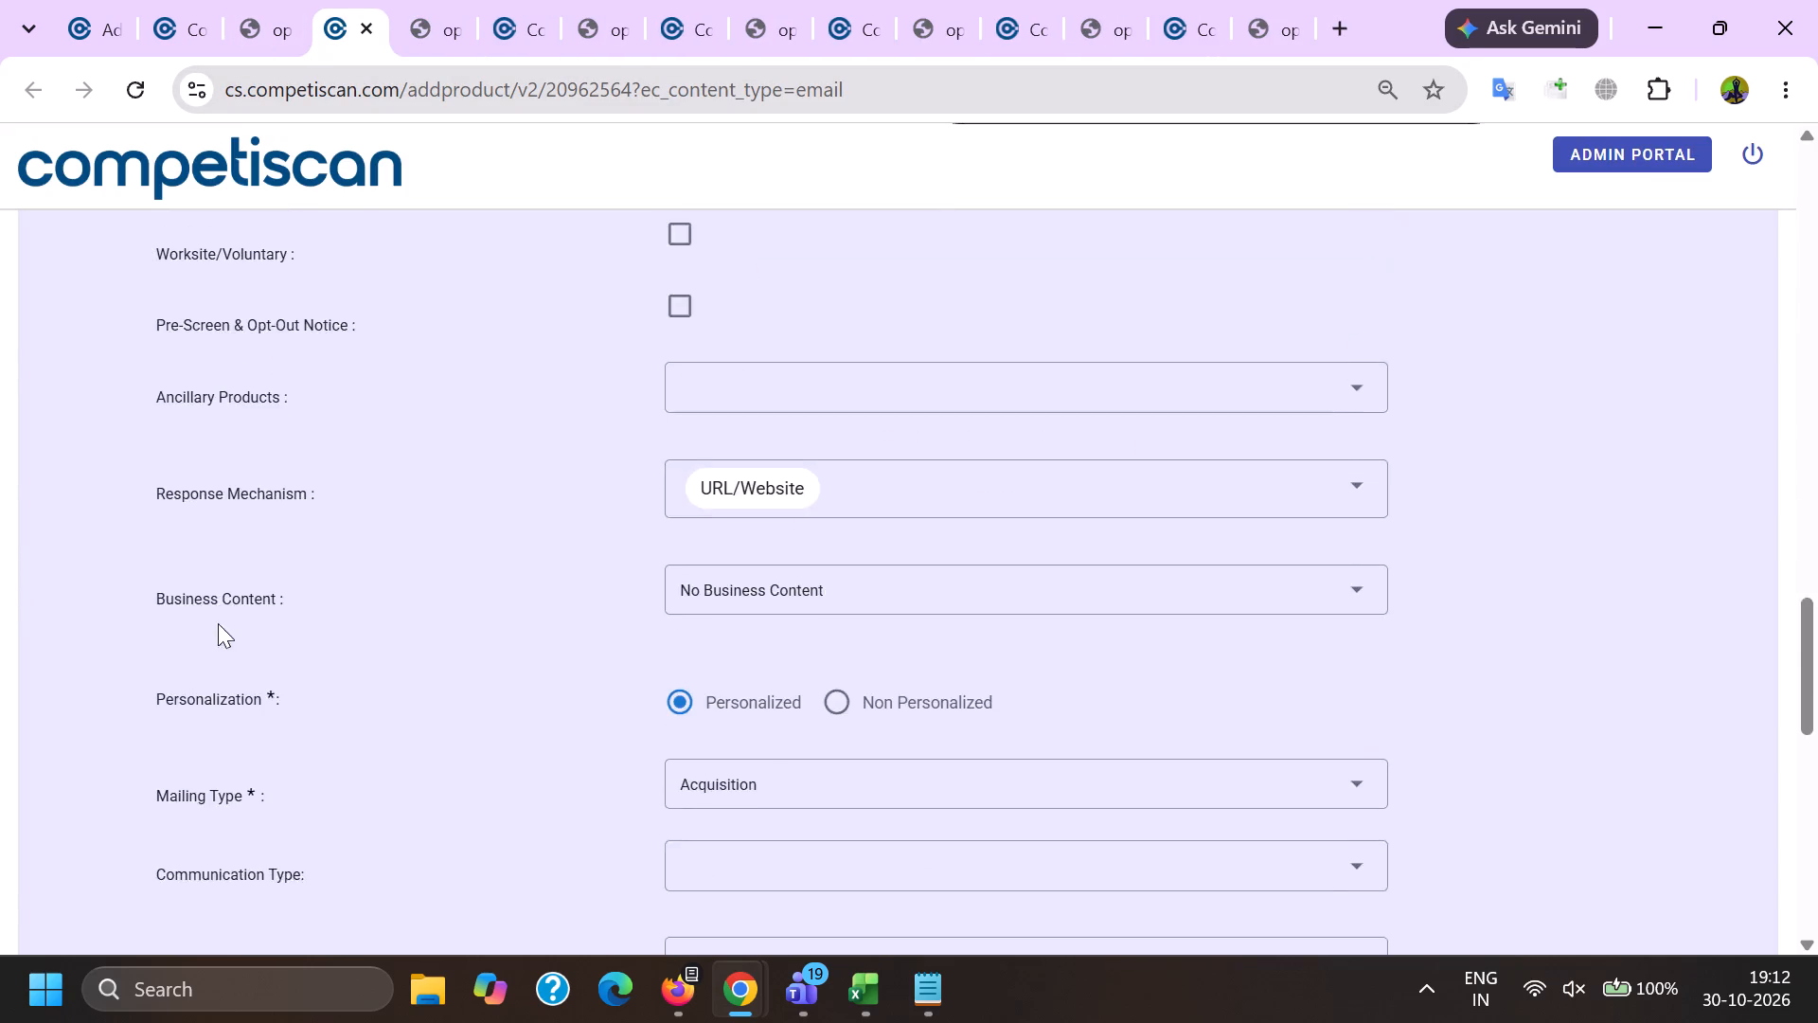
{"action": "scroll", "coordinate": [372, 602], "scroll_direction": "down", "scroll_amount": 13}
{"action": "double_click", "coordinate": [367, 25]}
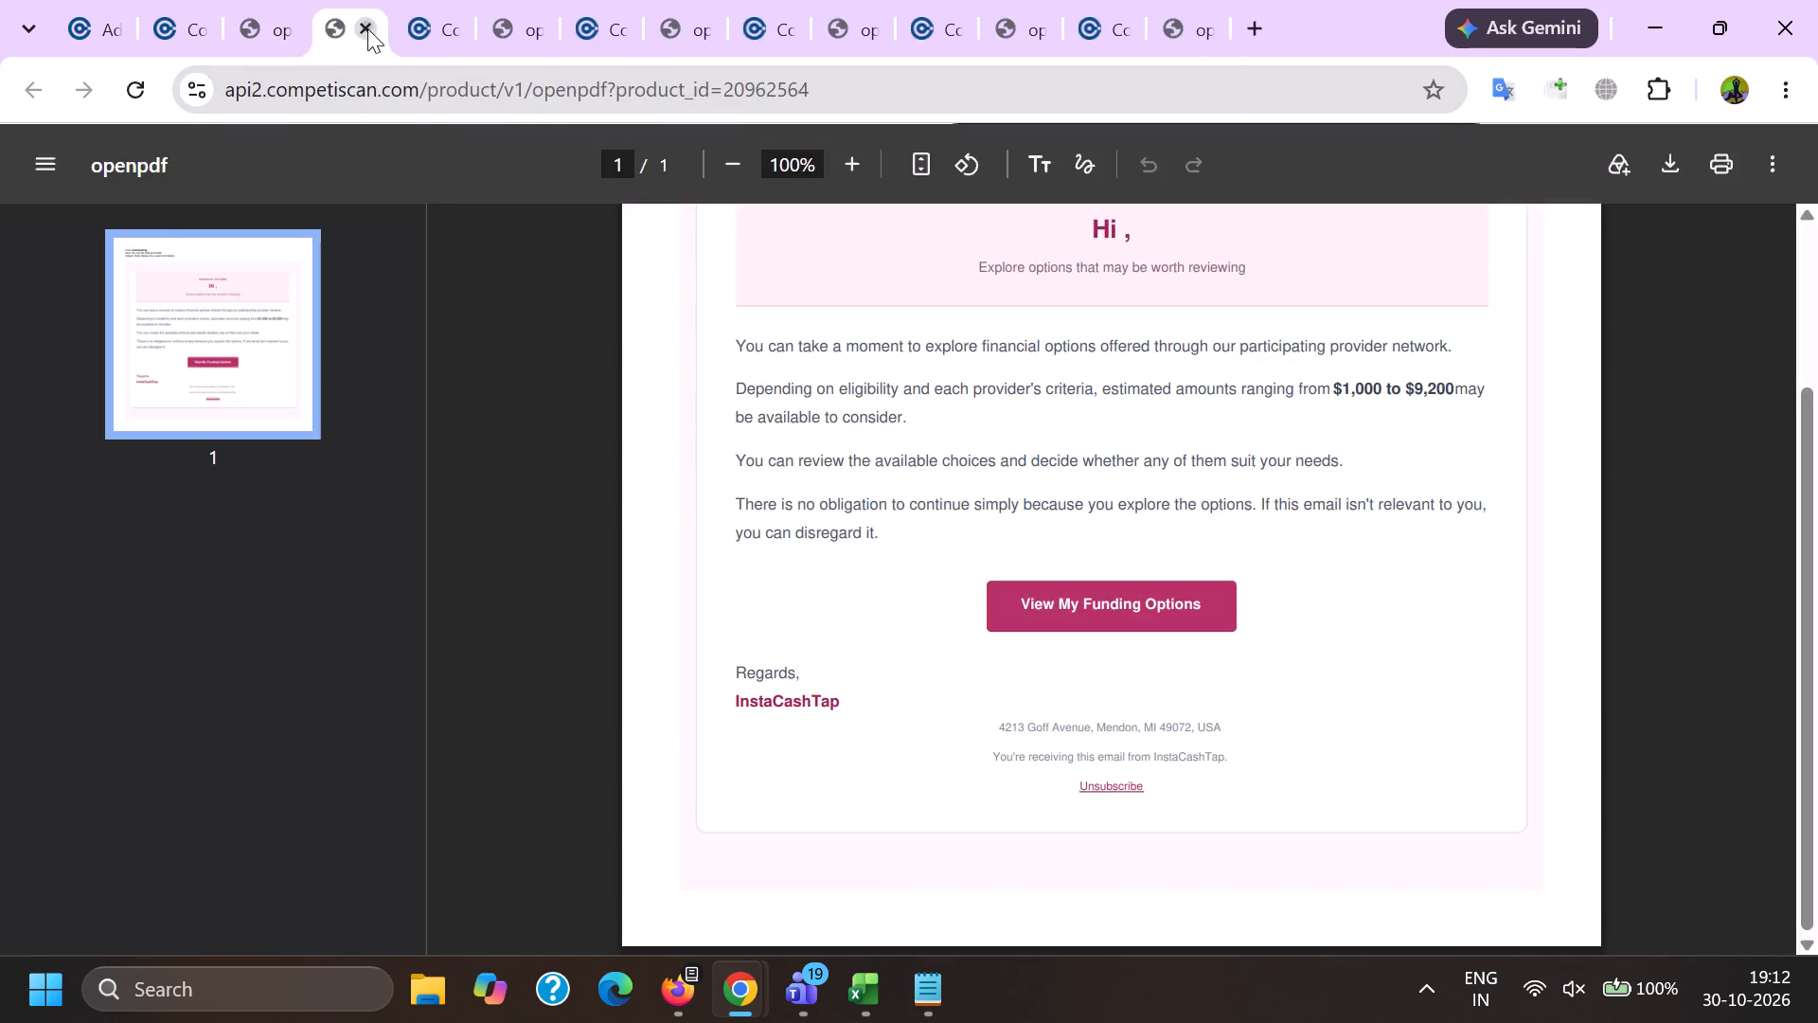
Close the record and PDF tabs of the first product still open after the admin portal tab.
{"action": "left_click", "coordinate": [209, 0]}
{"action": "double_click", "coordinate": [196, 27]}
Check product 20962600's PDF against its record and delete the stray space before the period after "Continue" in the product headline.
{"action": "left_click", "coordinate": [264, 7]}
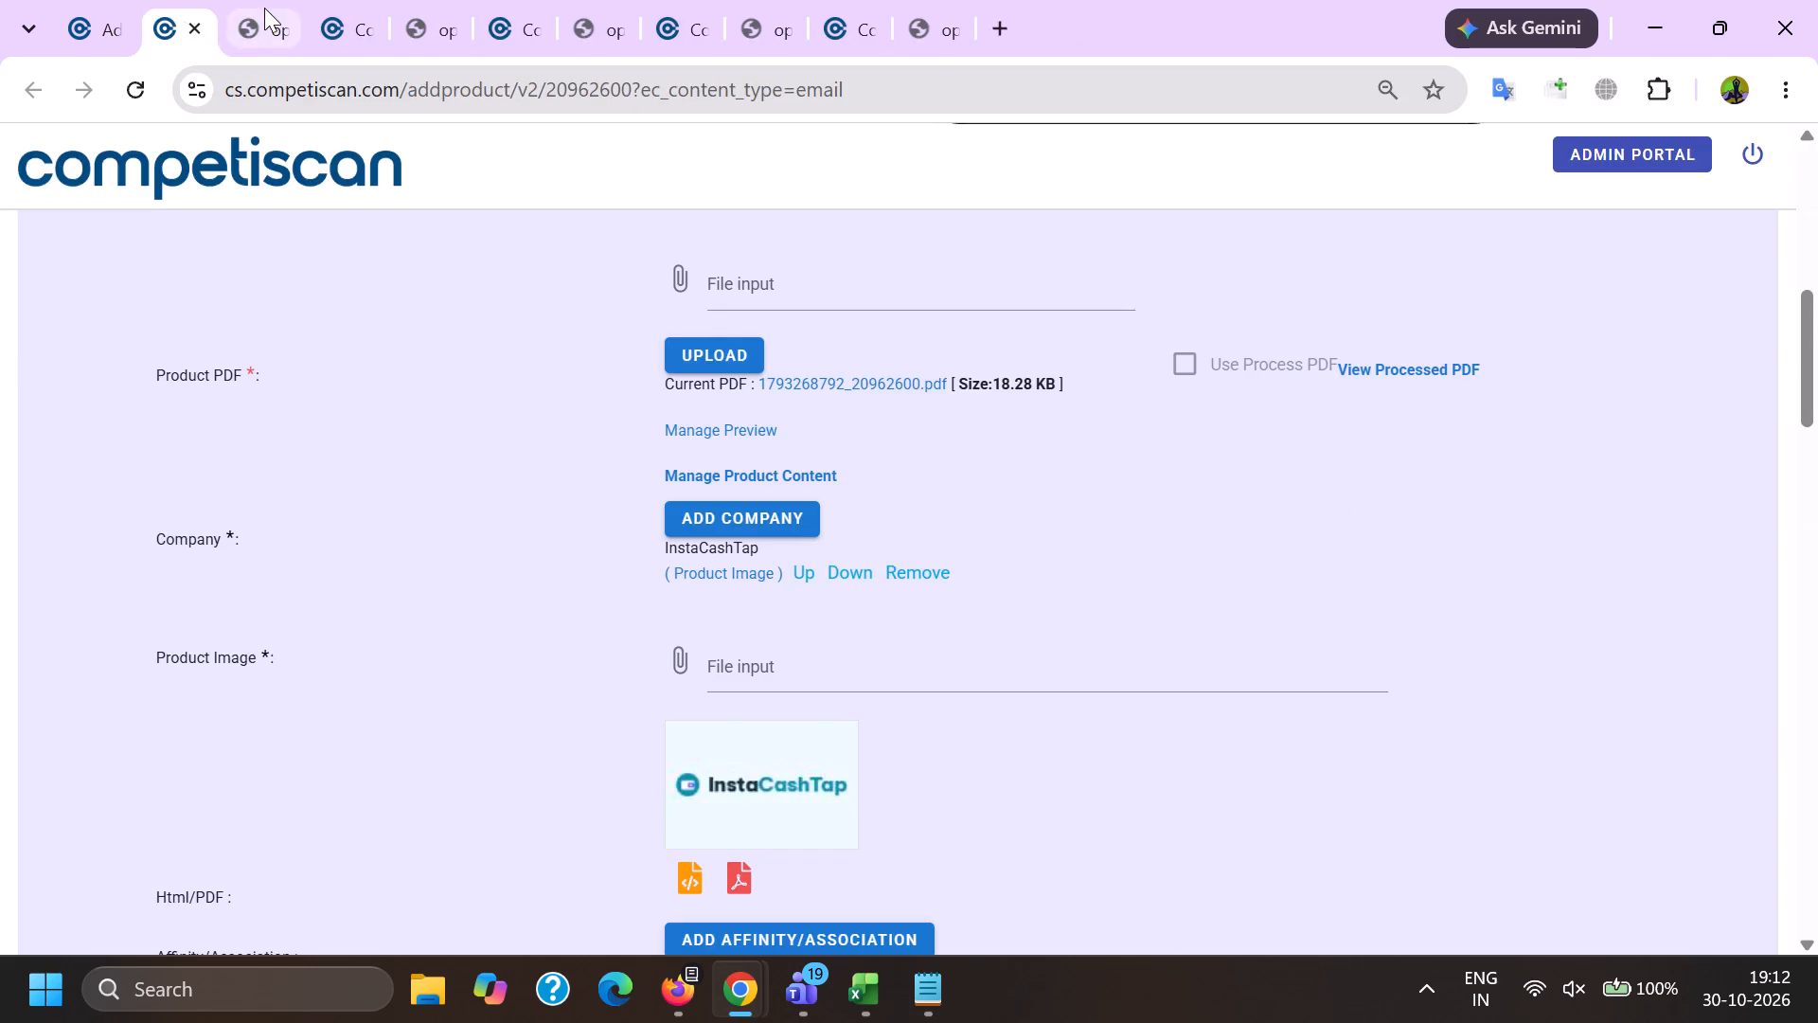
{"action": "left_click_drag", "start_coordinate": [1817, 311], "coordinate": [1817, 1021]}
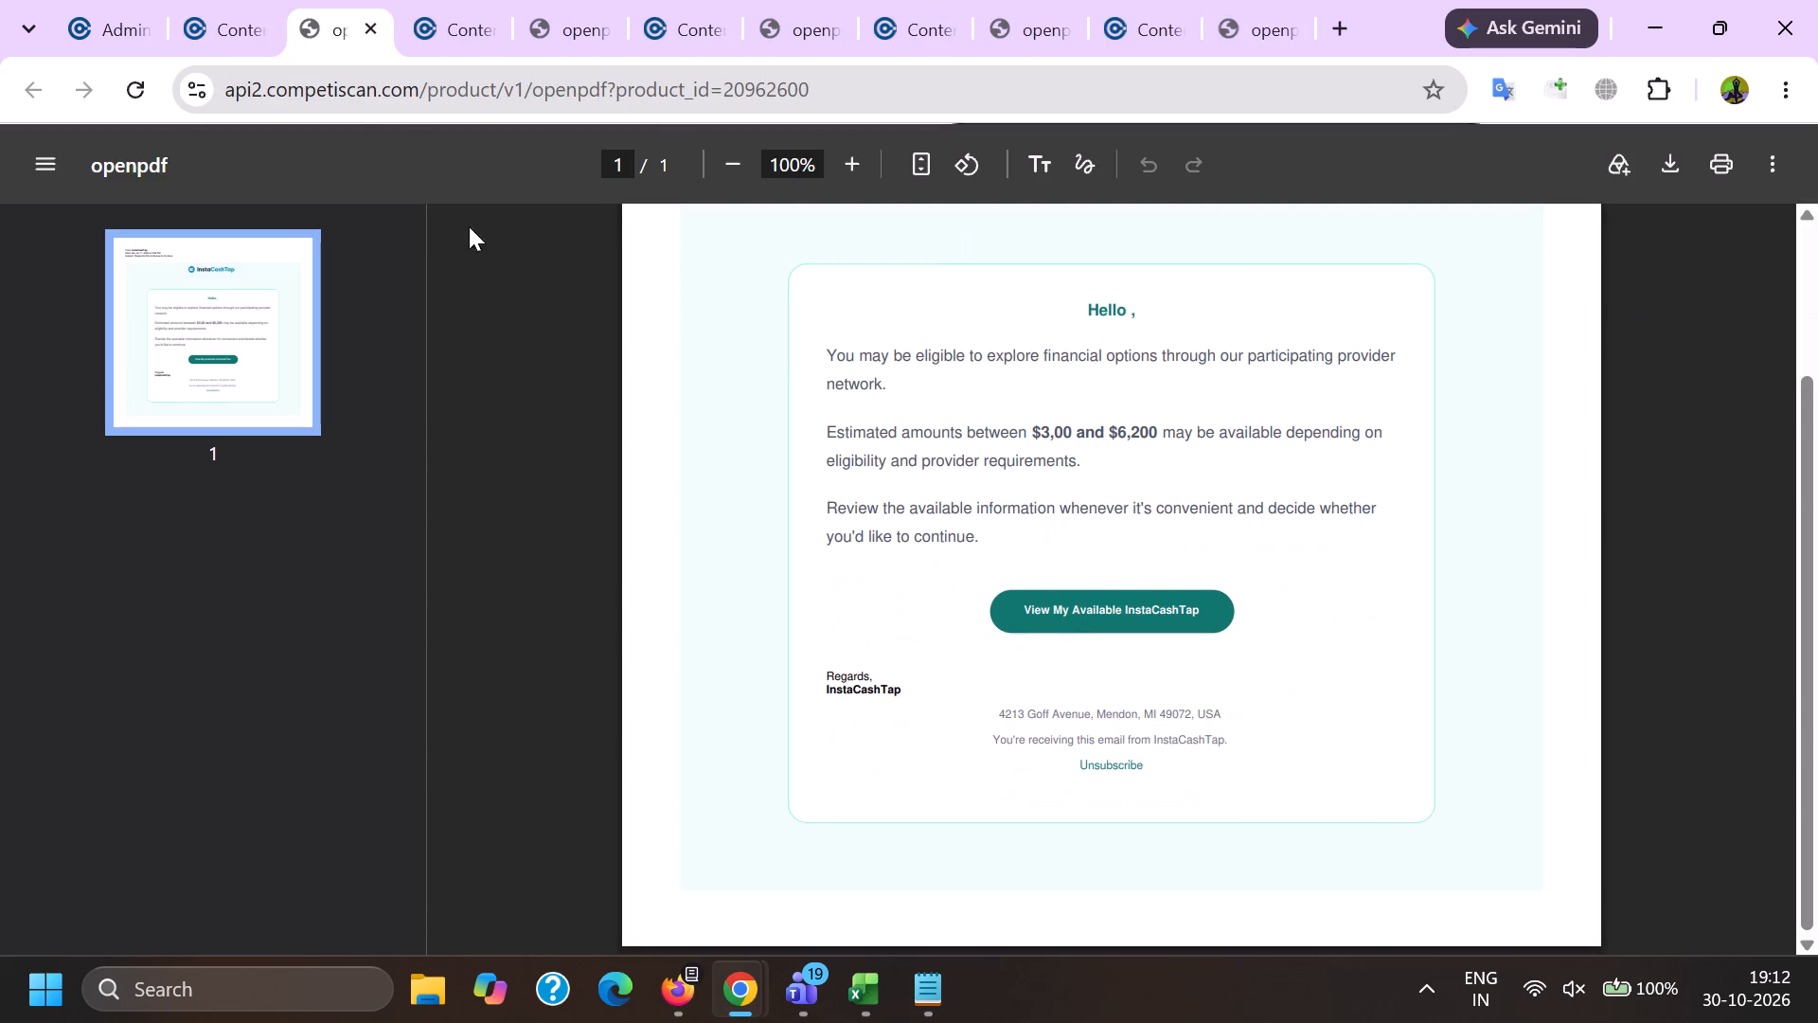
{"action": "left_click", "coordinate": [248, 0]}
{"action": "scroll", "coordinate": [830, 543], "scroll_direction": "down", "scroll_amount": 10}
{"action": "left_click_drag", "start_coordinate": [977, 505], "coordinate": [294, 377]}
{"action": "scroll", "coordinate": [951, 571], "scroll_direction": "up", "scroll_amount": 16}
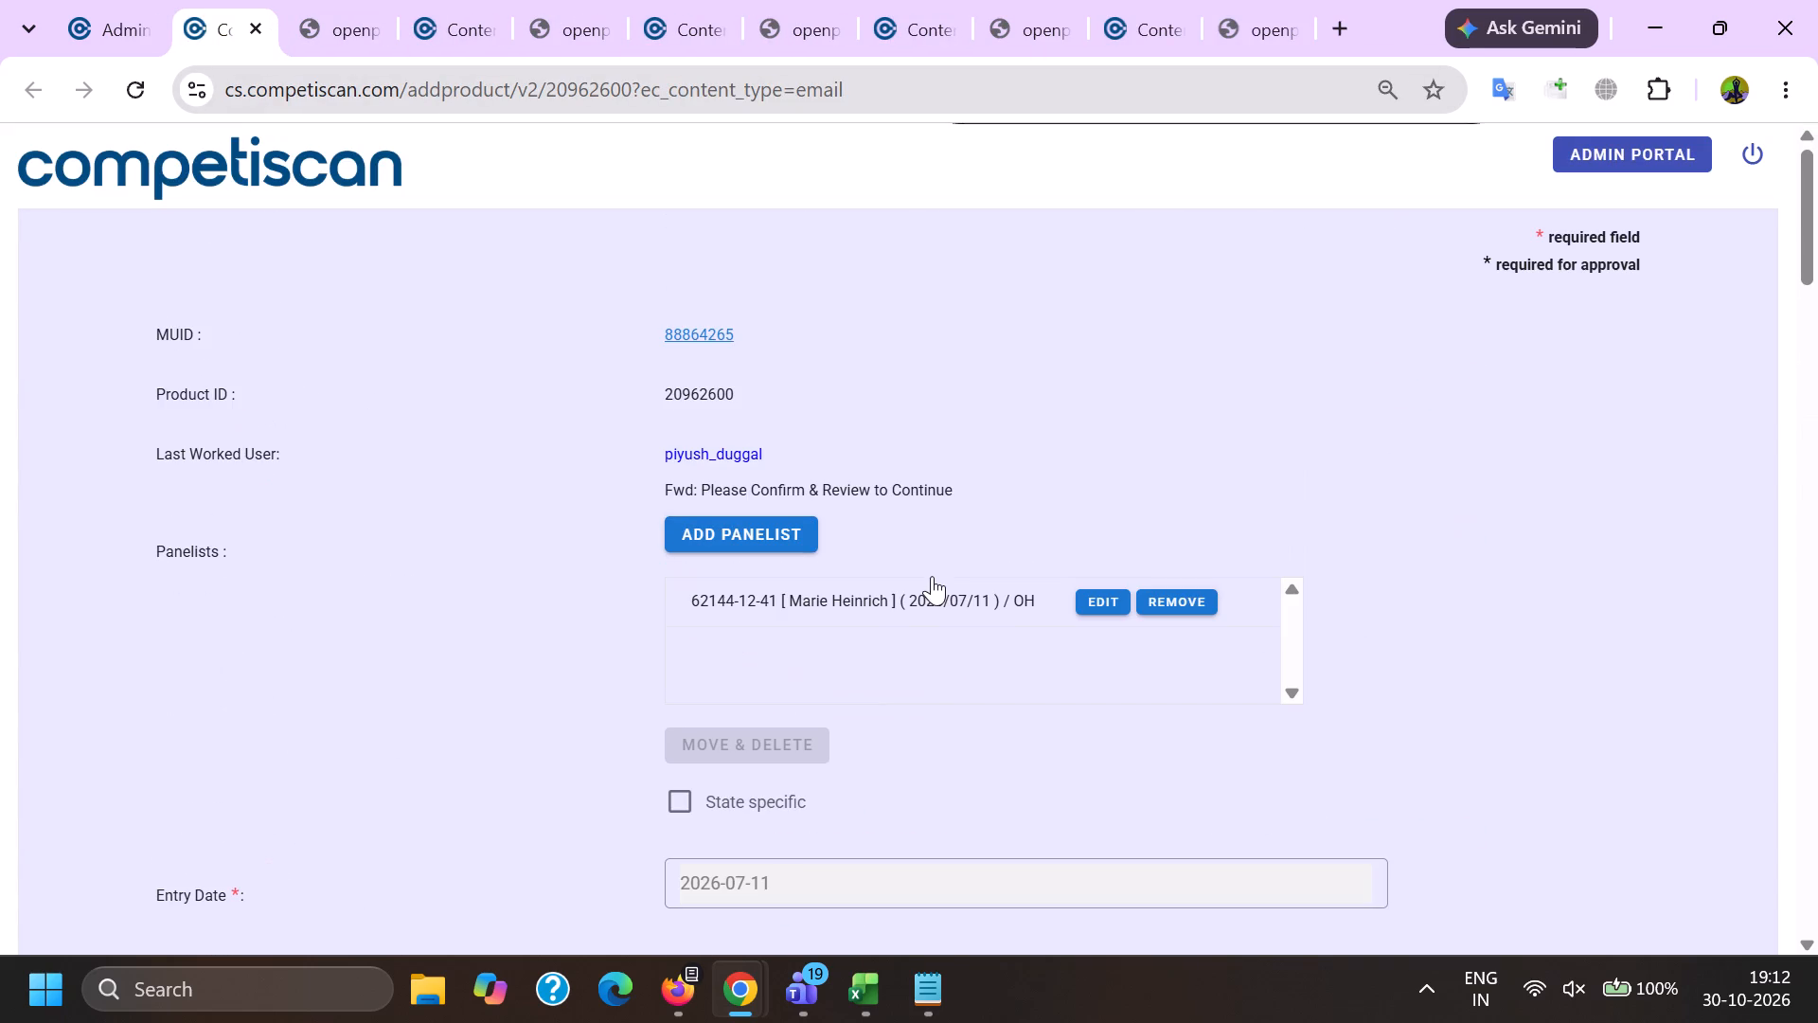
{"action": "scroll", "coordinate": [931, 568], "scroll_direction": "down", "scroll_amount": 16}
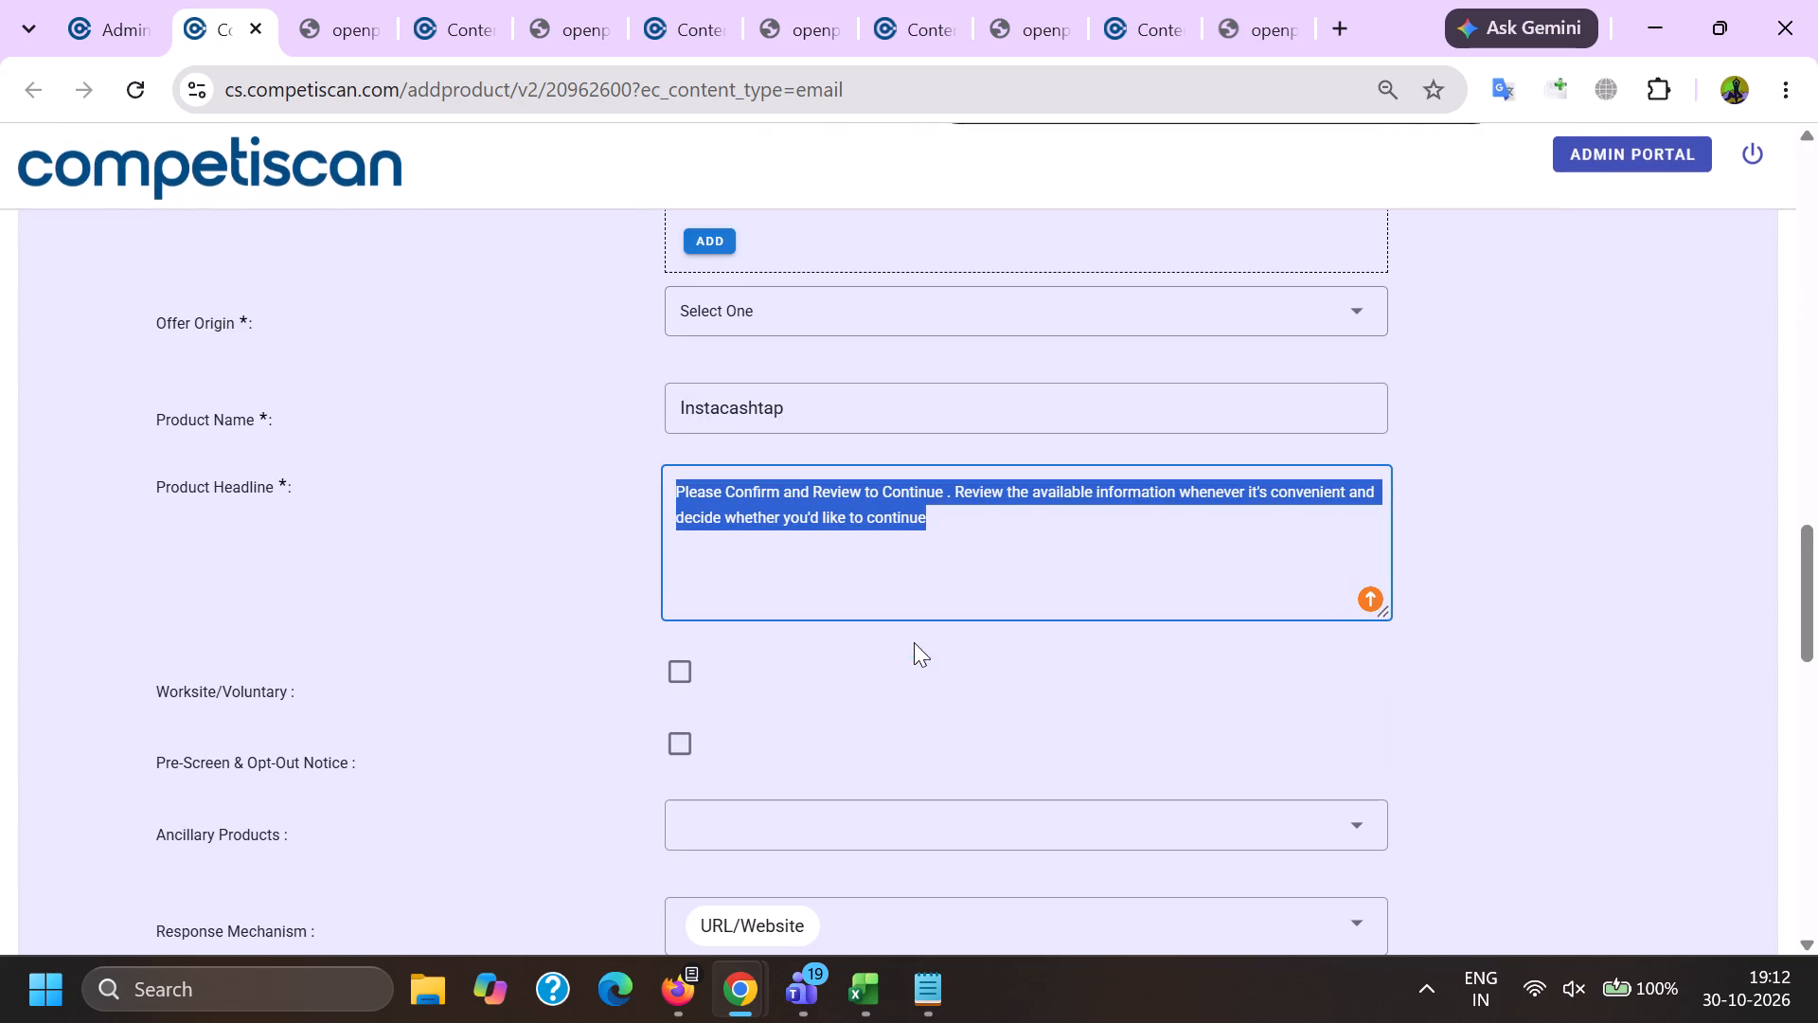
{"action": "left_click", "coordinate": [942, 497]}
{"action": "left_click", "coordinate": [949, 491]}
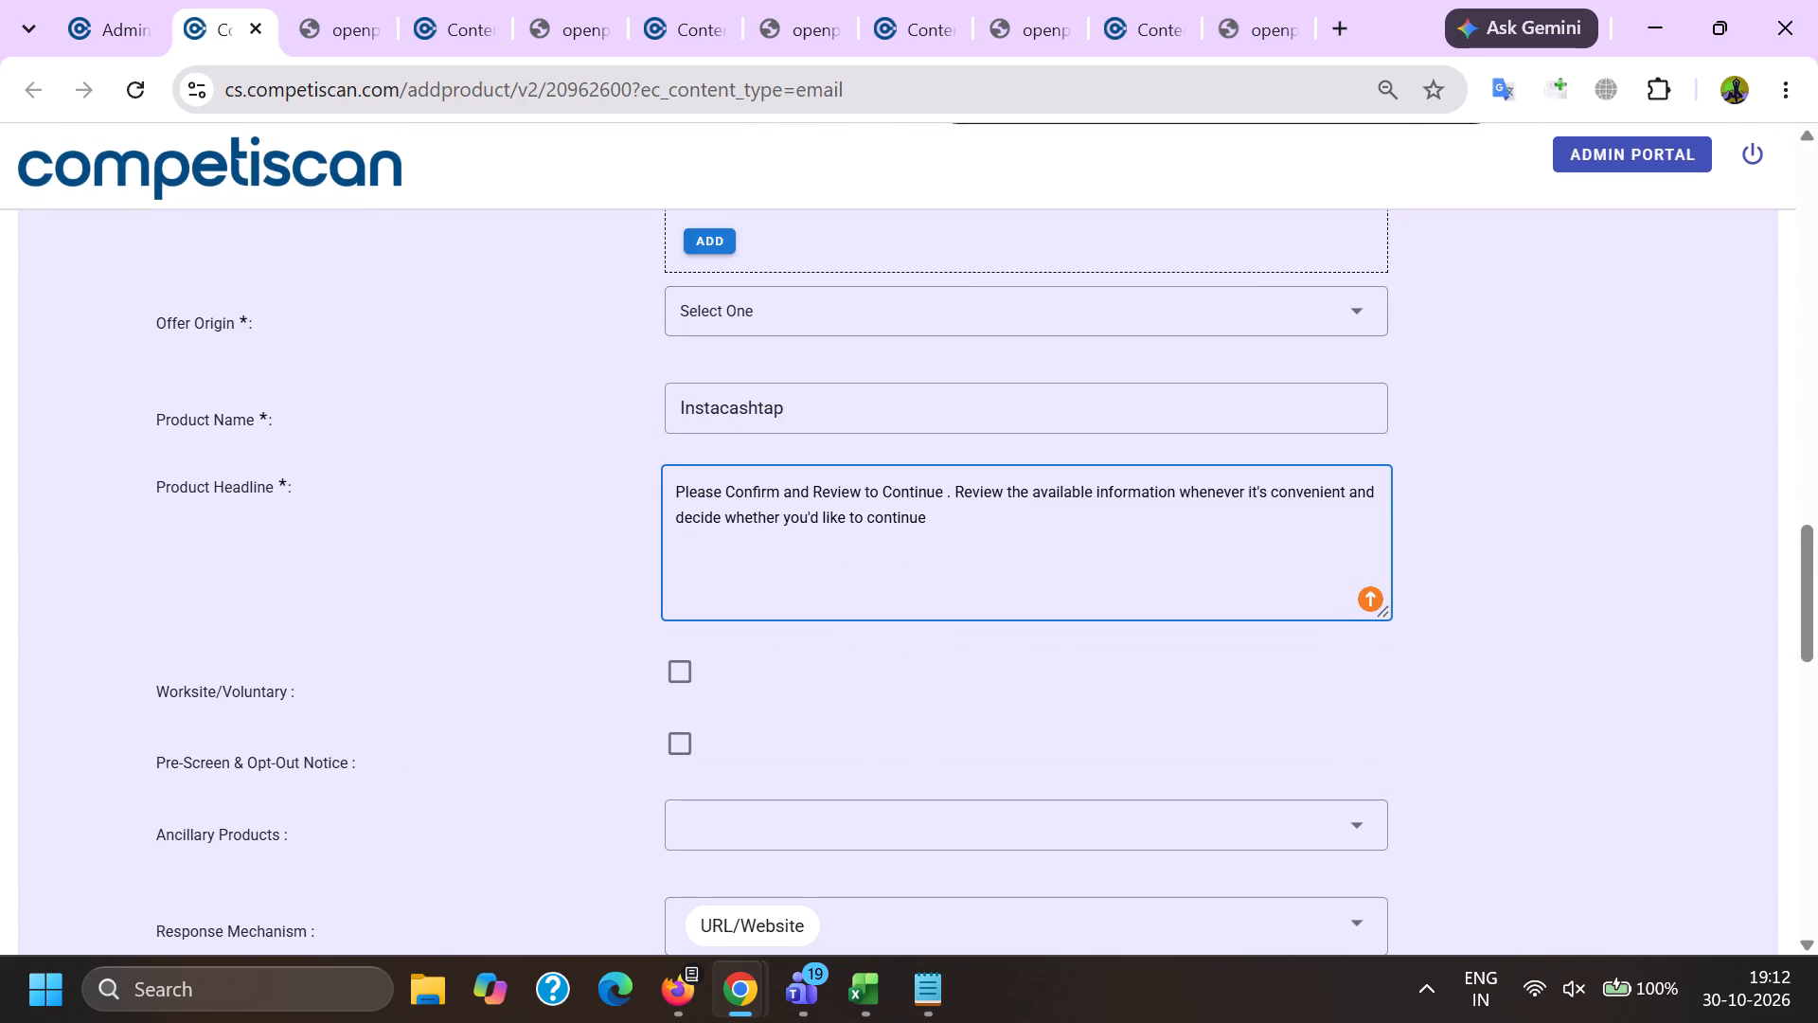
{"action": "key", "text": "BackSpace"}
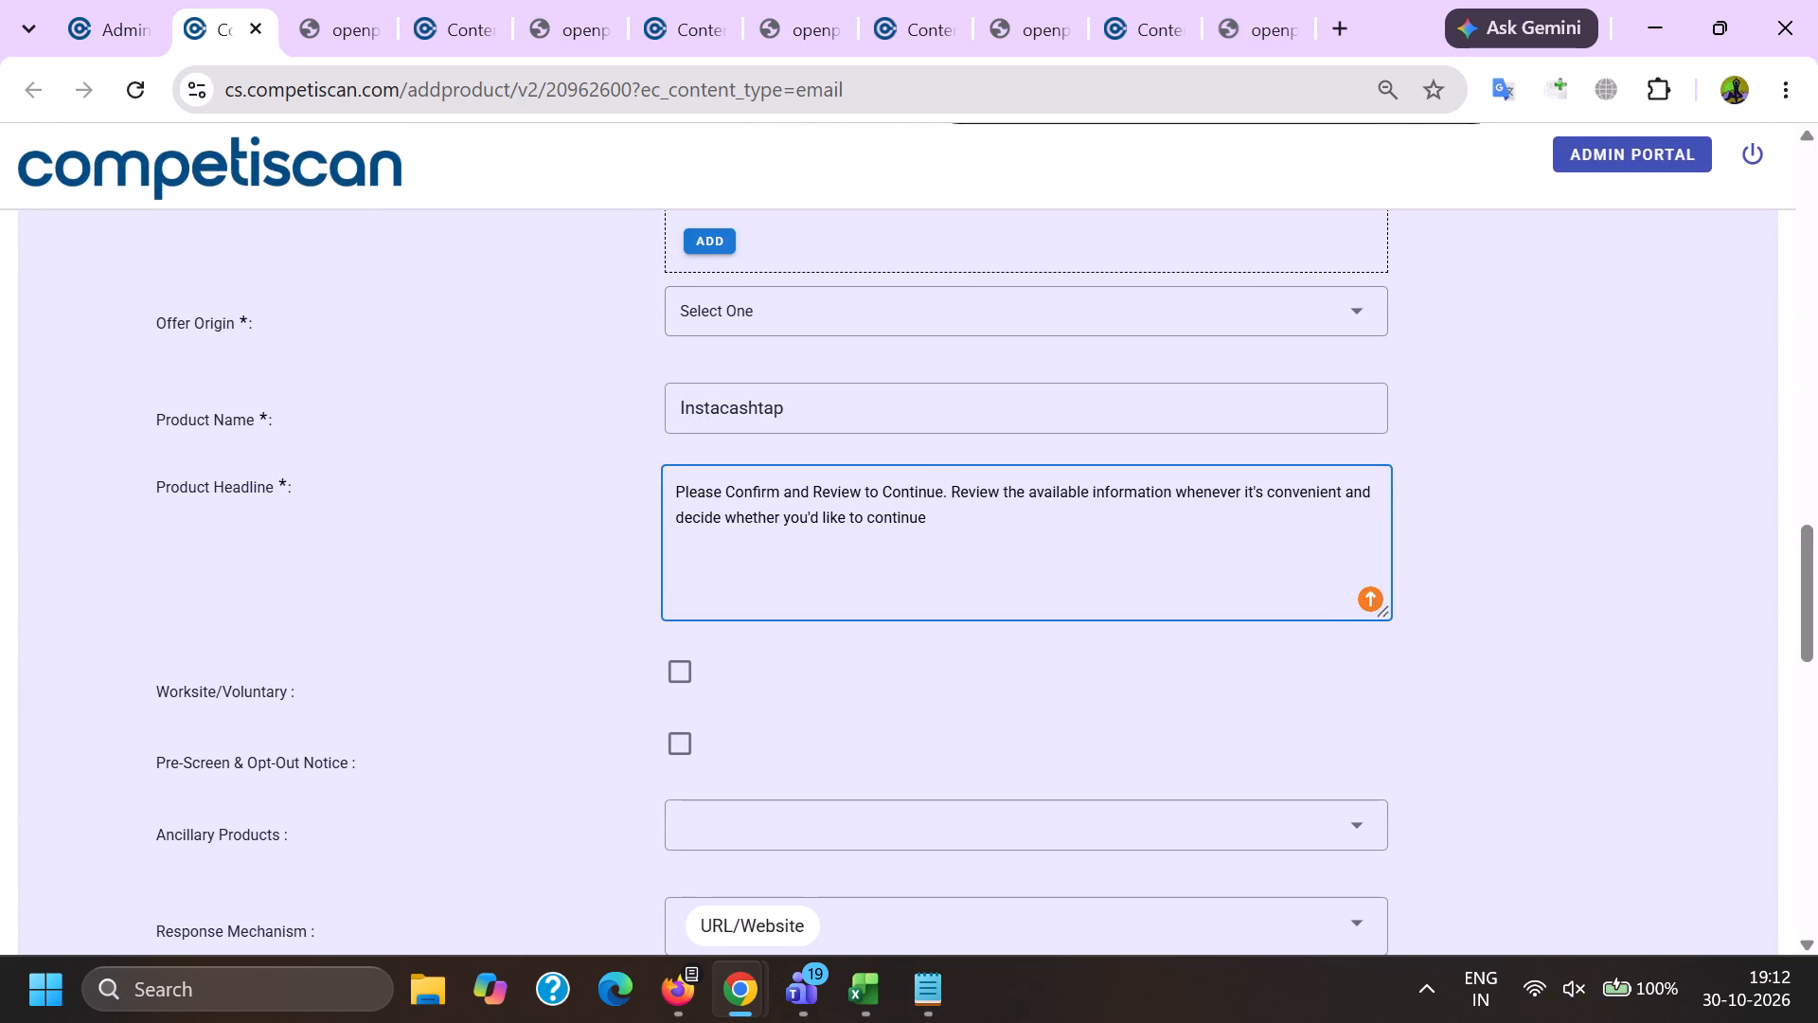
Recheck product 20962600's headline and remaining fields, and set its product status to Approved.
{"action": "left_click_drag", "start_coordinate": [1003, 547], "coordinate": [86, 443]}
{"action": "scroll", "coordinate": [569, 478], "scroll_direction": "down", "scroll_amount": 5}
{"action": "scroll", "coordinate": [566, 478], "scroll_direction": "down", "scroll_amount": 16}
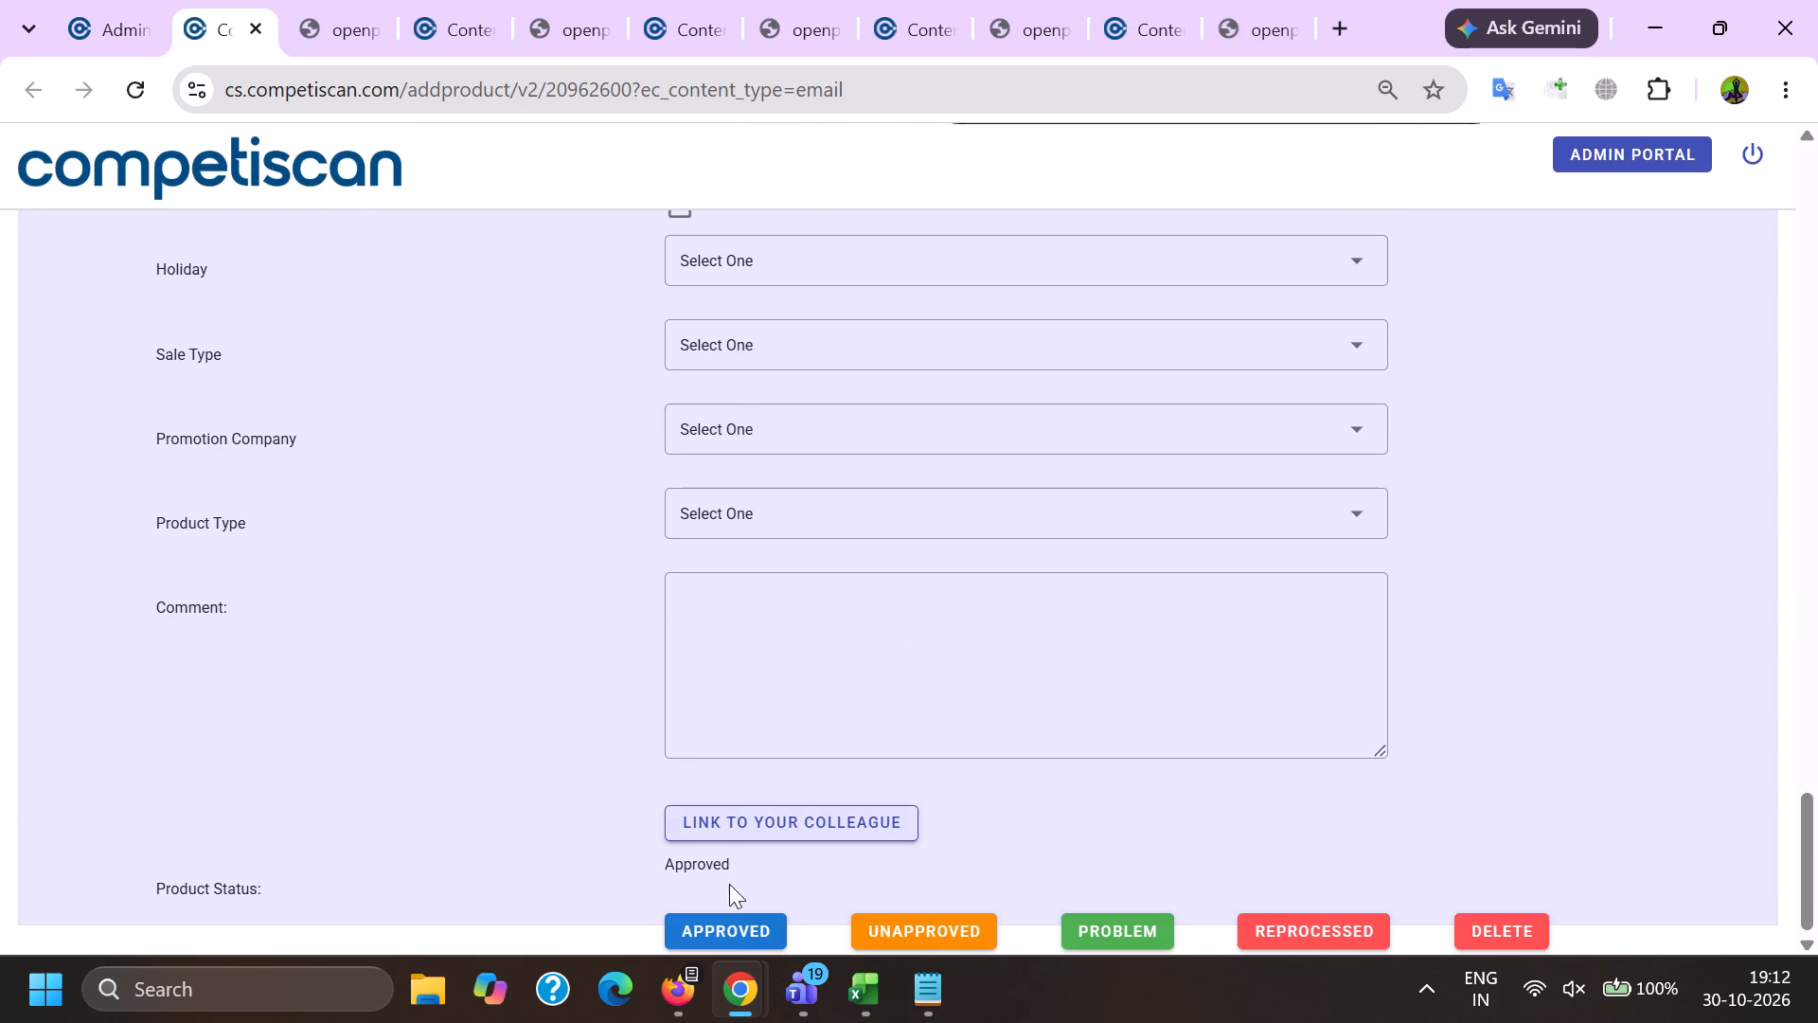
{"action": "left_click", "coordinate": [735, 918]}
Review product 20962627's PDF against its record's company, headline and remaining fields, and close both tabs.
{"action": "left_click", "coordinate": [552, 0]}
{"action": "left_click", "coordinate": [473, 0]}
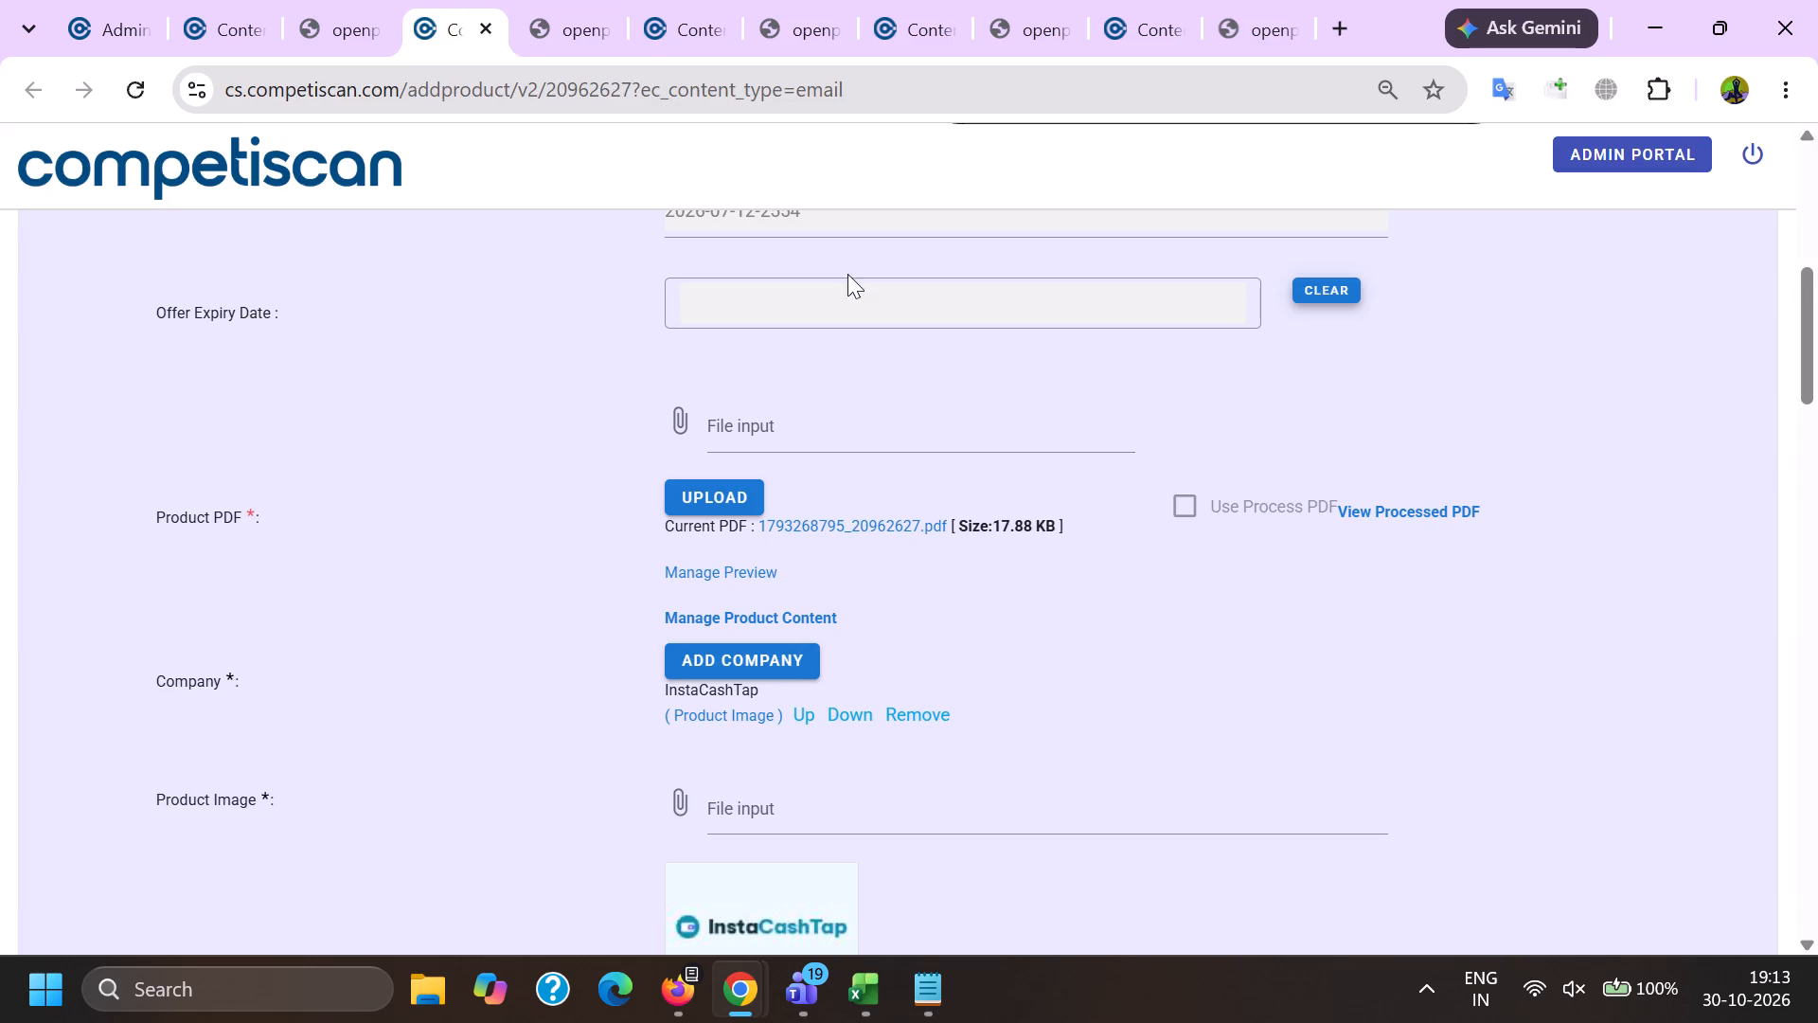
{"action": "left_click", "coordinate": [591, 0]}
{"action": "left_click", "coordinate": [534, 0]}
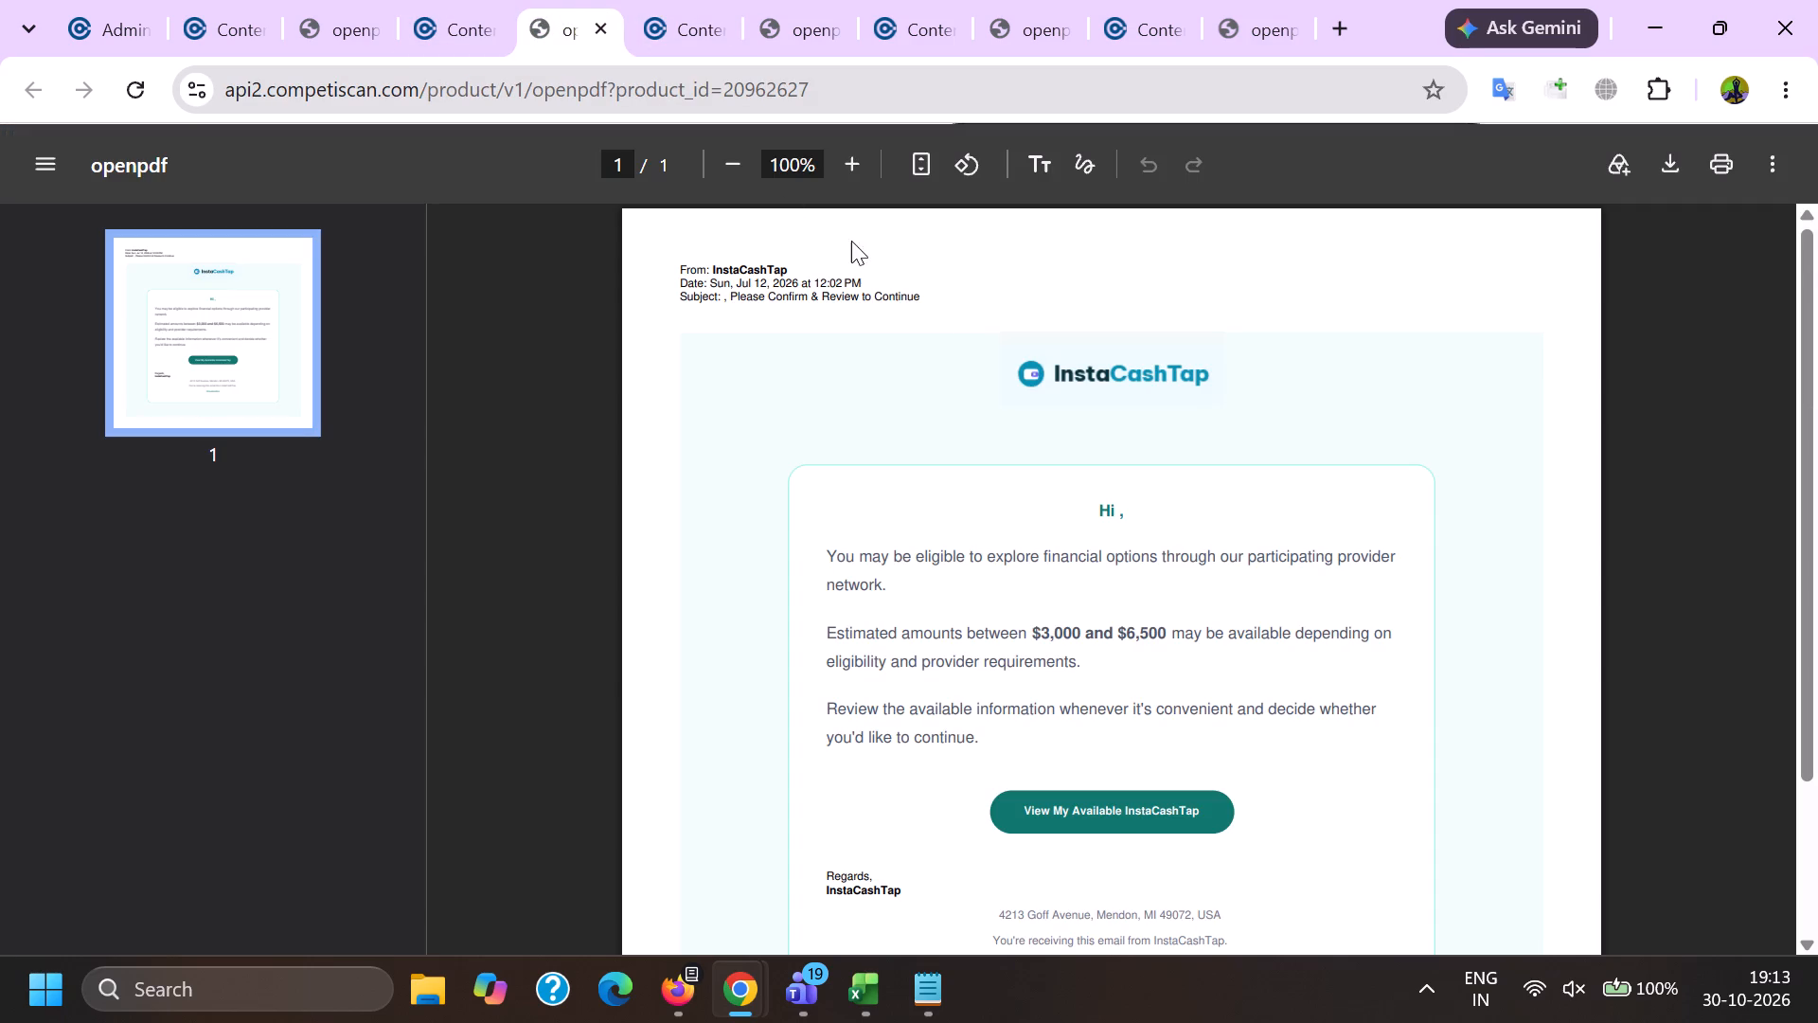
{"action": "left_click", "coordinate": [480, 0]}
{"action": "scroll", "coordinate": [938, 373], "scroll_direction": "down", "scroll_amount": 9}
{"action": "scroll", "coordinate": [1005, 506], "scroll_direction": "down", "scroll_amount": 2}
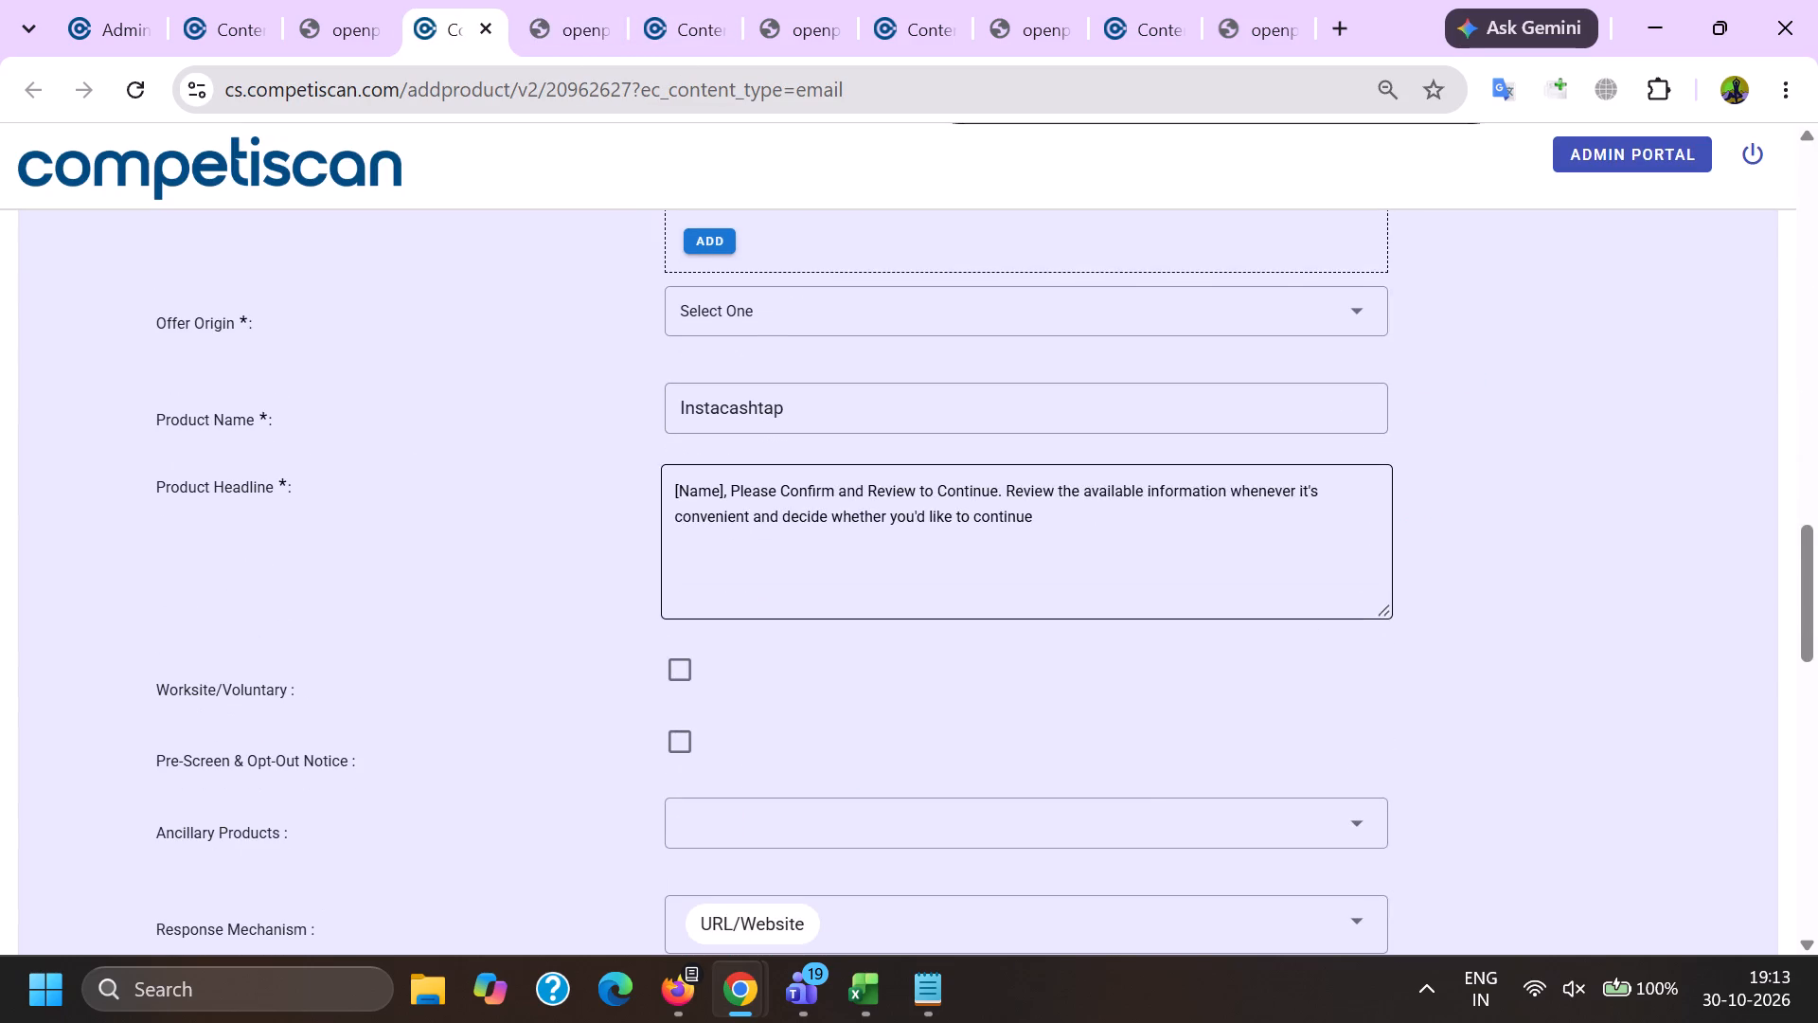
{"action": "left_click_drag", "start_coordinate": [1126, 549], "coordinate": [190, 455]}
{"action": "scroll", "coordinate": [597, 537], "scroll_direction": "down", "scroll_amount": 17}
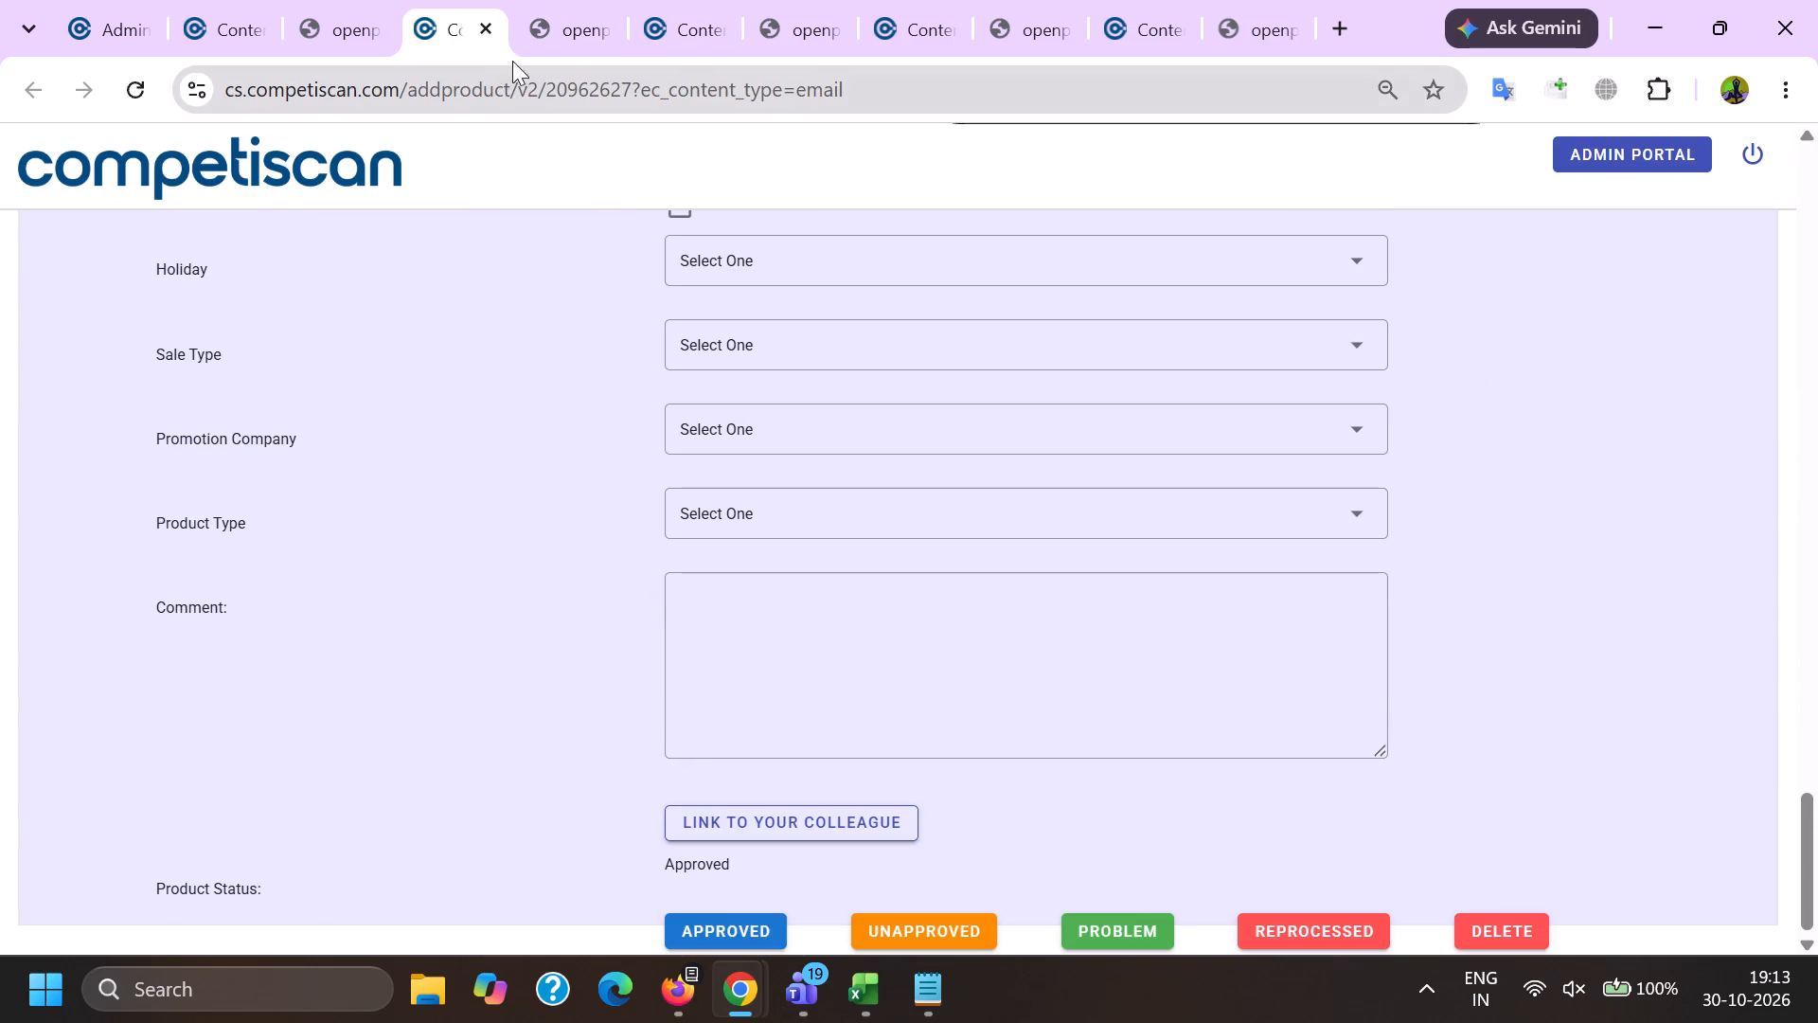
{"action": "double_click", "coordinate": [481, 21]}
Check product 20962668's PDF against its record's category, headline, state and remaining fields, and close both tabs.
{"action": "left_click", "coordinate": [540, 0]}
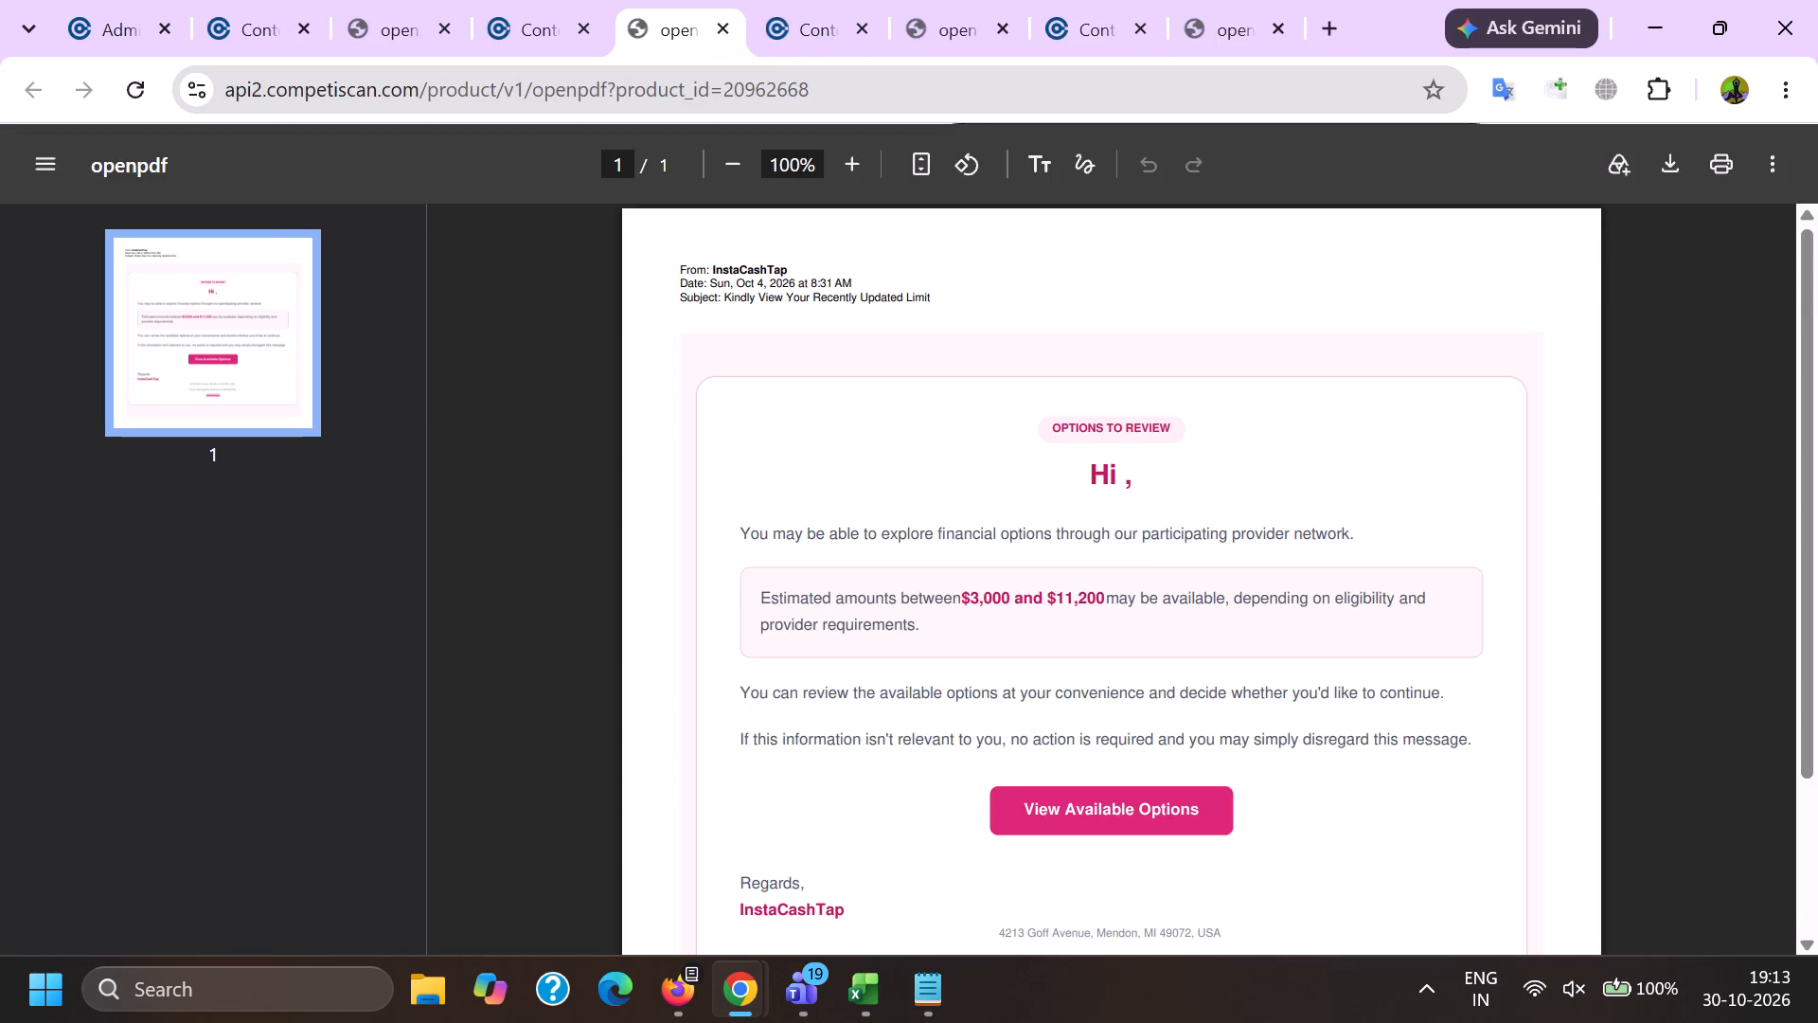
{"action": "scroll", "coordinate": [766, 547], "scroll_direction": "down", "scroll_amount": 18}
{"action": "left_click", "coordinate": [544, 0]}
{"action": "scroll", "coordinate": [993, 426], "scroll_direction": "down", "scroll_amount": 8}
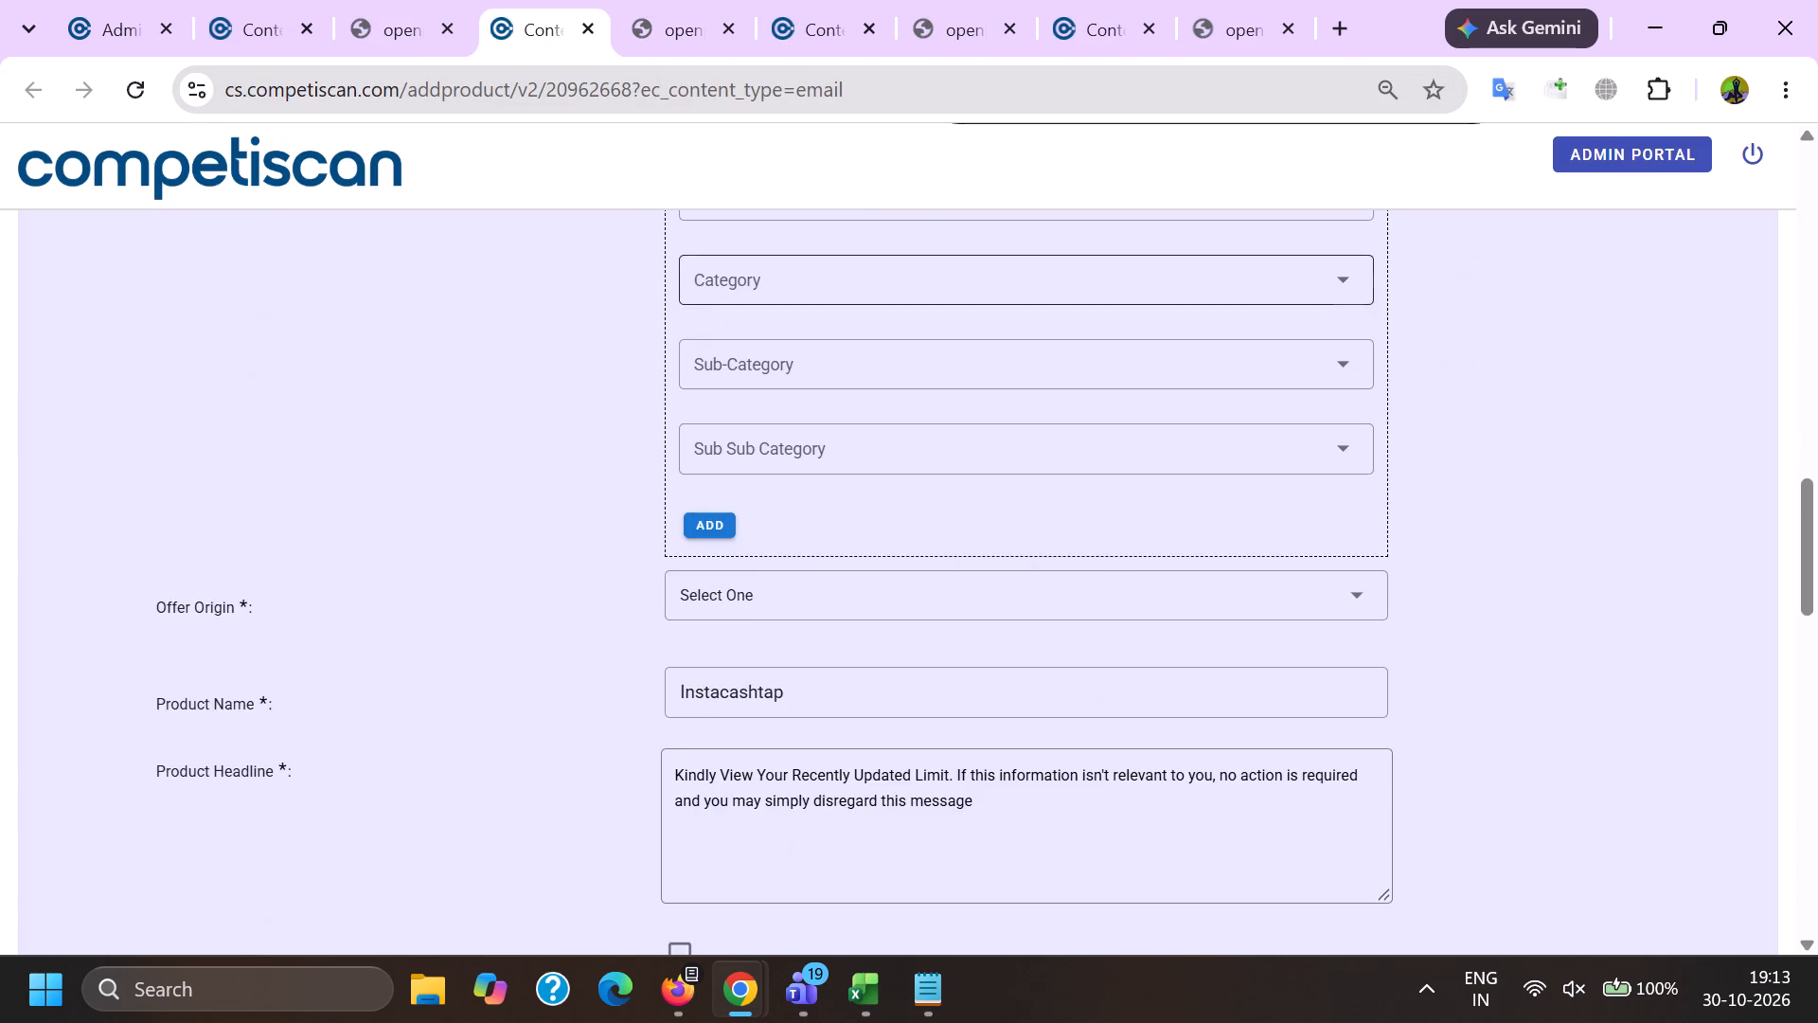
{"action": "scroll", "coordinate": [982, 463], "scroll_direction": "down", "scroll_amount": 2}
{"action": "left_click_drag", "start_coordinate": [1074, 558], "coordinate": [341, 476]}
{"action": "scroll", "coordinate": [704, 573], "scroll_direction": "down", "scroll_amount": 11}
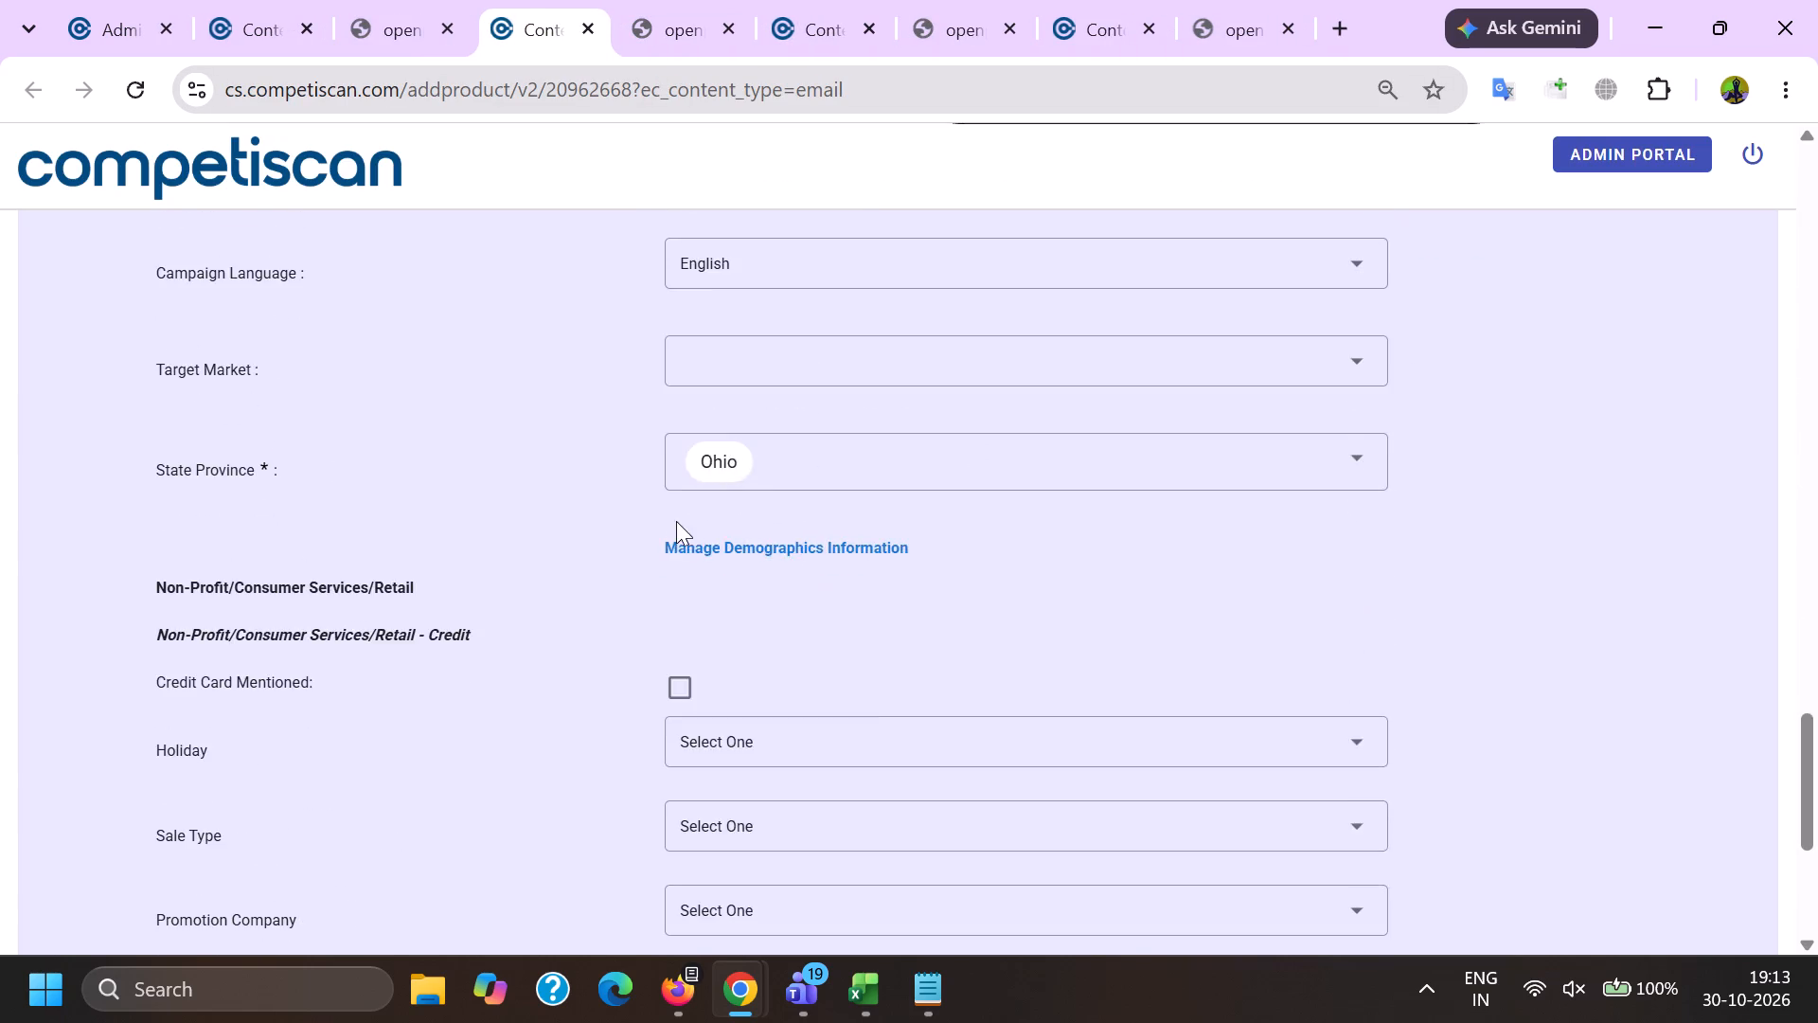
{"action": "scroll", "coordinate": [676, 521], "scroll_direction": "down", "scroll_amount": 2}
{"action": "double_click", "coordinate": [579, 30]}
Compare Capital One product 20958719's PDF with its record's companies, headline and payment card details, and close both tabs.
{"action": "left_click", "coordinate": [706, 0]}
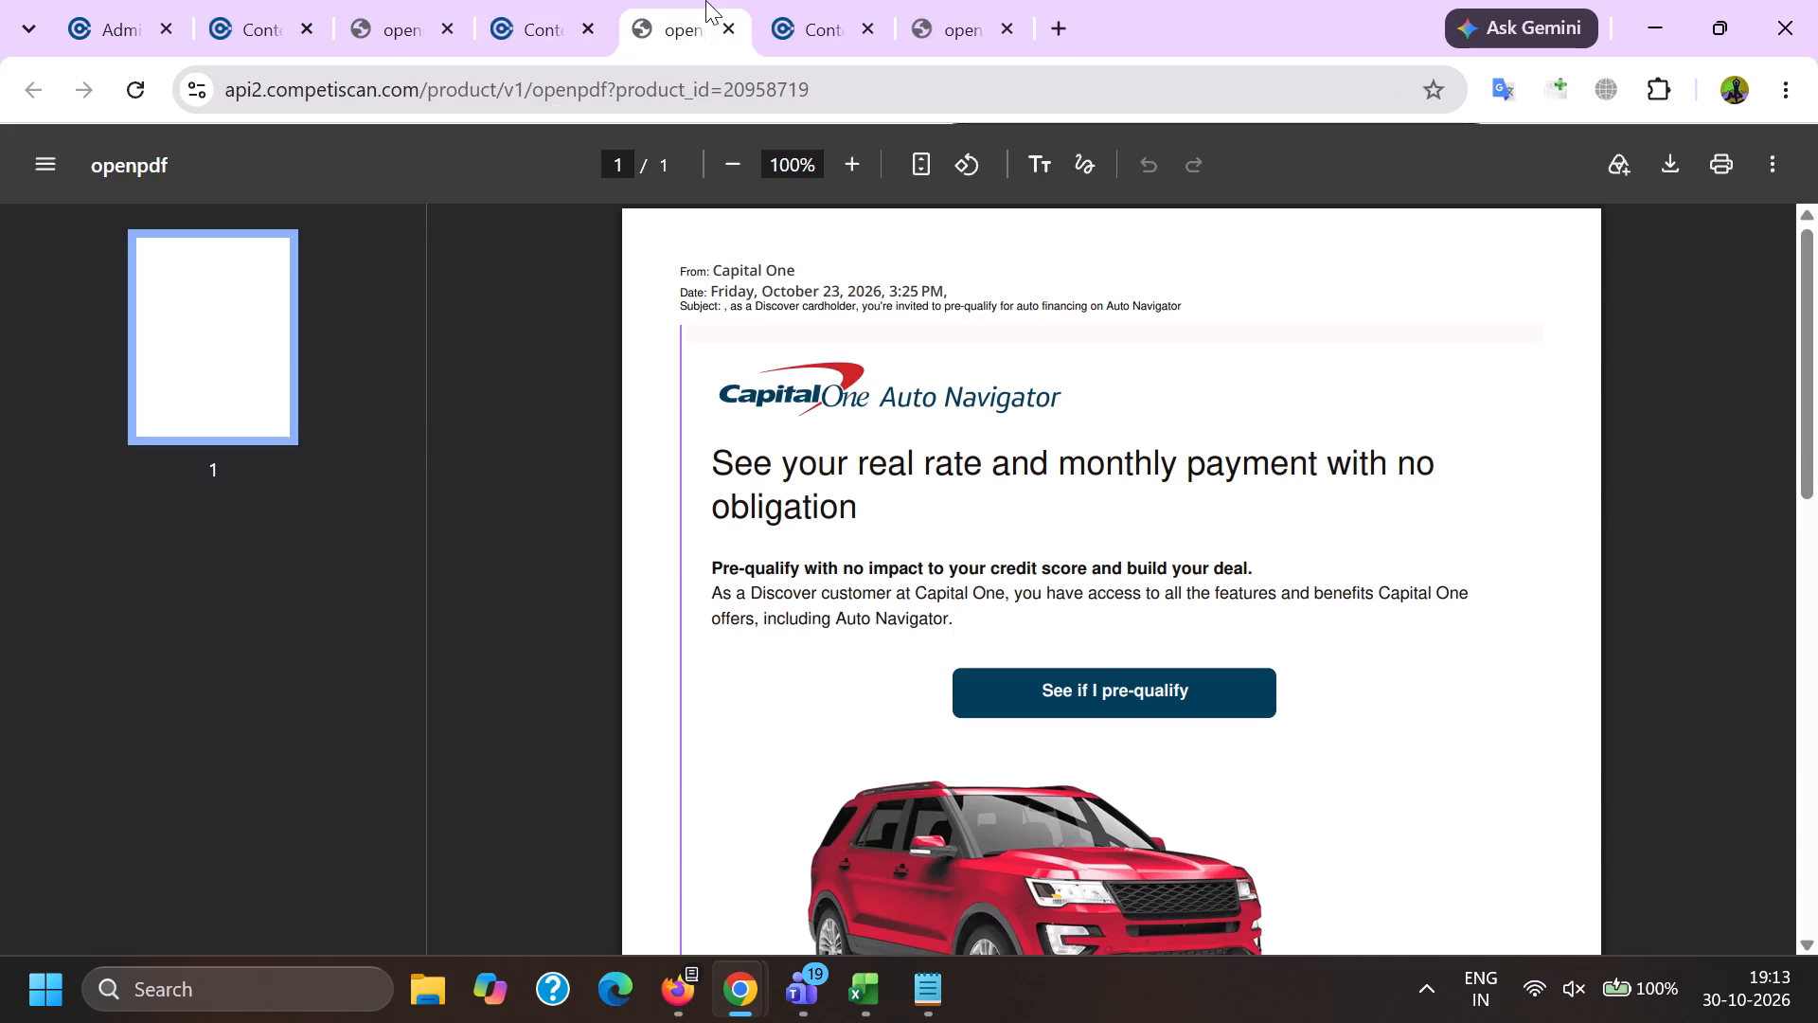
{"action": "scroll", "coordinate": [844, 371], "scroll_direction": "down", "scroll_amount": 13}
{"action": "scroll", "coordinate": [838, 424], "scroll_direction": "up", "scroll_amount": 7}
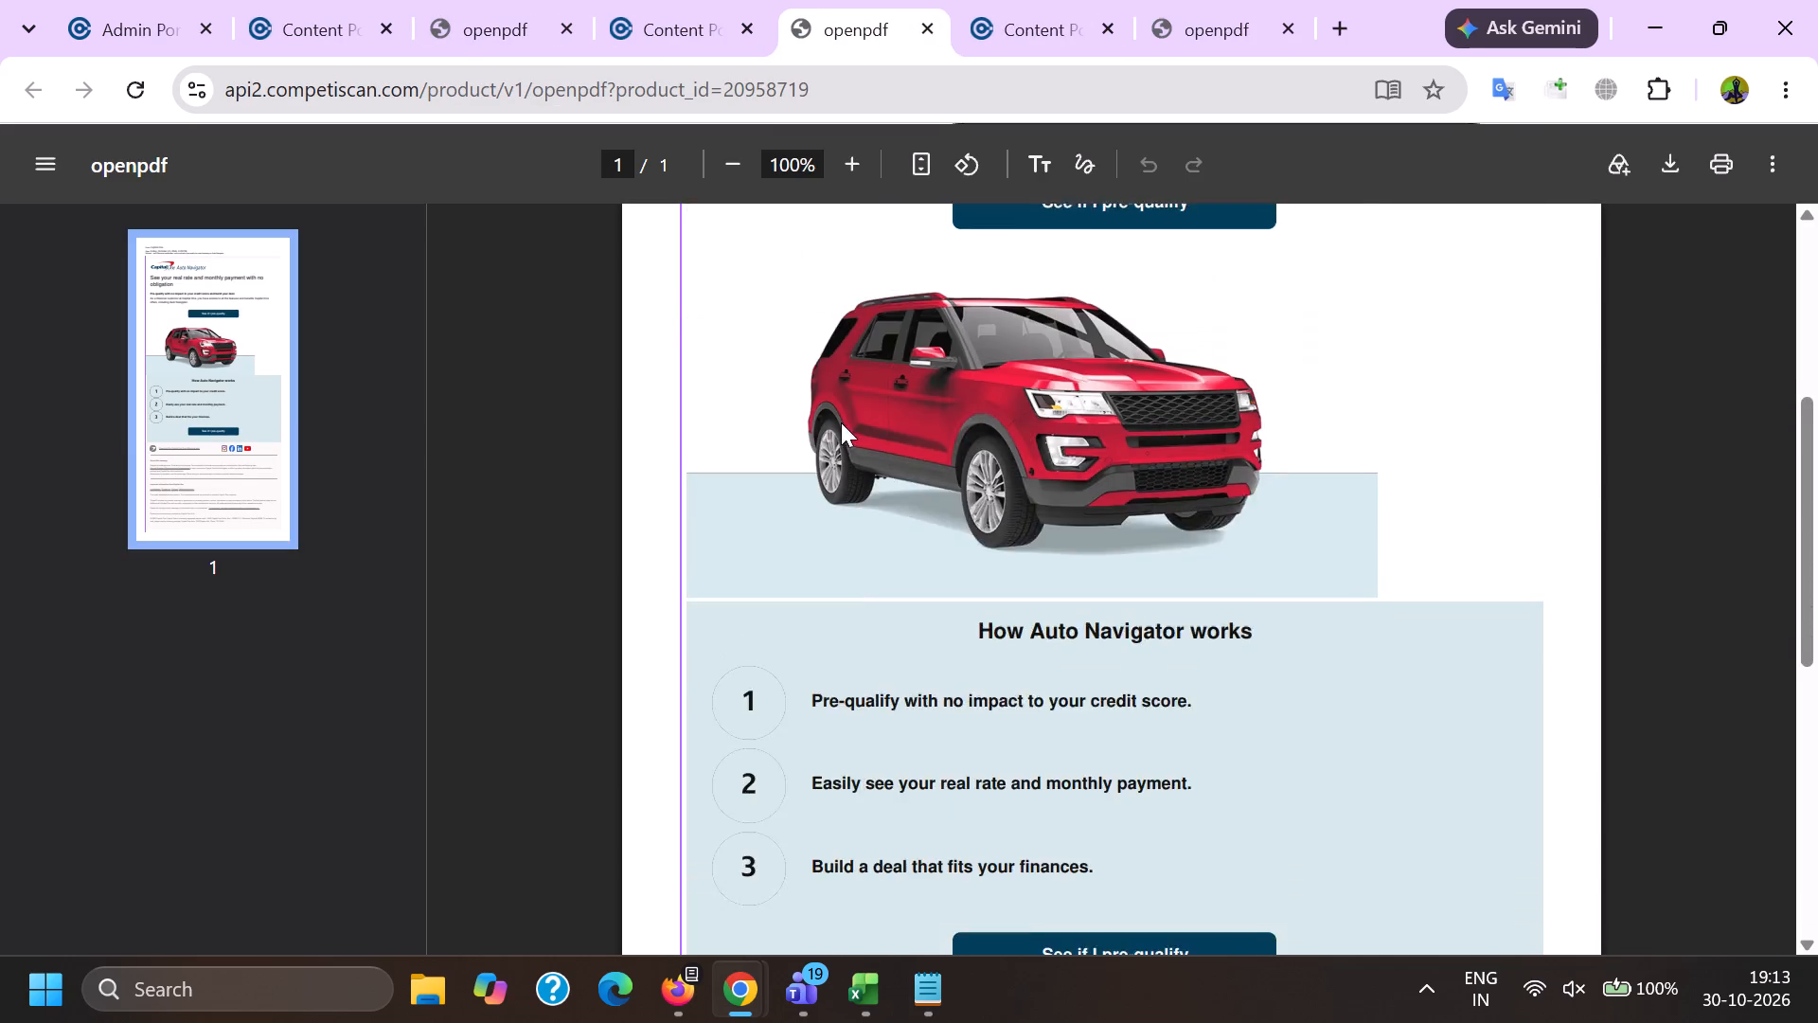
{"action": "scroll", "coordinate": [841, 422], "scroll_direction": "up", "scroll_amount": 2}
{"action": "left_click", "coordinate": [695, 0]}
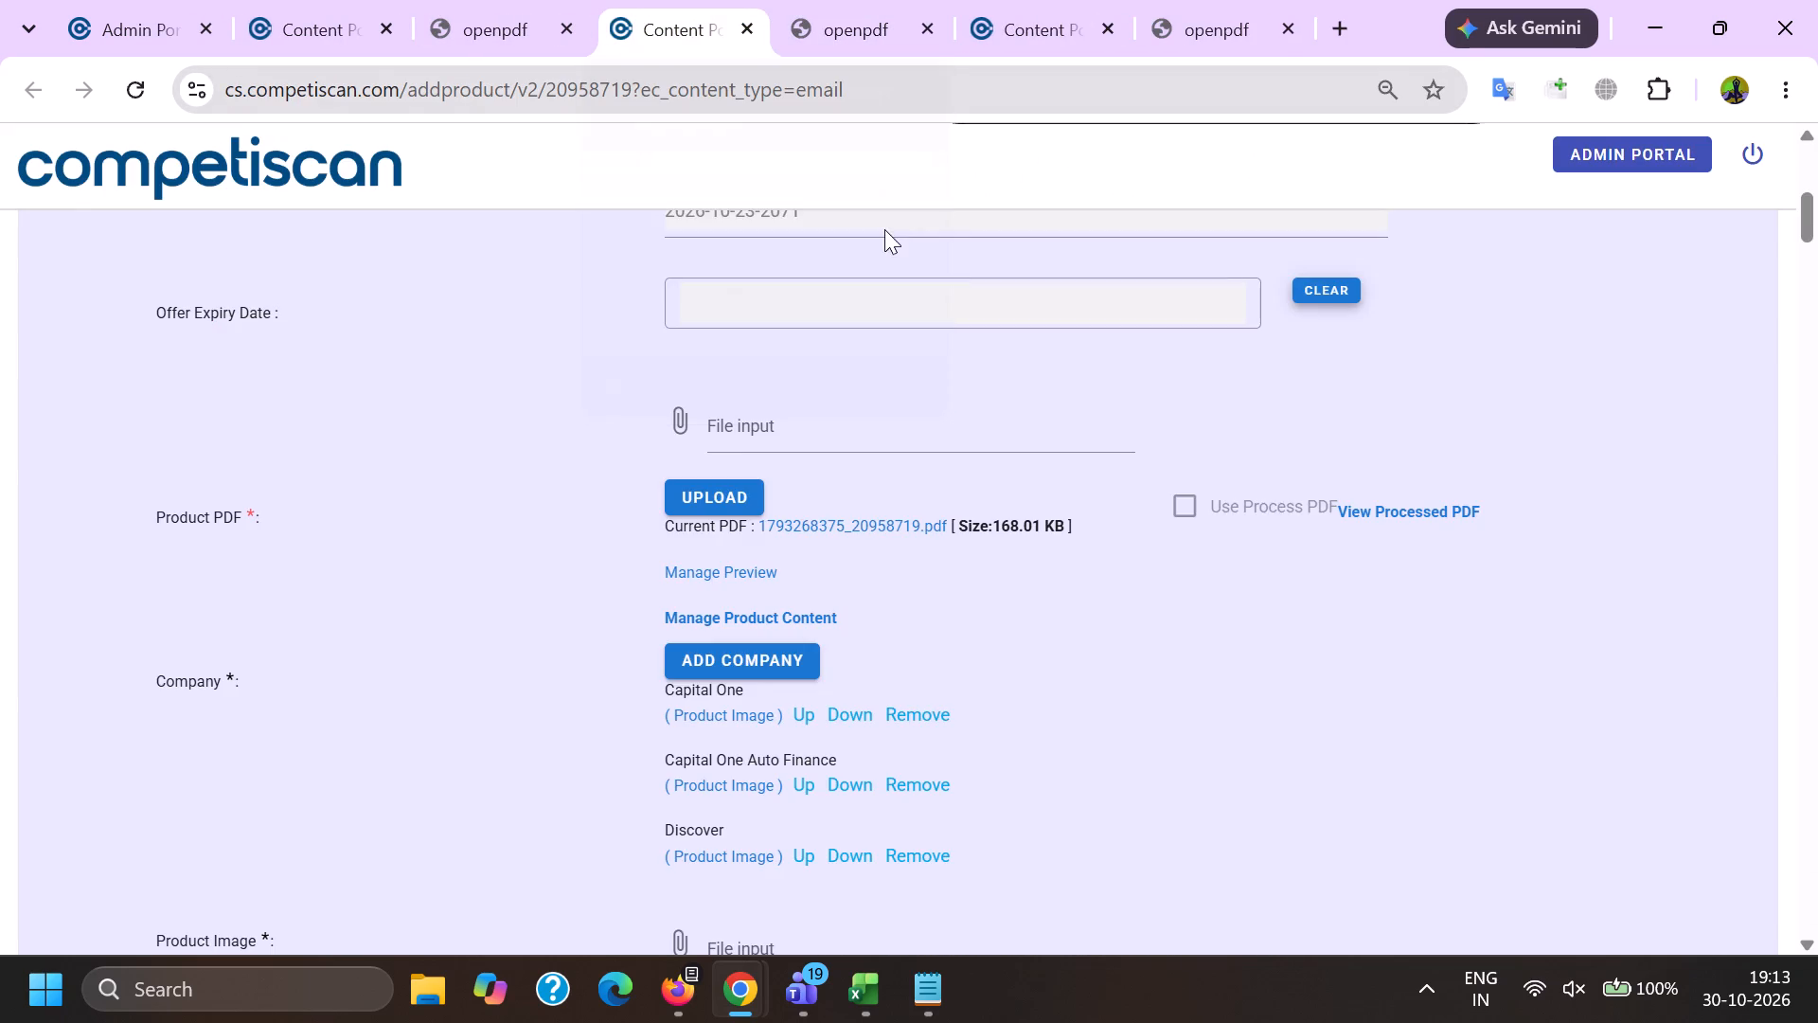
{"action": "scroll", "coordinate": [918, 375], "scroll_direction": "down", "scroll_amount": 8}
{"action": "scroll", "coordinate": [964, 506], "scroll_direction": "up", "scroll_amount": 5}
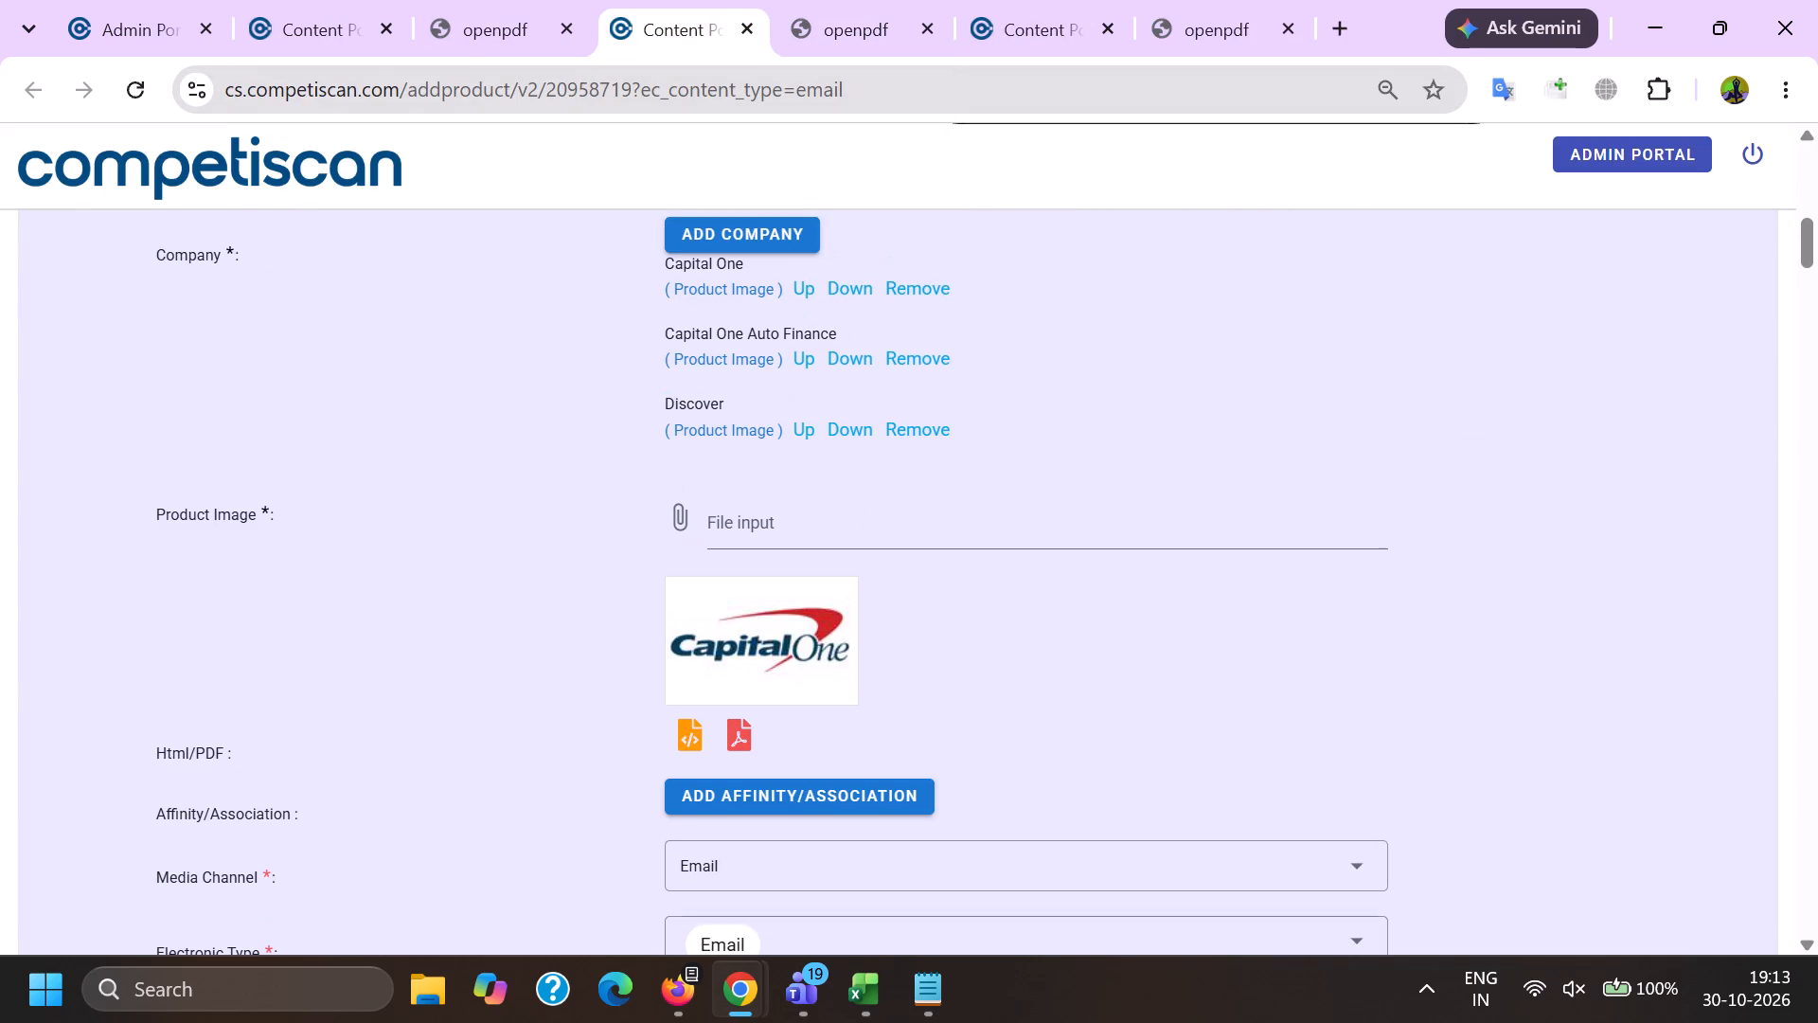
{"action": "scroll", "coordinate": [961, 501], "scroll_direction": "down", "scroll_amount": 9}
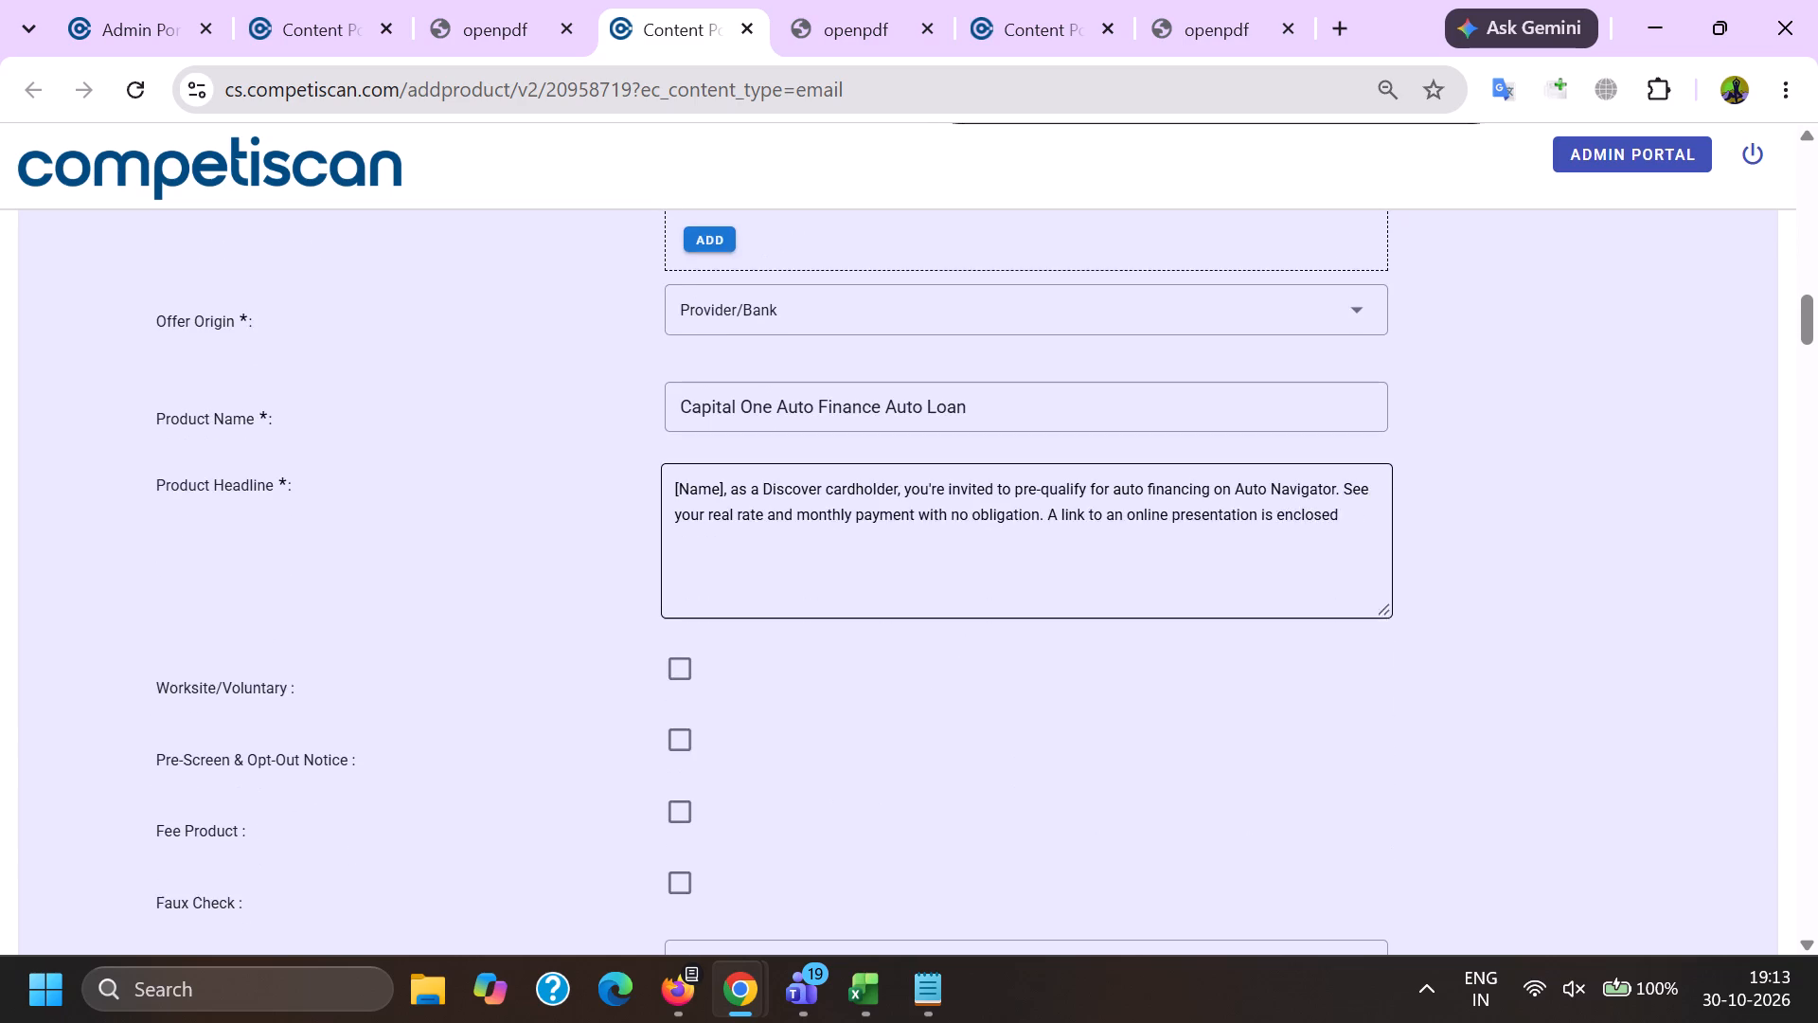
{"action": "scroll", "coordinate": [1018, 548], "scroll_direction": "down", "scroll_amount": 8}
{"action": "scroll", "coordinate": [988, 546], "scroll_direction": "down", "scroll_amount": 19}
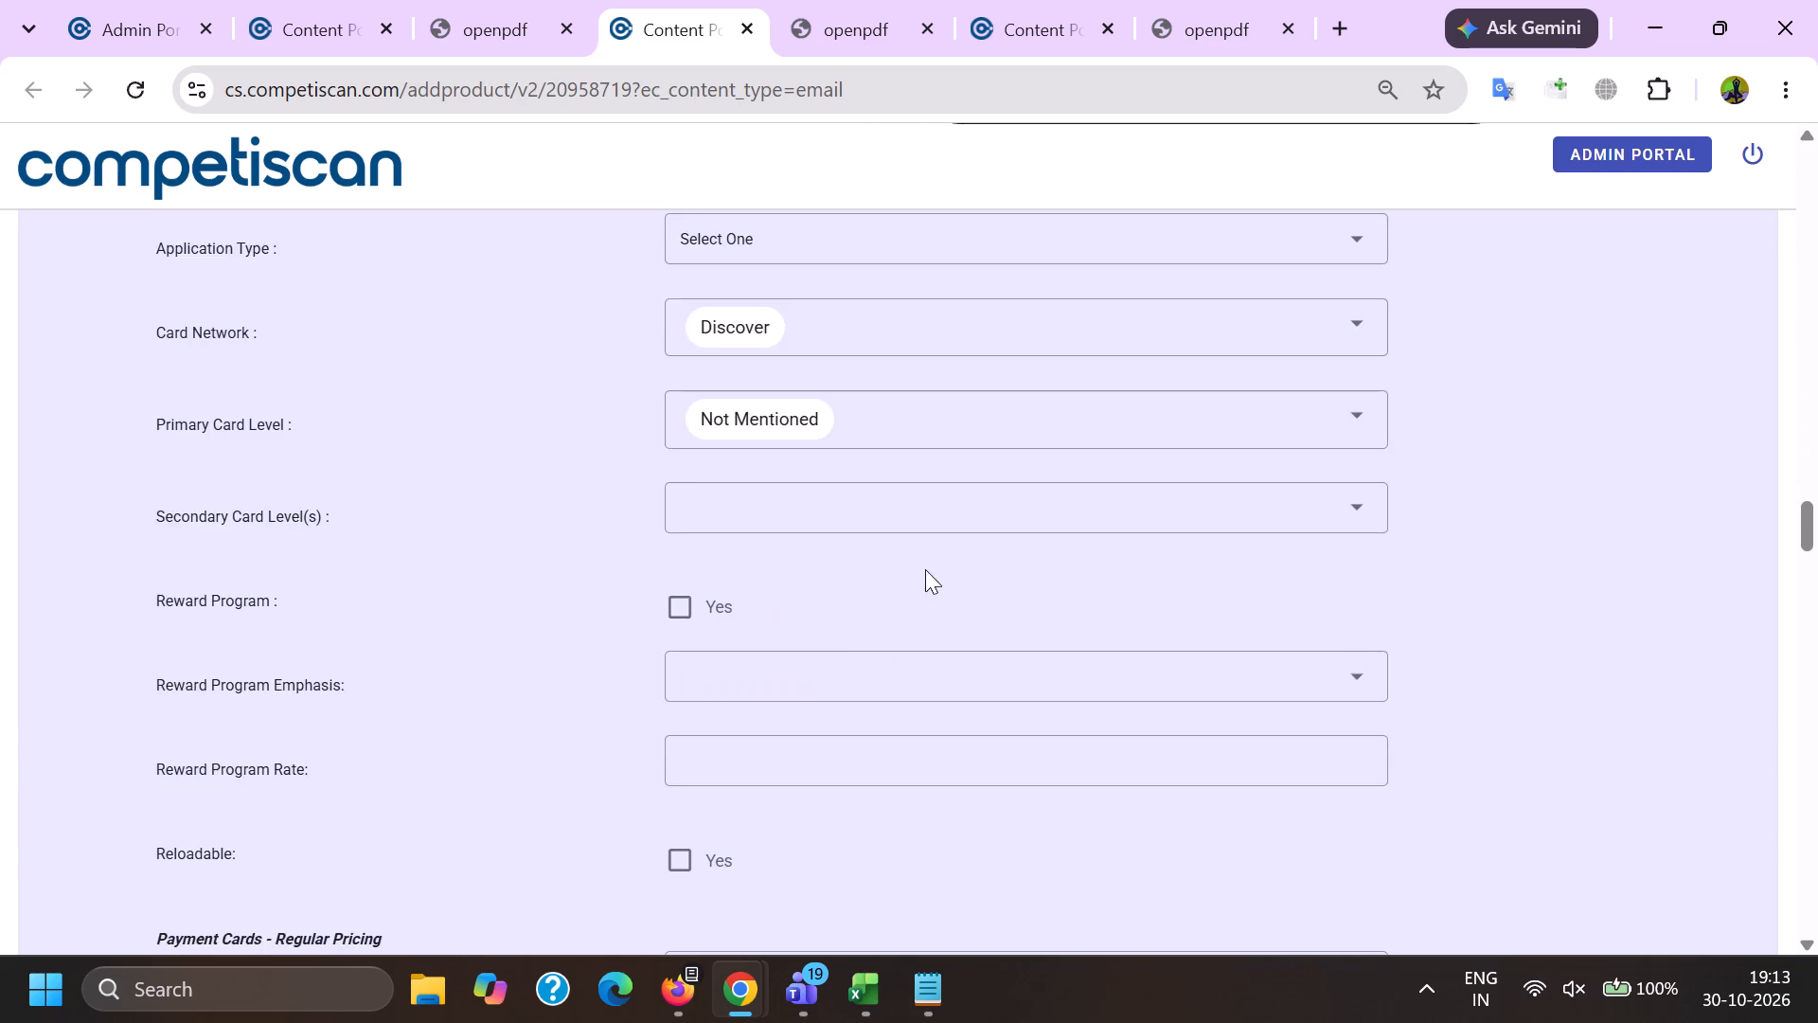
{"action": "scroll", "coordinate": [925, 569], "scroll_direction": "down", "scroll_amount": 2}
{"action": "left_click", "coordinate": [738, 32]}
{"action": "left_click", "coordinate": [738, 32]}
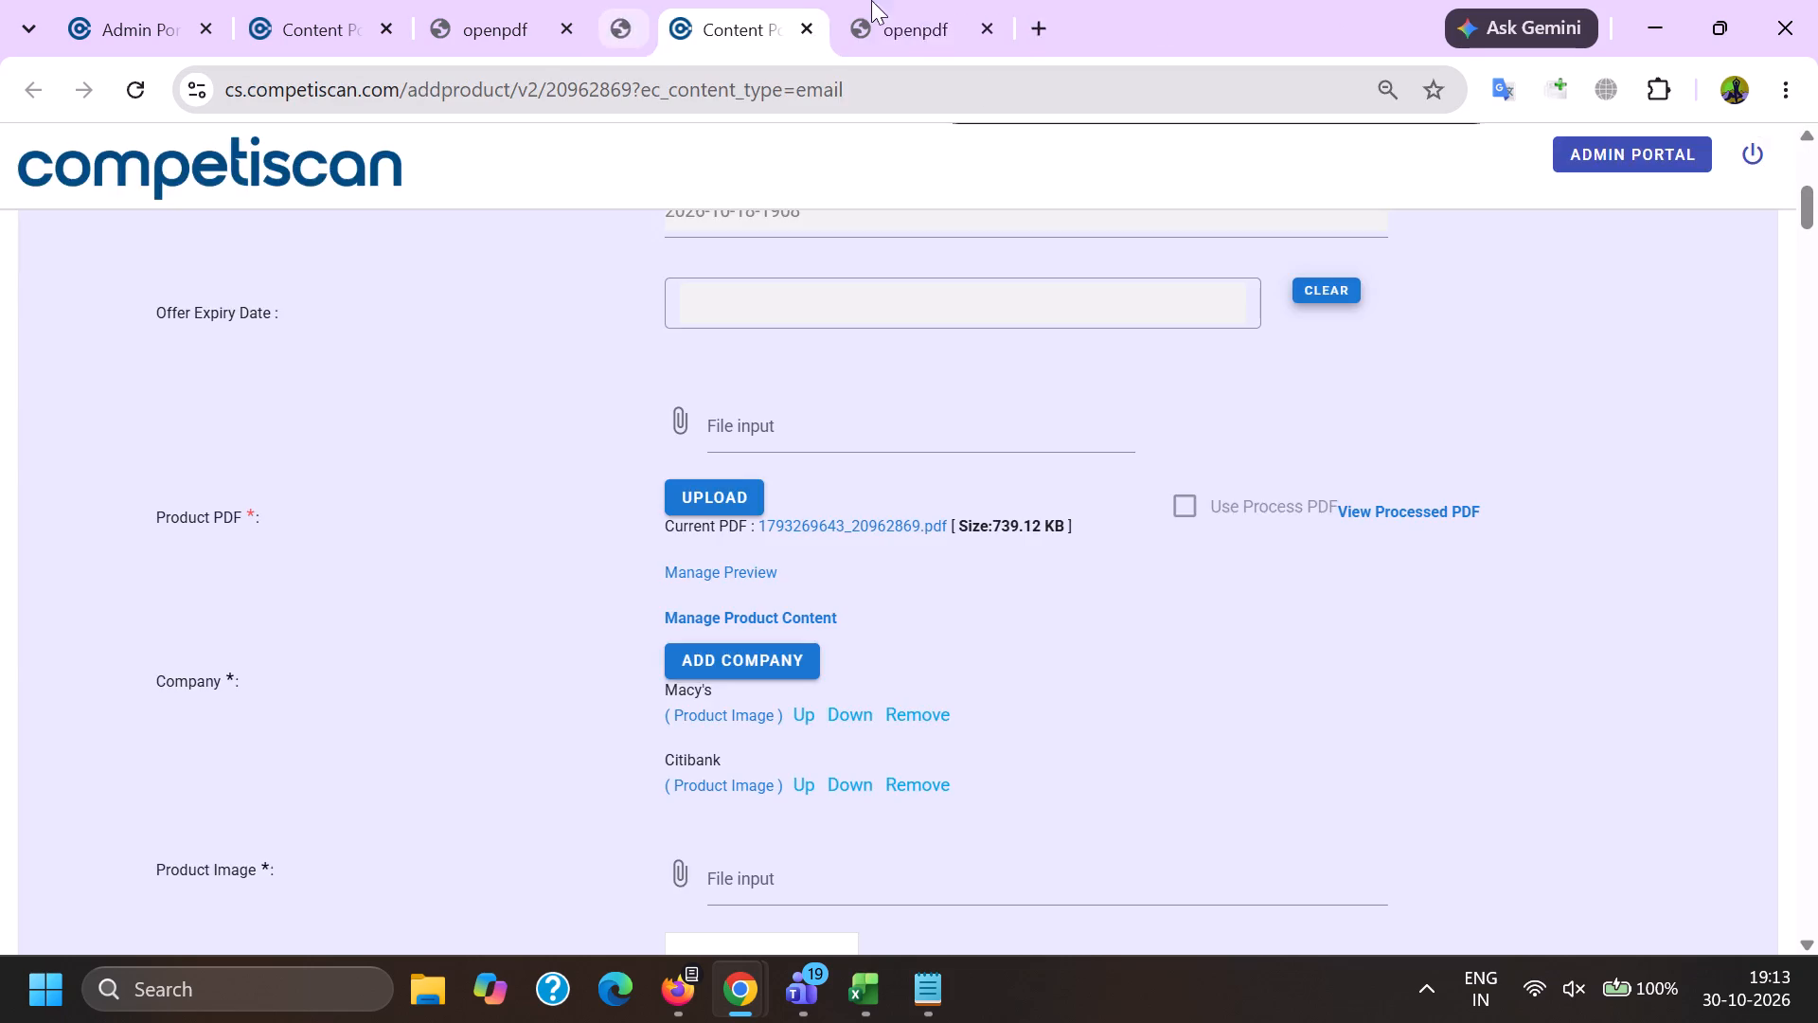
Read through the Macy's PDF of product 20962869 to check it against its record.
{"action": "left_click", "coordinate": [880, 0]}
{"action": "scroll", "coordinate": [1088, 323], "scroll_direction": "down", "scroll_amount": 20}
{"action": "scroll", "coordinate": [1088, 323], "scroll_direction": "down", "scroll_amount": 3}
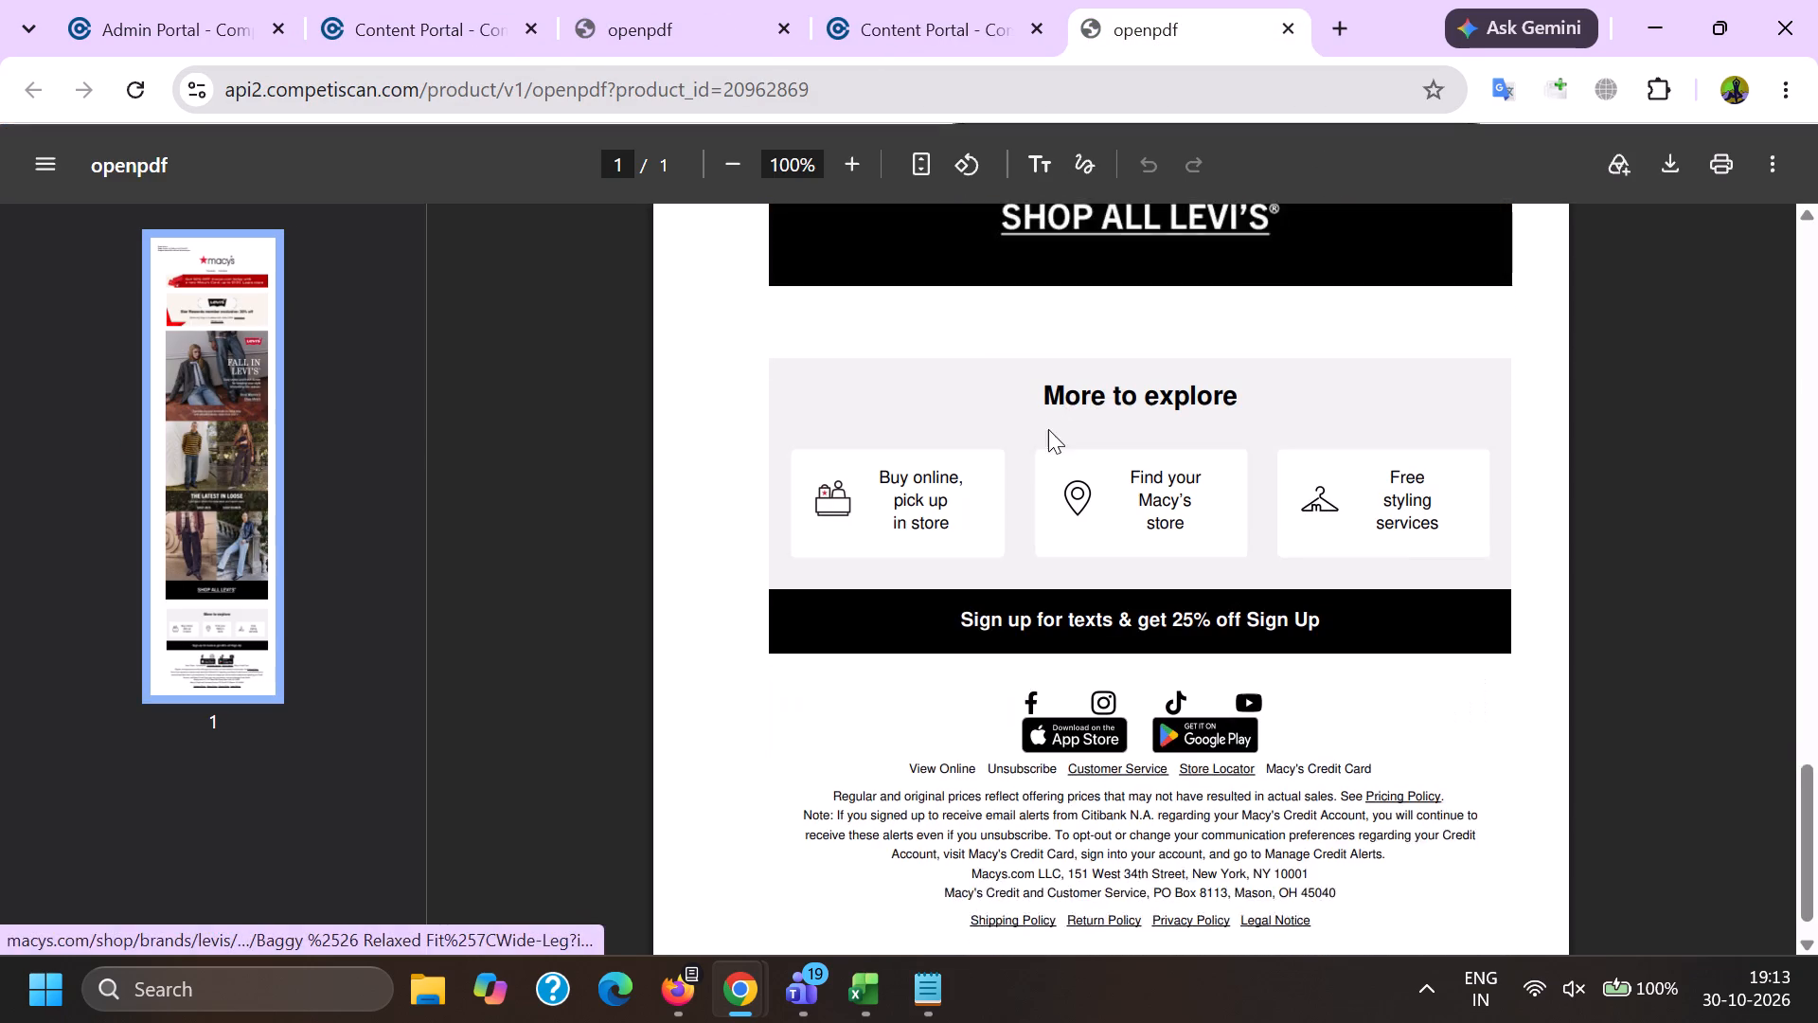
Check product 20962869's record against its Macy's PDF, covering category, headline, sign-on incentive, state and payment card details.
{"action": "scroll", "coordinate": [1048, 429], "scroll_direction": "down", "scroll_amount": 6}
{"action": "left_click", "coordinate": [1009, 0]}
{"action": "scroll", "coordinate": [1041, 382], "scroll_direction": "down", "scroll_amount": 9}
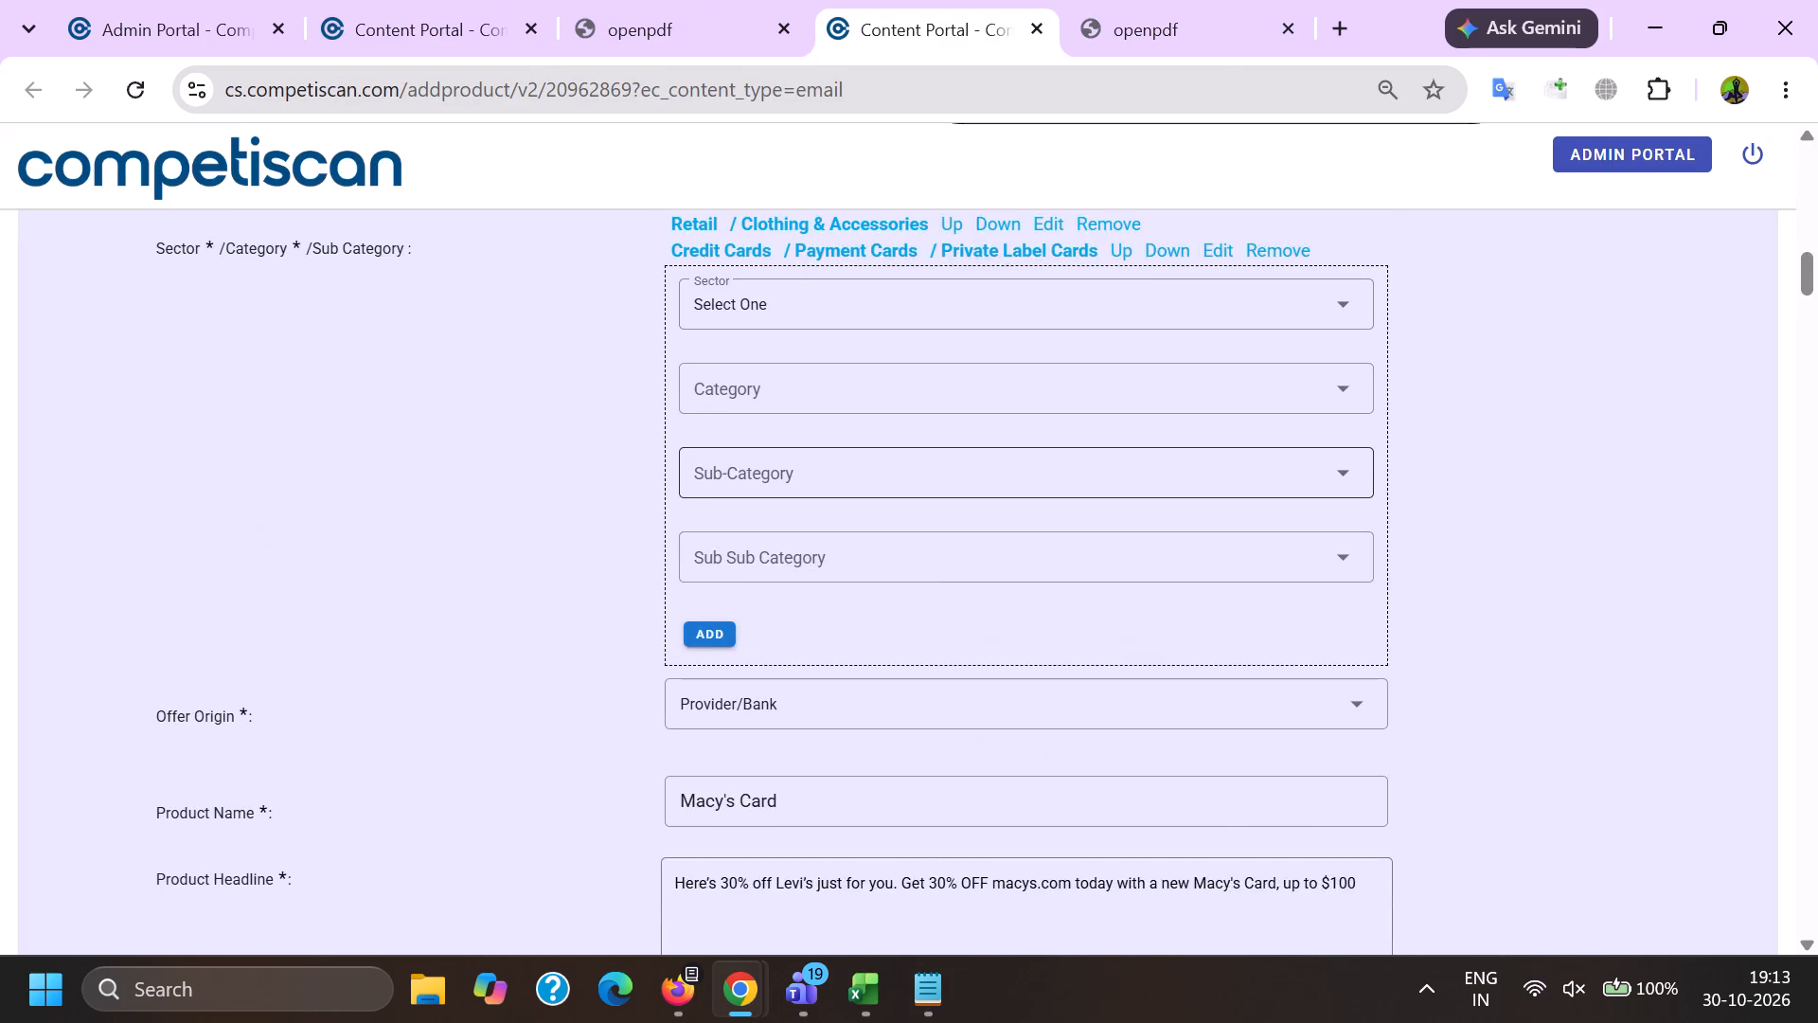
{"action": "scroll", "coordinate": [1032, 455], "scroll_direction": "down", "scroll_amount": 5}
{"action": "scroll", "coordinate": [1053, 553], "scroll_direction": "up", "scroll_amount": 3}
{"action": "left_click_drag", "start_coordinate": [1379, 603], "coordinate": [93, 585]}
{"action": "scroll", "coordinate": [487, 624], "scroll_direction": "down", "scroll_amount": 15}
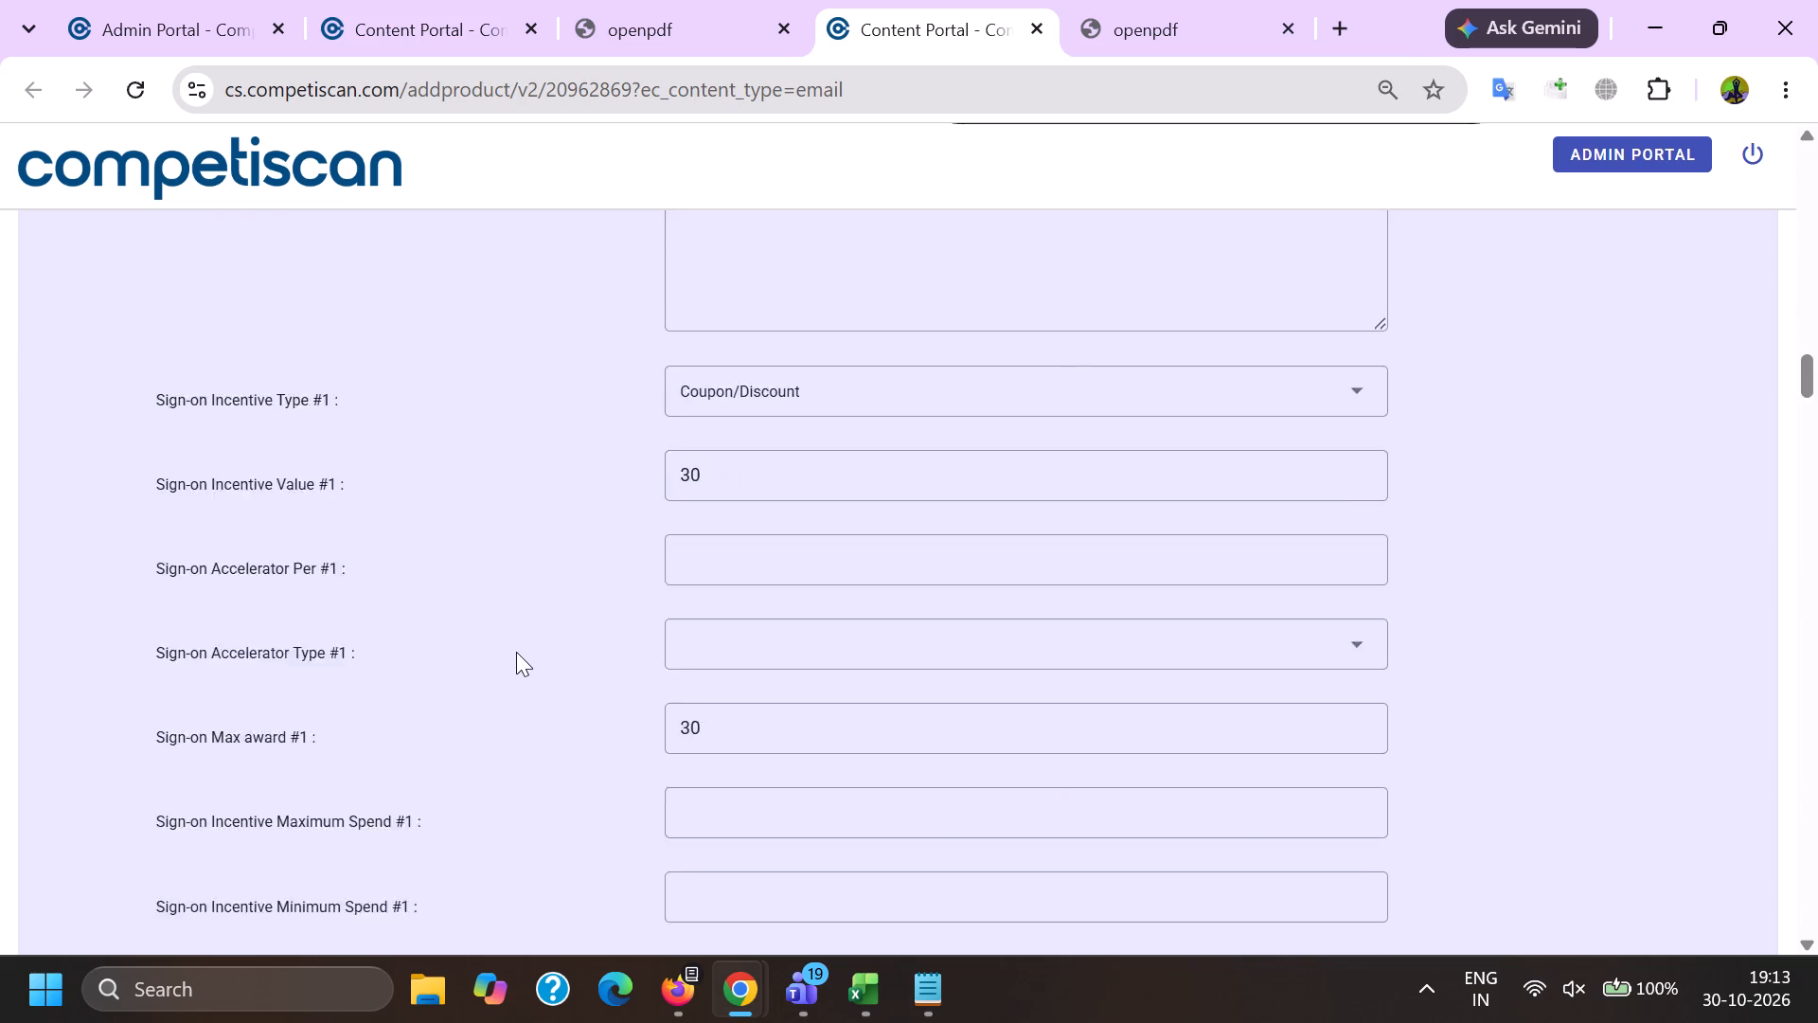
{"action": "scroll", "coordinate": [516, 652], "scroll_direction": "down", "scroll_amount": 20}
{"action": "scroll", "coordinate": [516, 652], "scroll_direction": "down", "scroll_amount": 2}
{"action": "scroll", "coordinate": [592, 726], "scroll_direction": "up", "scroll_amount": 3}
{"action": "left_click", "coordinate": [586, 727]}
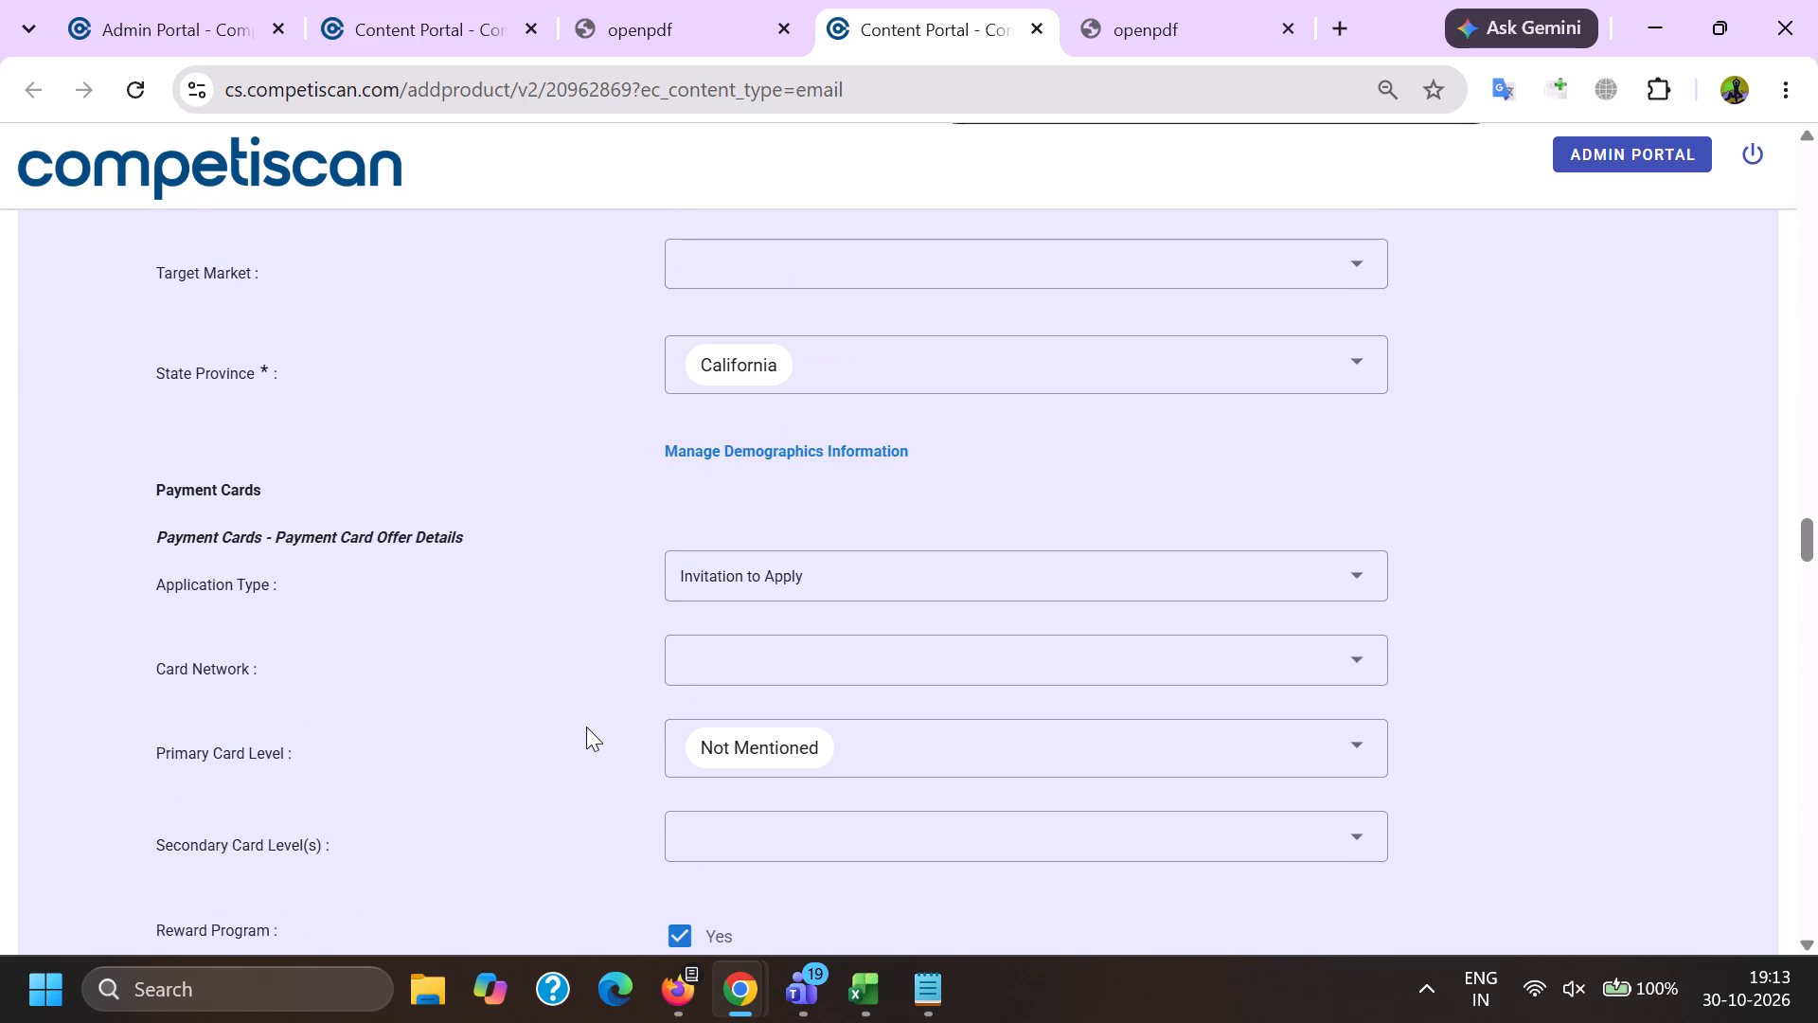
{"action": "key", "text": "End"}
{"action": "scroll", "coordinate": [586, 727], "scroll_direction": "up", "scroll_amount": 6}
Close the remaining product record and PDF tabs, including product 20962600's, and close the browser window.
{"action": "left_click", "coordinate": [443, 41]}
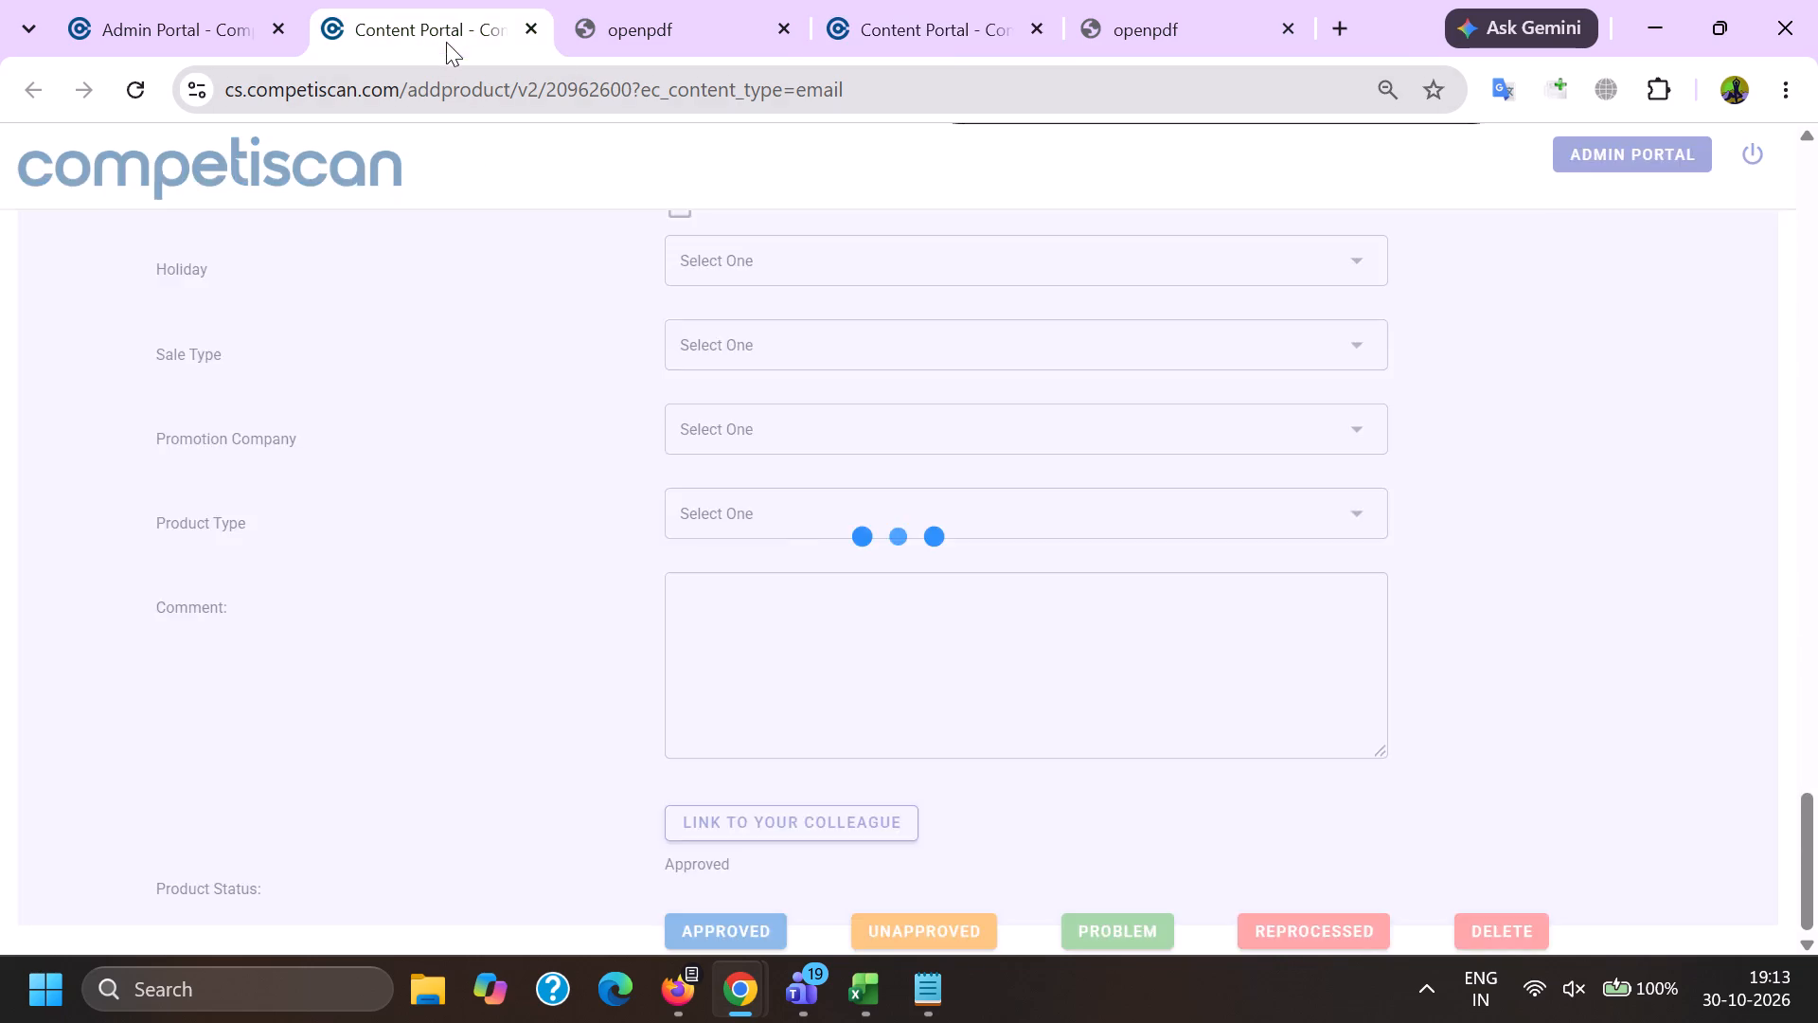
{"action": "left_click", "coordinate": [539, 37]}
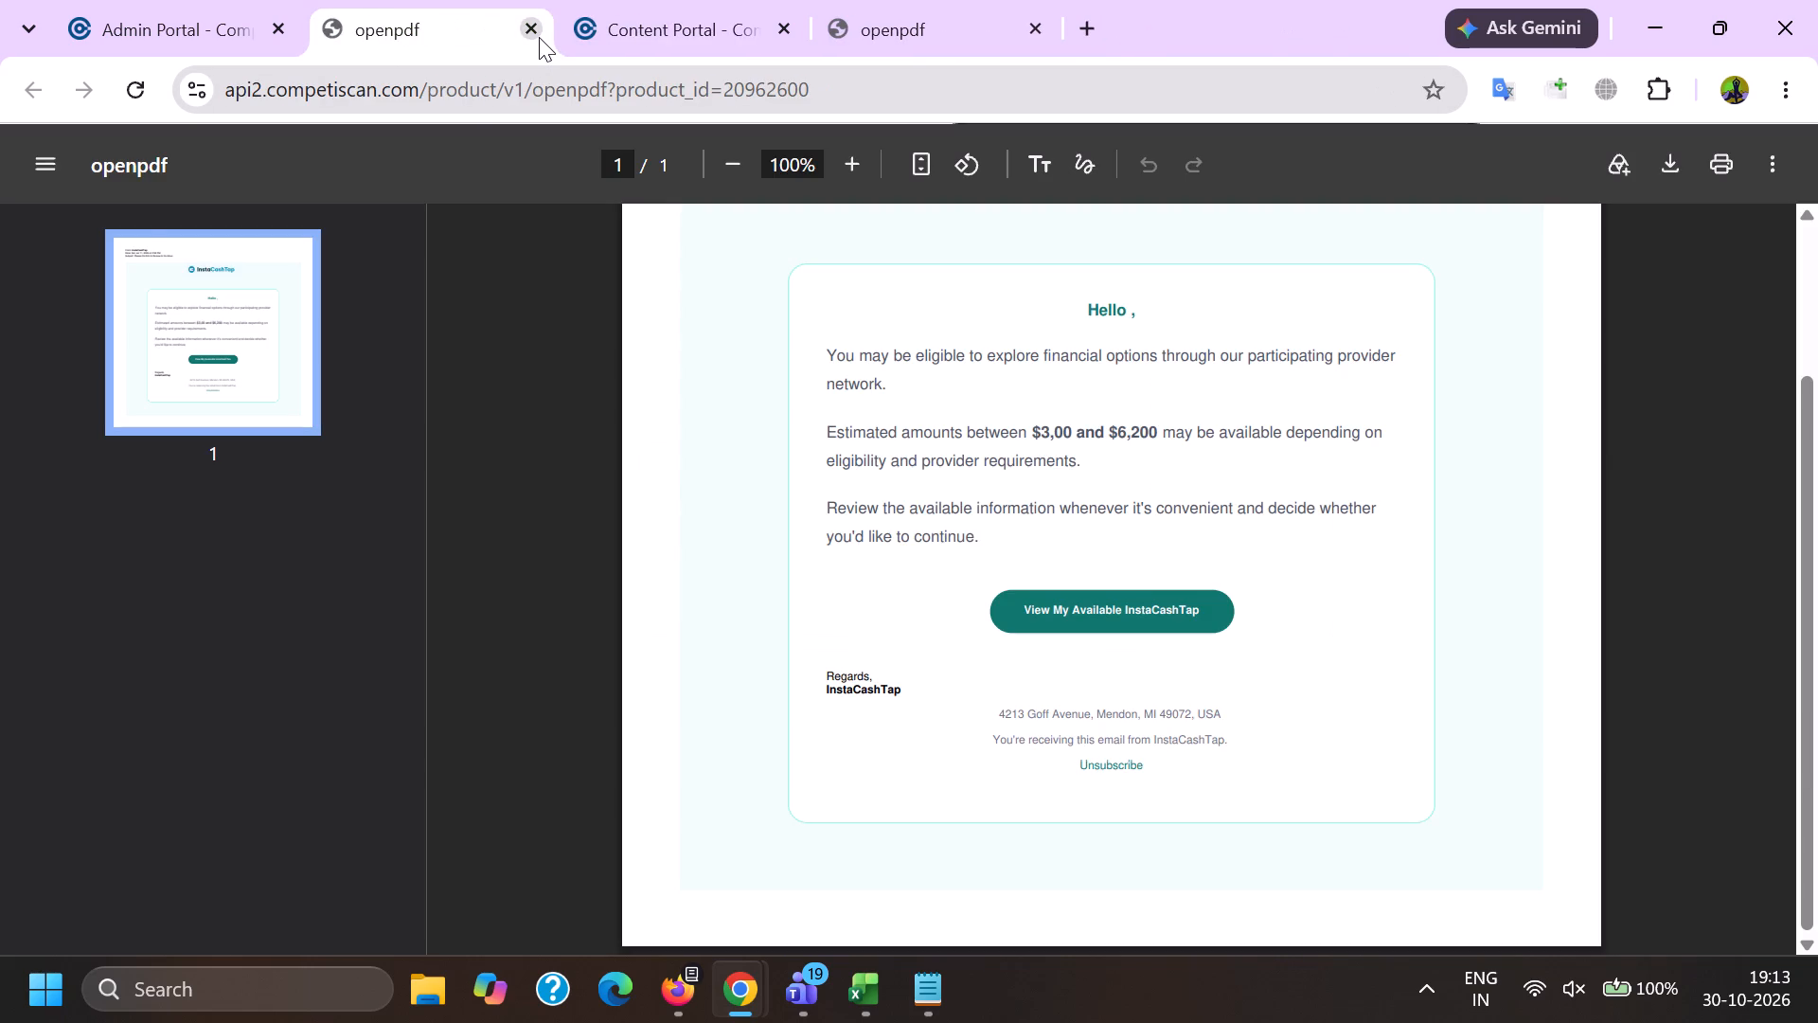
{"action": "left_click", "coordinate": [539, 37]}
{"action": "double_click", "coordinate": [539, 37]}
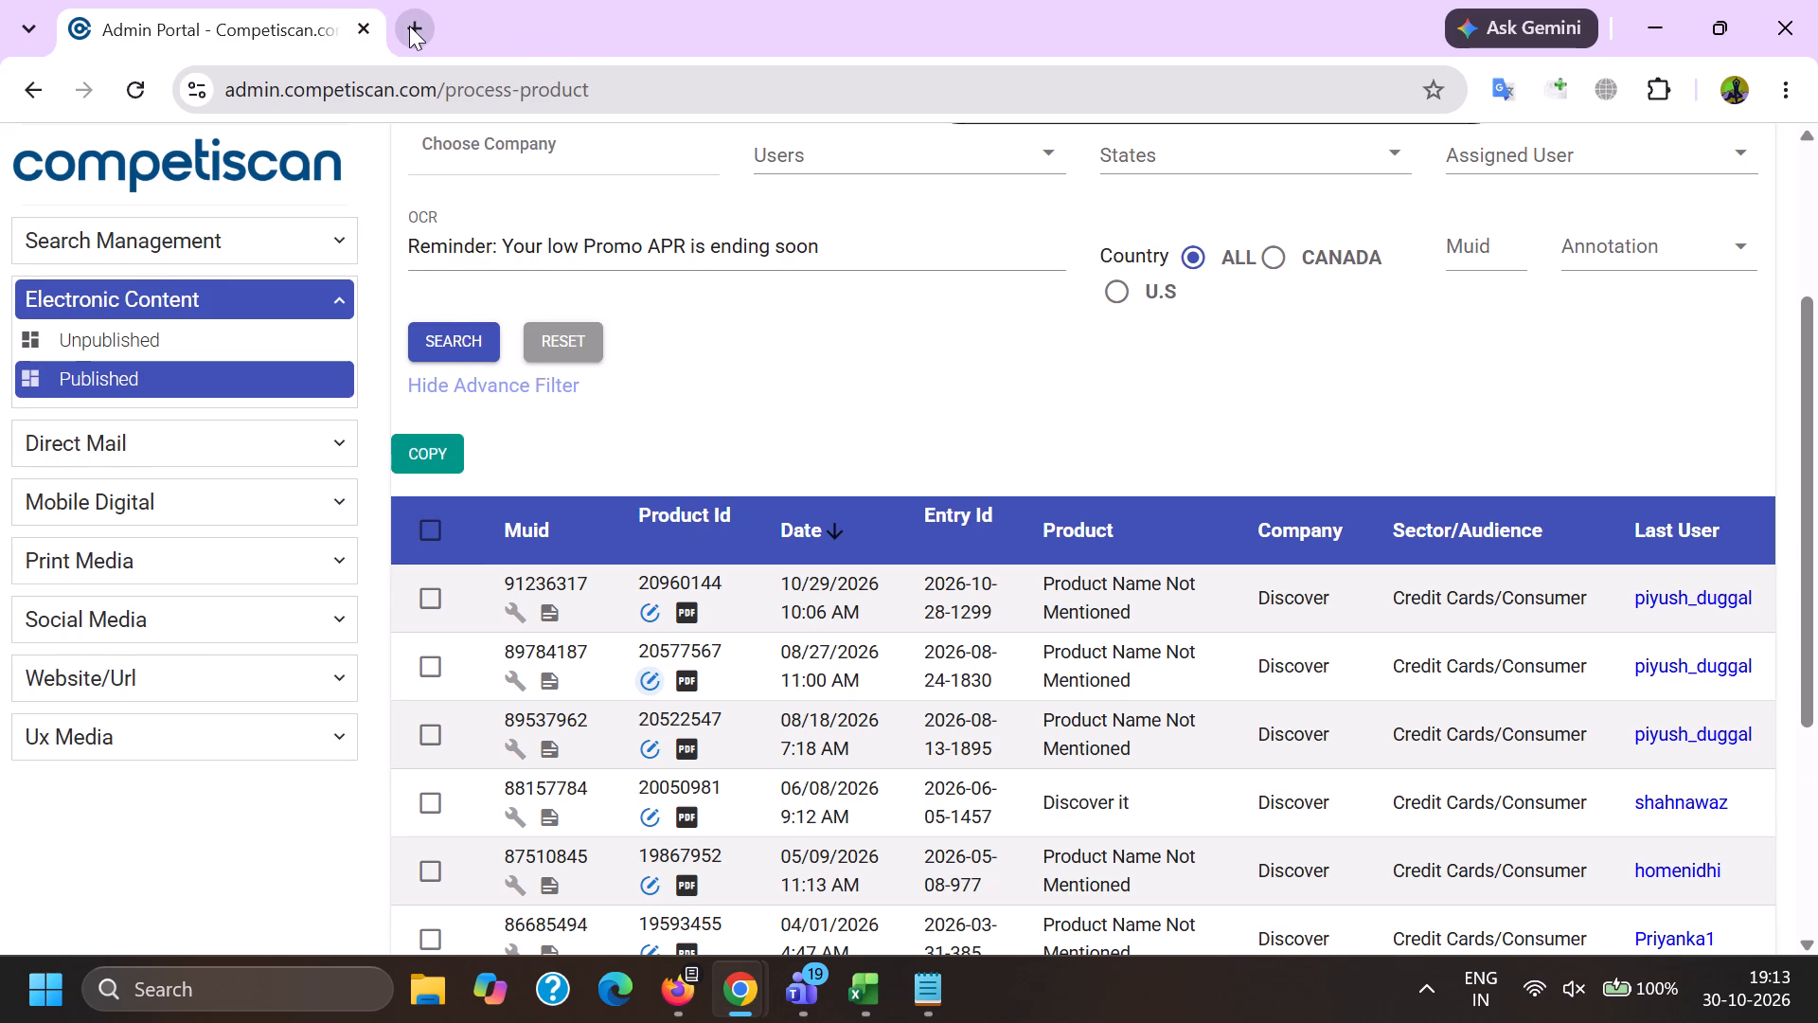
{"action": "left_click", "coordinate": [1817, 0]}
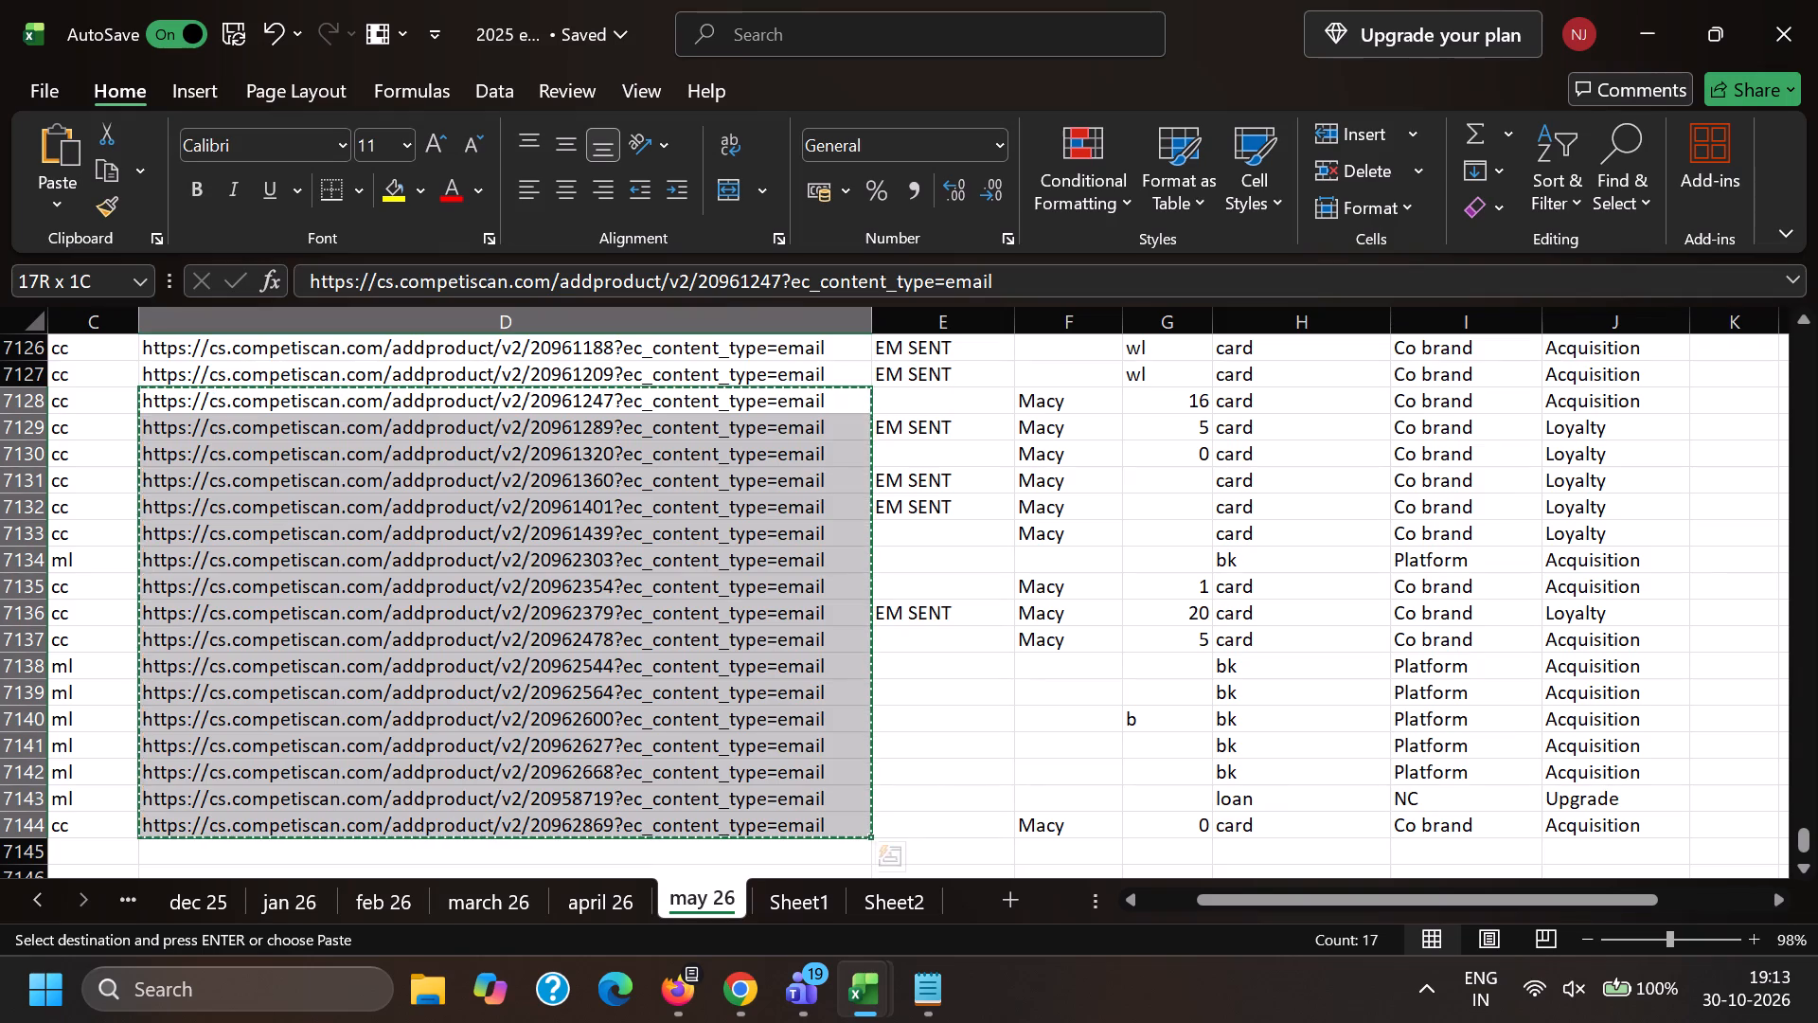
Clear the copied link range on the may 26 sheet and save the 2025 excel workbook.
{"action": "left_click", "coordinate": [968, 755]}
{"action": "key", "text": "ctrl+s"}
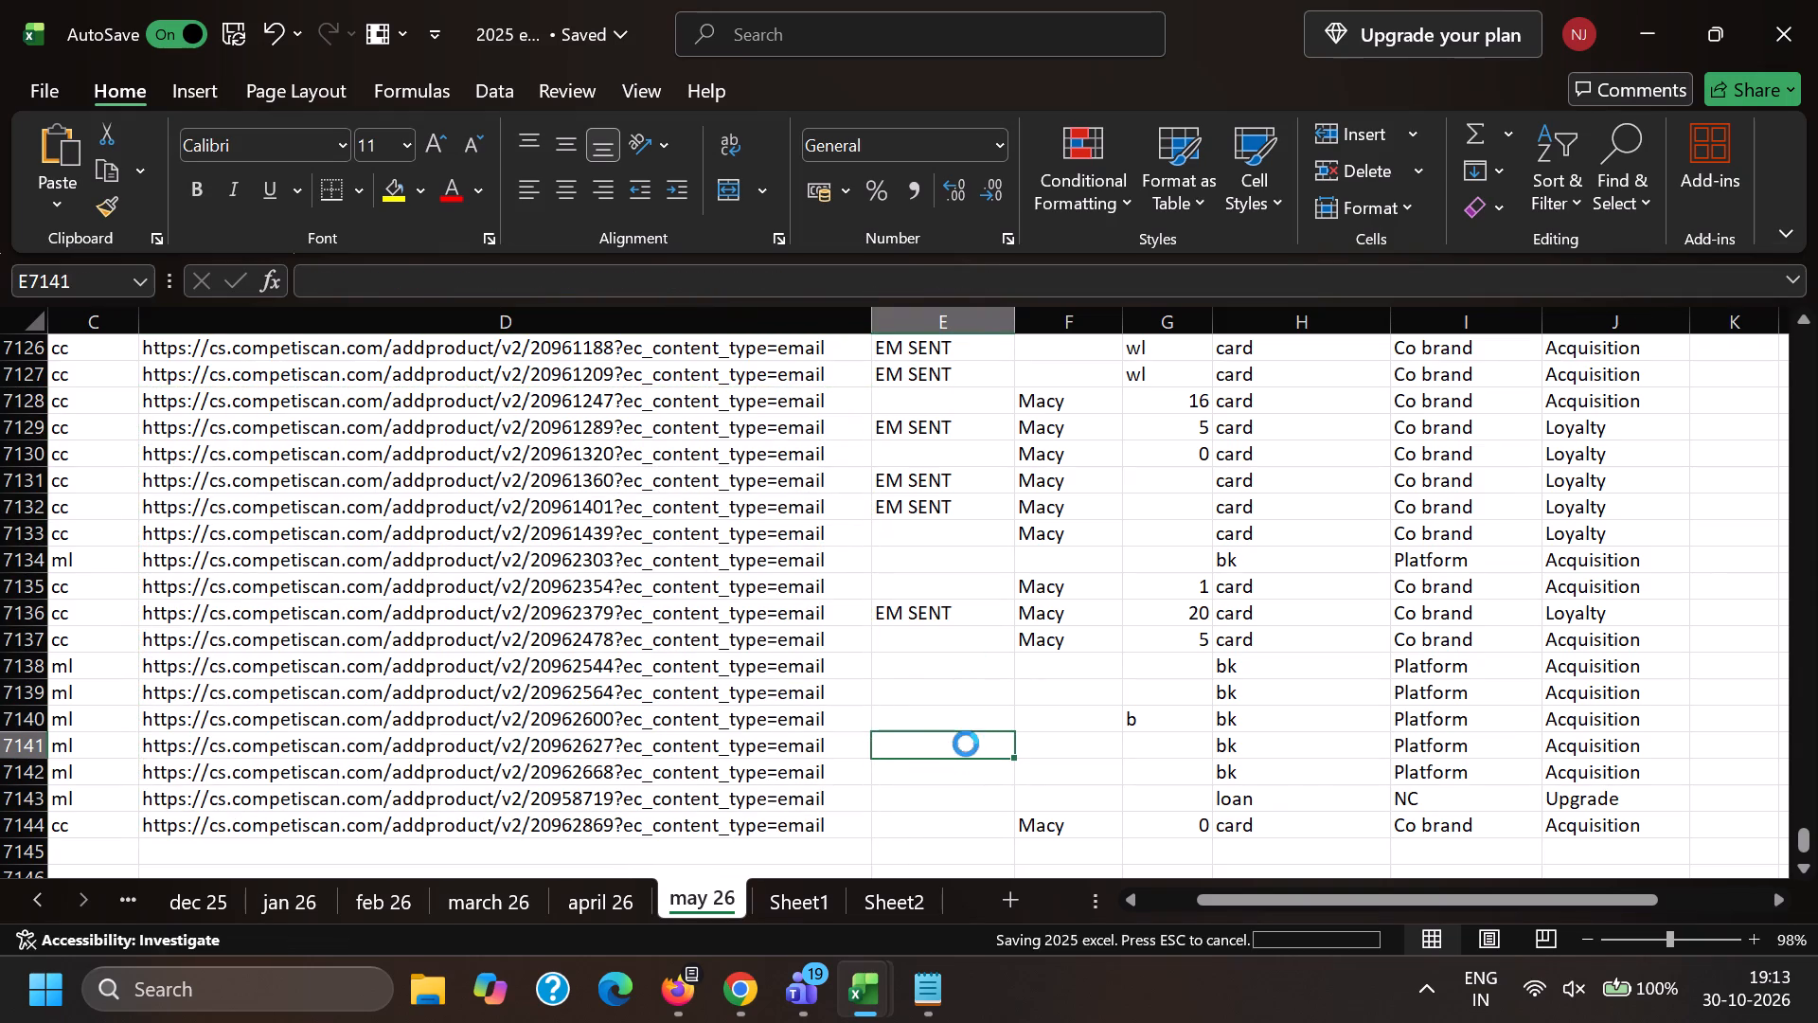
Close the open Excel workbooks, including the 2025 excel and strings files.
{"action": "left_click", "coordinate": [1799, 6]}
{"action": "triple_click", "coordinate": [1793, 27]}
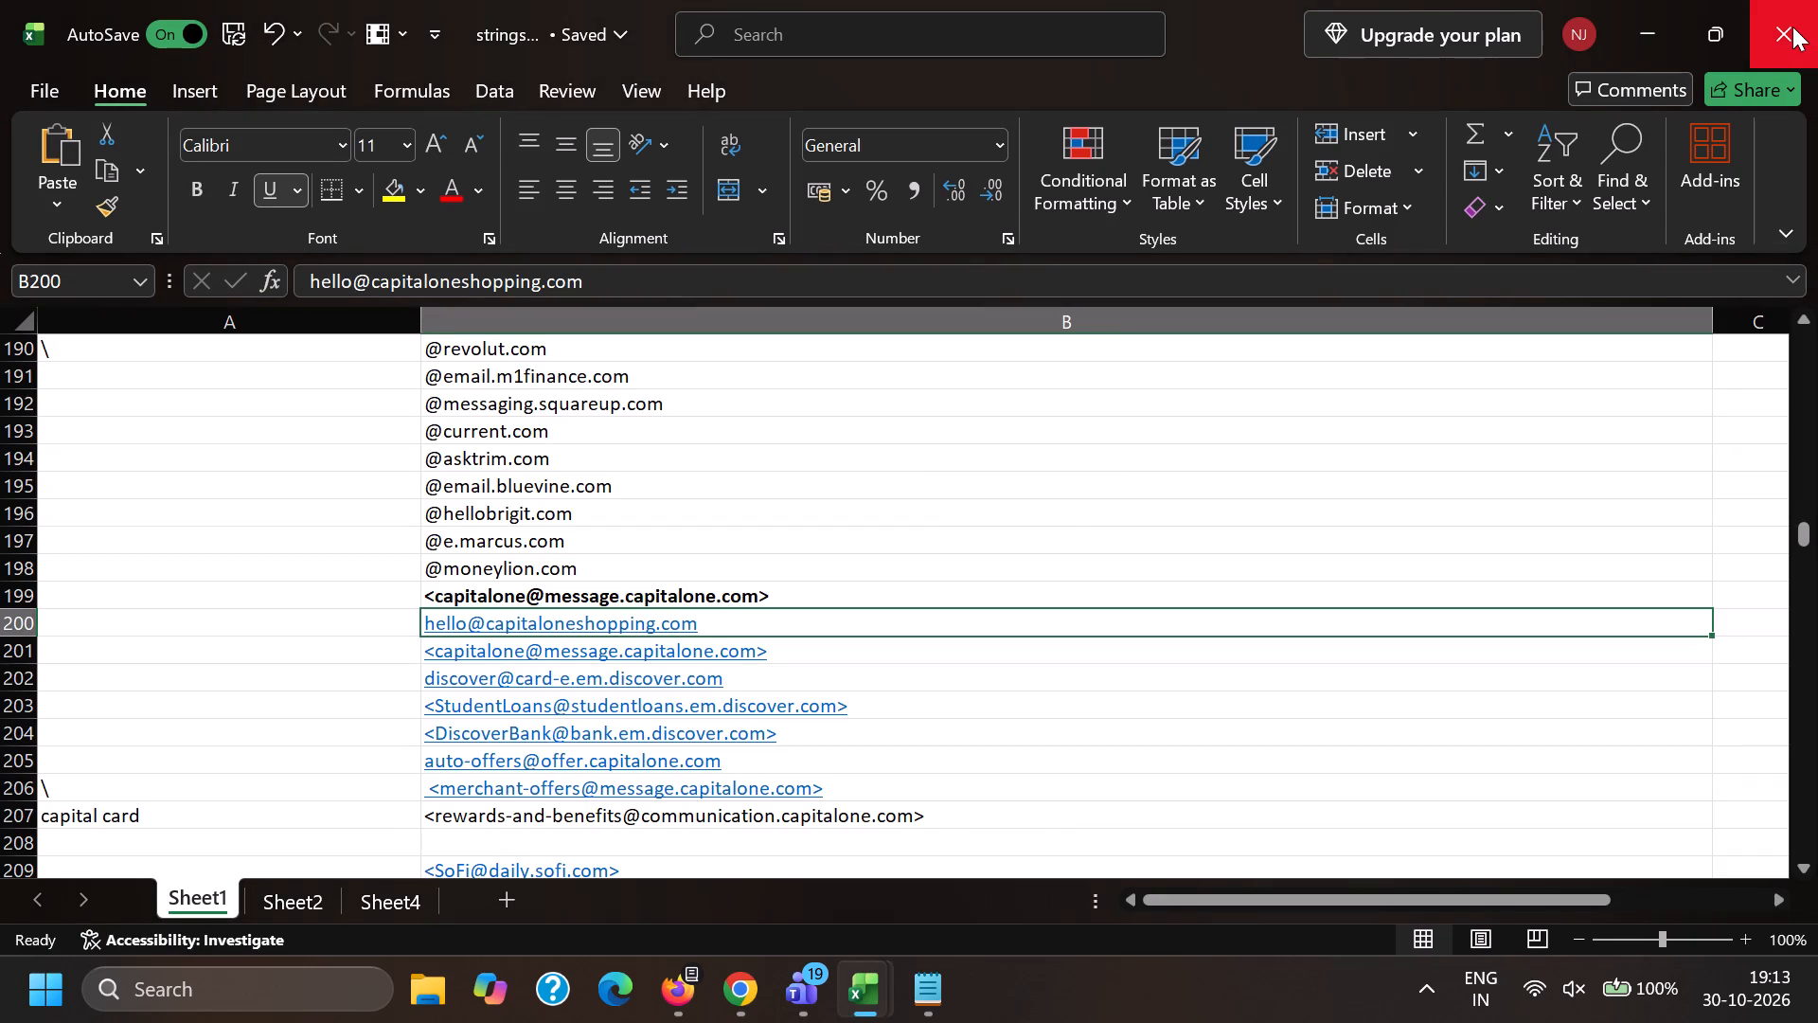
{"action": "triple_click", "coordinate": [1792, 27]}
{"action": "triple_click", "coordinate": [1794, 27]}
{"action": "triple_click", "coordinate": [1795, 25]}
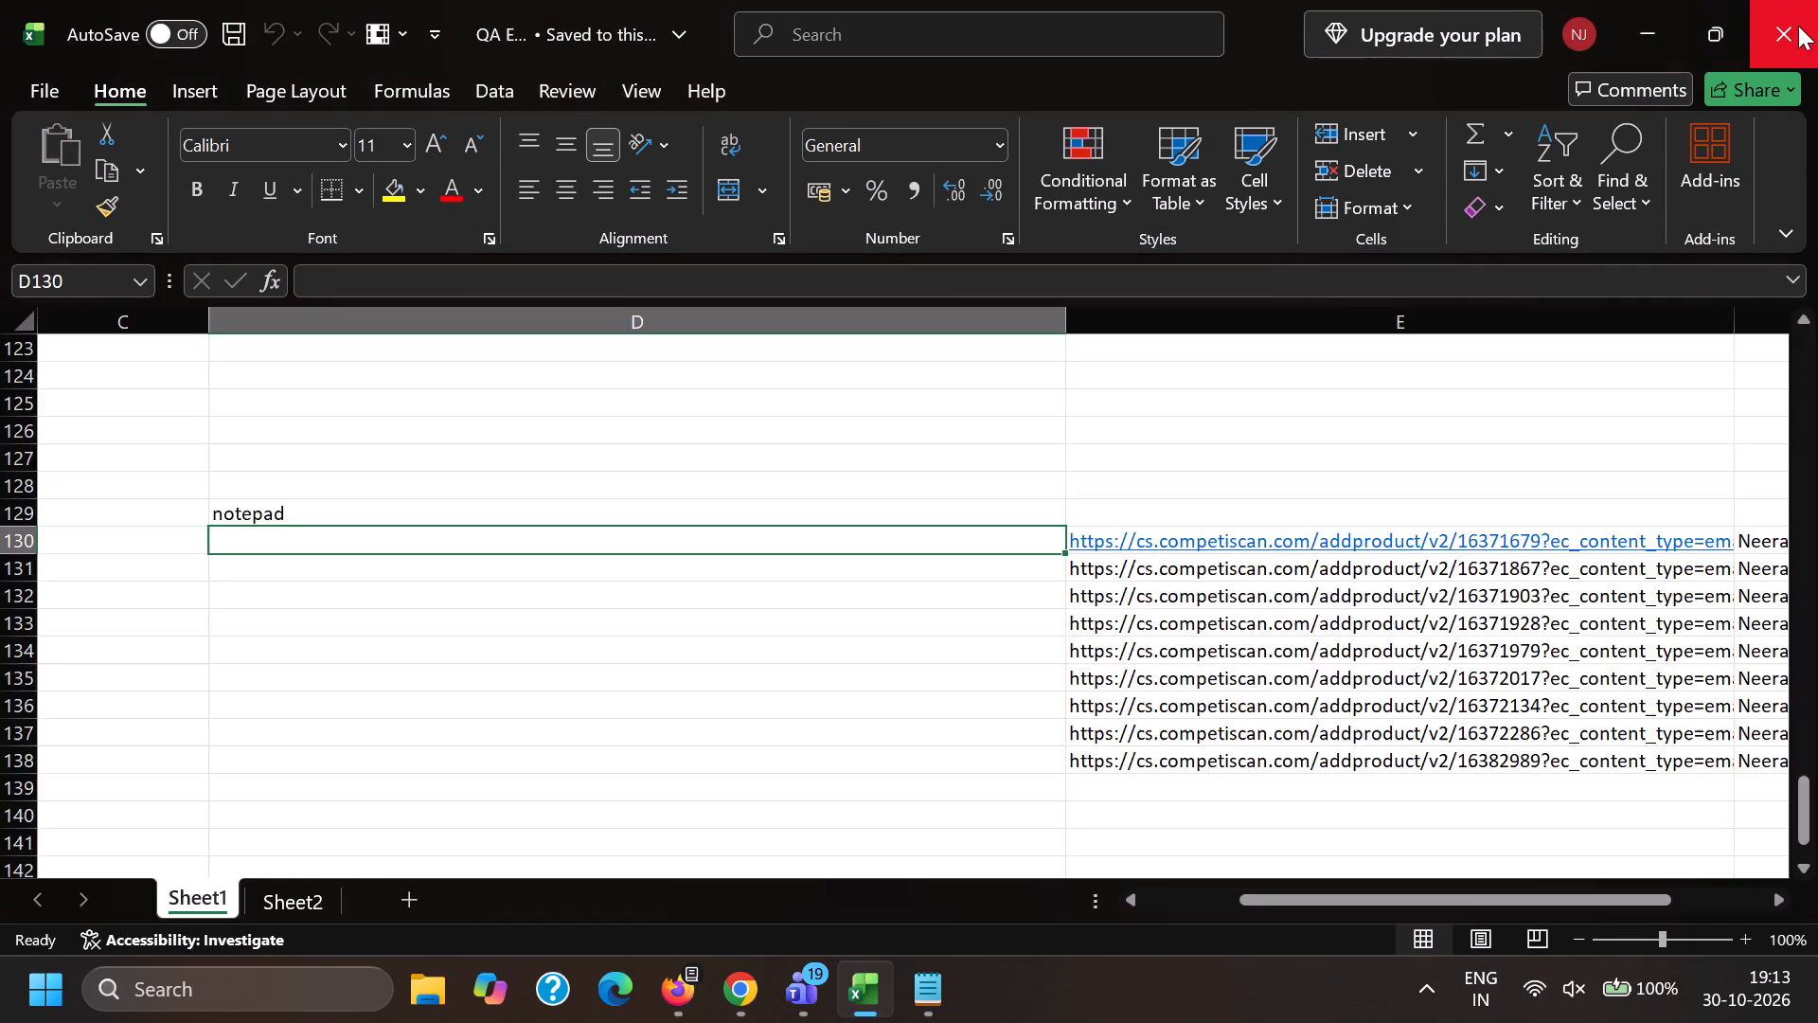